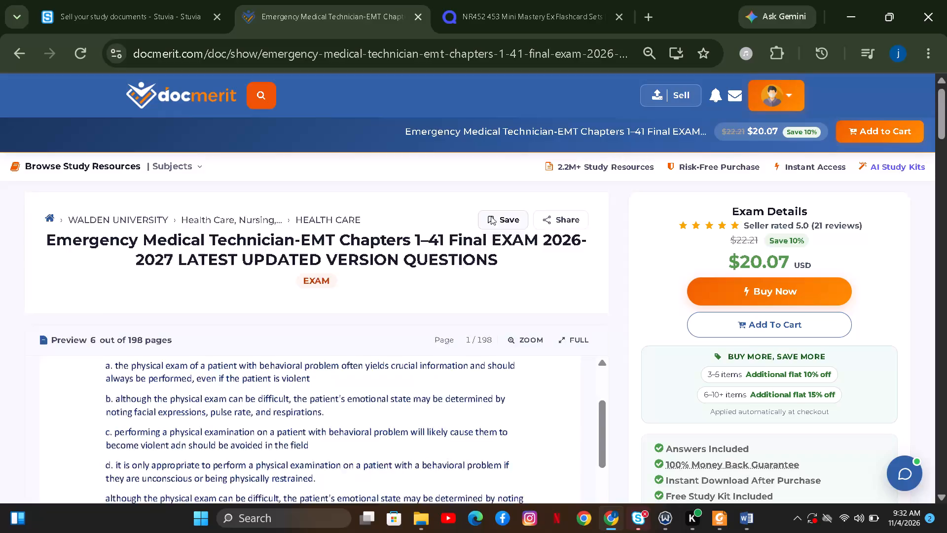
# Copy "Emergency Medical Technician-EMT Chapters 1–41 Final EXAM" from the Docmerit listing's title.
pyautogui.scroll(3, 293, 285)
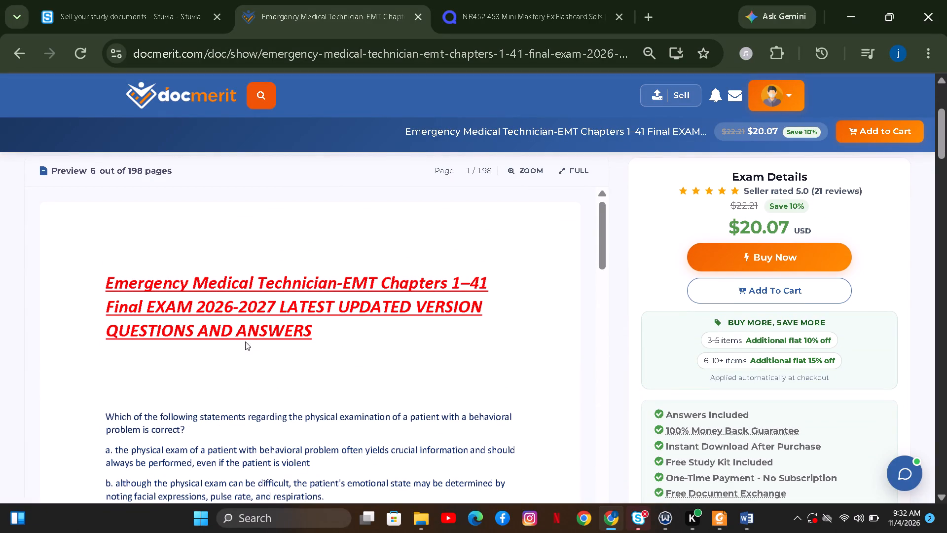
pyautogui.scroll(4, 229, 320)
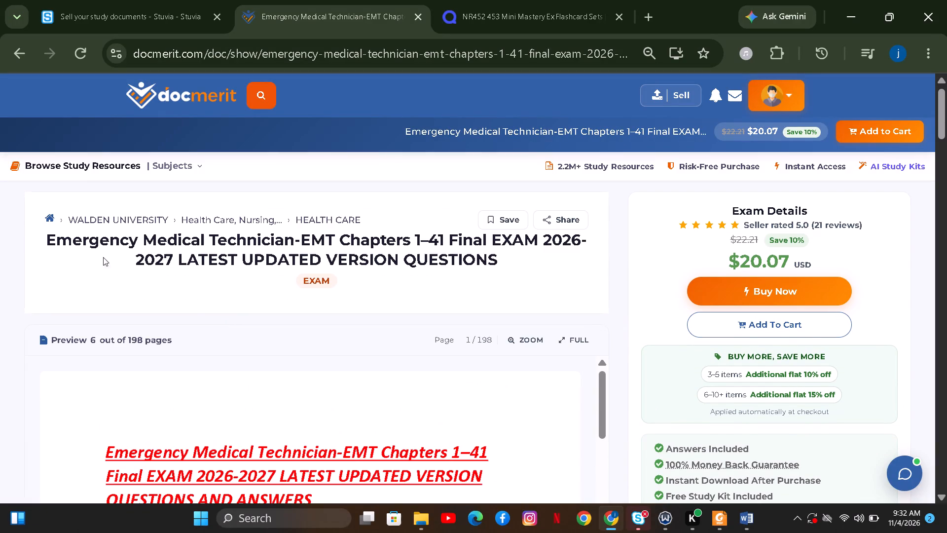
pyautogui.moveTo(47, 237); pyautogui.dragTo(189, 243)
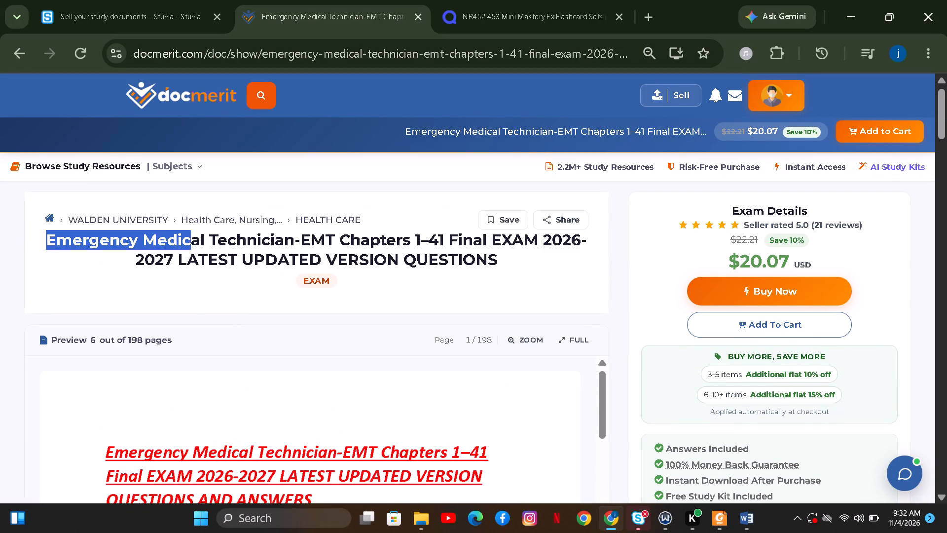
pyautogui.moveTo(189, 243); pyautogui.dragTo(443, 248)
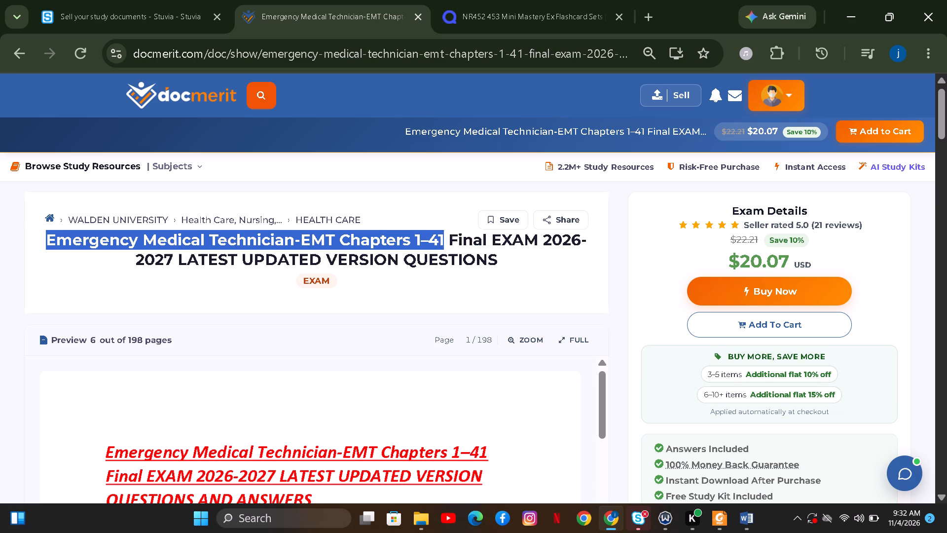
pyautogui.moveTo(443, 248); pyautogui.dragTo(538, 236)
pyautogui.hotkey('ctrl', 'c')
pyautogui.hotkey('ctrl', 'c')
pyautogui.hotkey('ctrl', 'c')
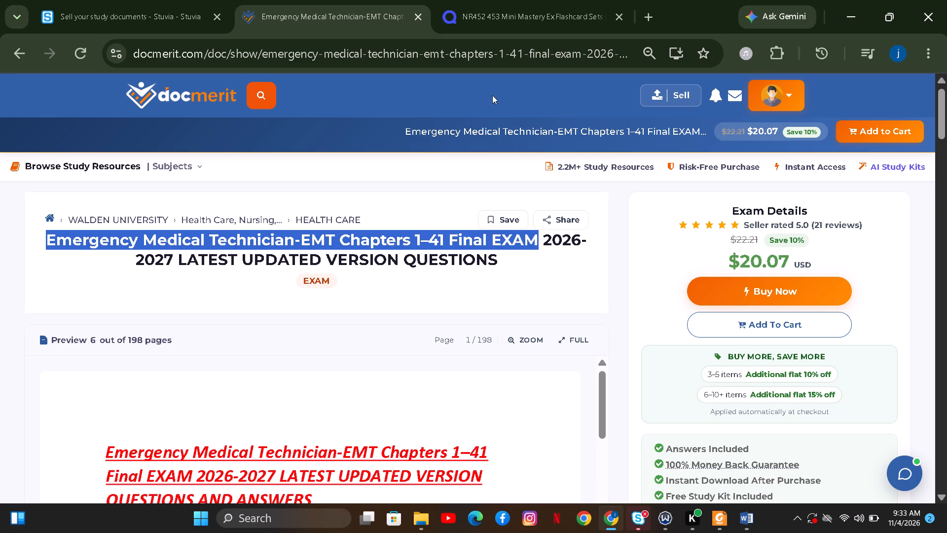
# Switch to Quizlet and replace the search query with the copied title "Emergency Medical Technician-EMT Chapters 1–41 Final EXAM".
pyautogui.click(533, 16)
pyautogui.click(541, 94)
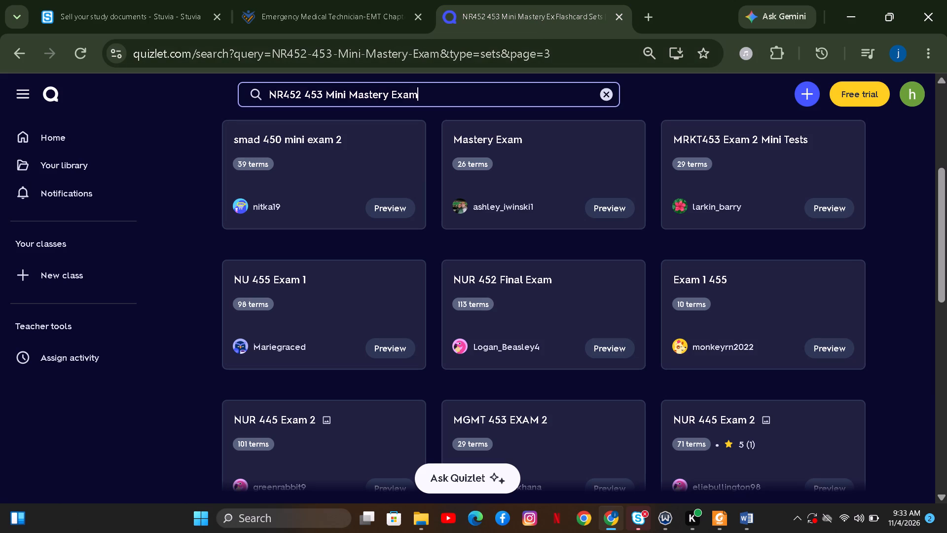
pyautogui.click(607, 94)
pyautogui.hotkey('ctrl', 'v')
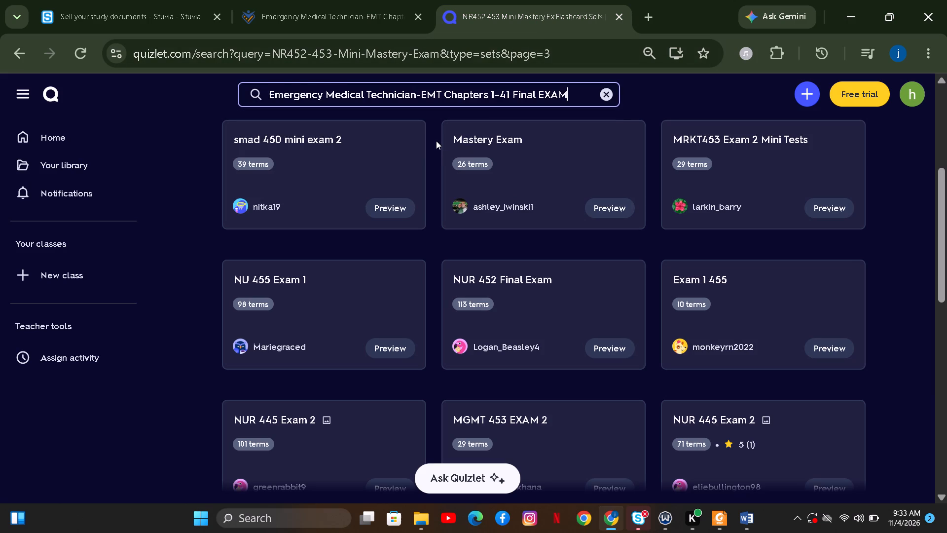
pyautogui.press('Return')
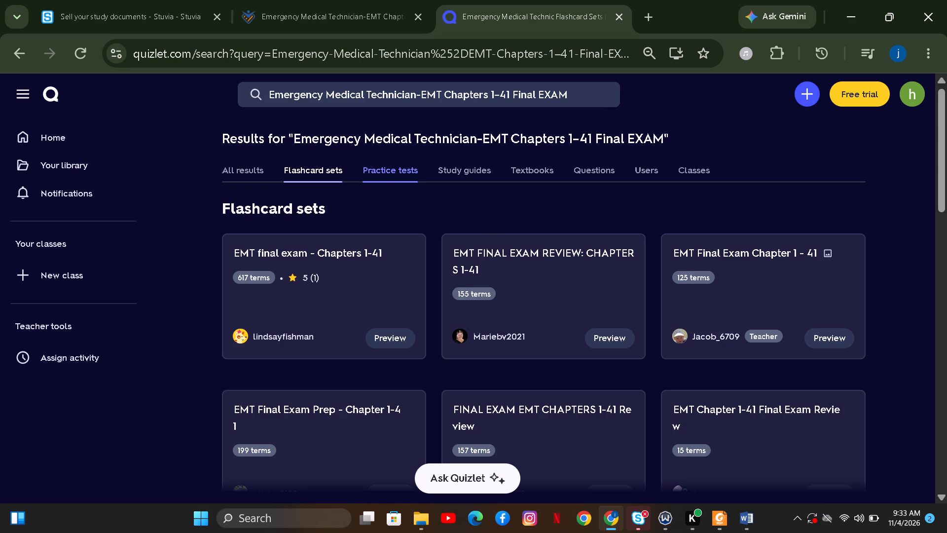
# Recheck the Docmerit document's opening question, and preview Quizlet's "EMT FINAL EXAM REVIEW: CHAPTERS 1-41" set to compare its questions.
pyautogui.click(324, 16)
pyautogui.scroll(-3, 258, 321)
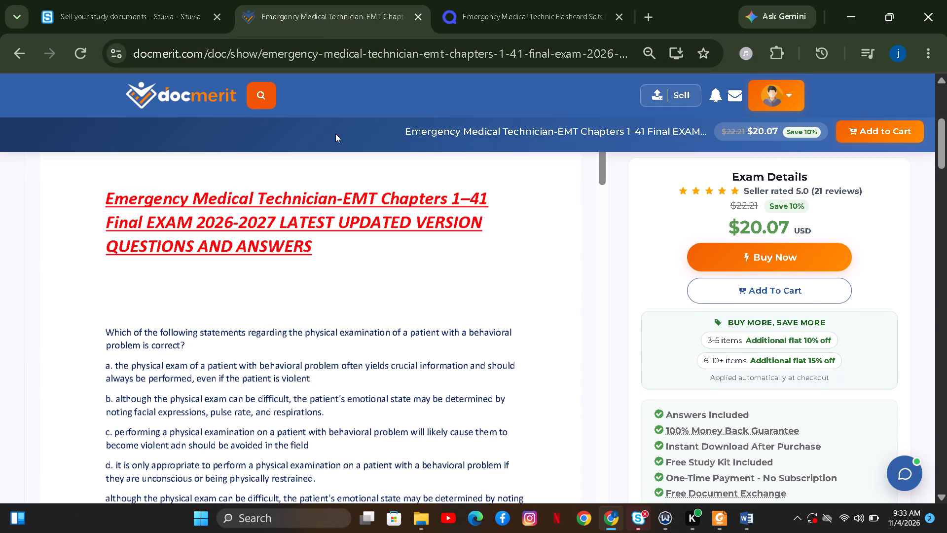
pyautogui.click(525, 15)
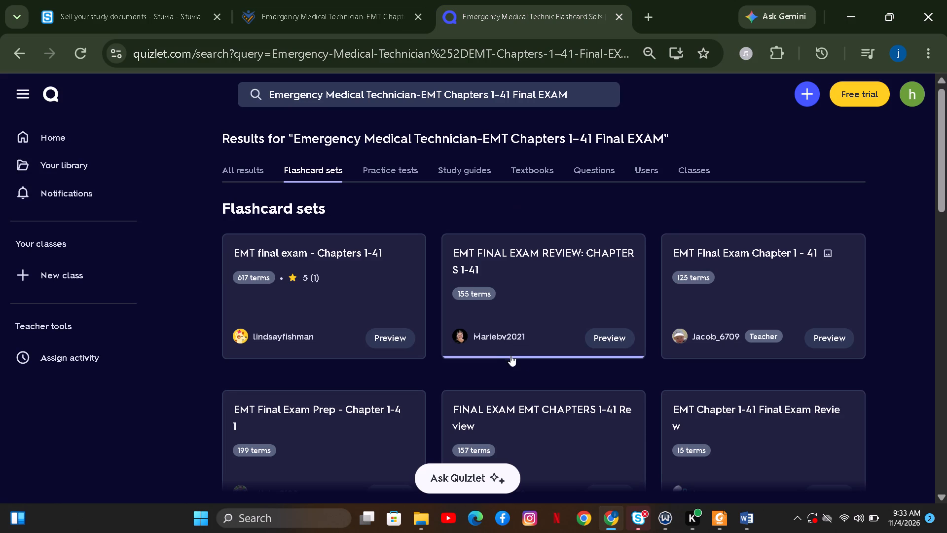
pyautogui.click(610, 337)
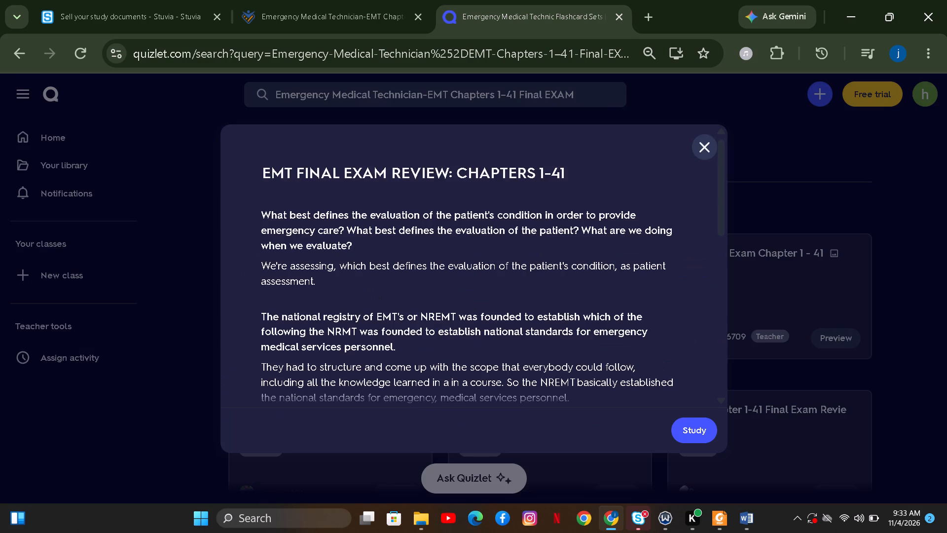
pyautogui.scroll(-1, 346, 329)
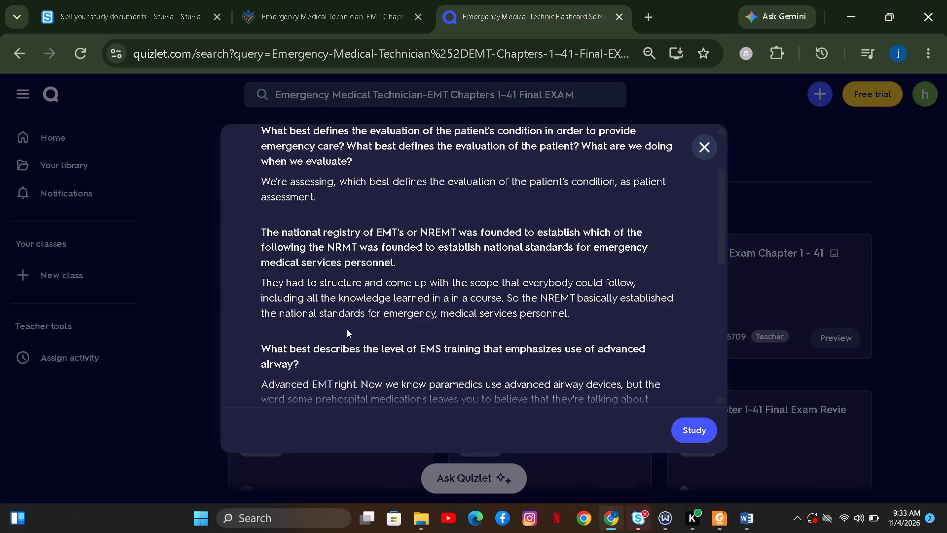
pyautogui.scroll(-4, 347, 328)
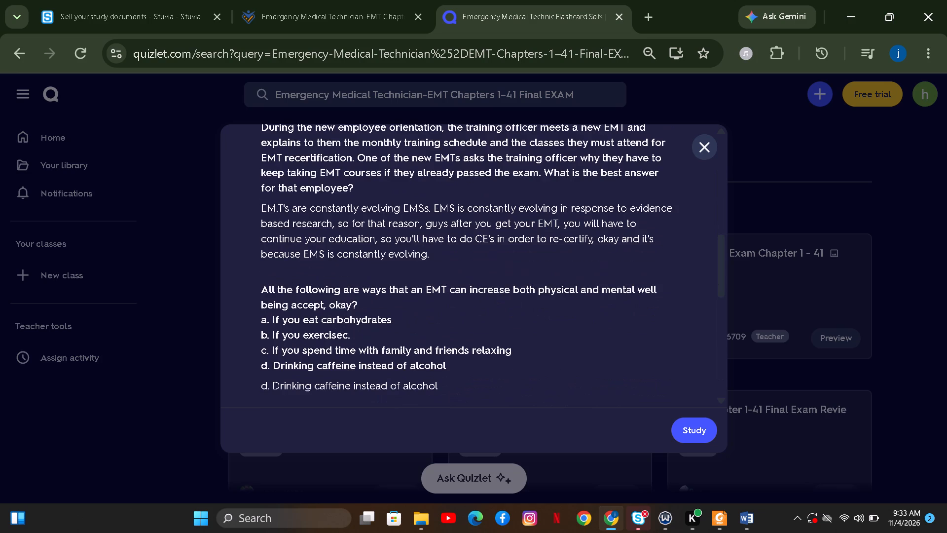
pyautogui.scroll(-2, 347, 328)
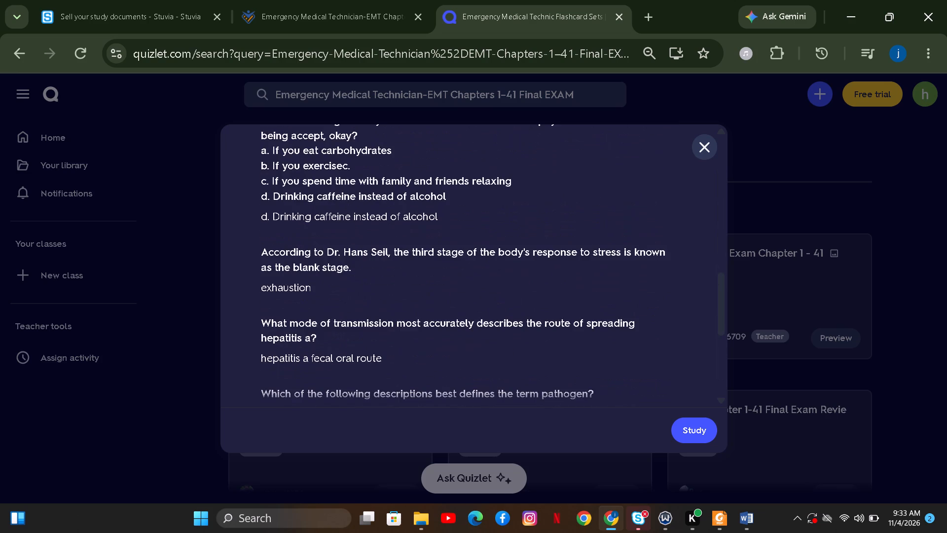
pyautogui.scroll(-1, 347, 328)
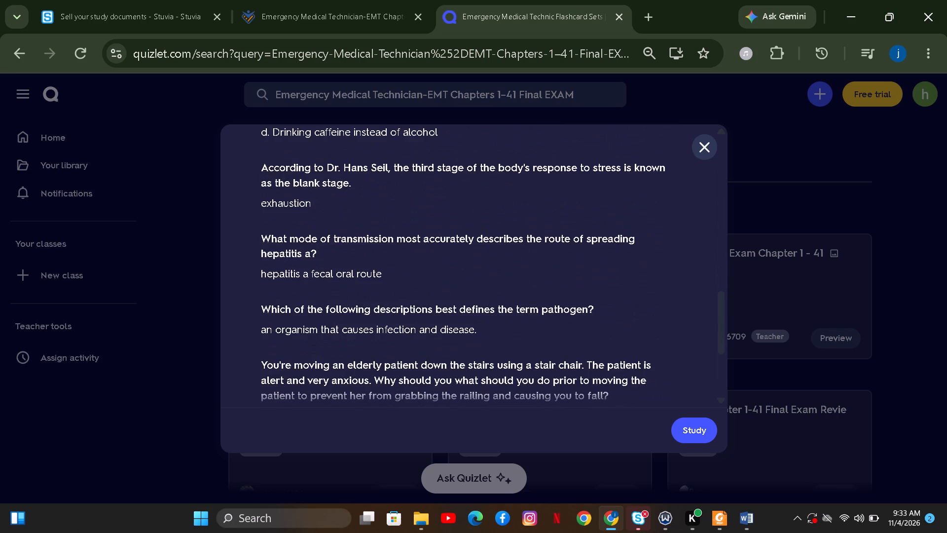
pyautogui.scroll(-1, 371, 354)
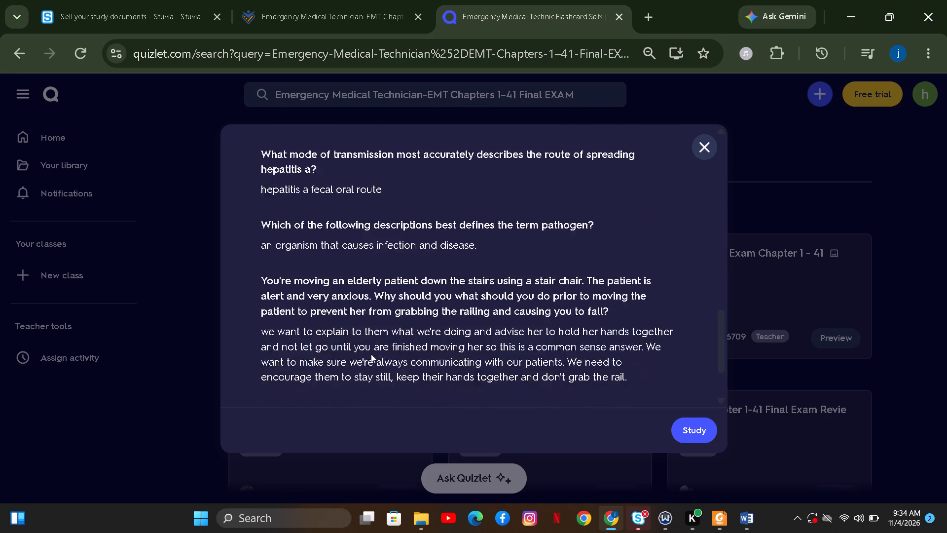
pyautogui.scroll(-1, 371, 354)
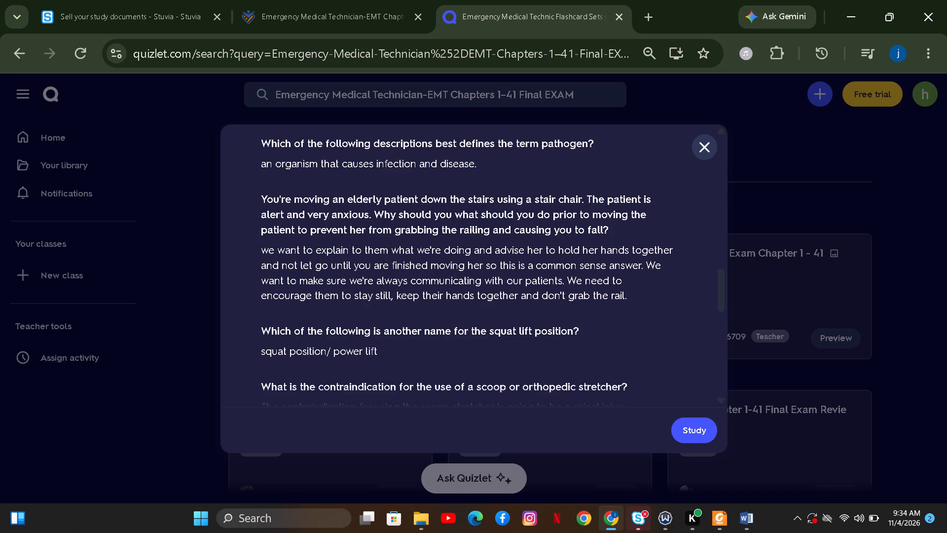
pyautogui.scroll(-2, 372, 354)
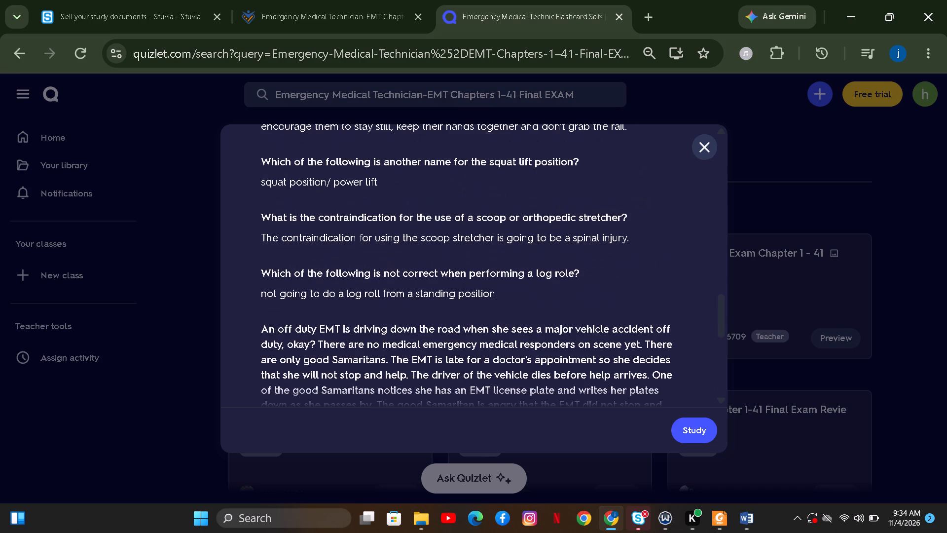
pyautogui.scroll(-1, 372, 355)
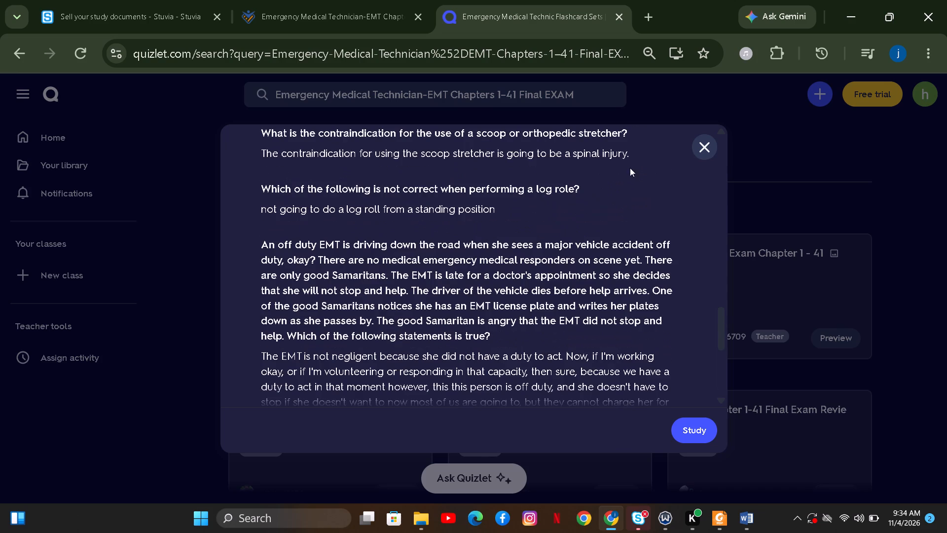
pyautogui.click(704, 144)
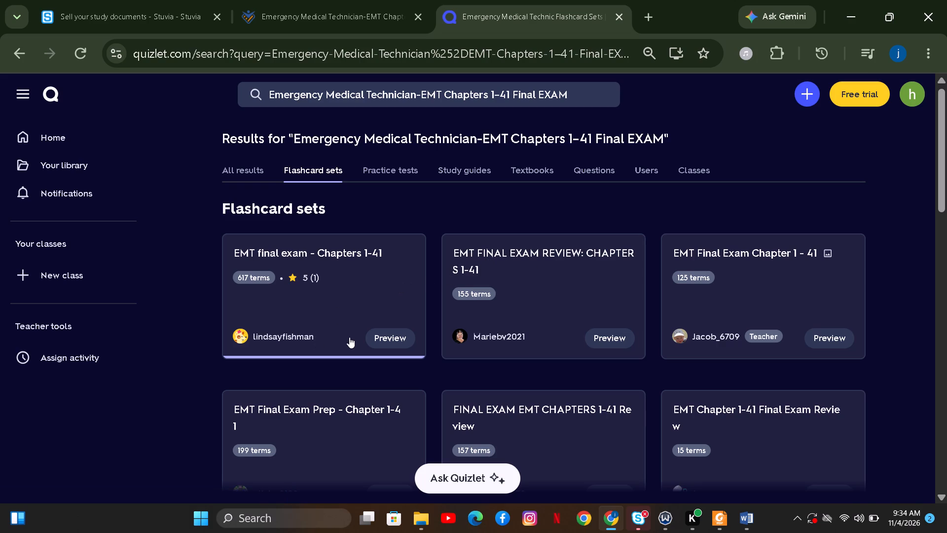
# Preview the "EMT final exam - Chapters 1-41" flashcard set and examine its questions and answers.
pyautogui.click(385, 340)
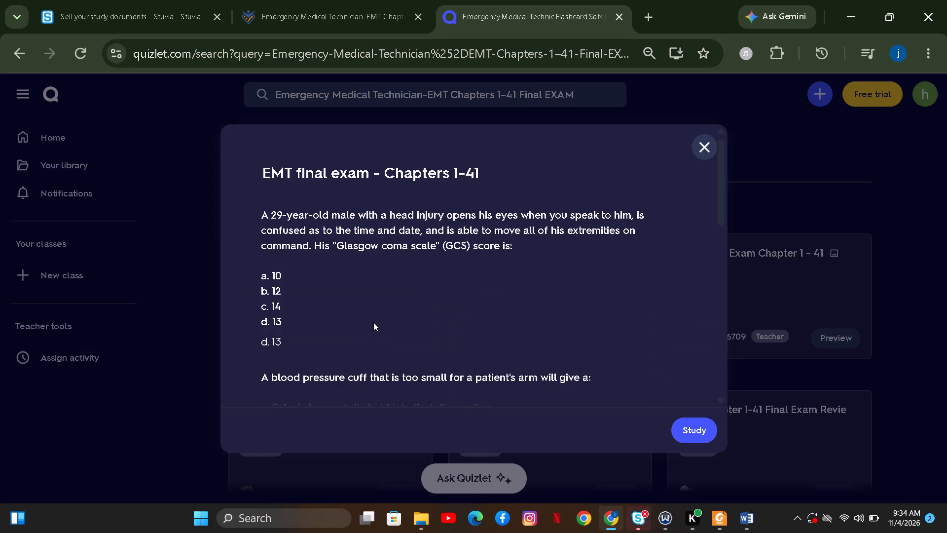
pyautogui.scroll(-4, 329, 373)
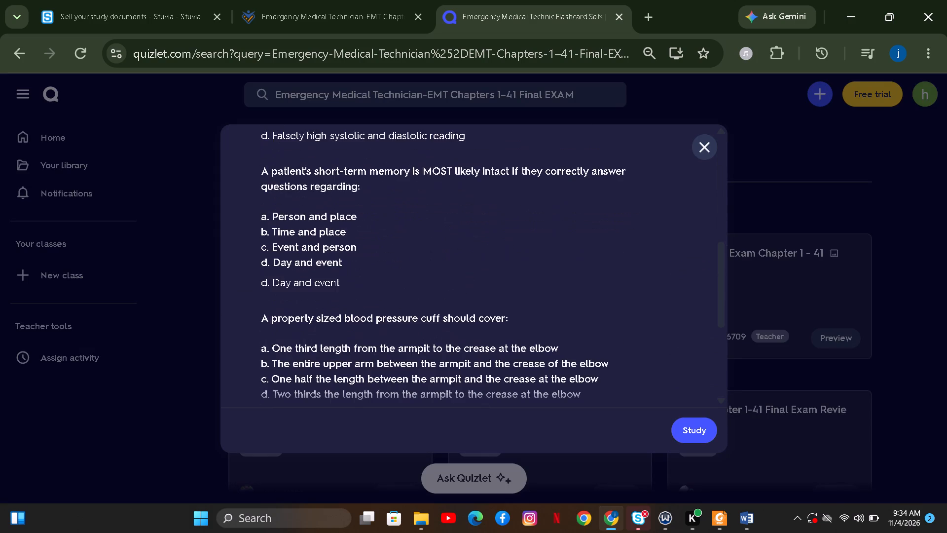
pyautogui.scroll(-13, 334, 360)
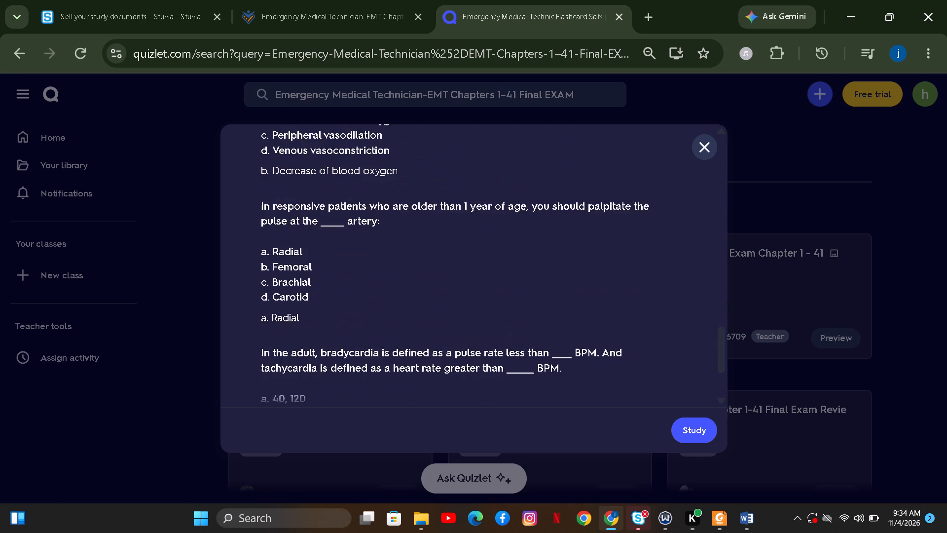
pyautogui.scroll(-16, 334, 360)
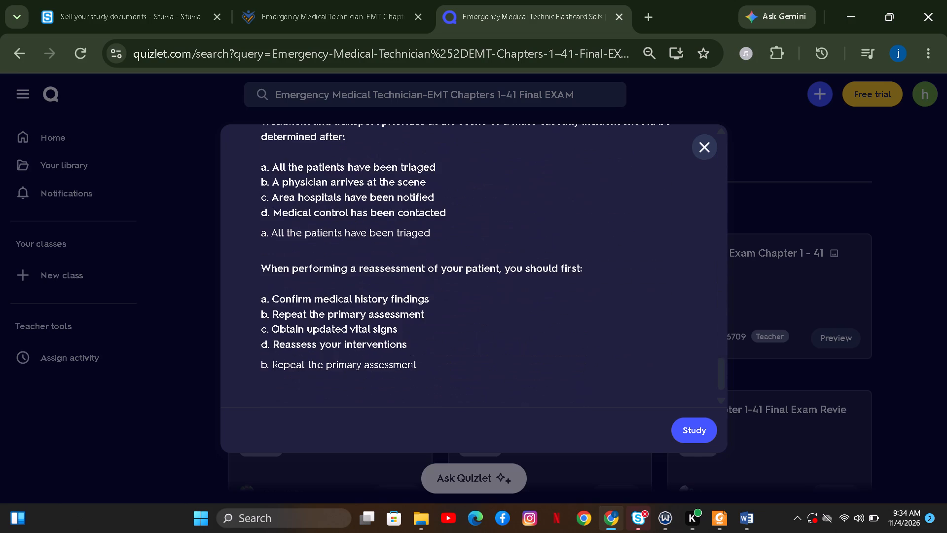
pyautogui.scroll(-15, 334, 359)
pyautogui.scroll(-8, 334, 358)
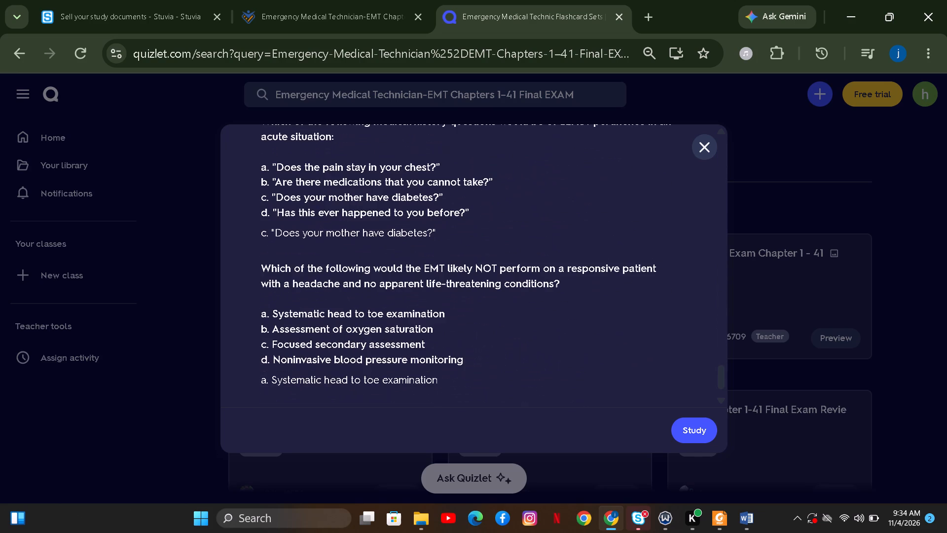
pyautogui.scroll(-2, 334, 358)
pyautogui.click(703, 142)
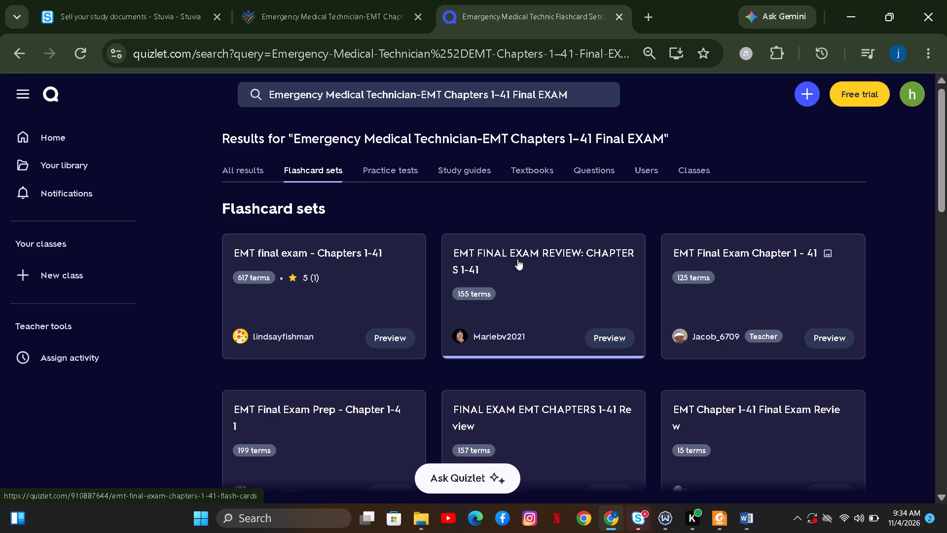
# Open the full "EMT final exam - Chapters 1-41" flashcard set from the search results.
pyautogui.scroll(-1, 435, 297)
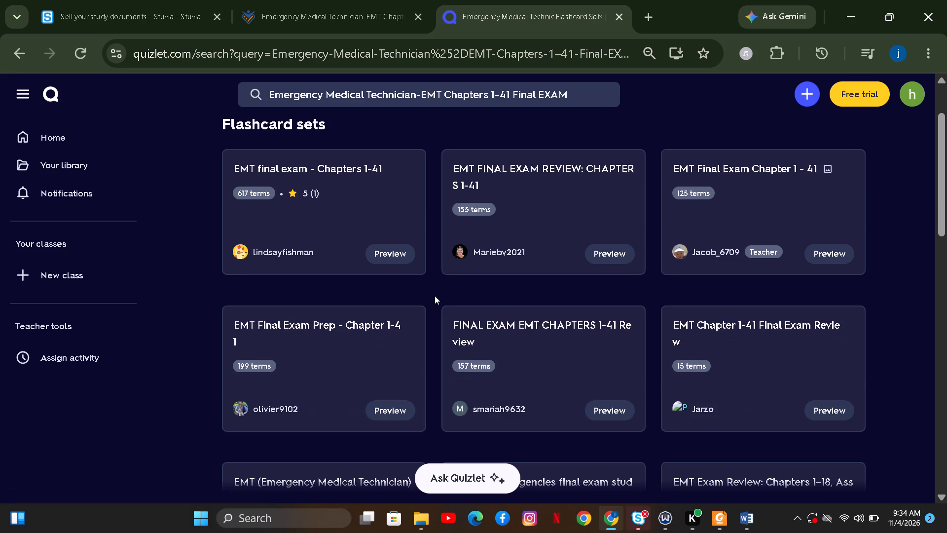
pyautogui.scroll(1, 436, 296)
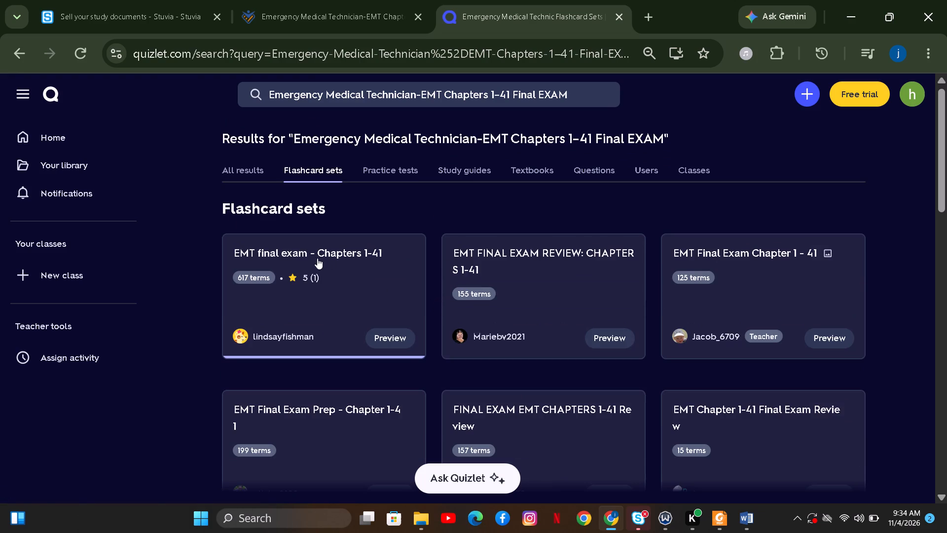
pyautogui.click(306, 251)
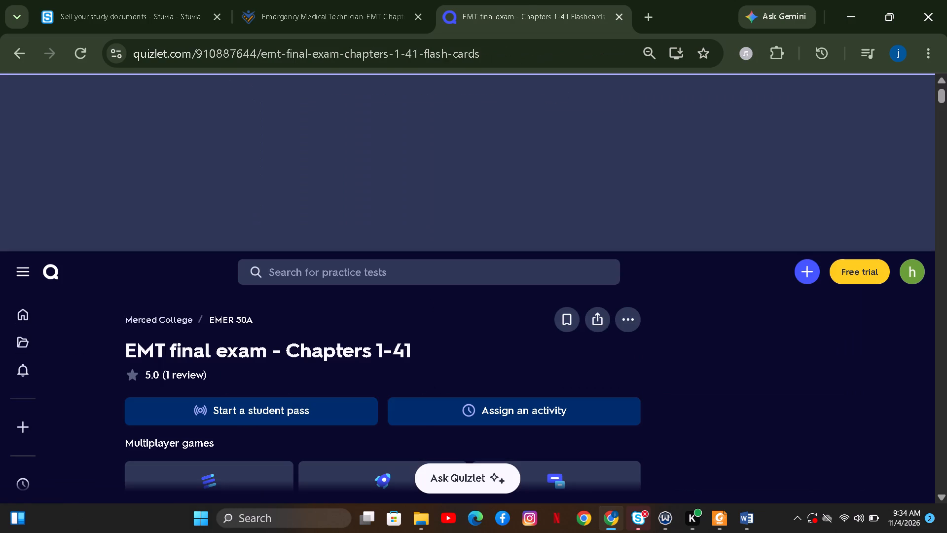
# Examine the questions and answers in the initially loaded portion of the "EMT final exam - Chapters 1-41" flashcard list.
pyautogui.scroll(-9, 347, 276)
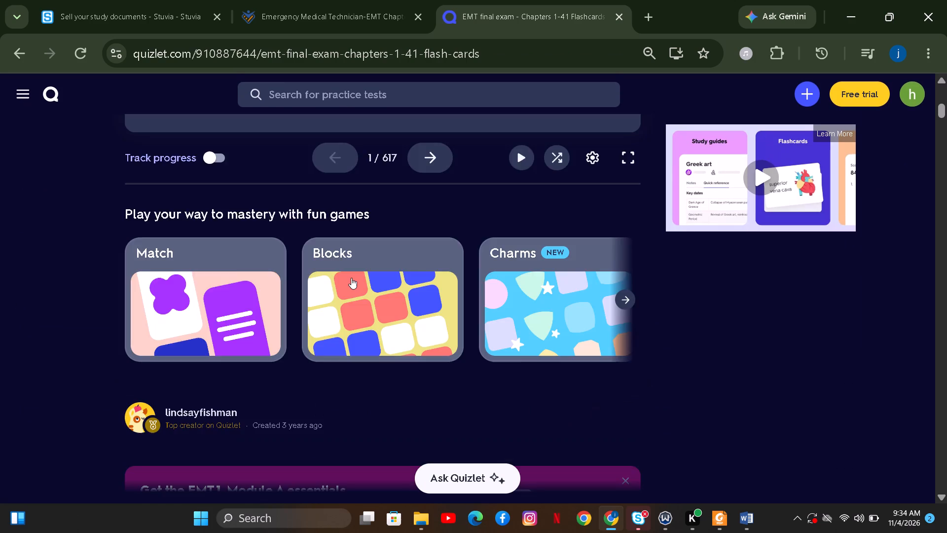
pyautogui.scroll(-16, 351, 278)
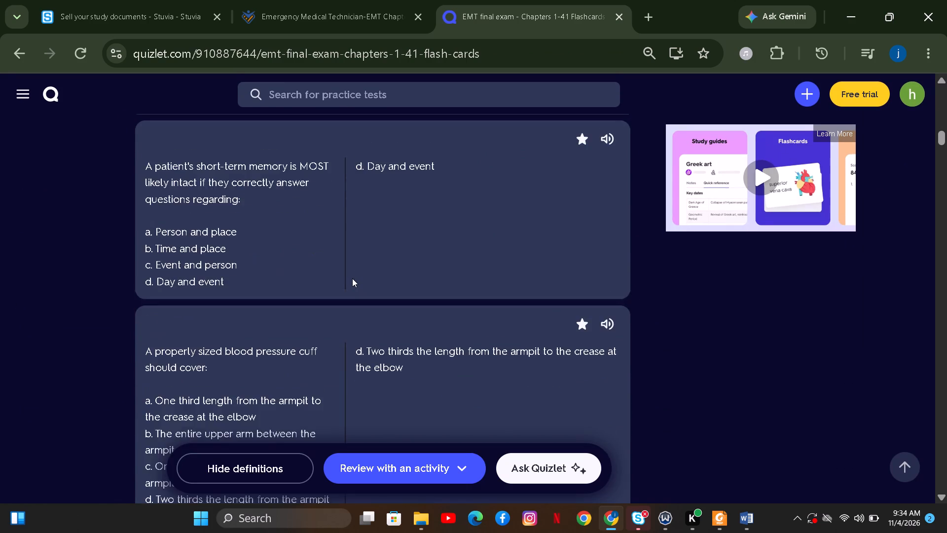
pyautogui.scroll(-17, 352, 278)
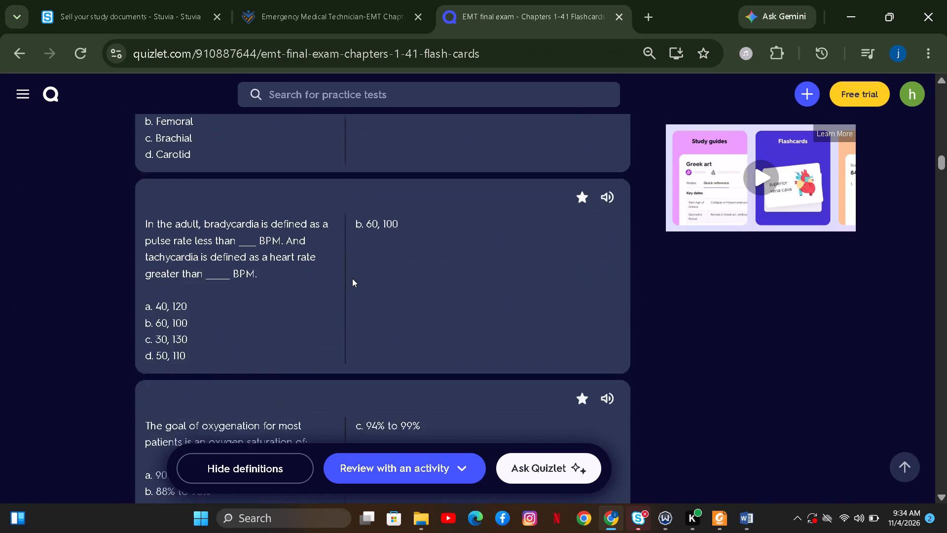
pyautogui.scroll(-15, 352, 278)
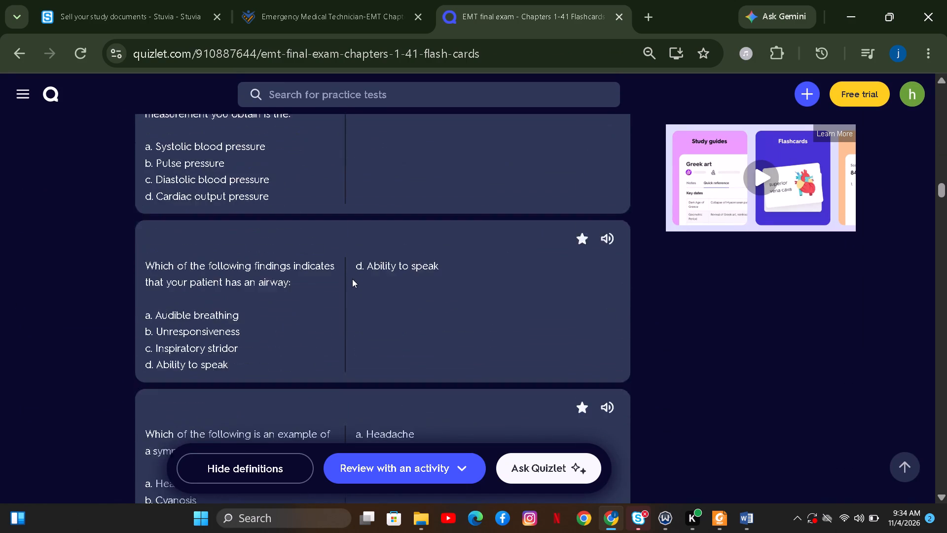
pyautogui.scroll(-4, 352, 279)
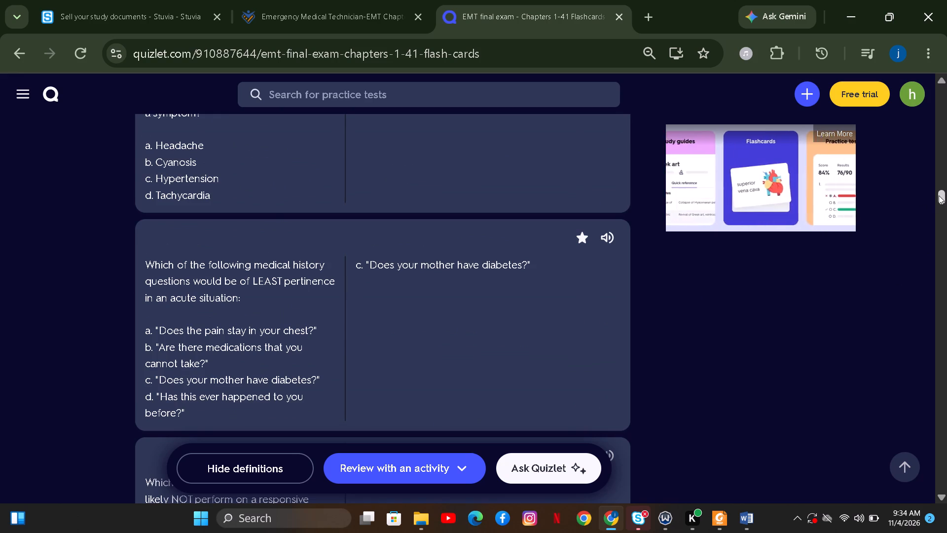
pyautogui.moveTo(939, 195); pyautogui.dragTo(943, 223)
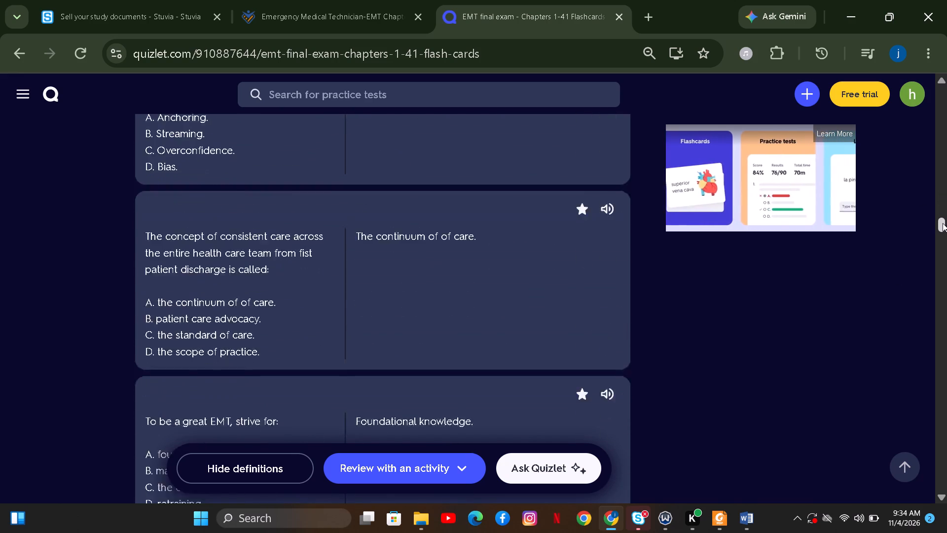
pyautogui.moveTo(943, 223); pyautogui.dragTo(940, 255)
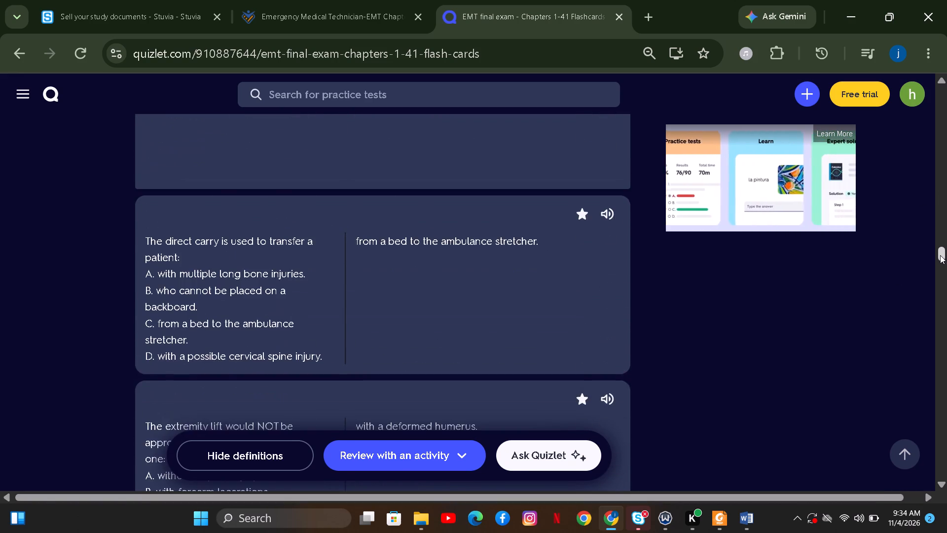
pyautogui.moveTo(940, 255); pyautogui.dragTo(938, 276)
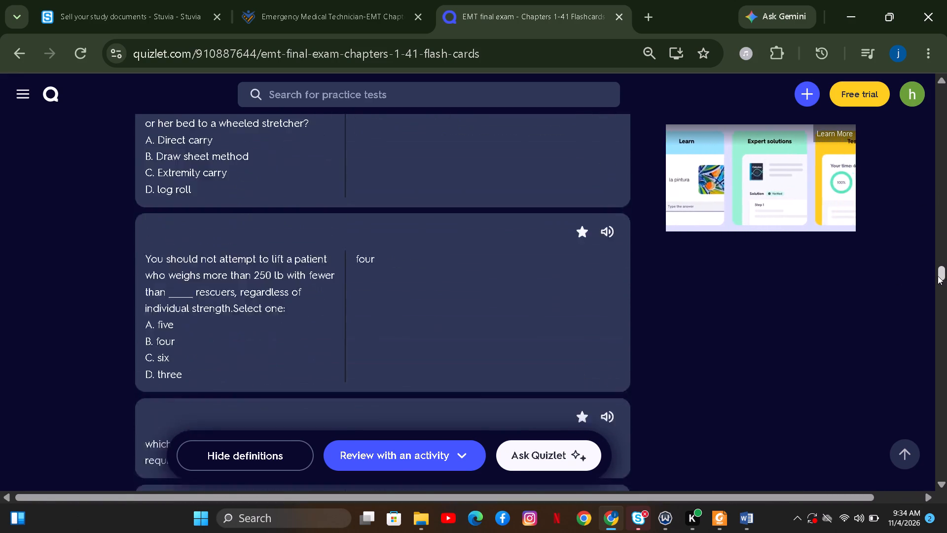
pyautogui.moveTo(938, 276); pyautogui.dragTo(936, 309)
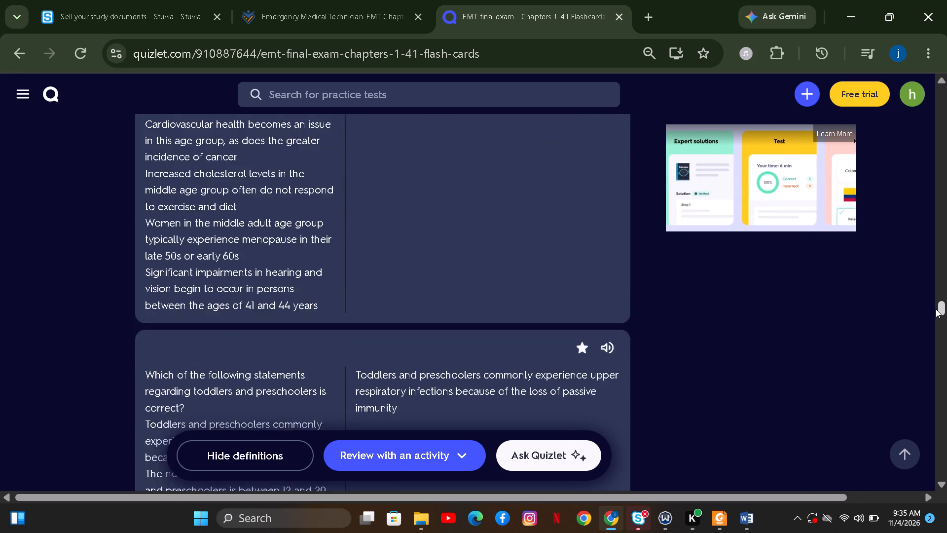
pyautogui.moveTo(936, 309); pyautogui.dragTo(938, 330)
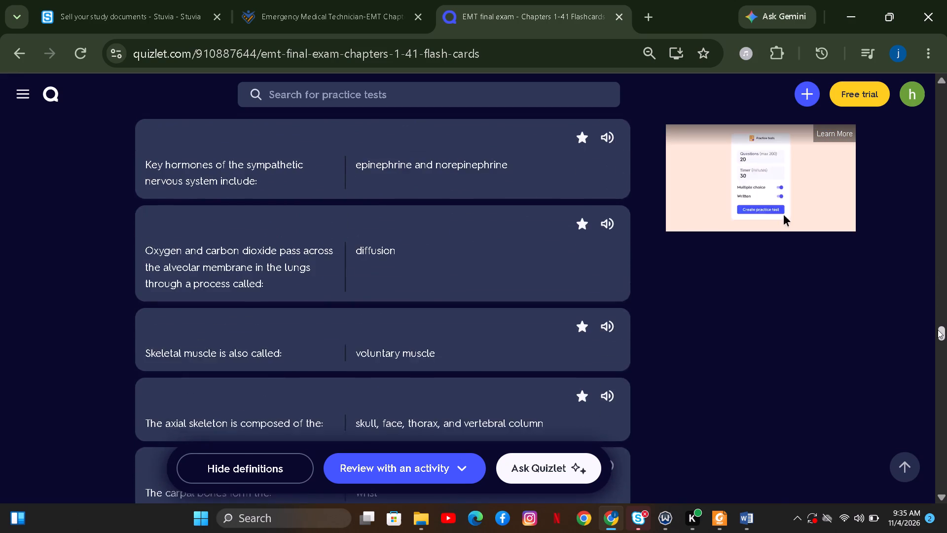
pyautogui.moveTo(938, 330); pyautogui.dragTo(939, 351)
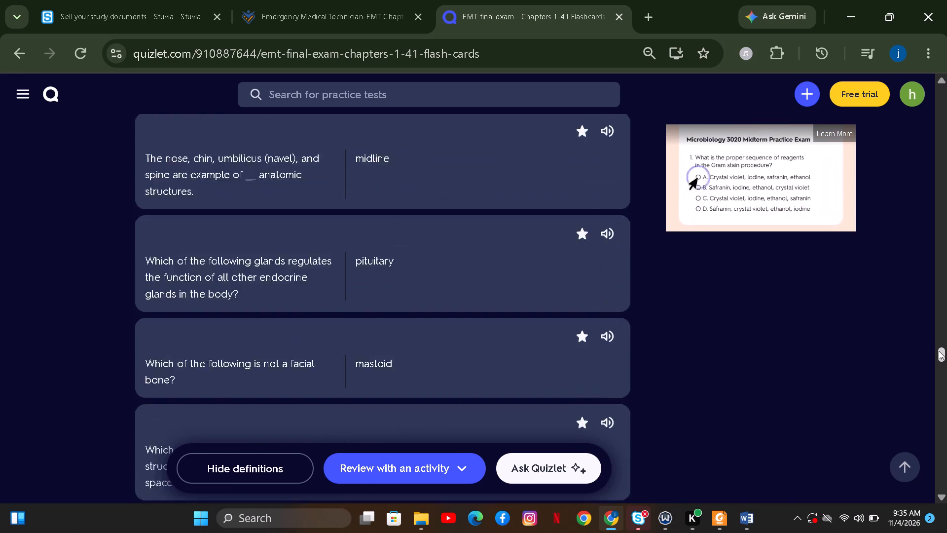
pyautogui.moveTo(939, 351); pyautogui.dragTo(941, 378)
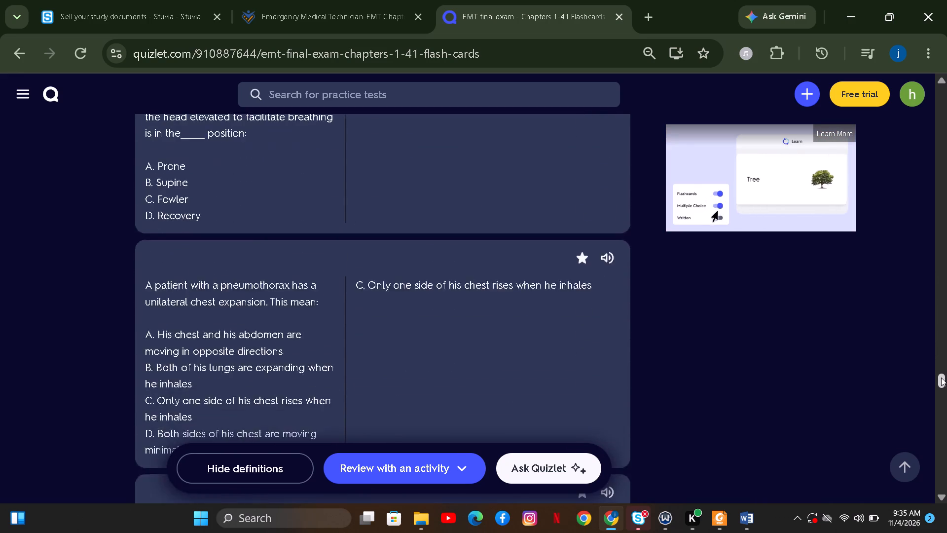
pyautogui.moveTo(941, 378); pyautogui.dragTo(941, 416)
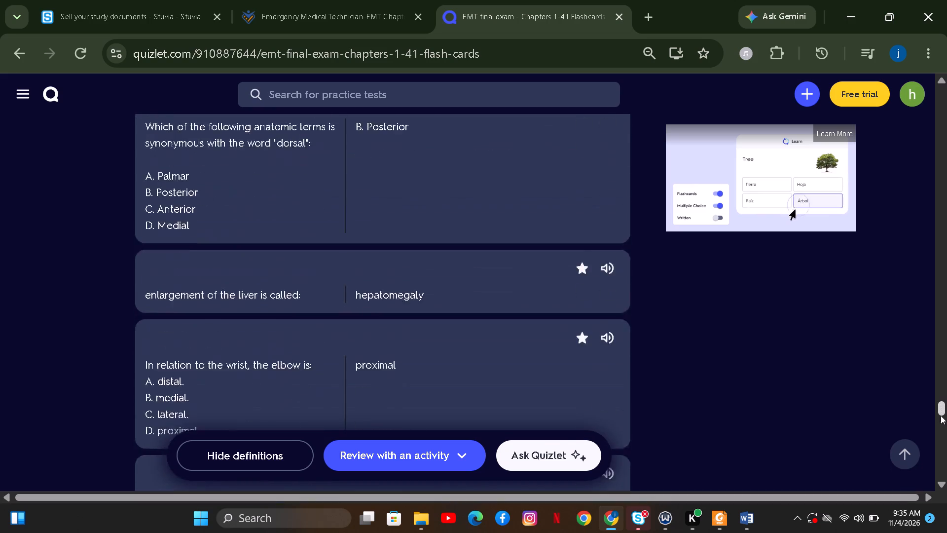
pyautogui.moveTo(941, 416); pyautogui.dragTo(941, 435)
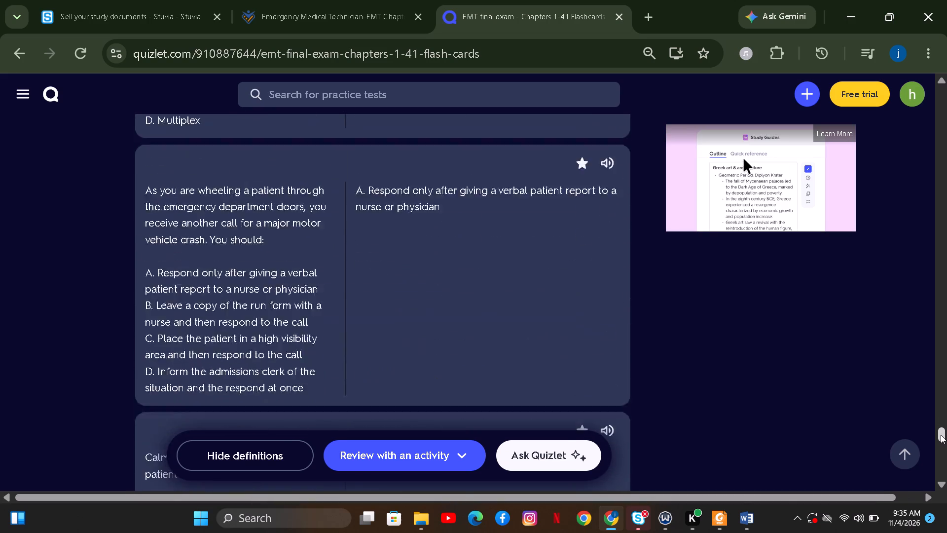
pyautogui.moveTo(941, 435); pyautogui.dragTo(937, 458)
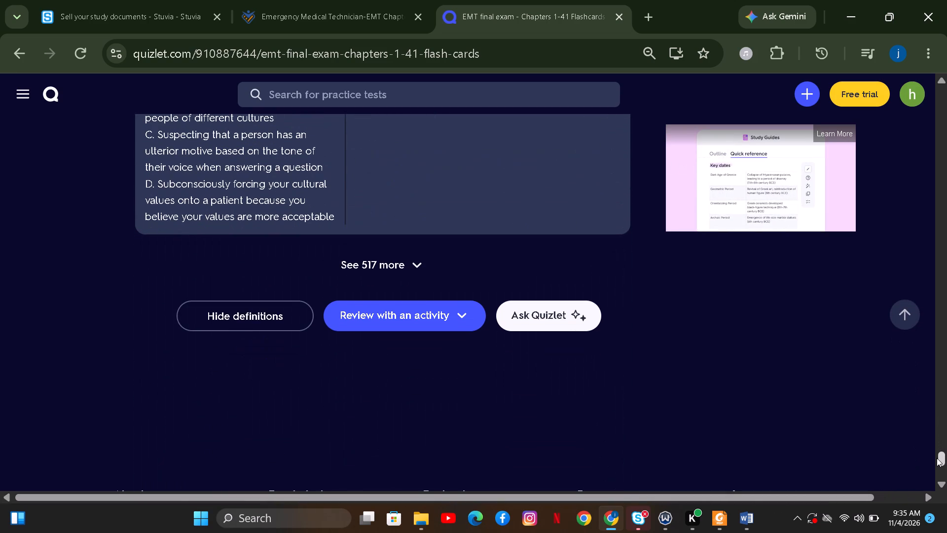
# Expand the term list at the end of the set to load all the remaining flashcards.
pyautogui.moveTo(937, 458); pyautogui.dragTo(936, 458)
pyautogui.click(370, 271)
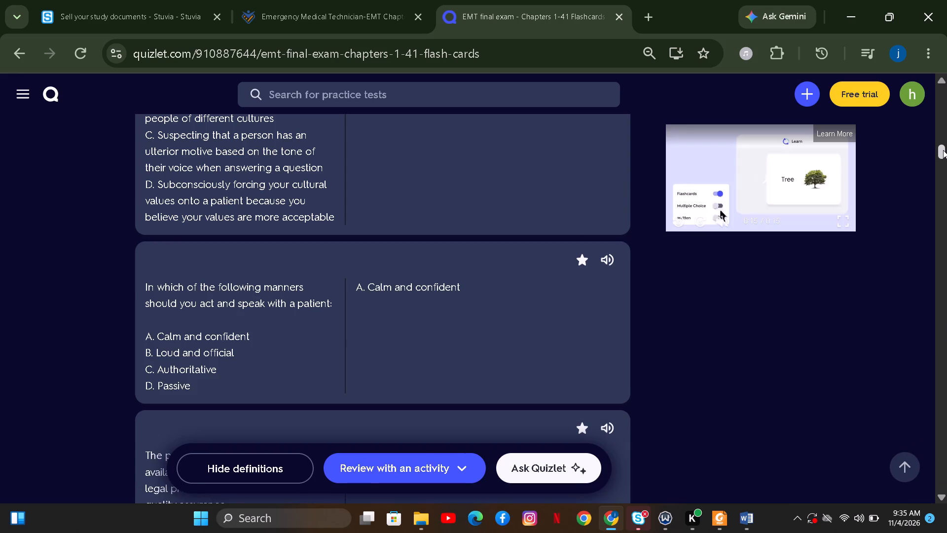
# Skim the questions and answers of the newly loaded flashcards through to the end of the set.
pyautogui.moveTo(945, 152); pyautogui.dragTo(946, 176)
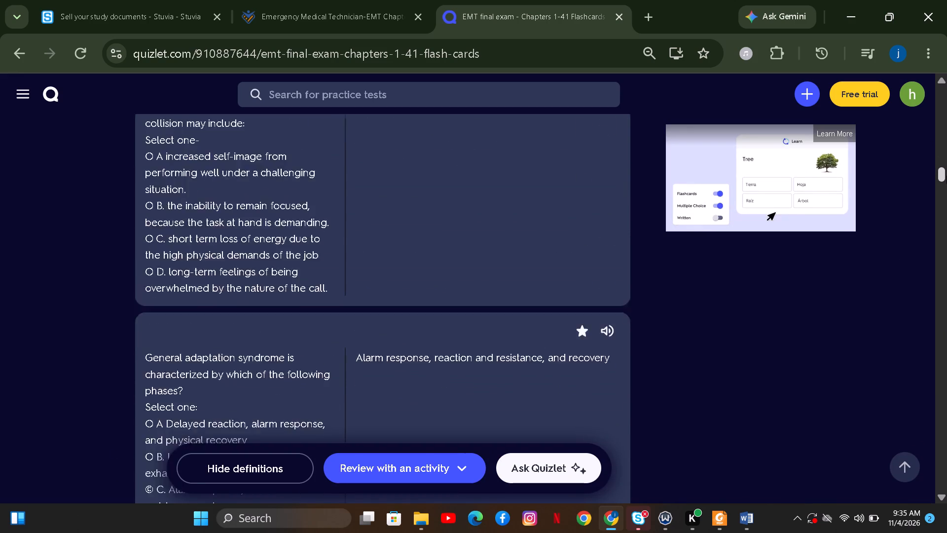
pyautogui.moveTo(946, 176); pyautogui.dragTo(946, 196)
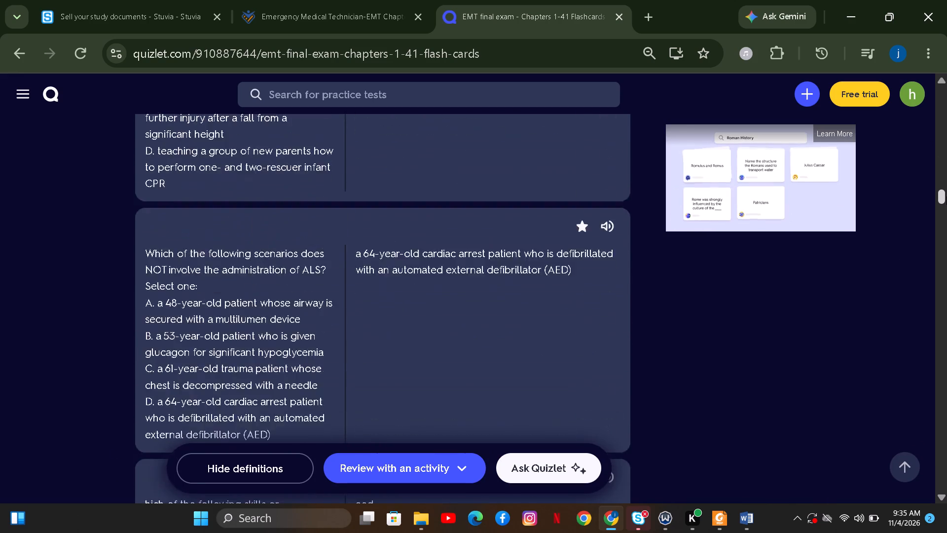
pyautogui.moveTo(946, 196); pyautogui.dragTo(946, 216)
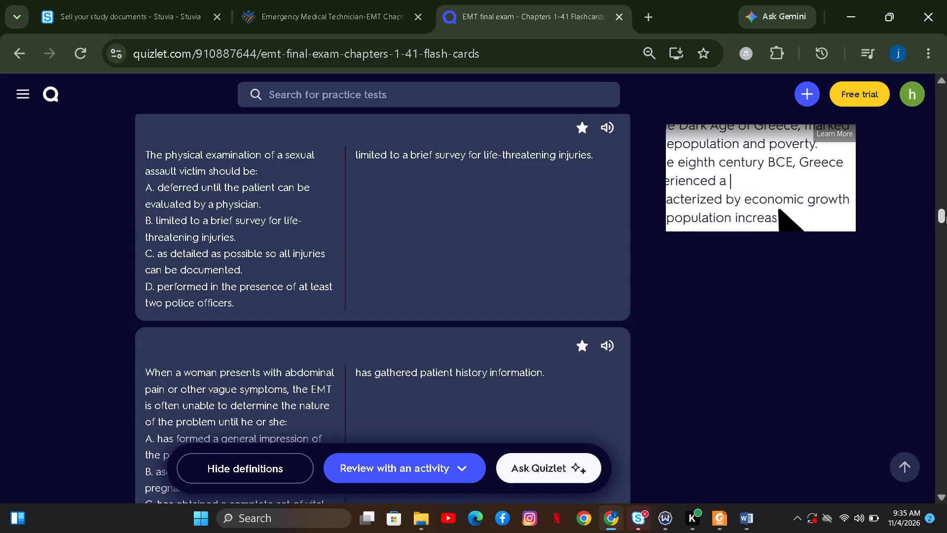
pyautogui.moveTo(946, 216); pyautogui.dragTo(946, 231)
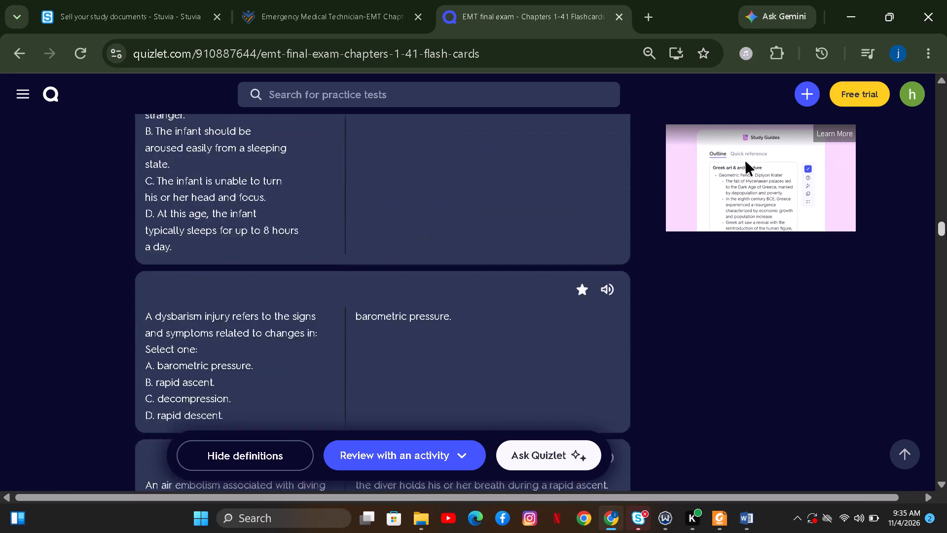
pyautogui.moveTo(946, 231); pyautogui.dragTo(946, 246)
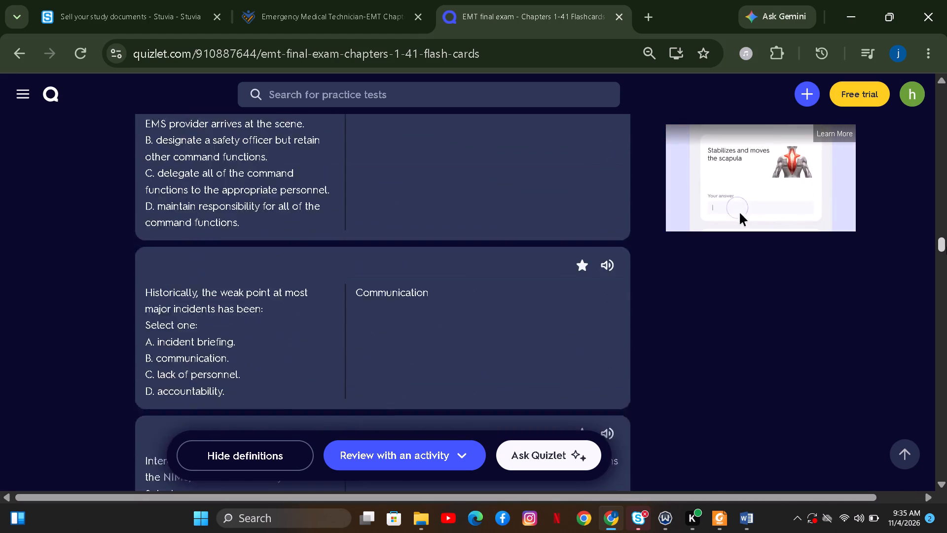
pyautogui.moveTo(946, 246); pyautogui.dragTo(946, 265)
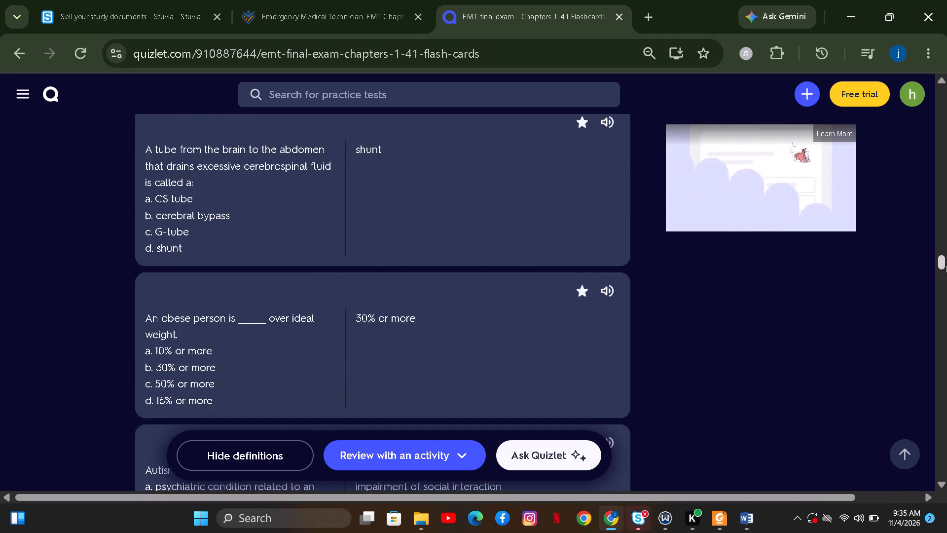
pyautogui.moveTo(946, 265); pyautogui.dragTo(946, 287)
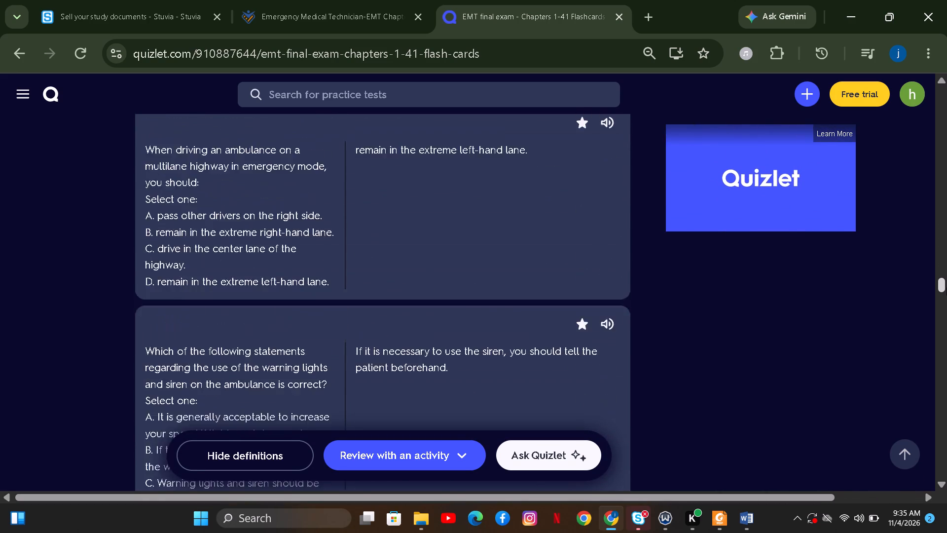
pyautogui.moveTo(946, 287); pyautogui.dragTo(946, 302)
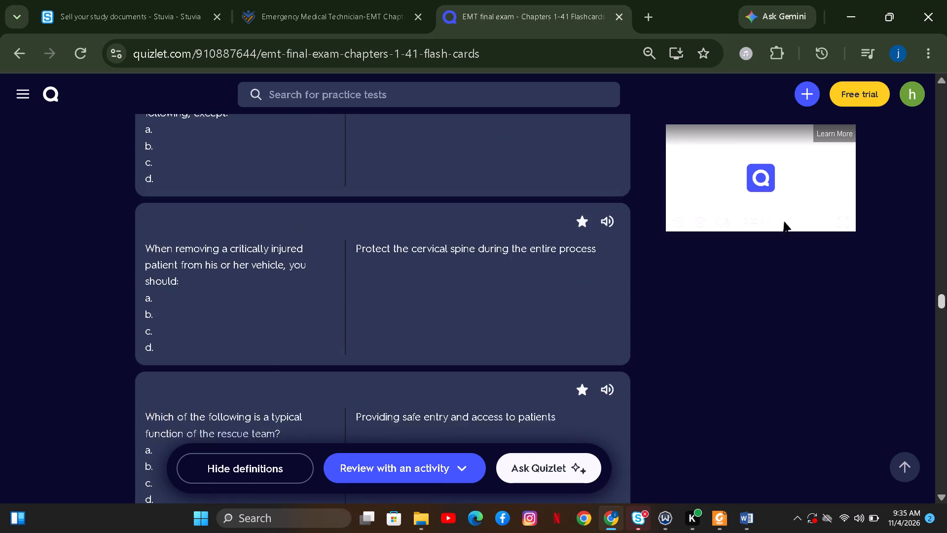
pyautogui.moveTo(946, 302); pyautogui.dragTo(946, 313)
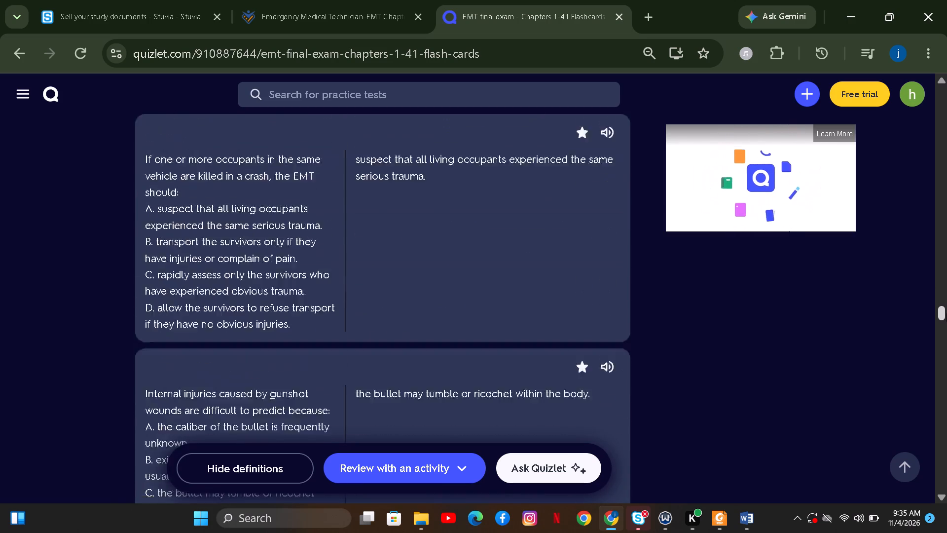
pyautogui.moveTo(946, 313); pyautogui.dragTo(946, 327)
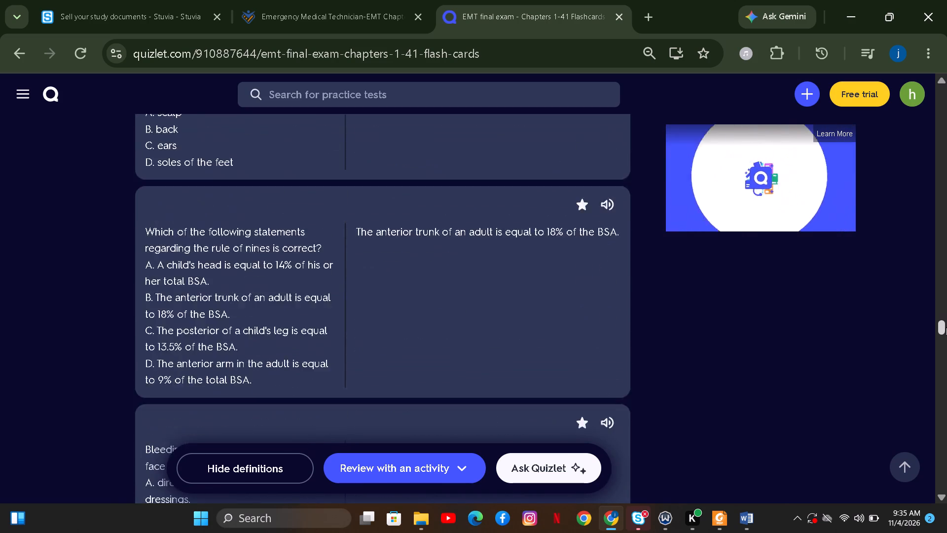
pyautogui.moveTo(946, 327); pyautogui.dragTo(945, 340)
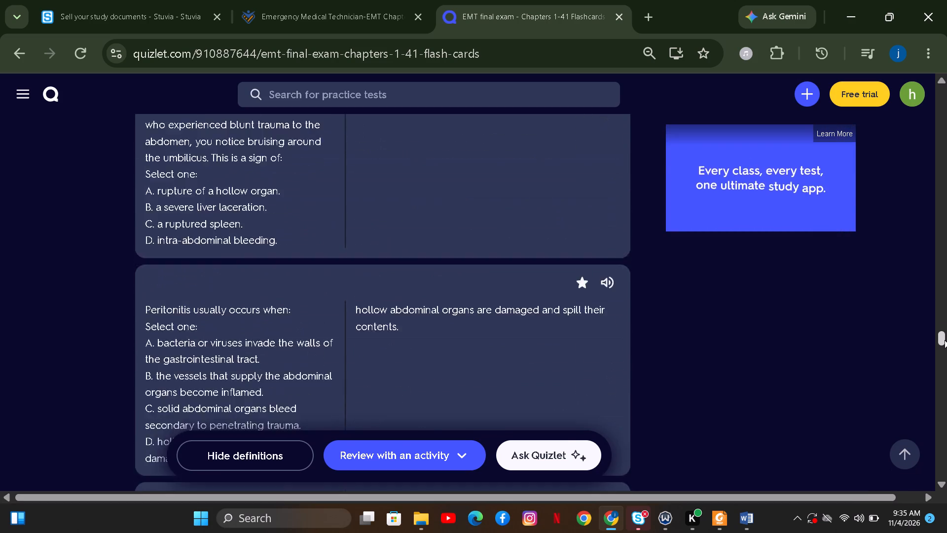
pyautogui.moveTo(945, 340); pyautogui.dragTo(943, 353)
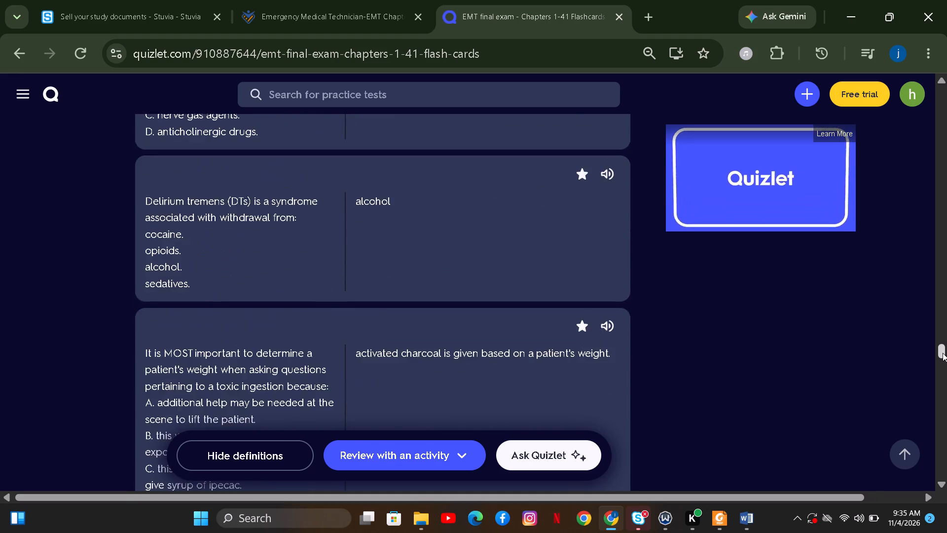
pyautogui.moveTo(943, 353); pyautogui.dragTo(938, 369)
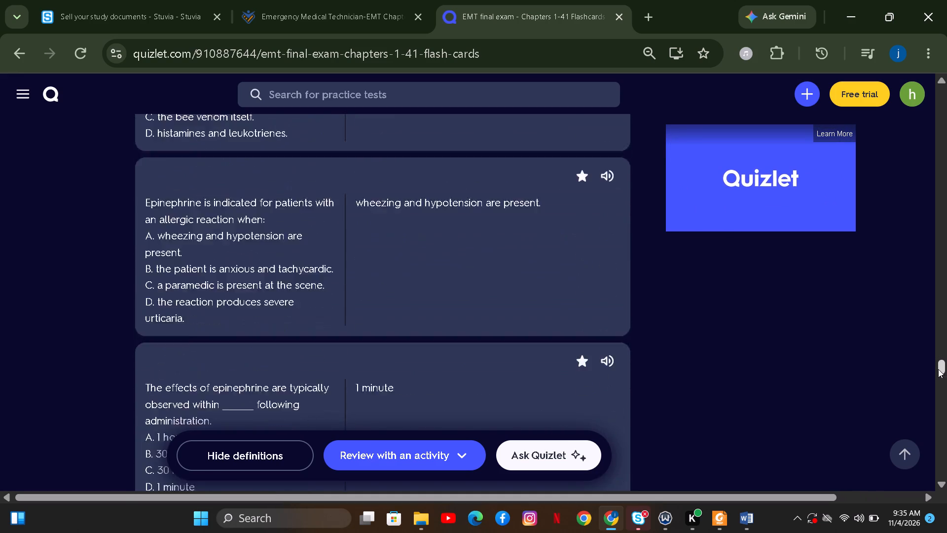
pyautogui.moveTo(938, 369); pyautogui.dragTo(935, 398)
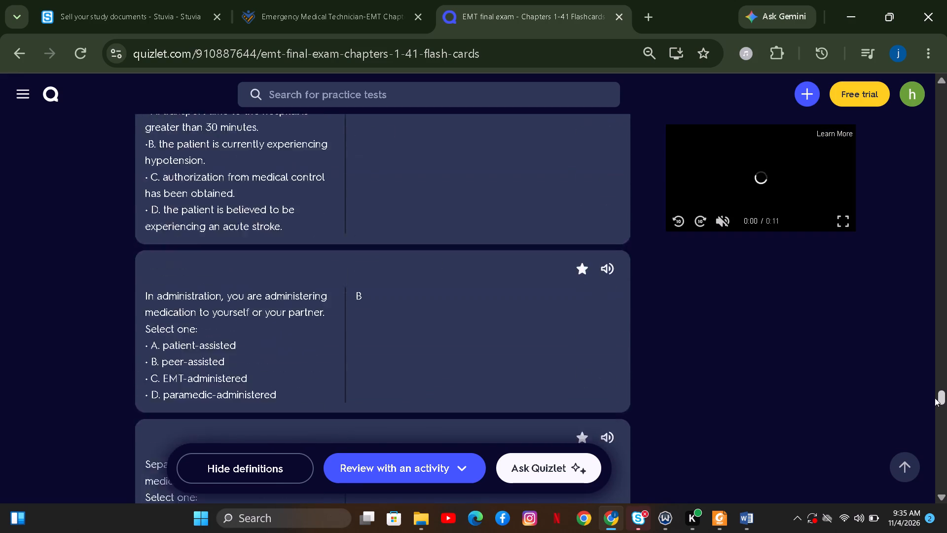
pyautogui.moveTo(935, 398); pyautogui.dragTo(931, 418)
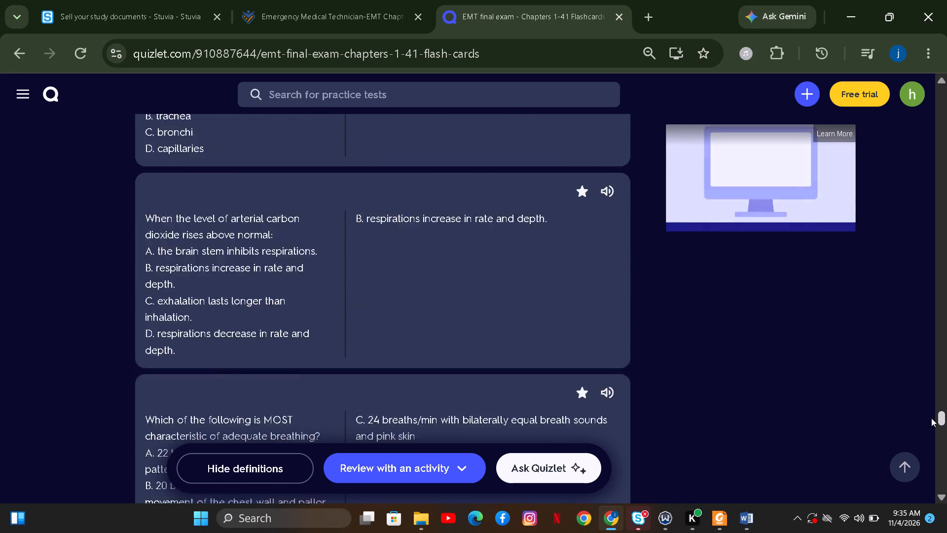
pyautogui.moveTo(931, 418); pyautogui.dragTo(923, 449)
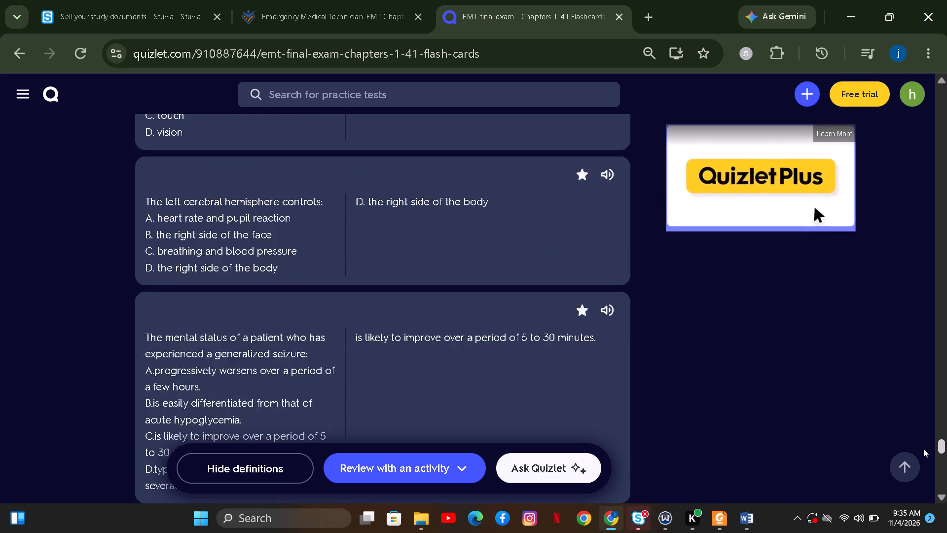
pyautogui.moveTo(923, 449); pyautogui.dragTo(928, 481)
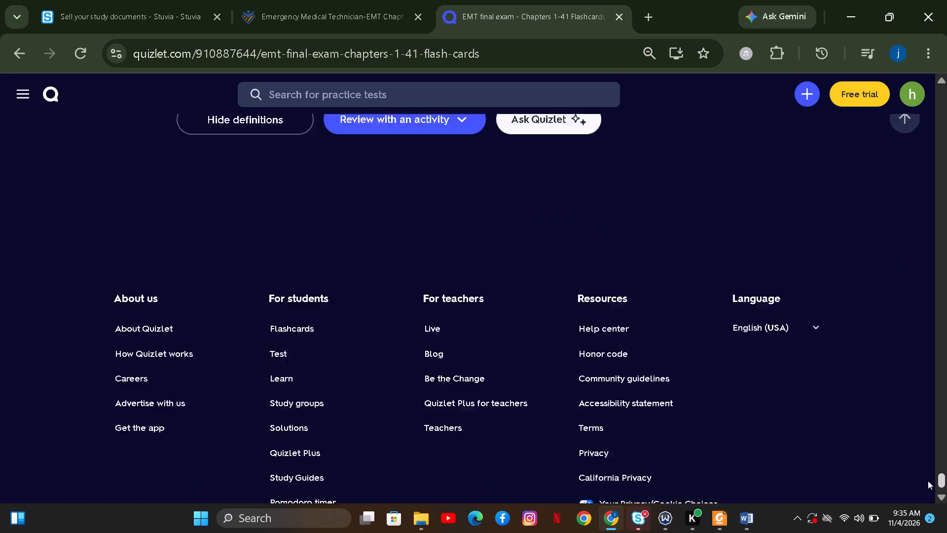
pyautogui.moveTo(928, 481); pyautogui.dragTo(928, 482)
# Copy the flashcards from the first term in the set through the card about criteria required to become licensed and employed as an EMT.
pyautogui.moveTo(942, 479); pyautogui.dragTo(942, 472)
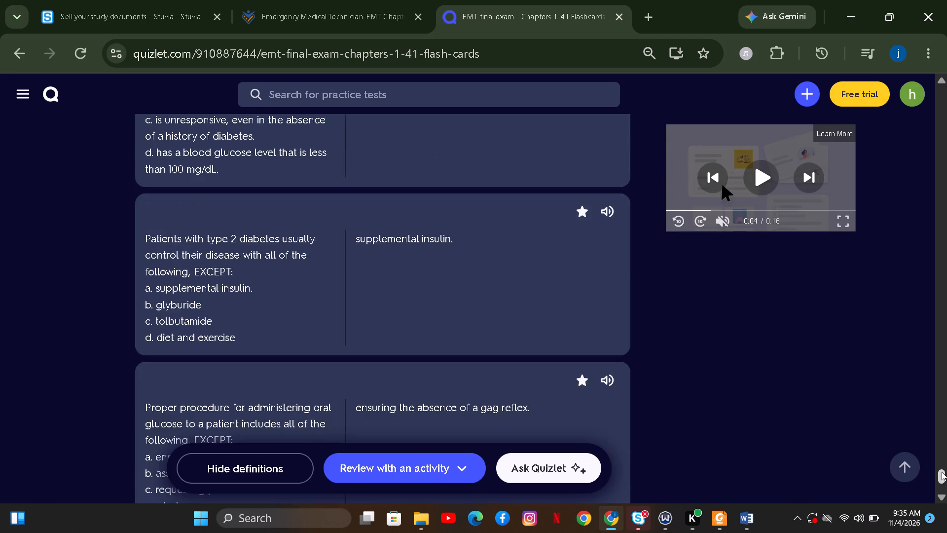
pyautogui.moveTo(942, 472); pyautogui.dragTo(946, 54)
pyautogui.scroll(-8, 217, 304)
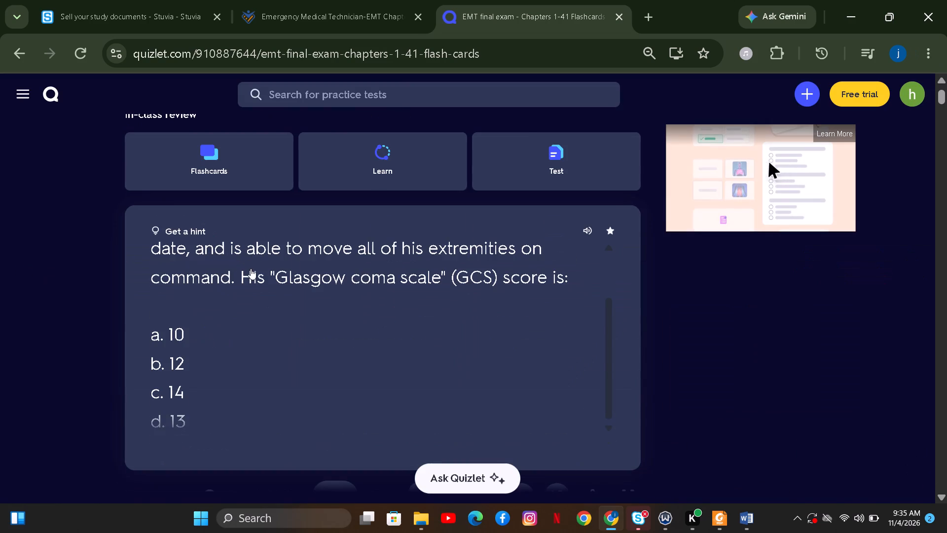
pyautogui.scroll(-20, 251, 268)
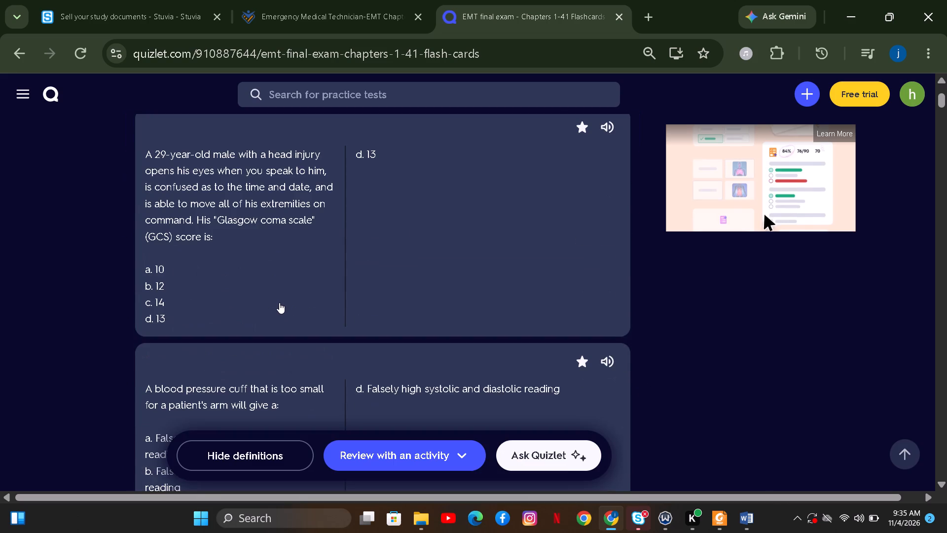
pyautogui.scroll(1, 282, 291)
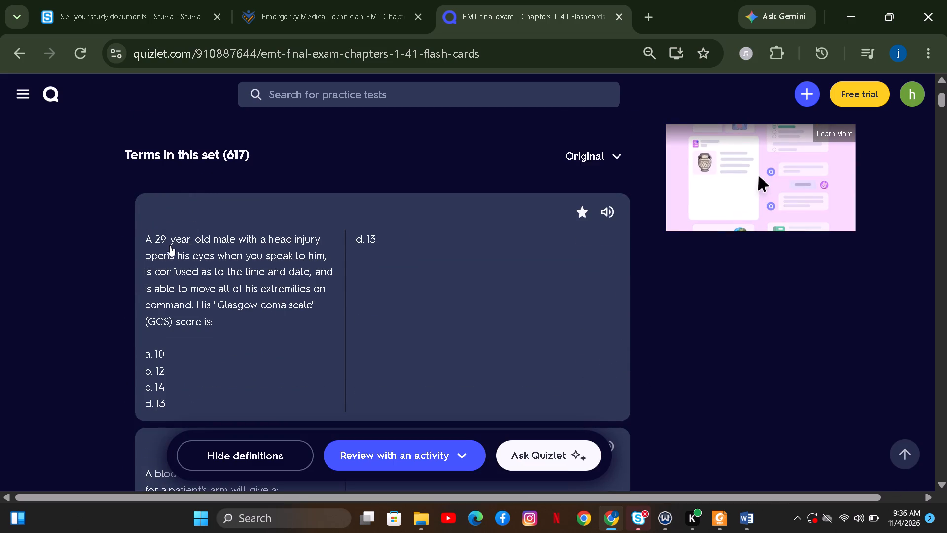
pyautogui.moveTo(148, 240); pyautogui.dragTo(386, 247)
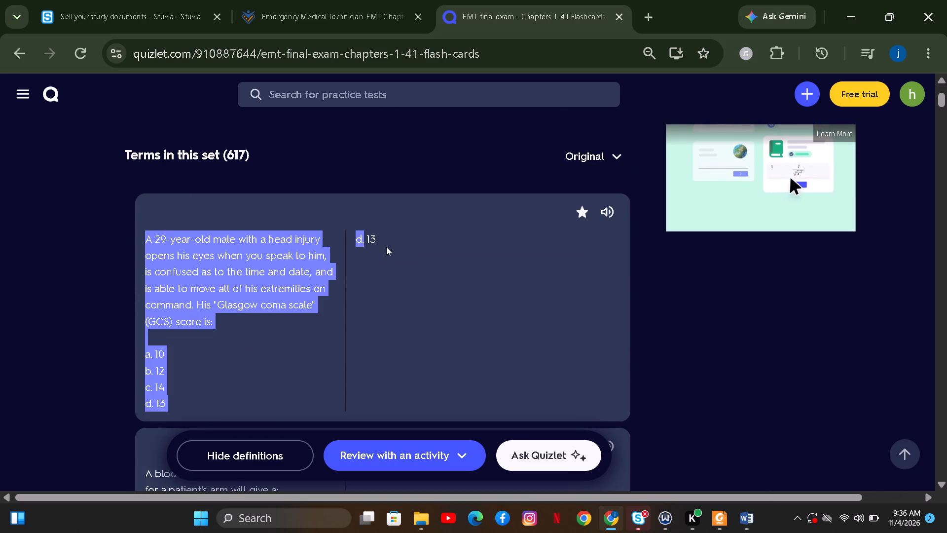
pyautogui.moveTo(386, 247); pyautogui.dragTo(355, 530)
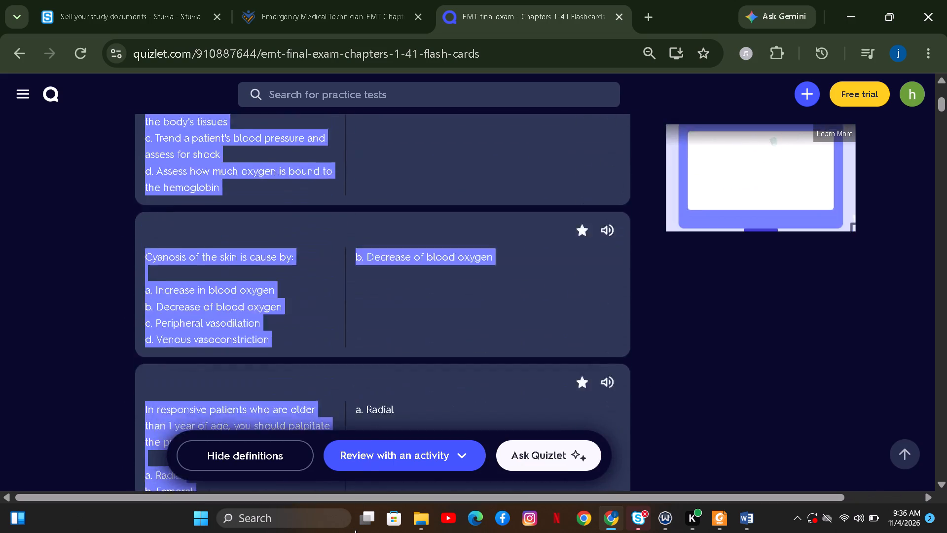
pyautogui.moveTo(355, 530); pyautogui.dragTo(357, 530)
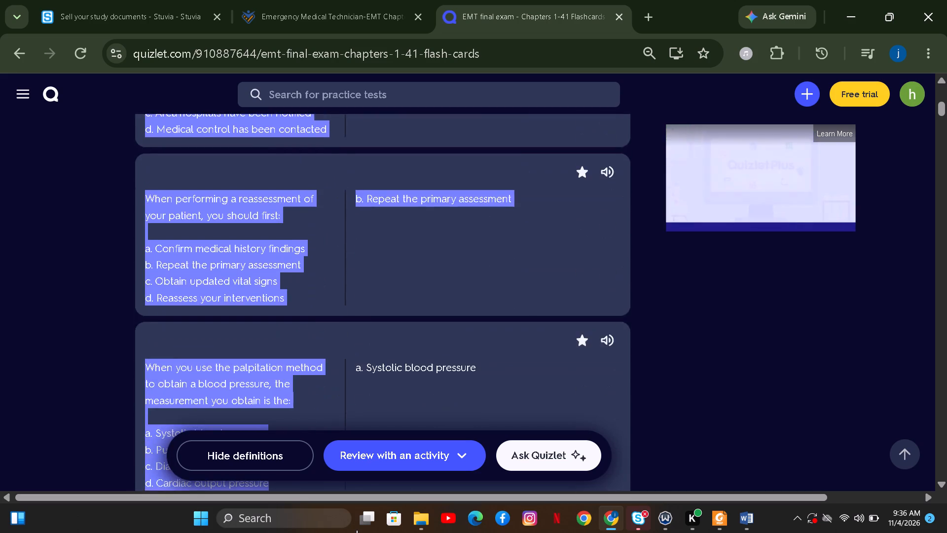
pyautogui.moveTo(357, 530); pyautogui.dragTo(357, 531)
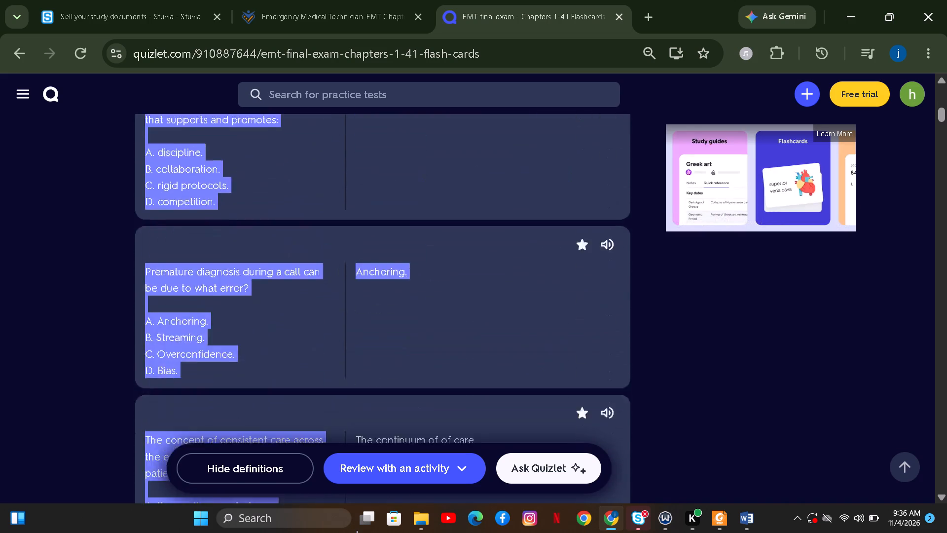
pyautogui.moveTo(357, 531); pyautogui.dragTo(358, 532)
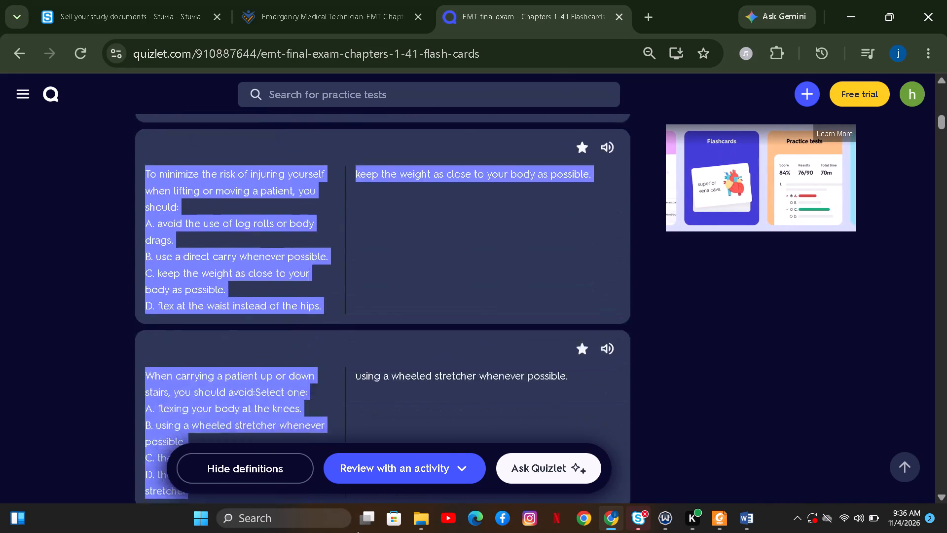
pyautogui.moveTo(358, 532); pyautogui.dragTo(358, 531)
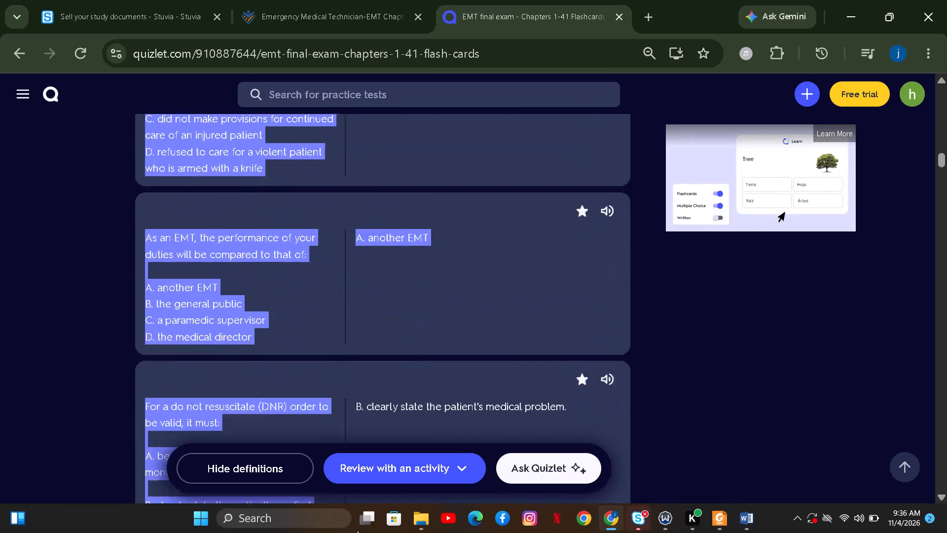
pyautogui.moveTo(358, 531); pyautogui.dragTo(358, 531)
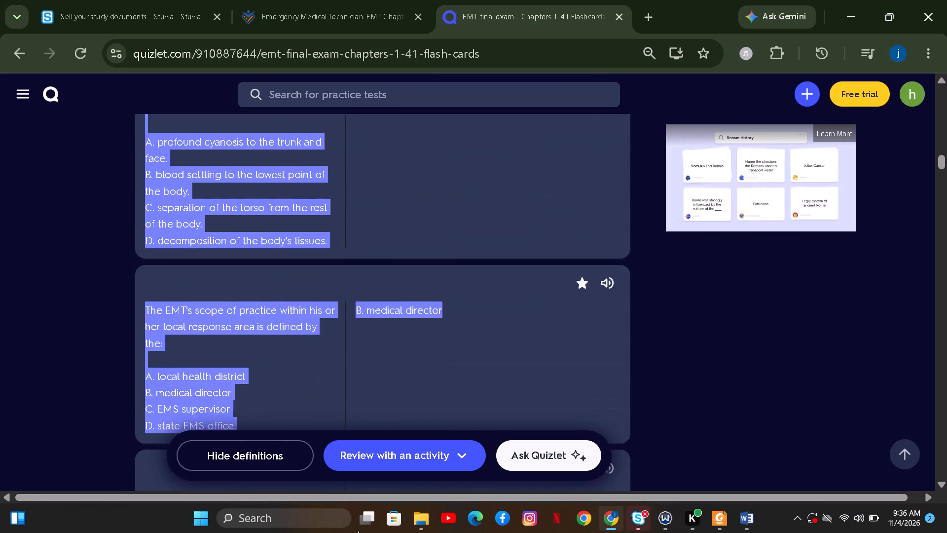
pyautogui.moveTo(358, 531); pyautogui.dragTo(359, 532)
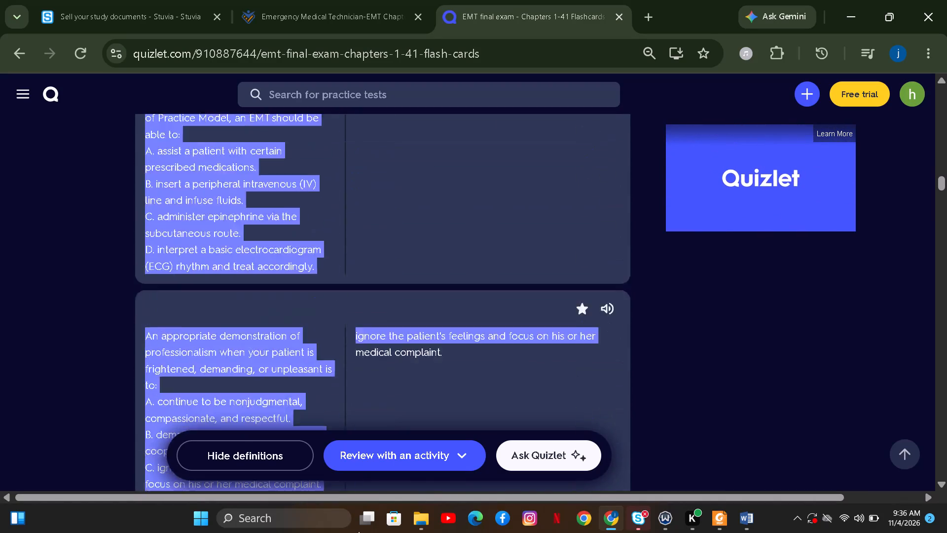
pyautogui.moveTo(359, 532); pyautogui.dragTo(370, 455)
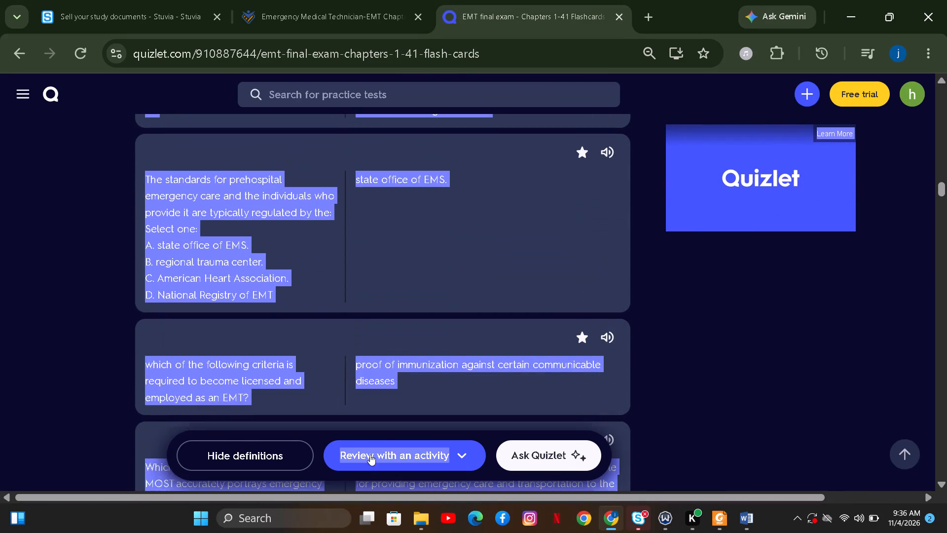
pyautogui.moveTo(370, 455); pyautogui.dragTo(396, 387)
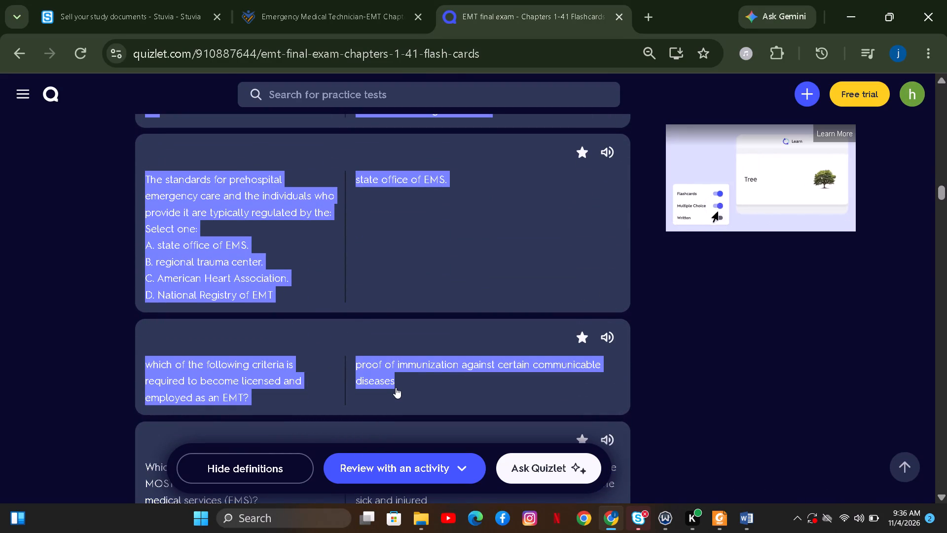
pyautogui.moveTo(396, 387); pyautogui.dragTo(441, 217)
pyautogui.scroll(-2, 398, 386)
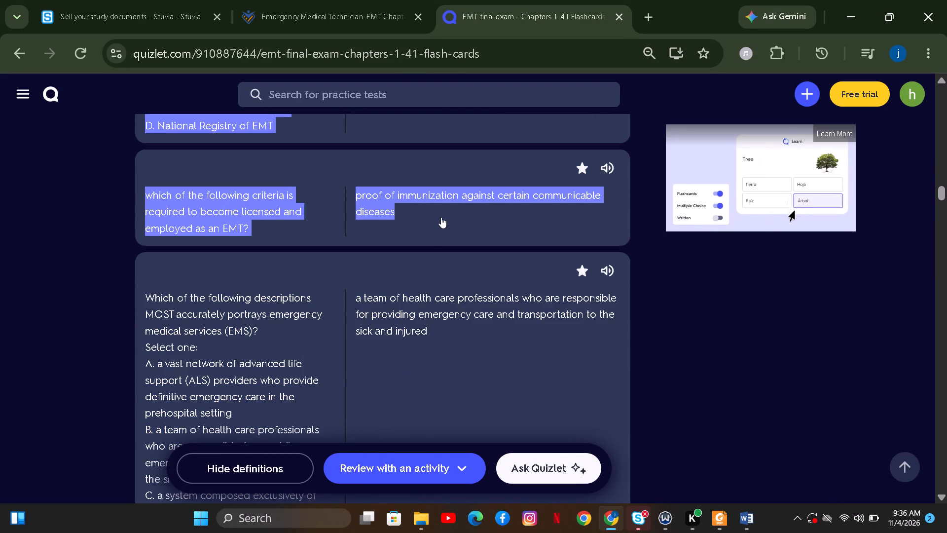
pyautogui.moveTo(441, 217); pyautogui.dragTo(441, 218)
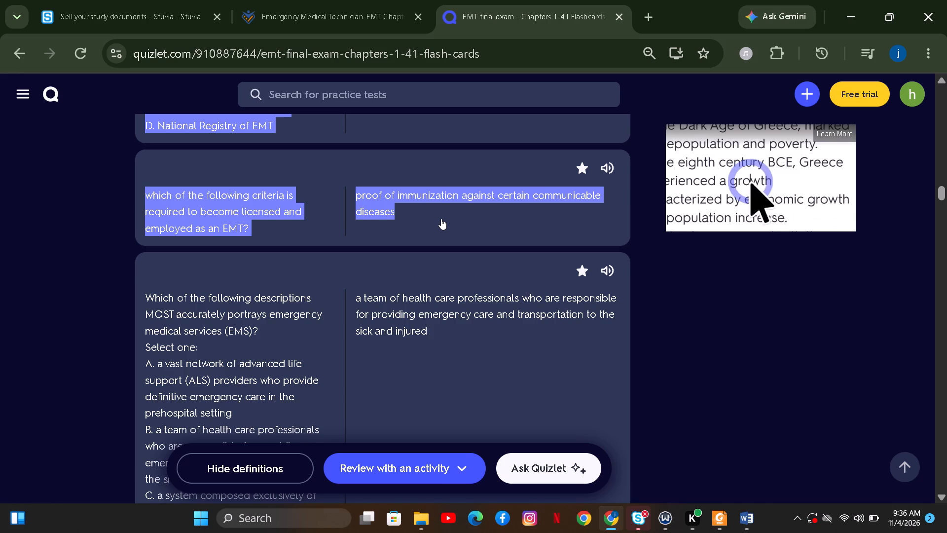
pyautogui.hotkey('ctrl', 'c')
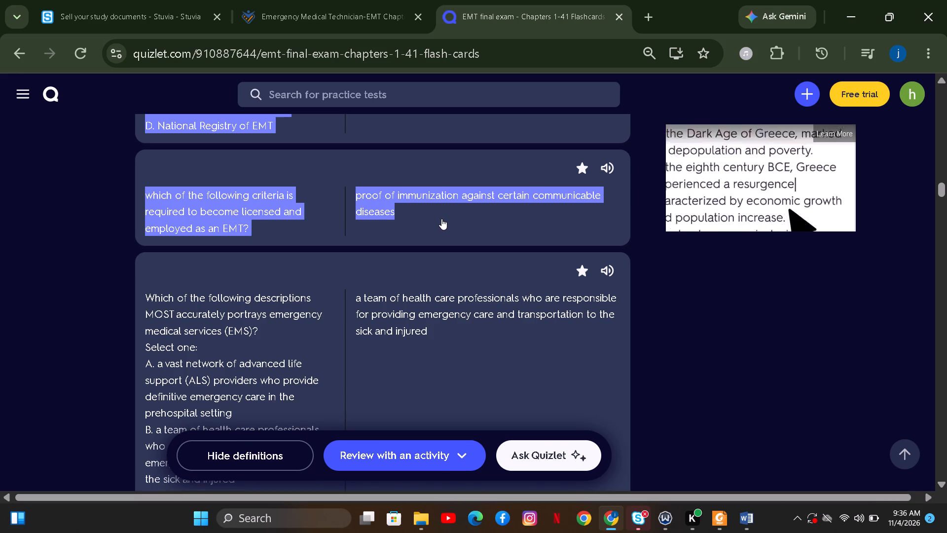
pyautogui.hotkey('ctrl', 'c')
# Switch to Word and close the open Document1 without saving its changes.
pyautogui.click(753, 518)
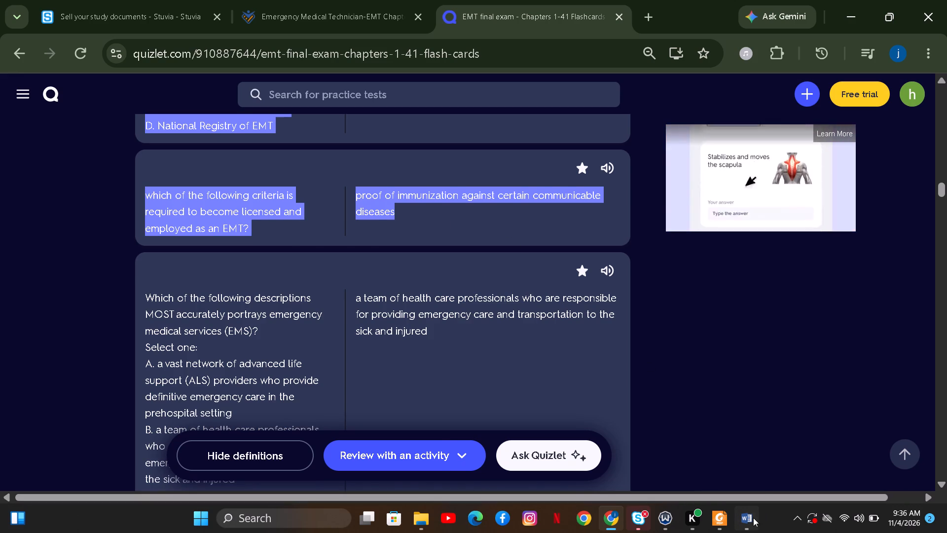
pyautogui.click(925, 10)
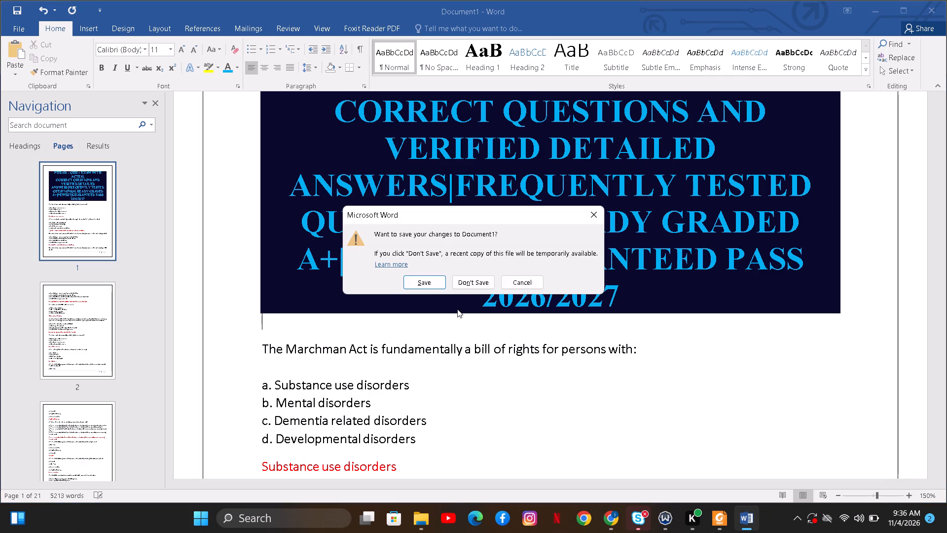
pyautogui.click(473, 272)
pyautogui.click(474, 276)
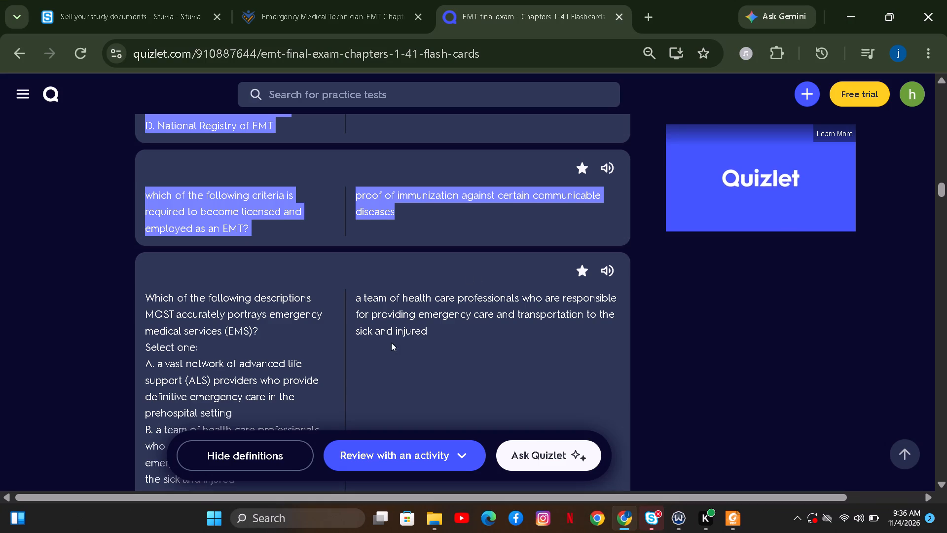
# Relaunch Word 2016 and create a new blank document.
pyautogui.click(211, 512)
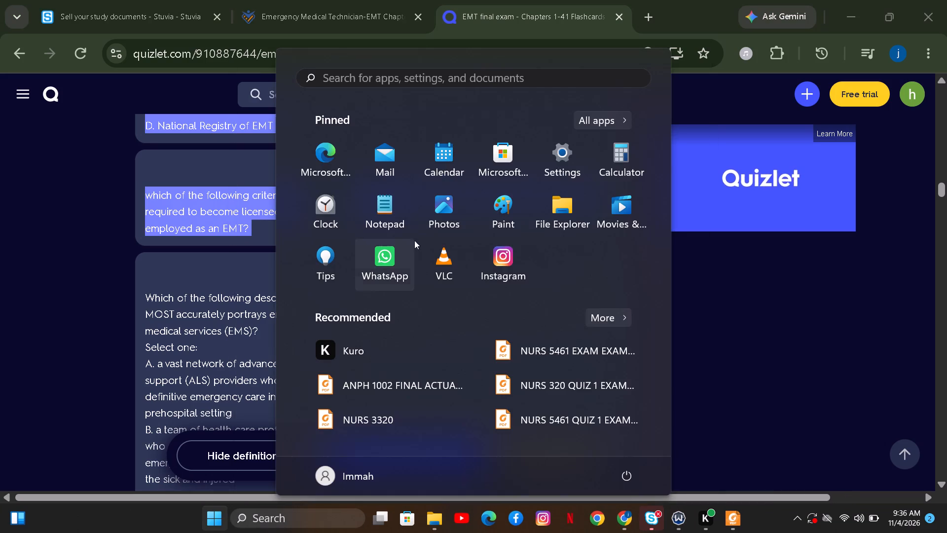
pyautogui.click(491, 73)
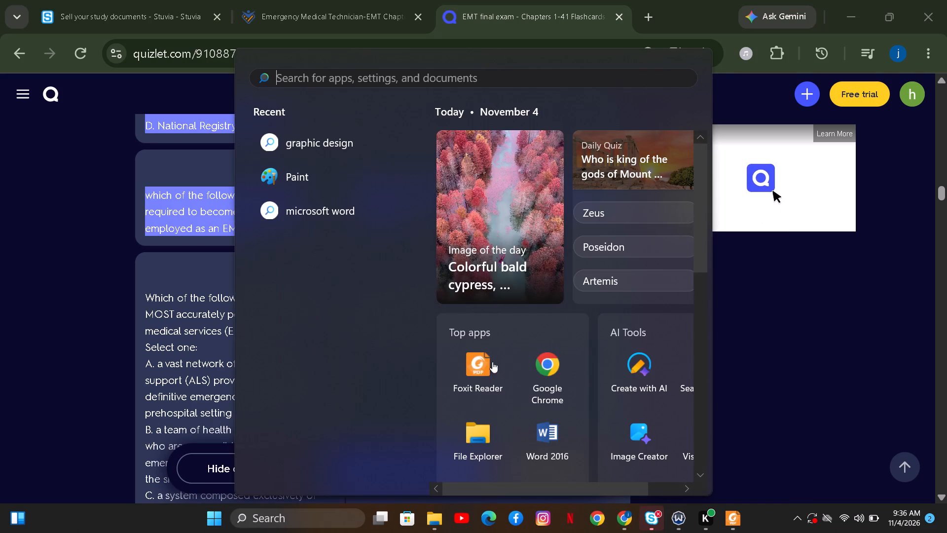
pyautogui.click(545, 439)
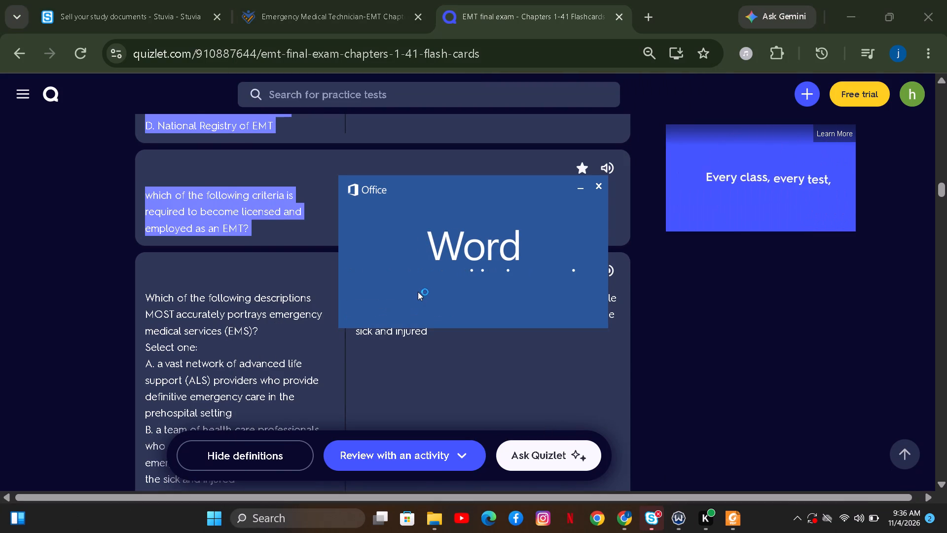
pyautogui.click(342, 163)
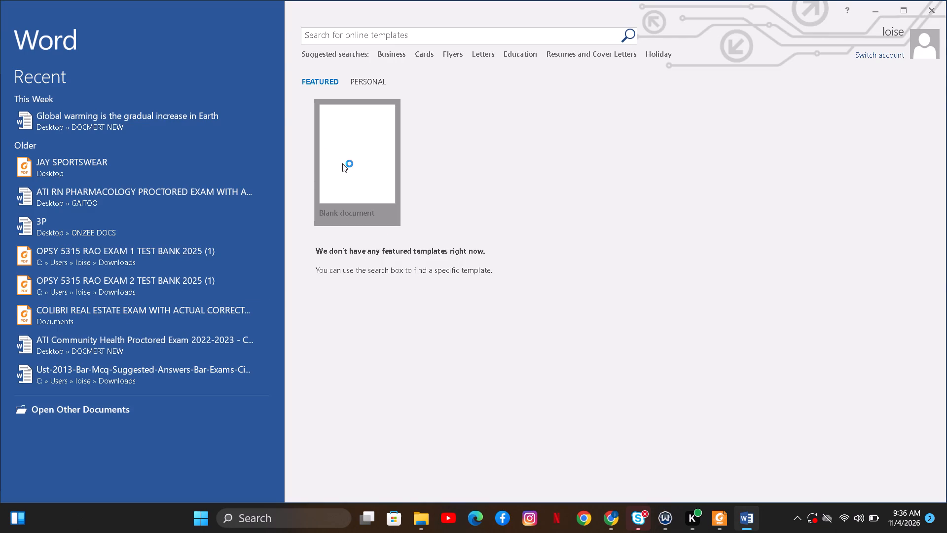
# Paste the copied flashcard questions and answers into the blank document without their web page formatting.
pyautogui.hotkey('ctrl', 'v')
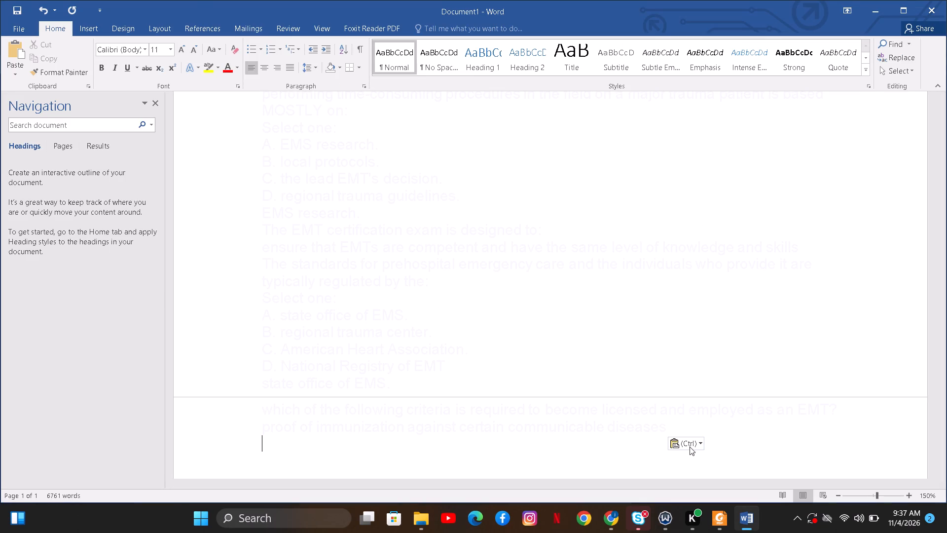
pyautogui.click(690, 446)
pyautogui.click(693, 473)
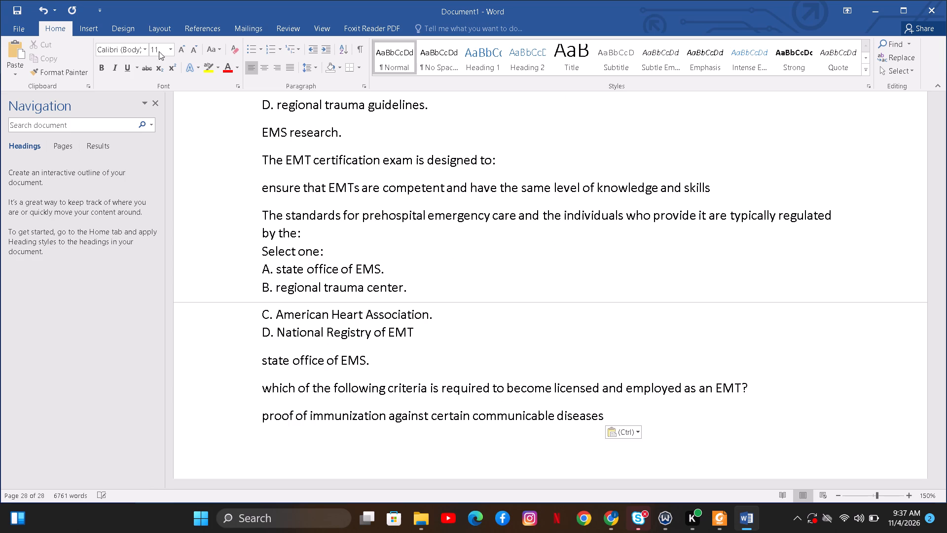
# Insert page numbers at the bottom of the page using the Accent Bar 2 style.
pyautogui.click(90, 31)
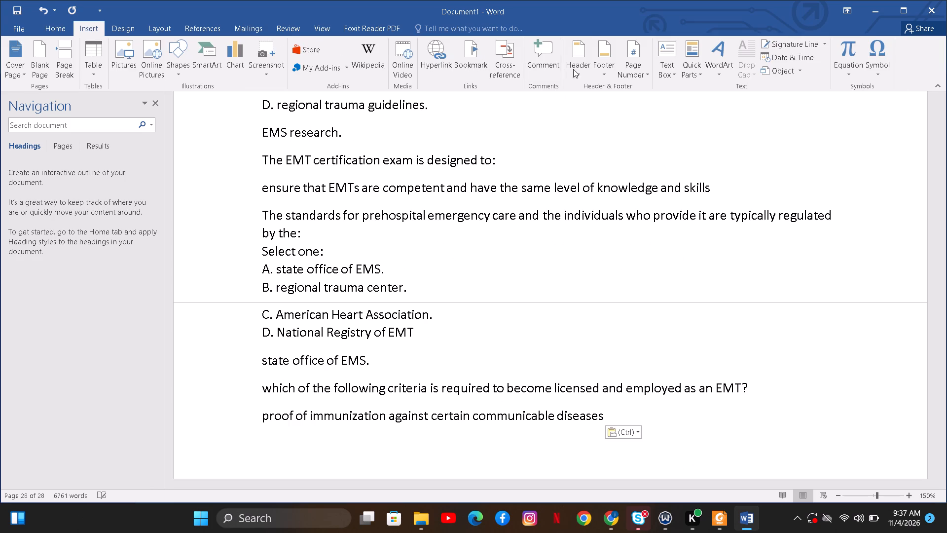
pyautogui.click(646, 71)
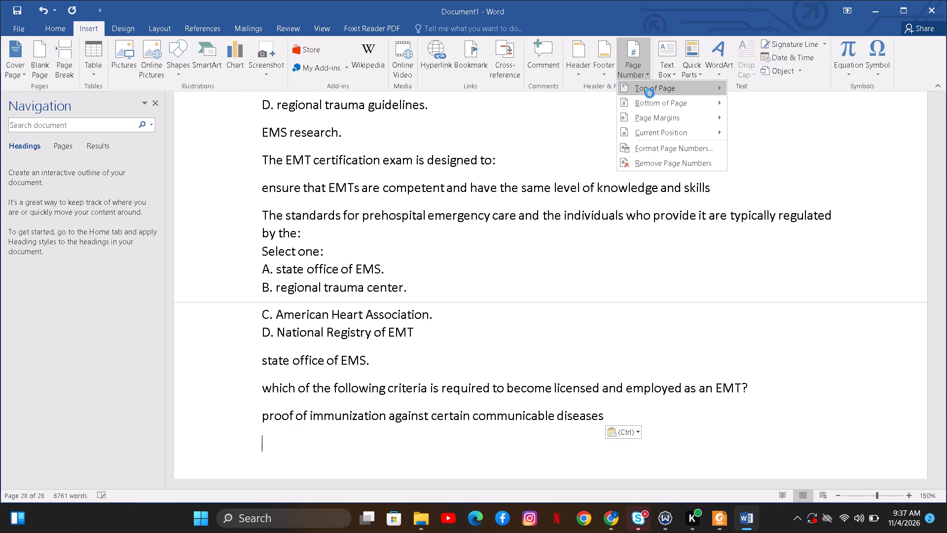
pyautogui.click(649, 106)
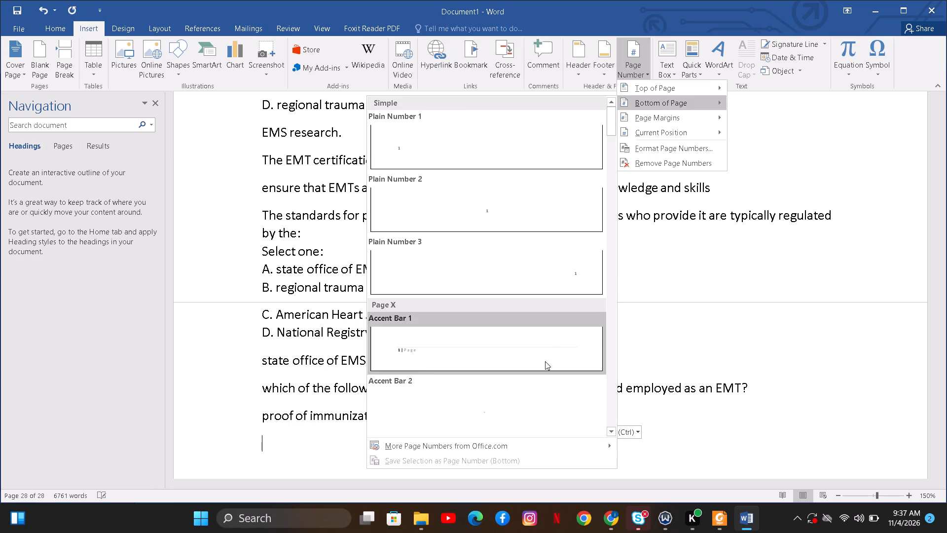
pyautogui.click(523, 396)
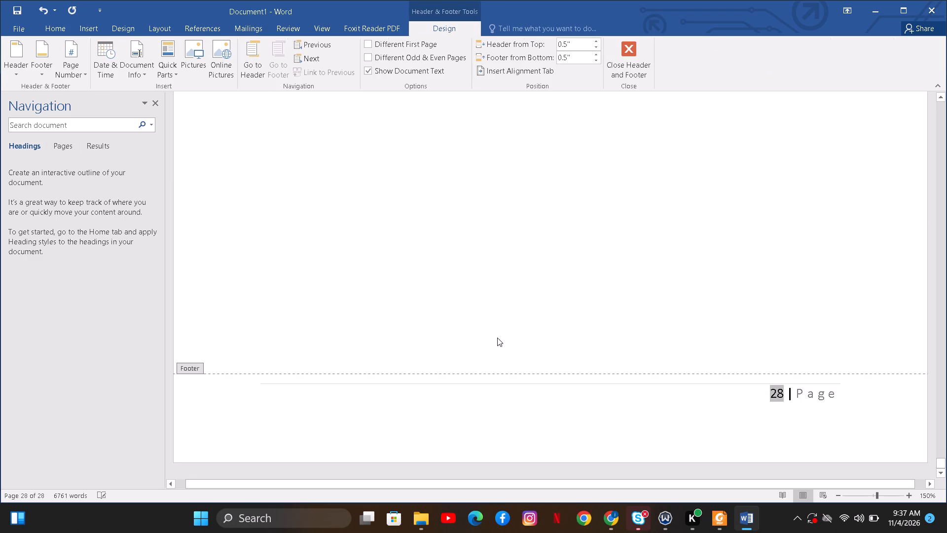
# Apply a Box page border with a ½ pt line in automatic colour to the whole document.
pyautogui.click(125, 28)
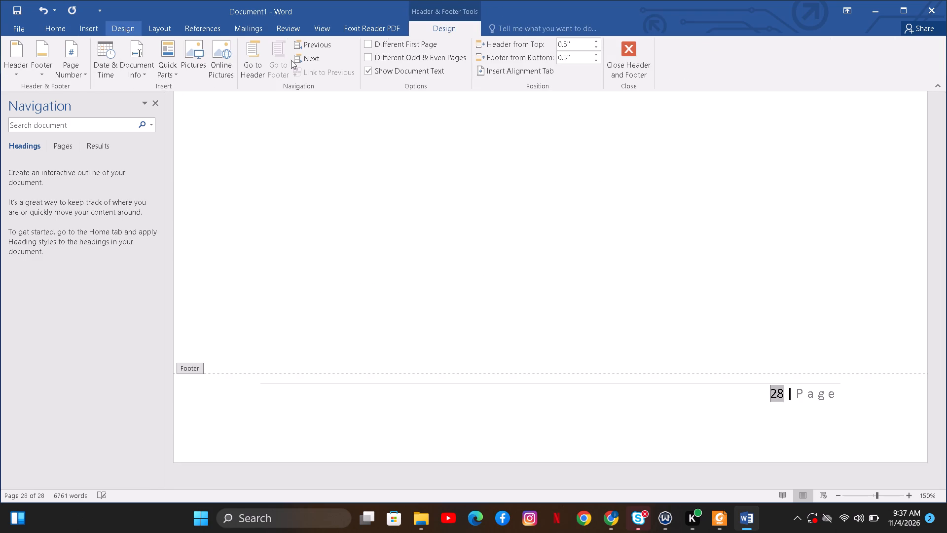
pyautogui.click(880, 56)
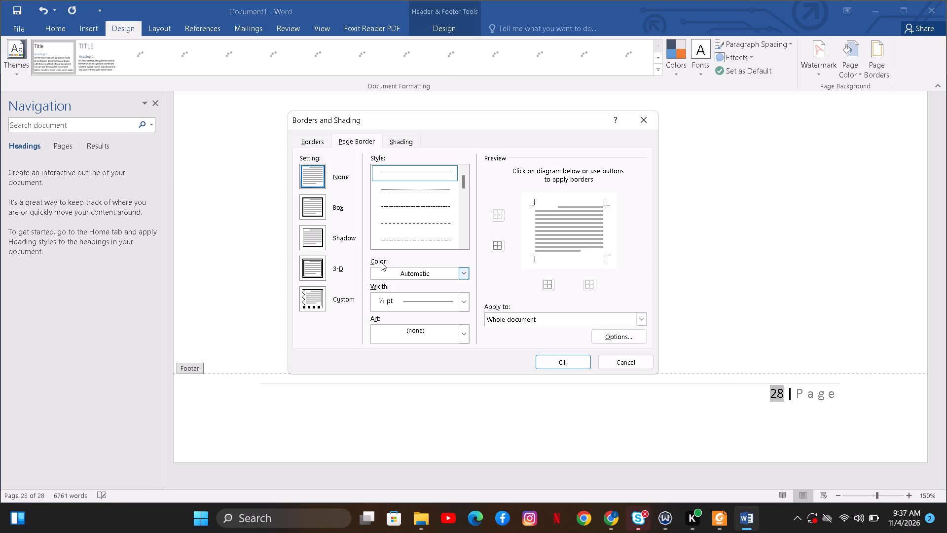
pyautogui.click(322, 207)
pyautogui.click(575, 361)
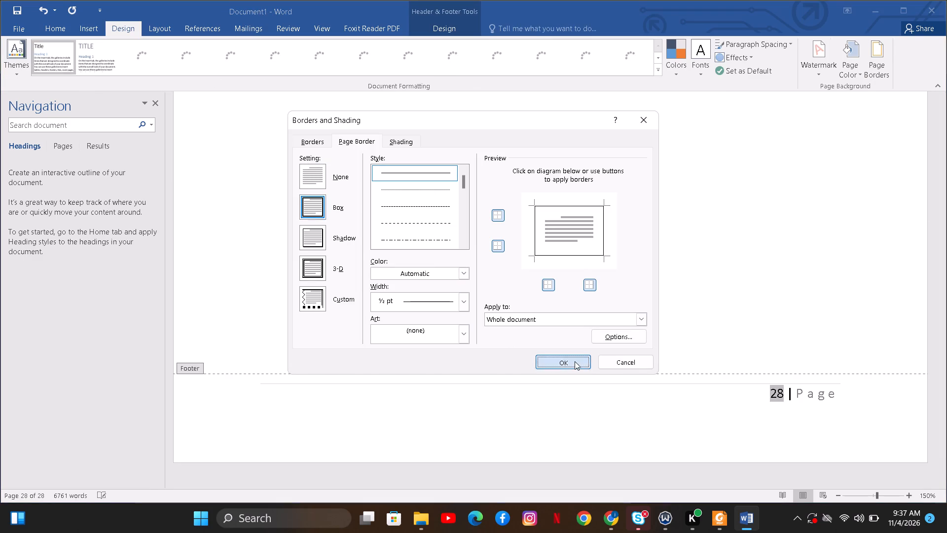
# Change the line spacing of the page-number paragraph in the footer.
pyautogui.click(52, 26)
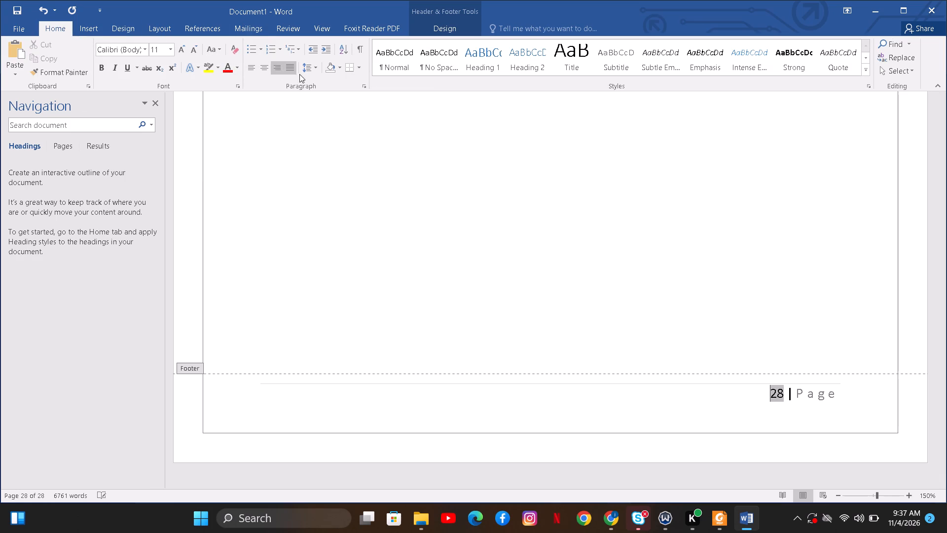
pyautogui.click(311, 70)
pyautogui.click(327, 110)
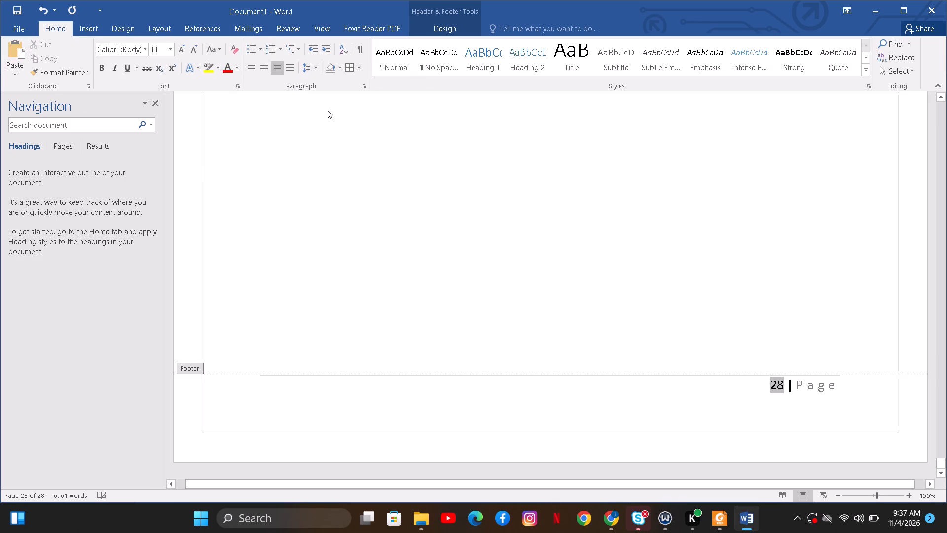
# Show page thumbnails in the navigation pane and return from the footer to the body text on the last page.
pyautogui.click(65, 145)
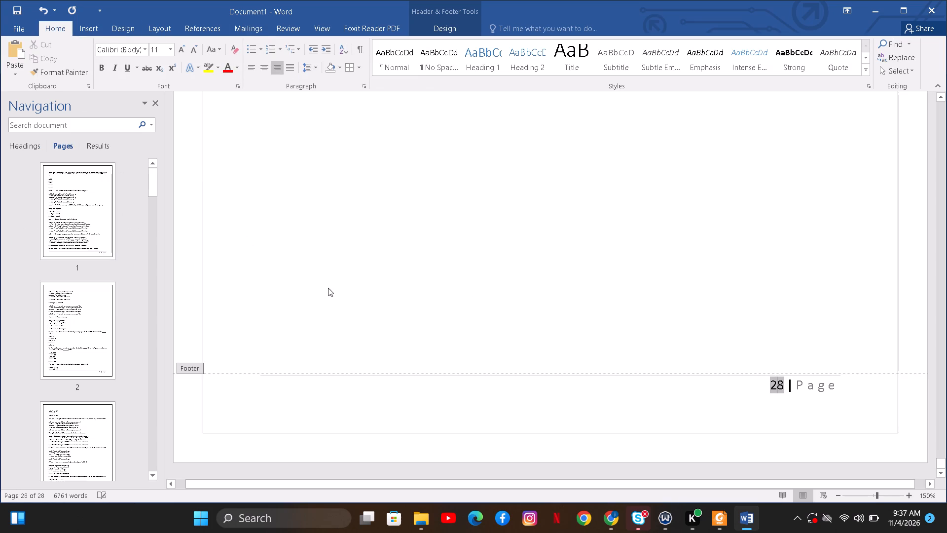
pyautogui.scroll(13, 334, 290)
pyautogui.doubleClick(281, 310)
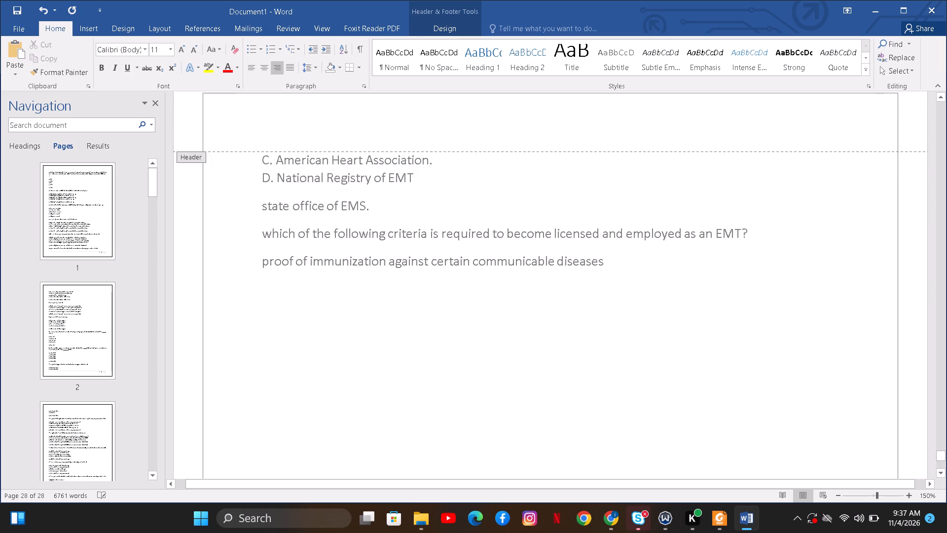
# In the Quizlet set in Chrome, copy the flashcards from "Which of the following descriptions MOST accurately portrays" EMS through the "suspect shock, EXCEPT" card.
pyautogui.click(610, 515)
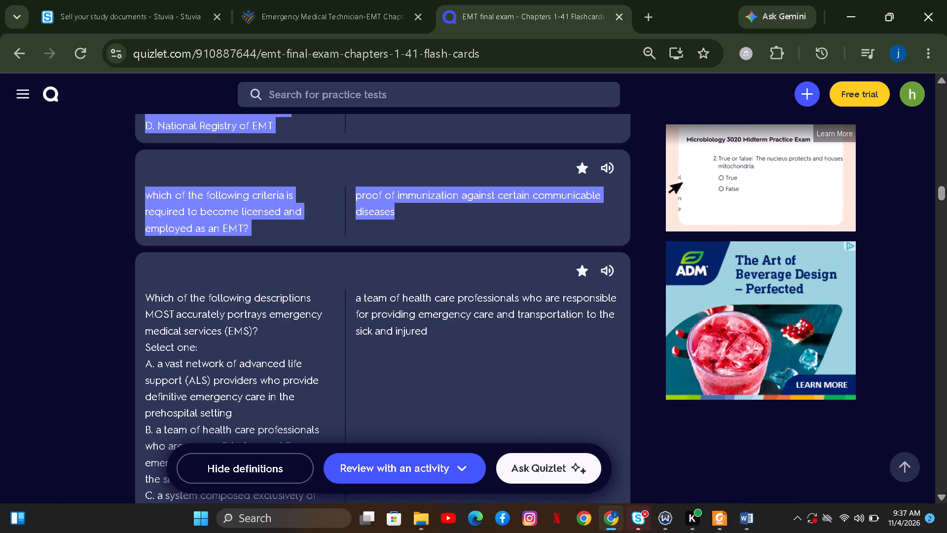
pyautogui.moveTo(148, 299); pyautogui.dragTo(346, 505)
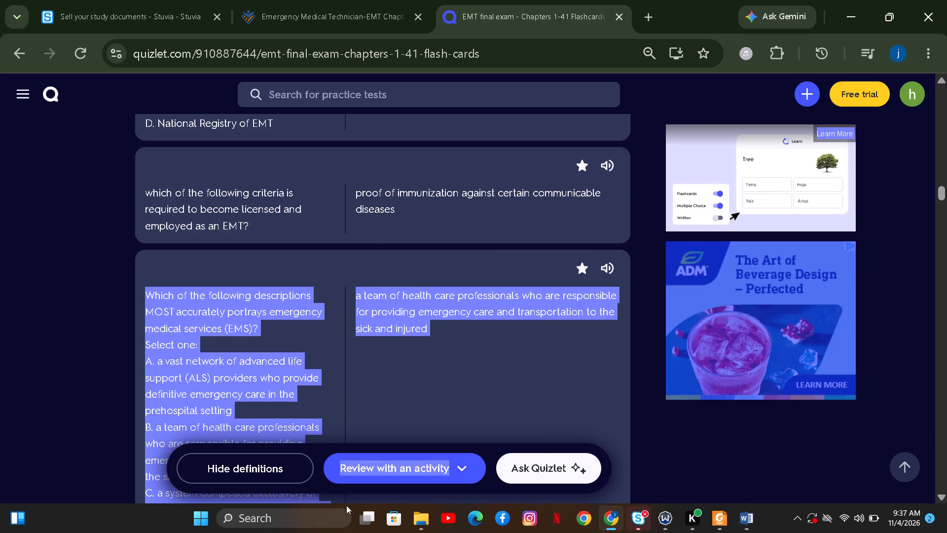
pyautogui.moveTo(346, 505); pyautogui.dragTo(351, 529)
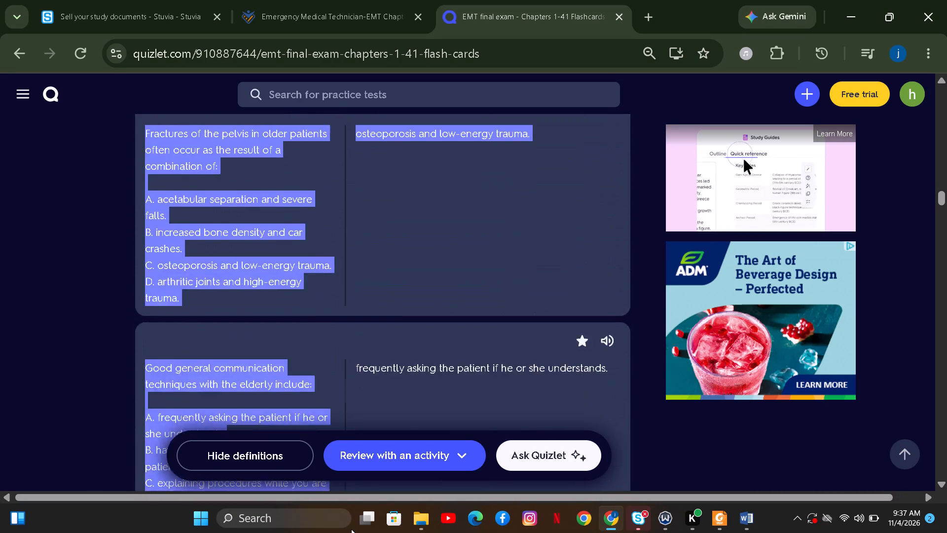
pyautogui.moveTo(351, 529); pyautogui.dragTo(352, 529)
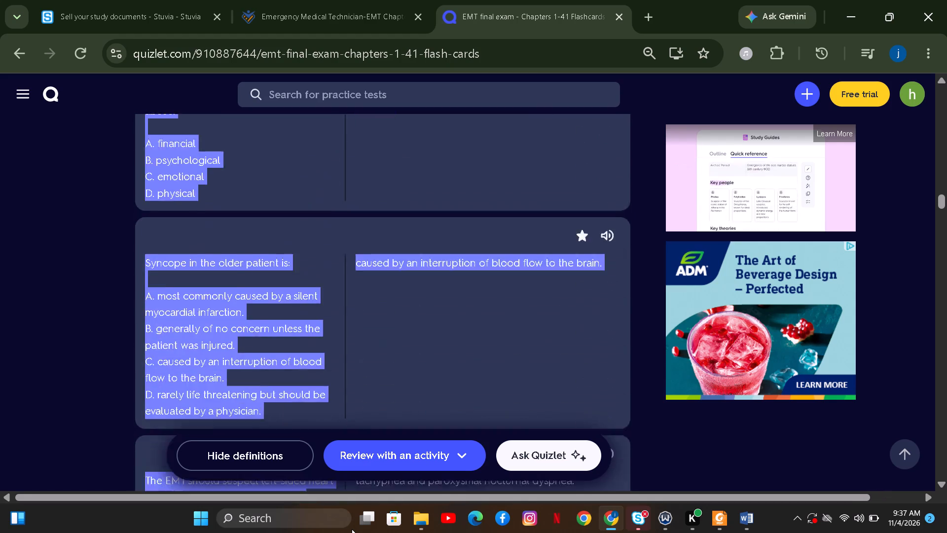
pyautogui.moveTo(352, 529); pyautogui.dragTo(353, 529)
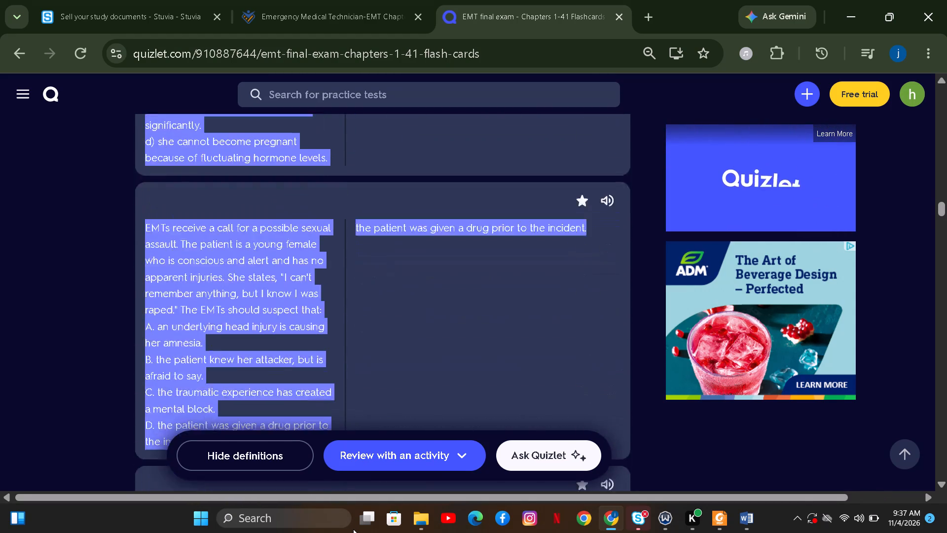
pyautogui.moveTo(353, 529); pyautogui.dragTo(354, 529)
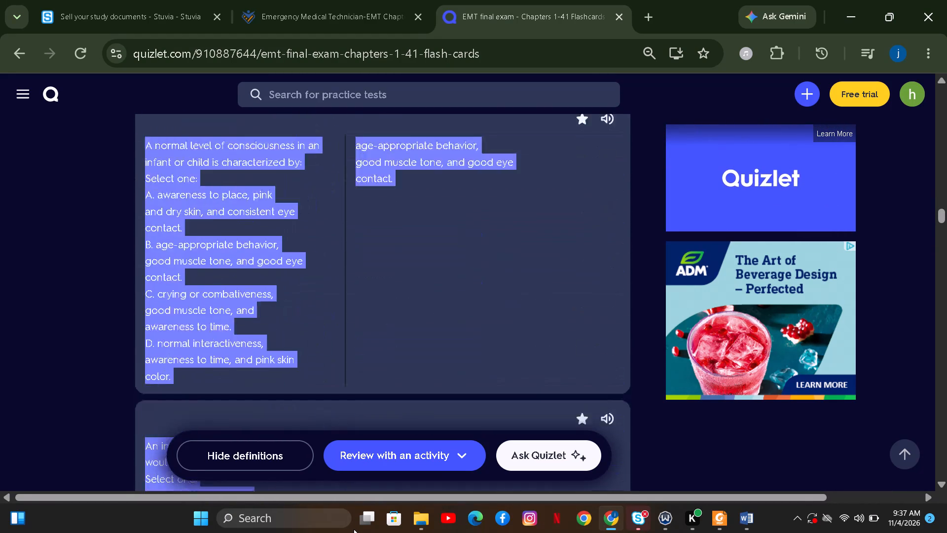
pyautogui.moveTo(354, 529); pyautogui.dragTo(354, 529)
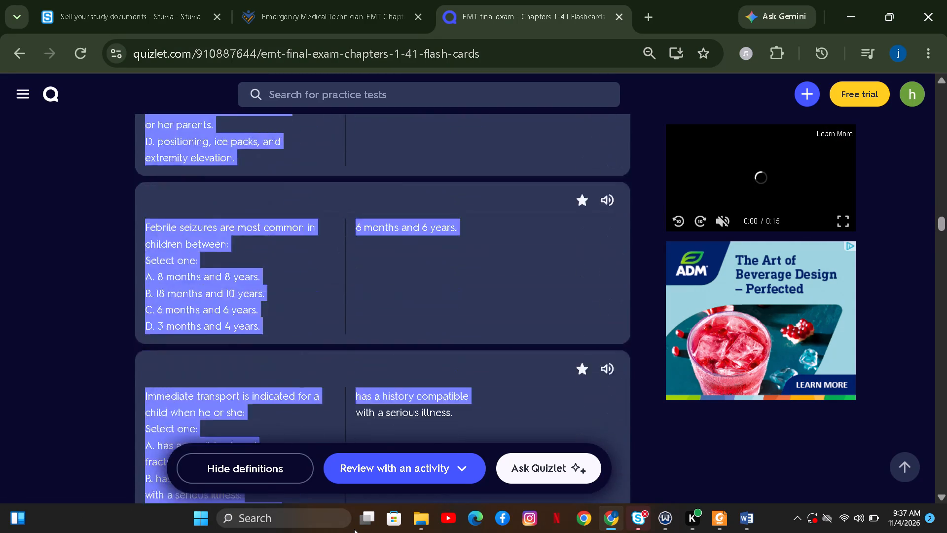
pyautogui.moveTo(354, 529); pyautogui.dragTo(355, 529)
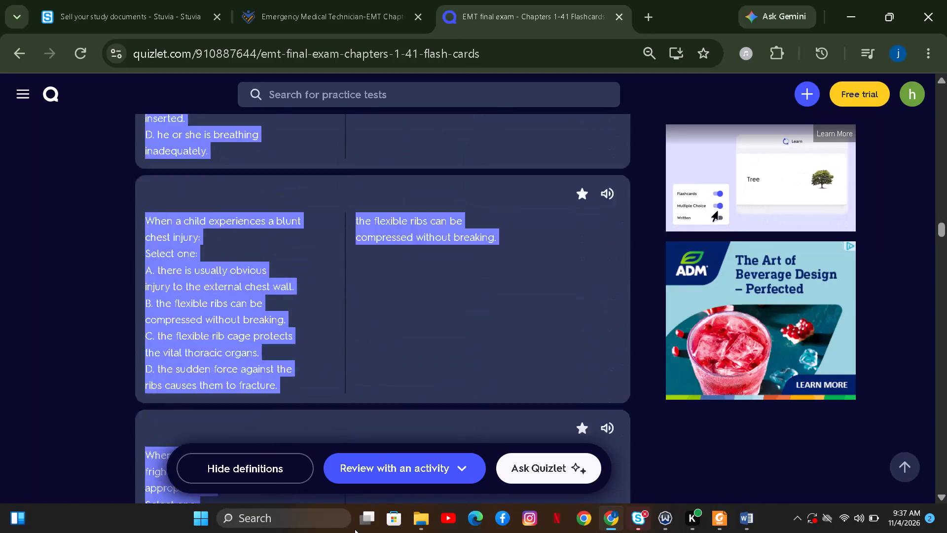
pyautogui.moveTo(355, 529); pyautogui.dragTo(355, 529)
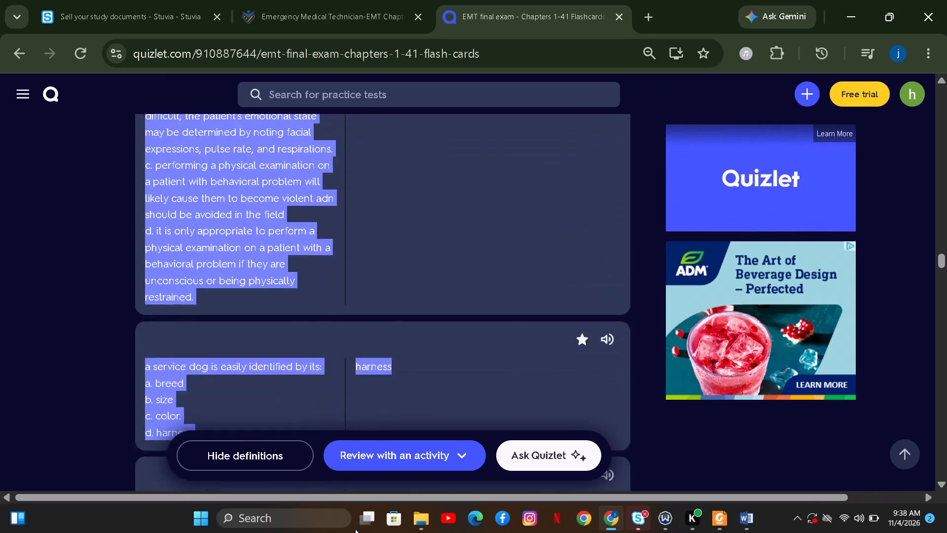
pyautogui.moveTo(355, 529); pyautogui.dragTo(356, 529)
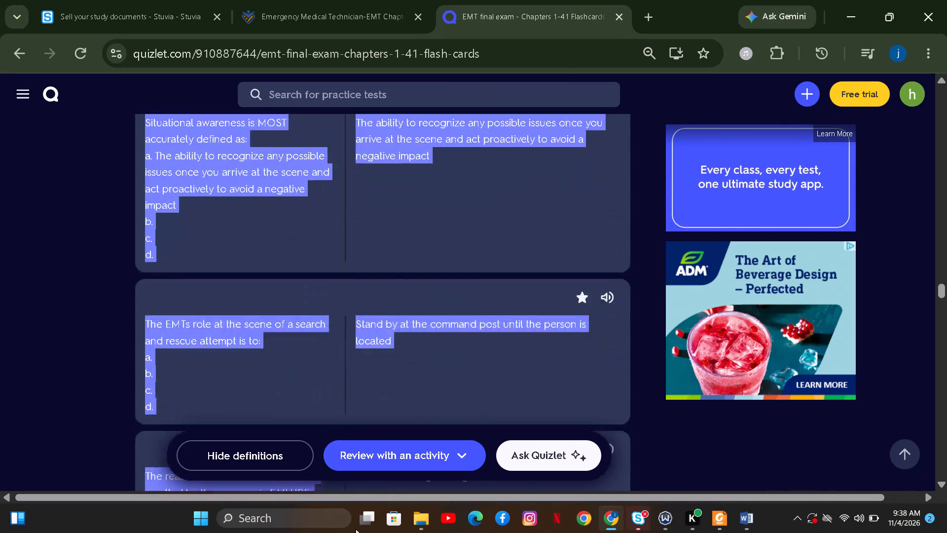
pyautogui.moveTo(356, 529); pyautogui.dragTo(356, 529)
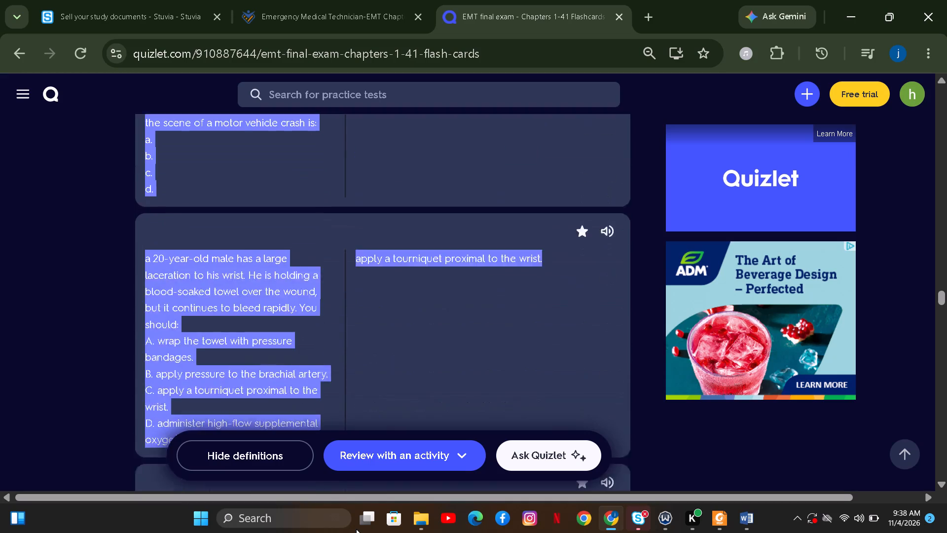
pyautogui.moveTo(356, 529); pyautogui.dragTo(457, 373)
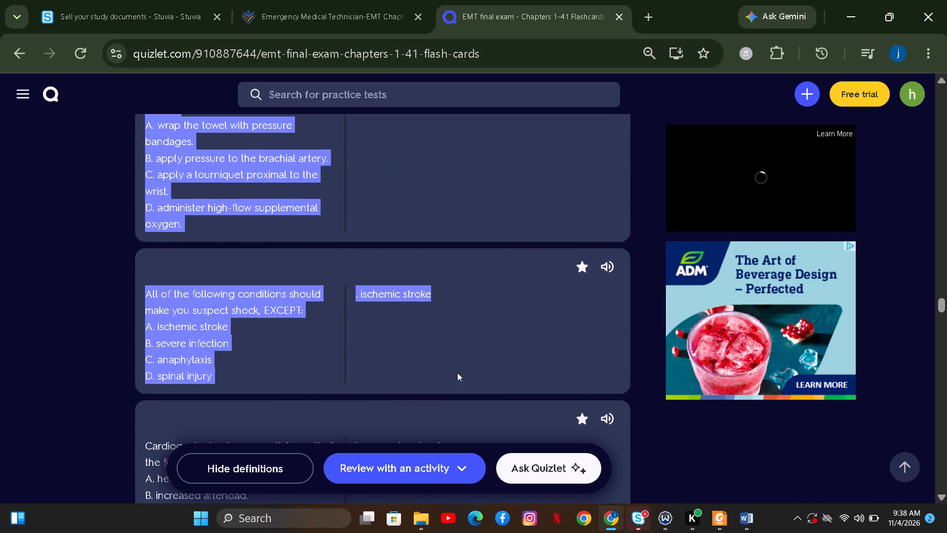
pyautogui.moveTo(457, 373); pyautogui.dragTo(458, 373)
pyautogui.hotkey('ctrl', 'c')
pyautogui.hotkey('ctrl', 'c')
pyautogui.hotkey('ctrl', 'c')
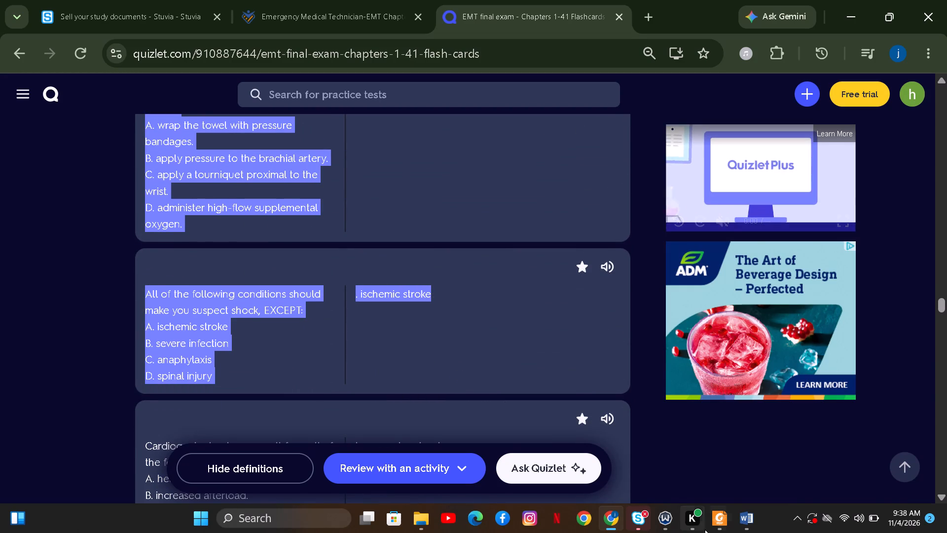
# Paste the copied flashcards at the end of the Word document, merging their formatting with the existing text.
pyautogui.click(744, 515)
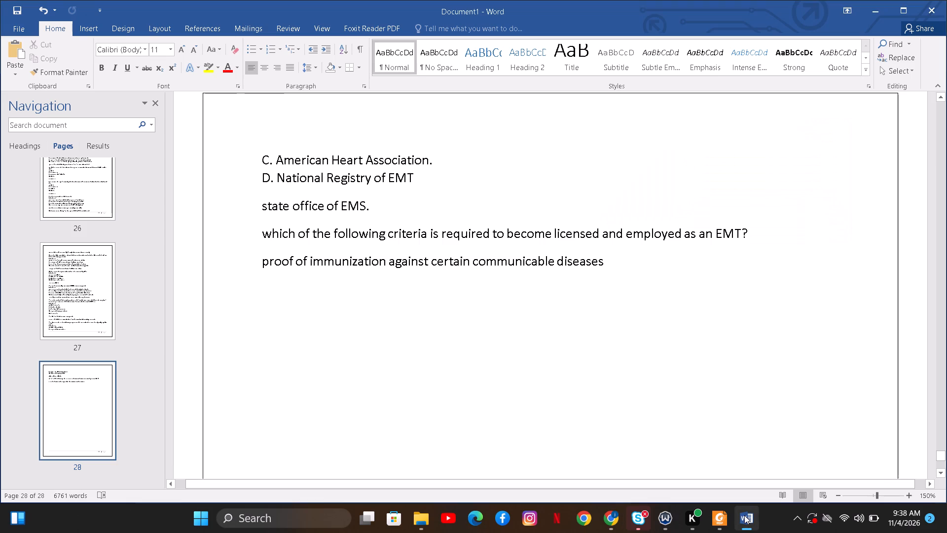
pyautogui.hotkey('ctrl', 'v')
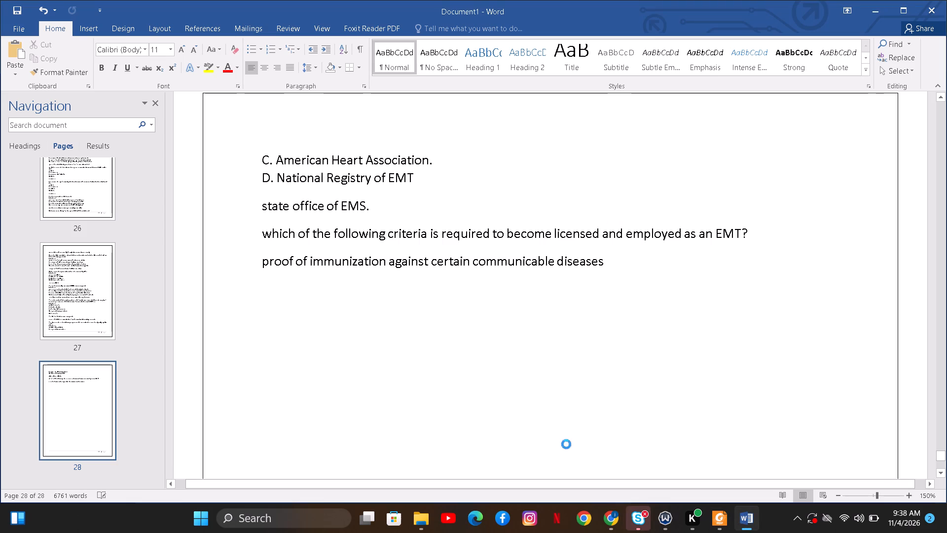
pyautogui.click(398, 441)
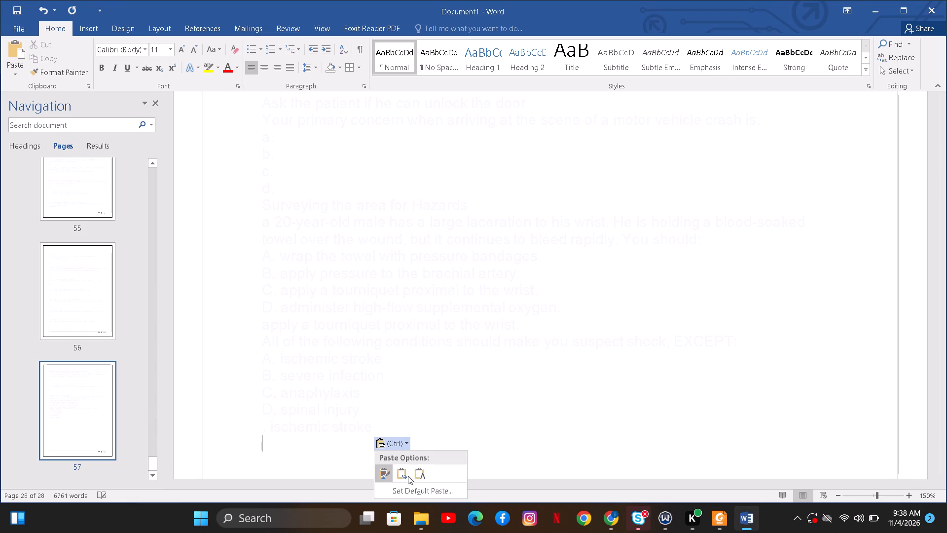
pyautogui.click(402, 474)
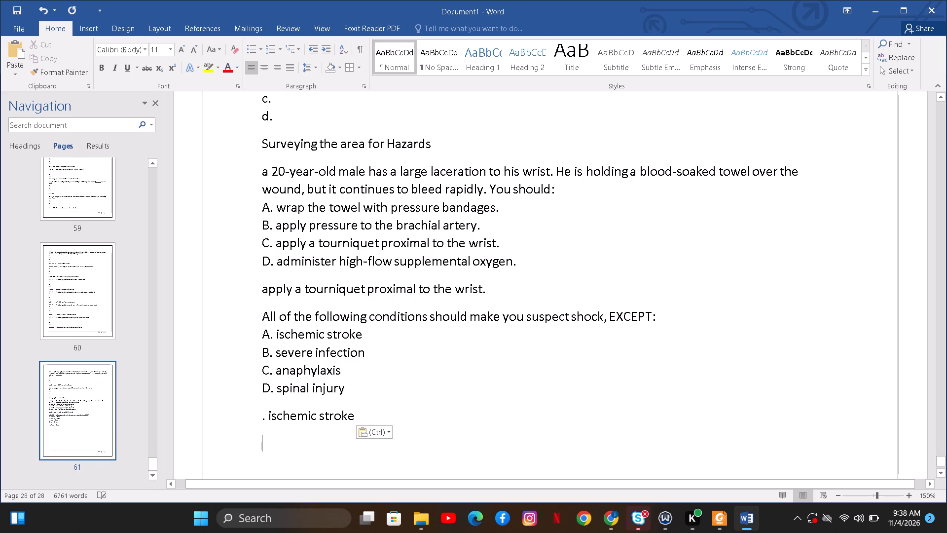
pyautogui.scroll(-2, 356, 368)
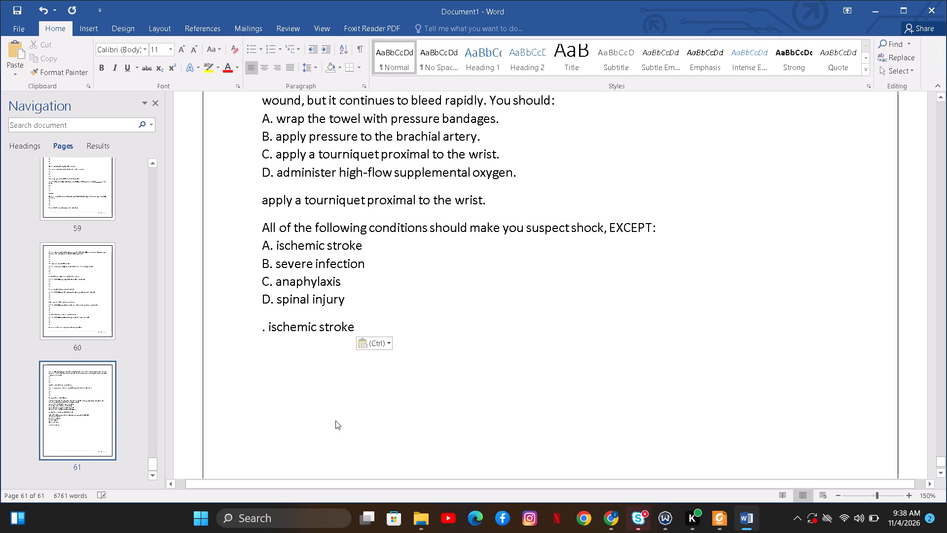
# In the Quizlet set in Chrome, copy the flashcards from "Cardiogenic shock may result" through the final card on new-onset type 1 diabetes.
pyautogui.click(612, 518)
pyautogui.scroll(-2, 330, 373)
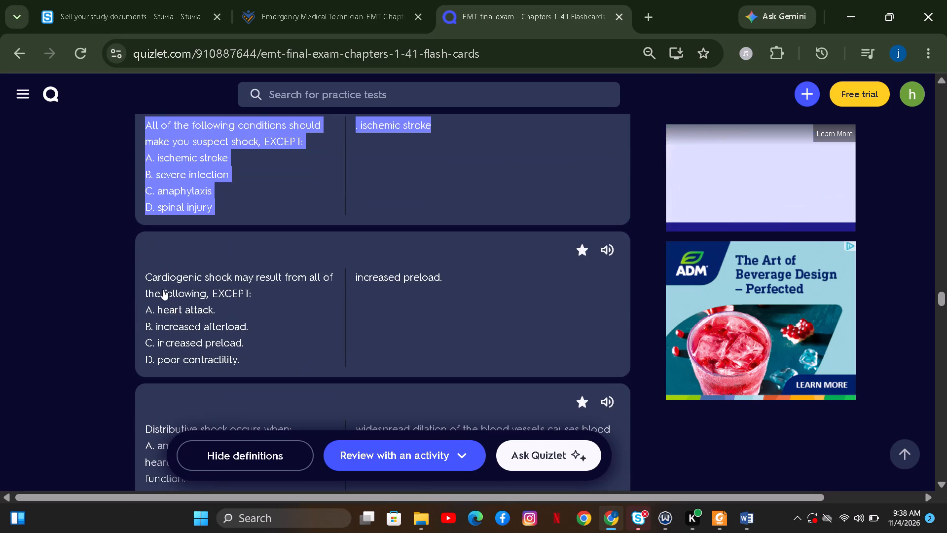
pyautogui.moveTo(146, 275); pyautogui.dragTo(257, 292)
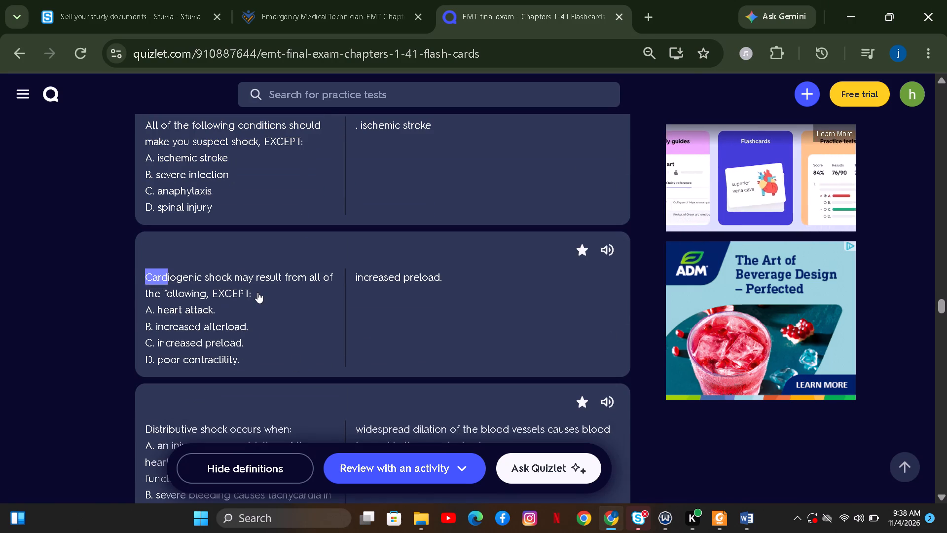
pyautogui.moveTo(257, 292); pyautogui.dragTo(413, 532)
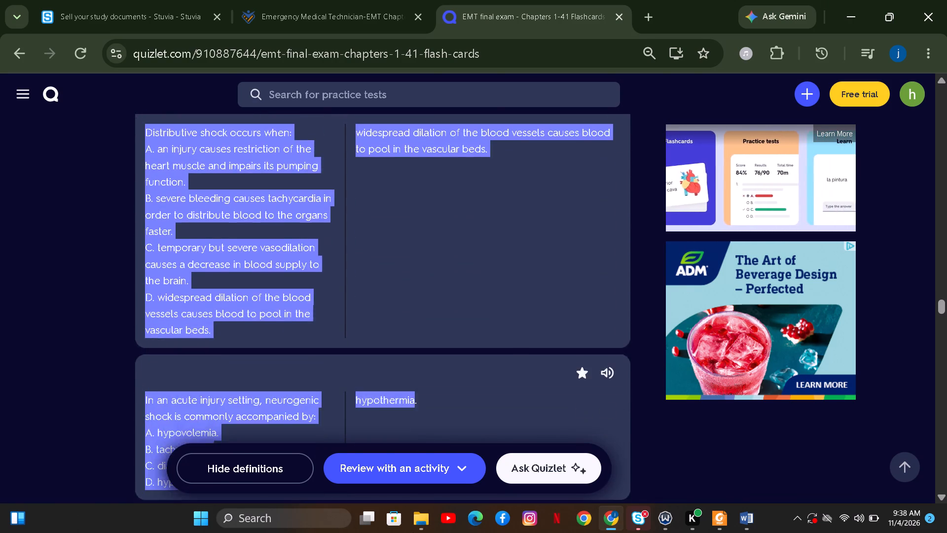
pyautogui.moveTo(413, 532); pyautogui.dragTo(362, 531)
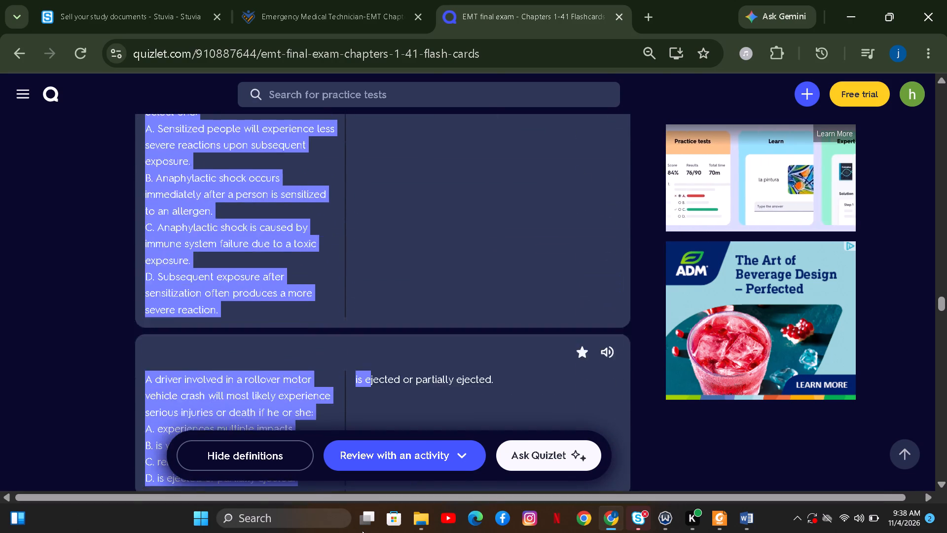
pyautogui.moveTo(362, 531); pyautogui.dragTo(354, 532)
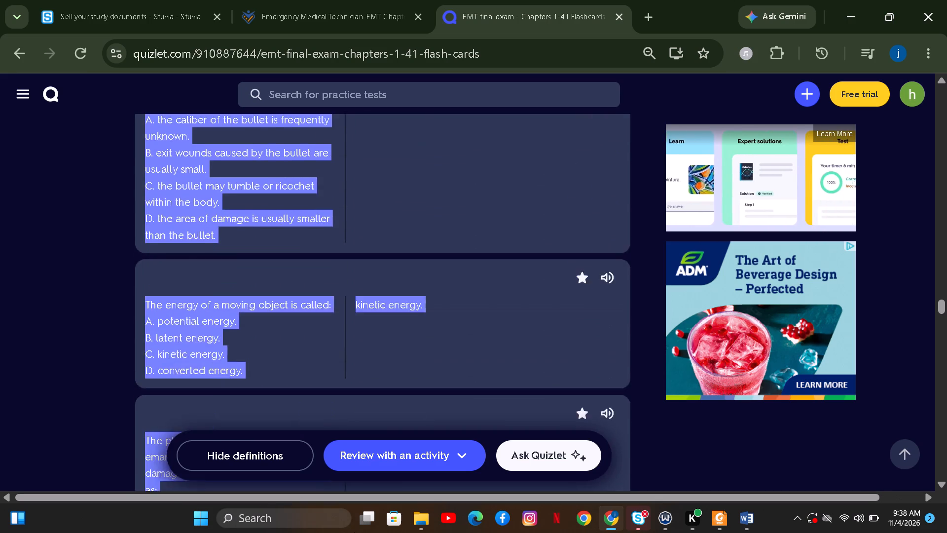
pyautogui.moveTo(354, 532); pyautogui.dragTo(356, 532)
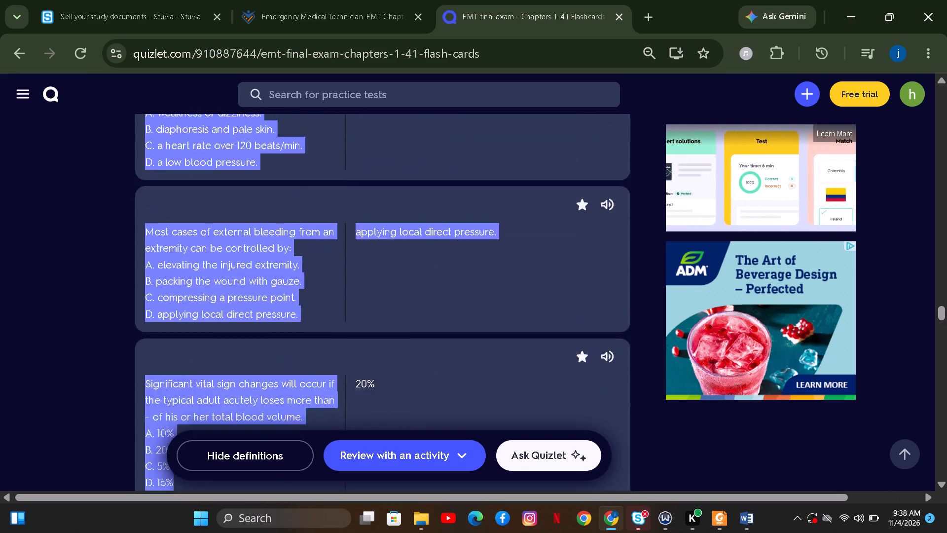
pyautogui.moveTo(356, 532); pyautogui.dragTo(357, 532)
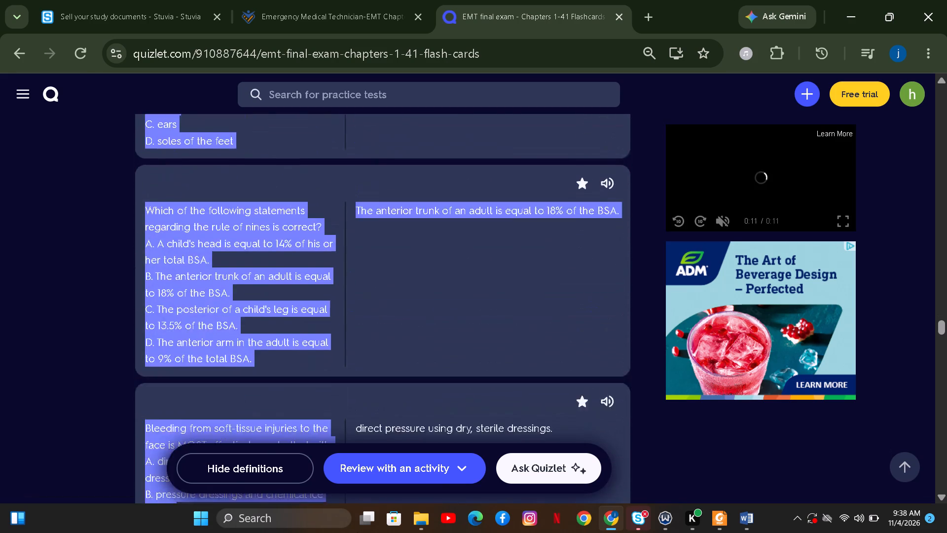
pyautogui.moveTo(357, 532); pyautogui.dragTo(358, 532)
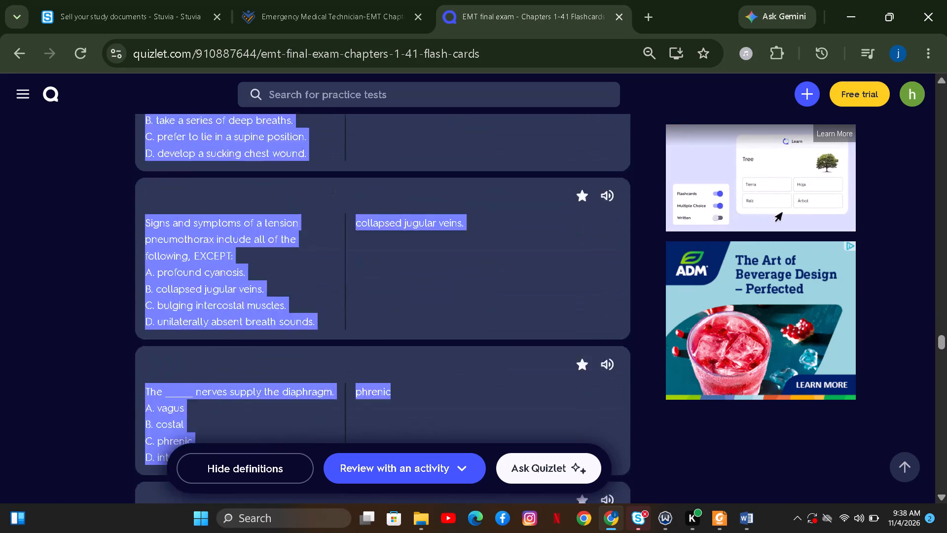
pyautogui.moveTo(358, 532); pyautogui.dragTo(358, 532)
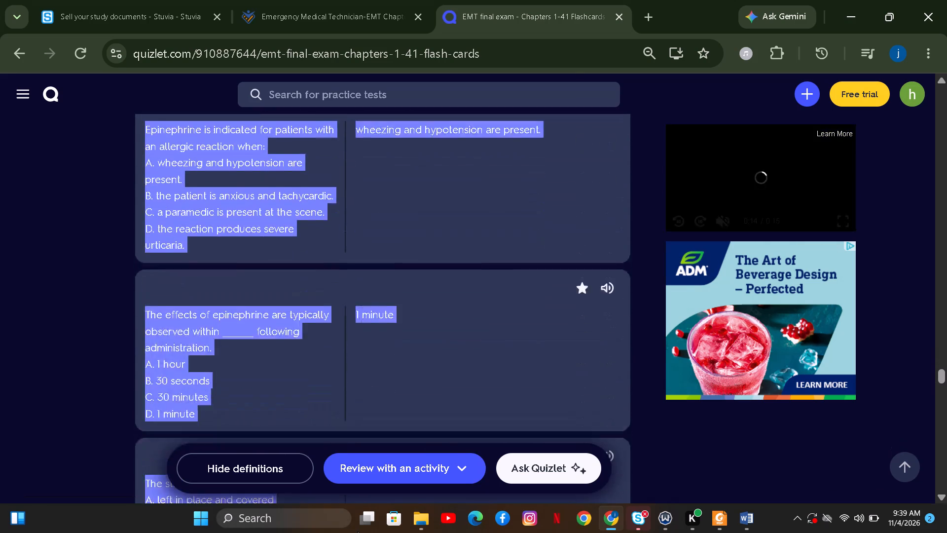
pyautogui.moveTo(358, 532); pyautogui.dragTo(358, 532)
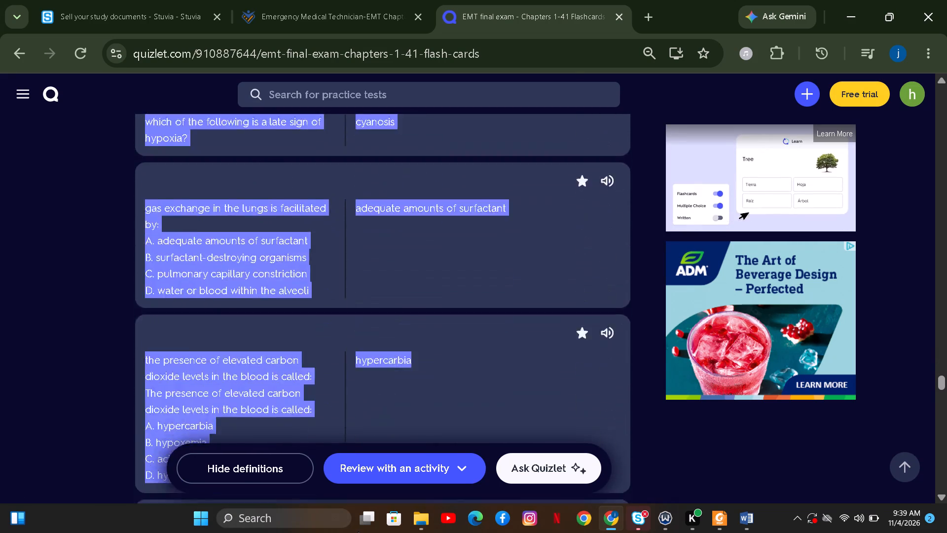
pyautogui.moveTo(358, 532); pyautogui.dragTo(360, 532)
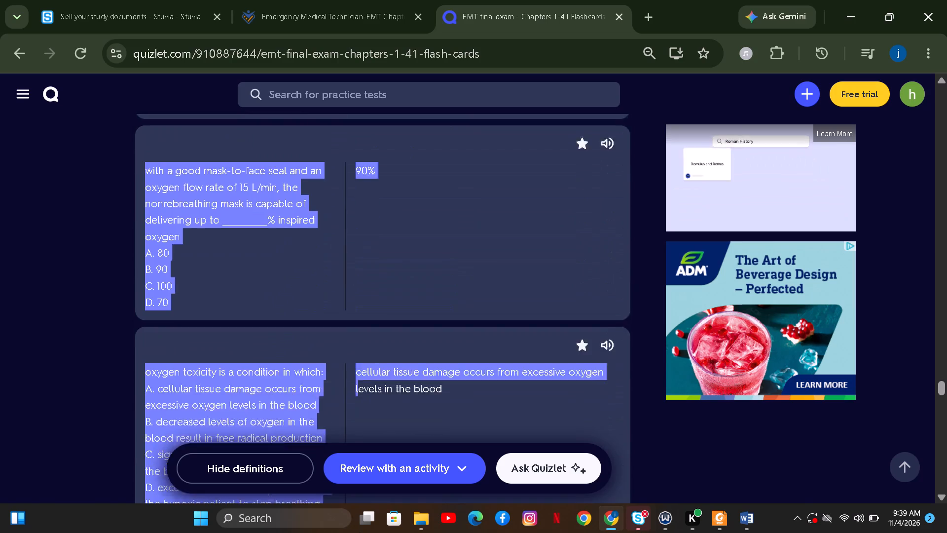
pyautogui.moveTo(360, 532); pyautogui.dragTo(360, 532)
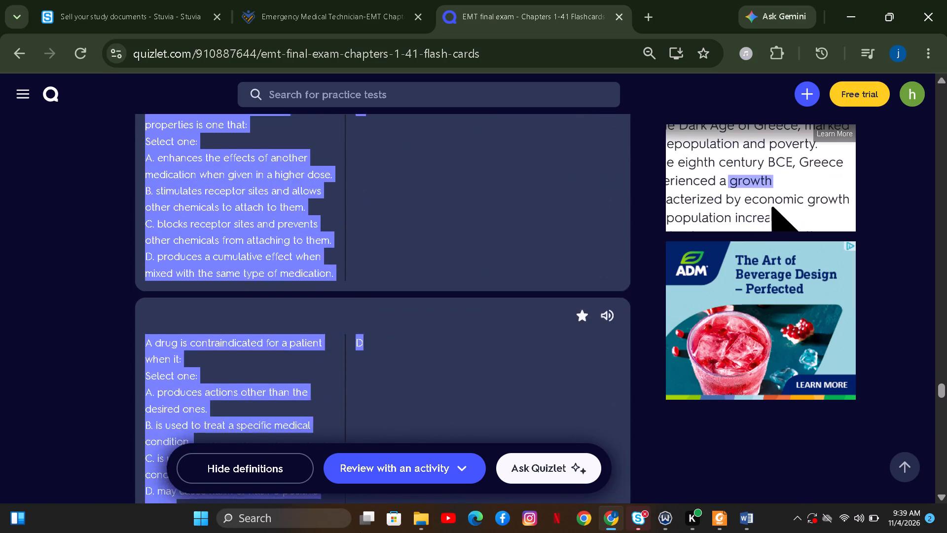
pyautogui.moveTo(360, 532); pyautogui.dragTo(361, 532)
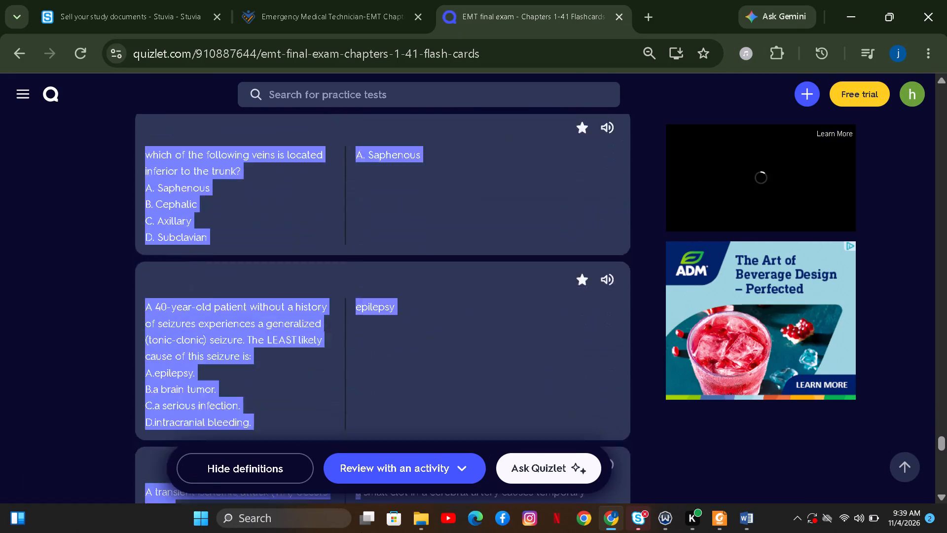
pyautogui.moveTo(361, 532); pyautogui.dragTo(361, 532)
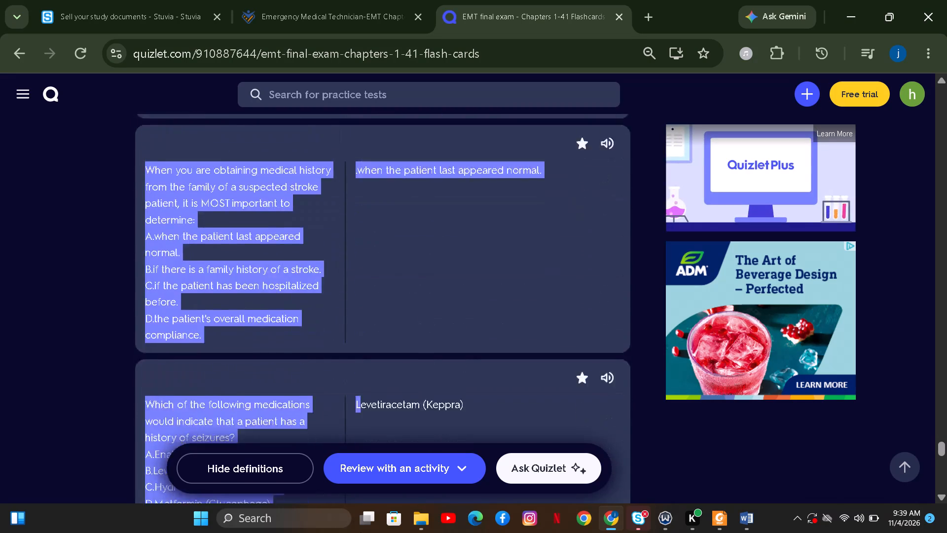
pyautogui.moveTo(361, 532); pyautogui.dragTo(360, 532)
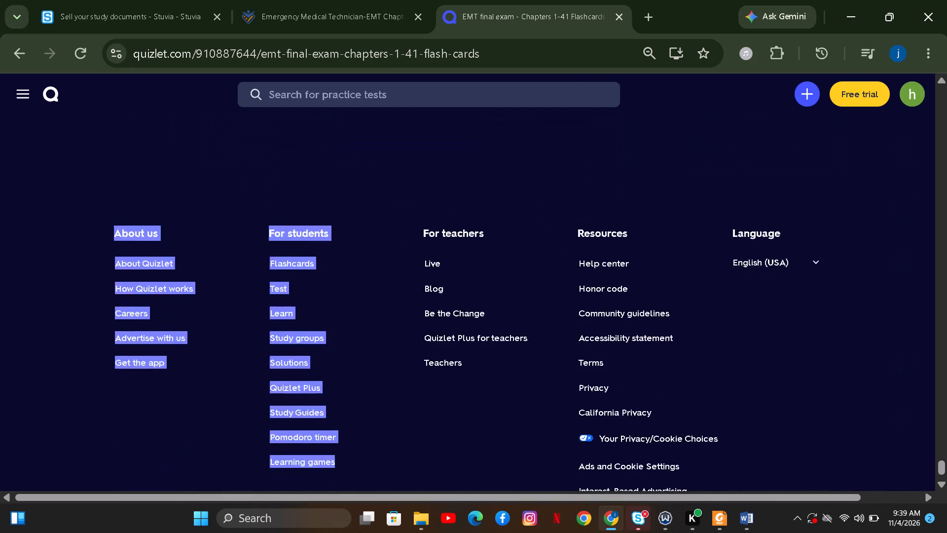
pyautogui.moveTo(360, 532); pyautogui.dragTo(391, 469)
pyautogui.scroll(6, 391, 473)
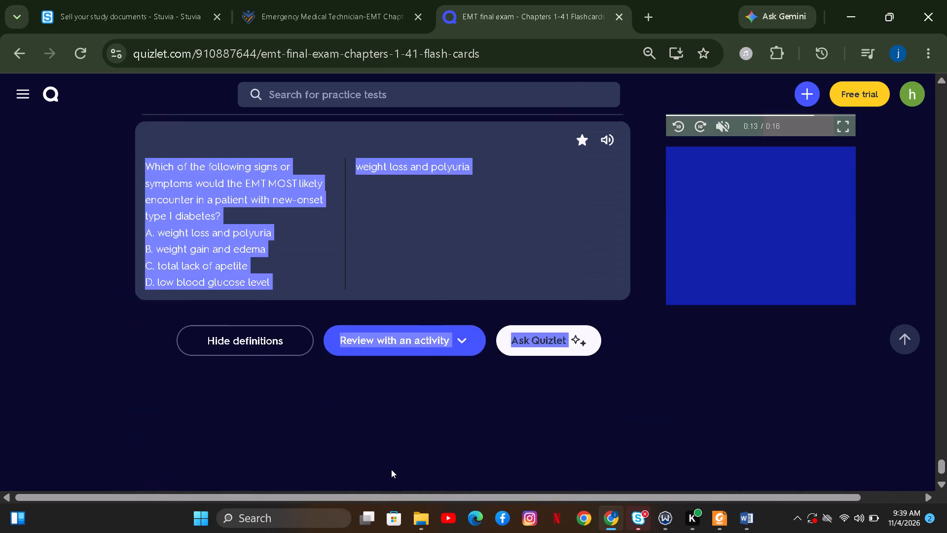
pyautogui.moveTo(391, 469); pyautogui.dragTo(498, 385)
pyautogui.scroll(1, 391, 469)
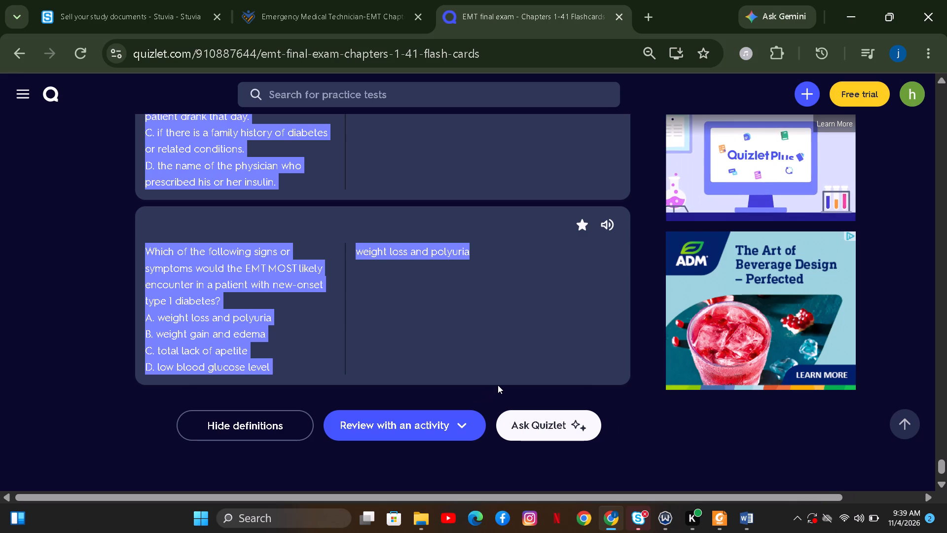
pyautogui.moveTo(498, 385); pyautogui.dragTo(518, 382)
pyautogui.hotkey('ctrl', 'c')
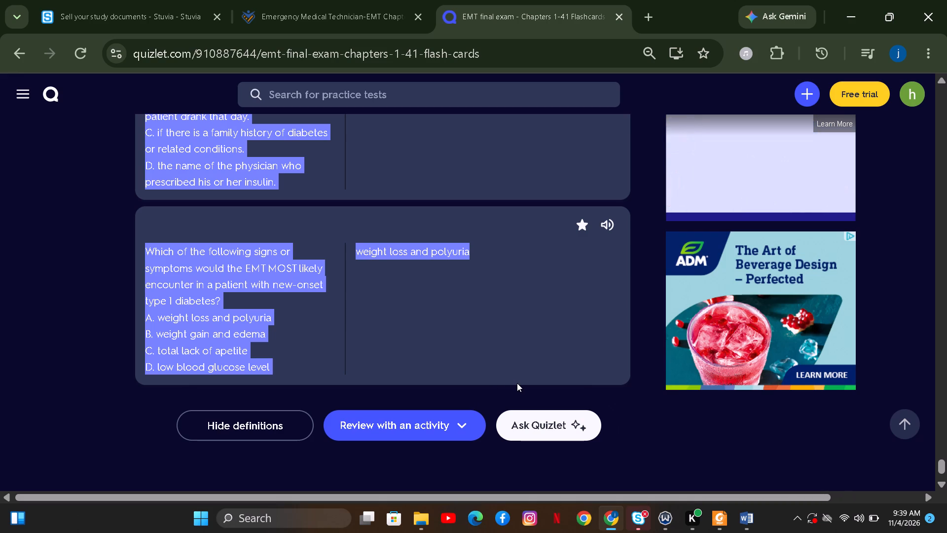
pyautogui.hotkey('ctrl', 'c')
pyautogui.hotkey('ctrl', 'c')
# Paste the copied flashcards at the end of the Word document, merging their formatting with the existing text.
pyautogui.click(612, 519)
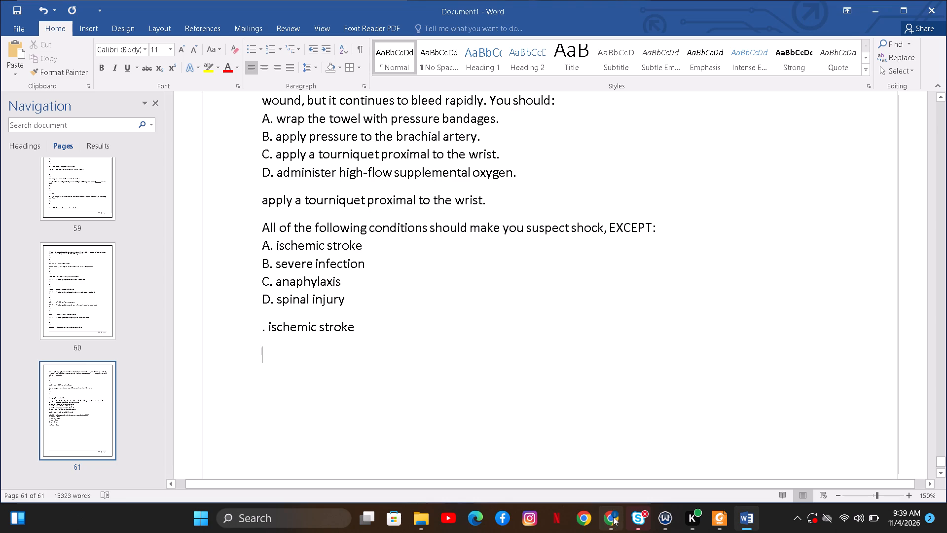
pyautogui.hotkey('ctrl', 'v')
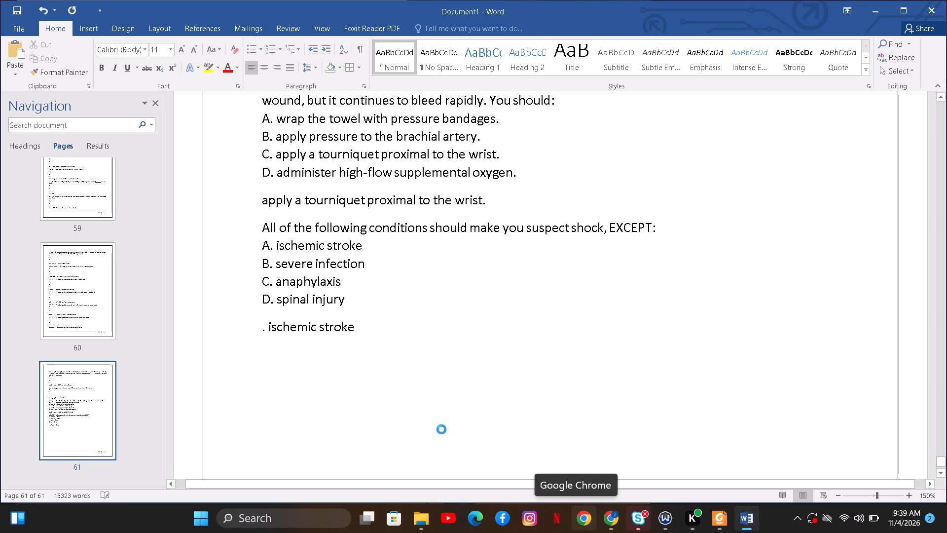
pyautogui.click(444, 441)
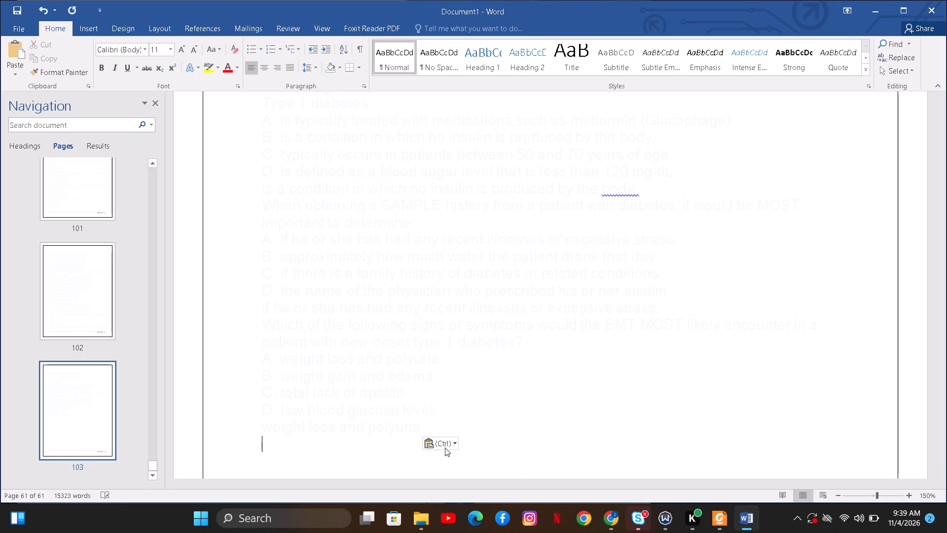
pyautogui.click(450, 471)
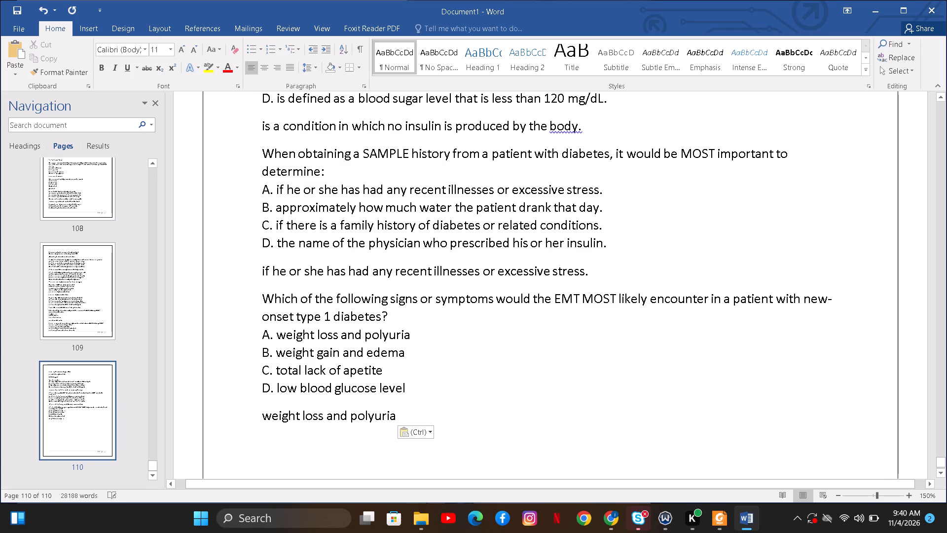
# On page 110, ignore the grammar flag on "body." once and dismiss the spelling flag on "dL" throughout the document.
pyautogui.scroll(1, 535, 364)
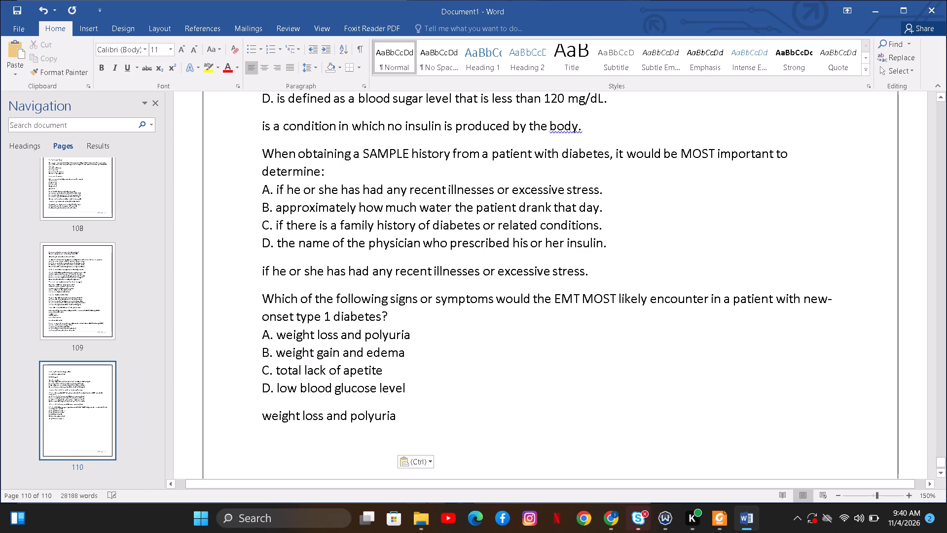
pyautogui.doubleClick(511, 369)
pyautogui.doubleClick(514, 373)
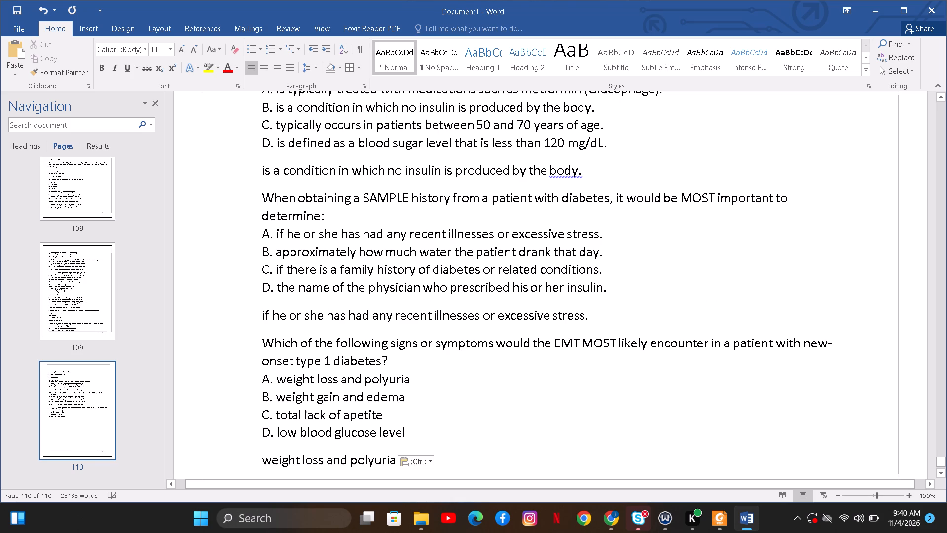
pyautogui.scroll(2, 441, 400)
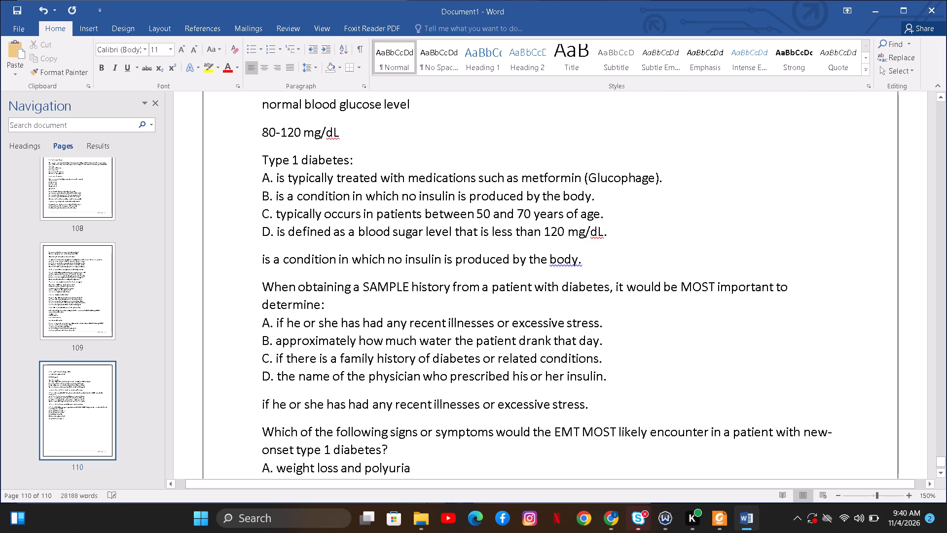
pyautogui.rightClick(569, 264)
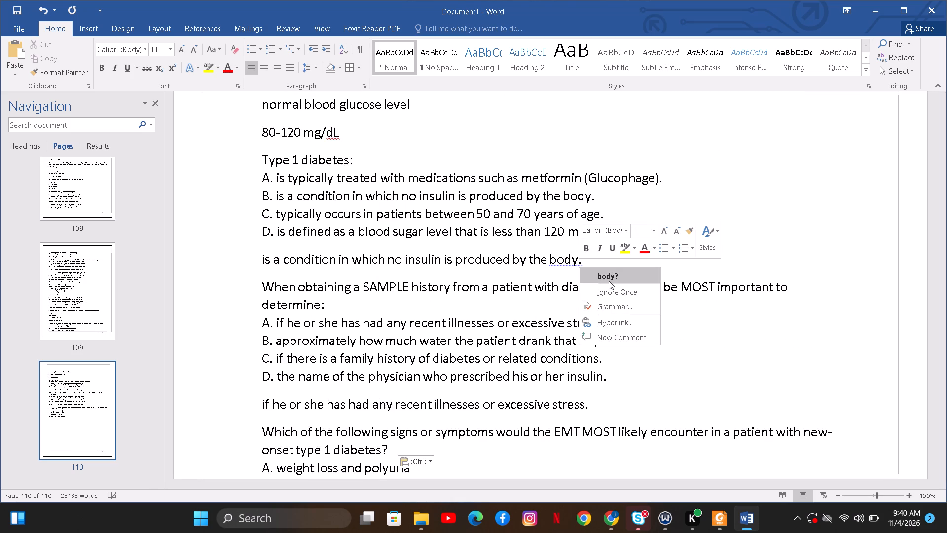
pyautogui.click(610, 289)
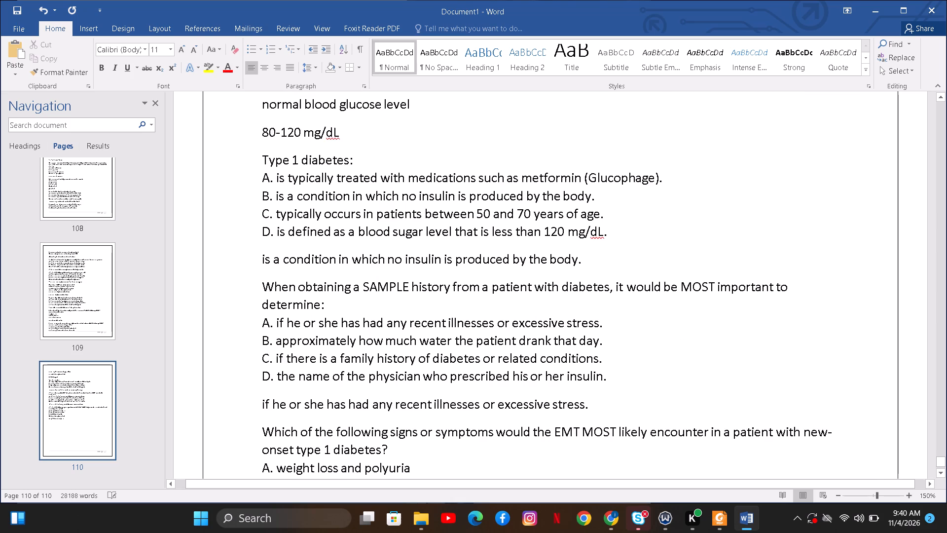
pyautogui.rightClick(598, 237)
pyautogui.click(623, 324)
# On page 109, ignore the spelling flags on "tolbutamide" and "c.abnormally".
pyautogui.scroll(13, 529, 322)
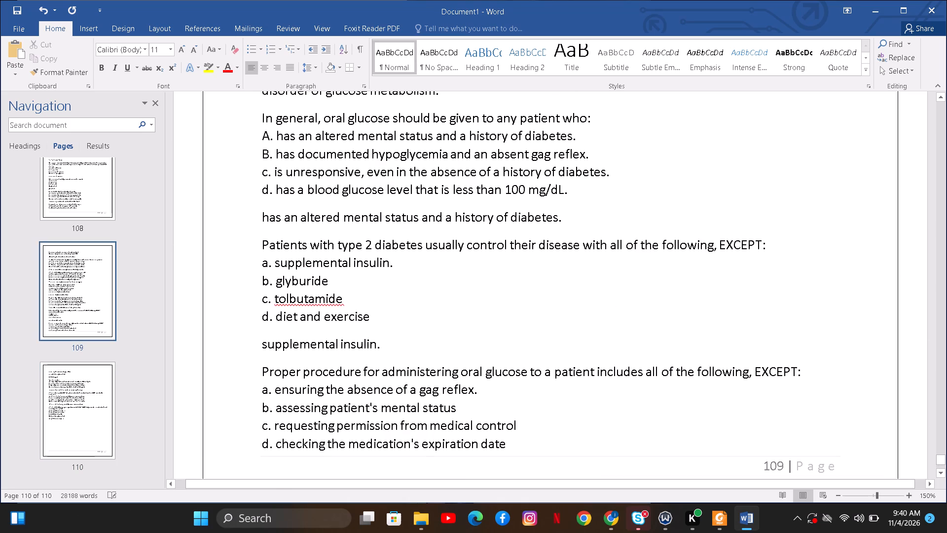
pyautogui.rightClick(307, 300)
pyautogui.click(384, 329)
pyautogui.scroll(5, 384, 325)
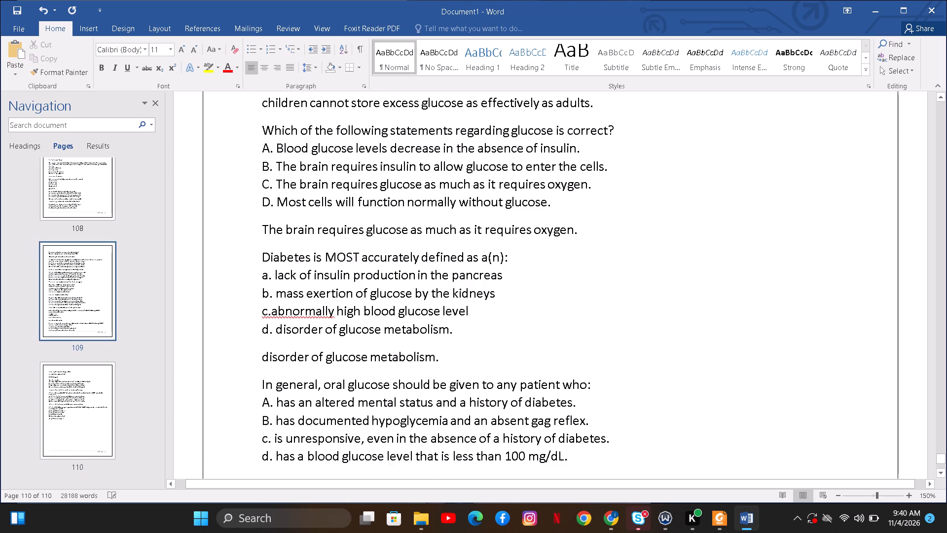
pyautogui.scroll(4, 383, 322)
pyautogui.scroll(-3, 358, 351)
pyautogui.rightClick(290, 309)
pyautogui.rightClick(307, 312)
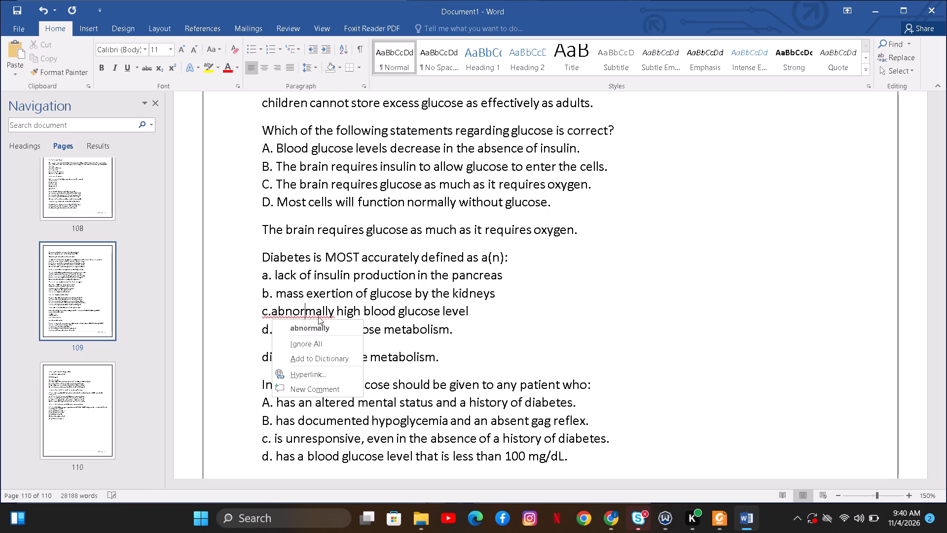
pyautogui.click(316, 341)
# On page 108, ignore all spelling flags for "Kussmaul".
pyautogui.scroll(5, 388, 316)
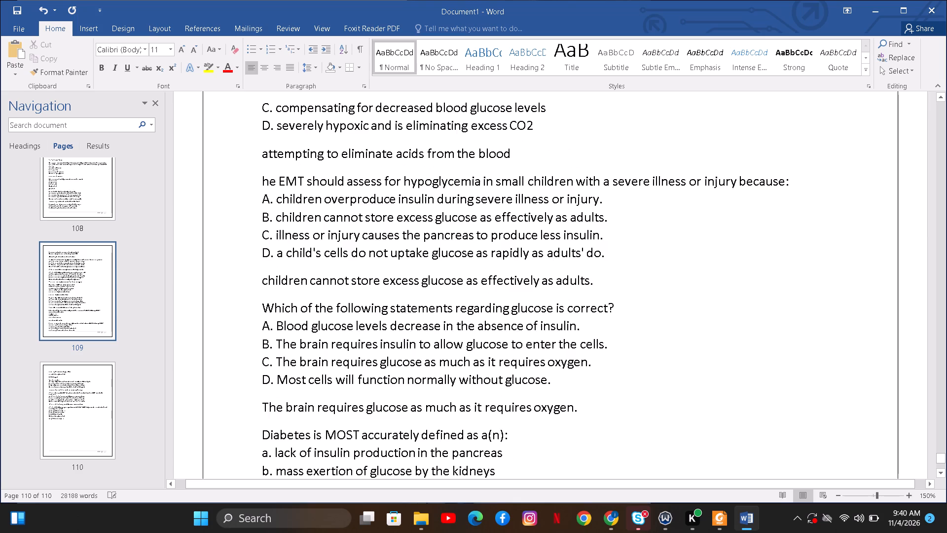
pyautogui.scroll(12, 389, 315)
pyautogui.rightClick(288, 416)
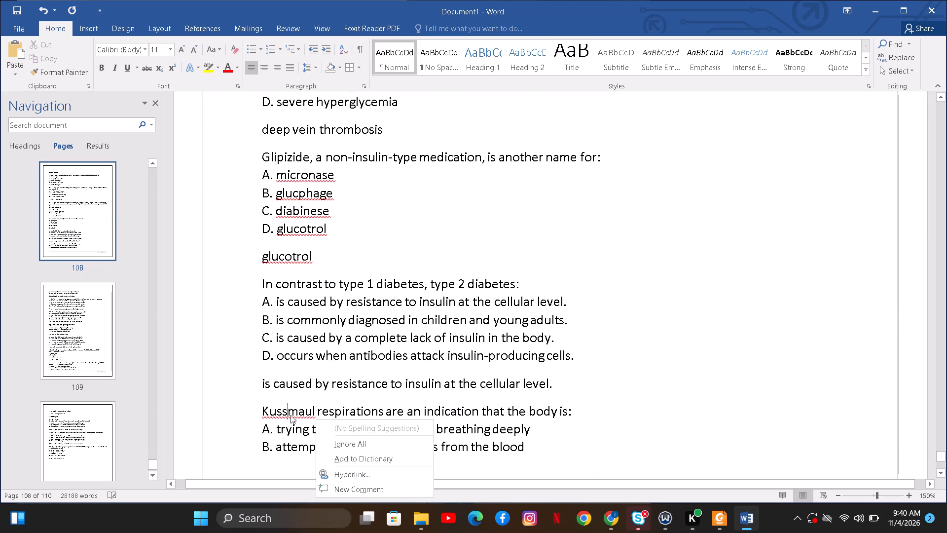
pyautogui.click(375, 438)
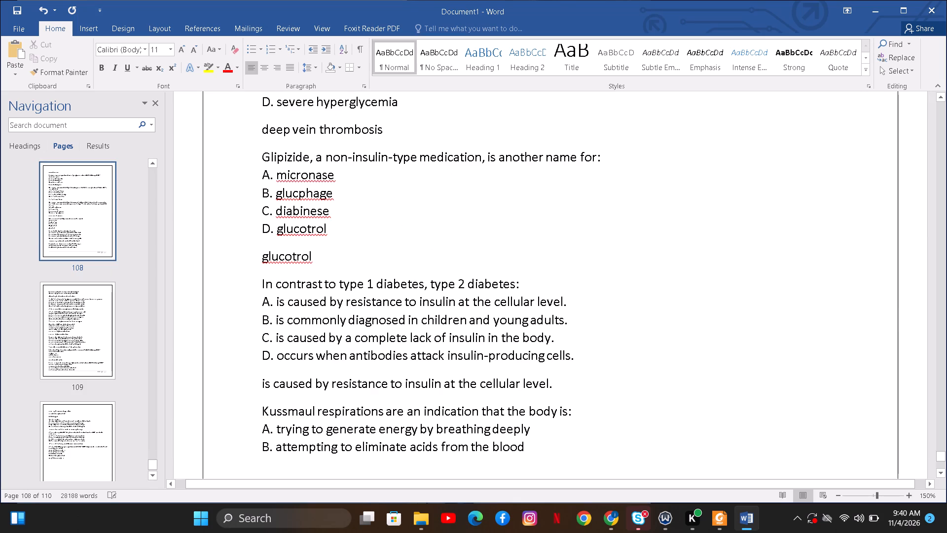
# In the Glipizide question on page 108, ignore all spelling flags for "glucotrol", "diabinese", "glucphage" and "micronase".
pyautogui.rightClick(287, 259)
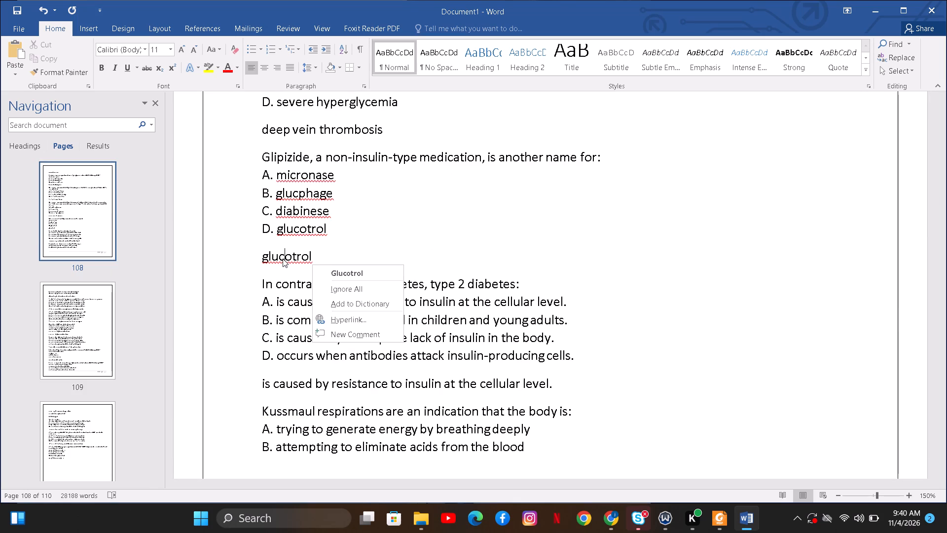
pyautogui.click(351, 285)
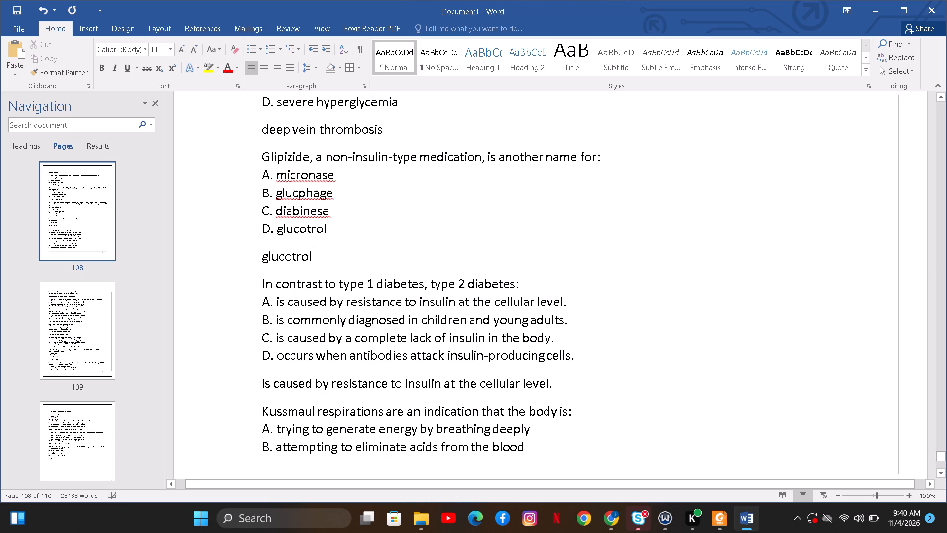
pyautogui.rightClick(298, 211)
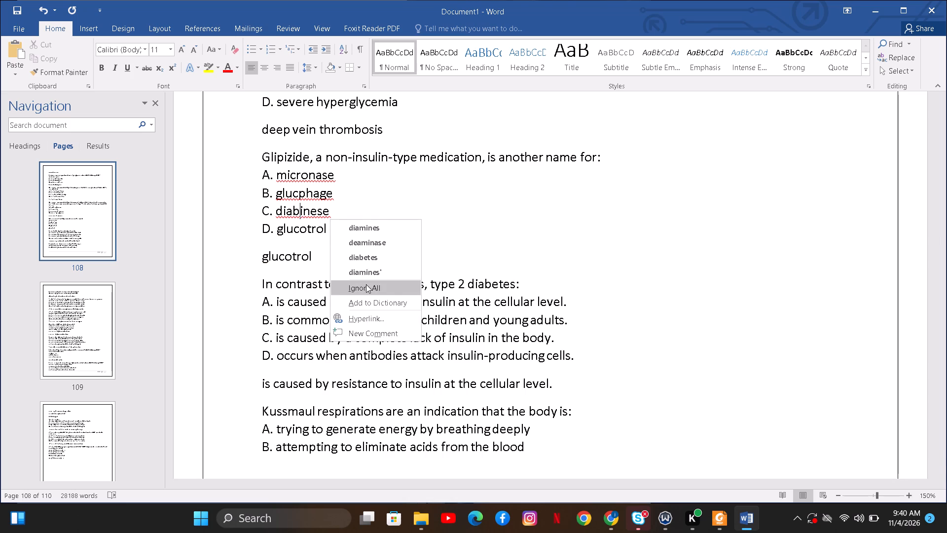
pyautogui.click(366, 284)
pyautogui.rightClick(312, 199)
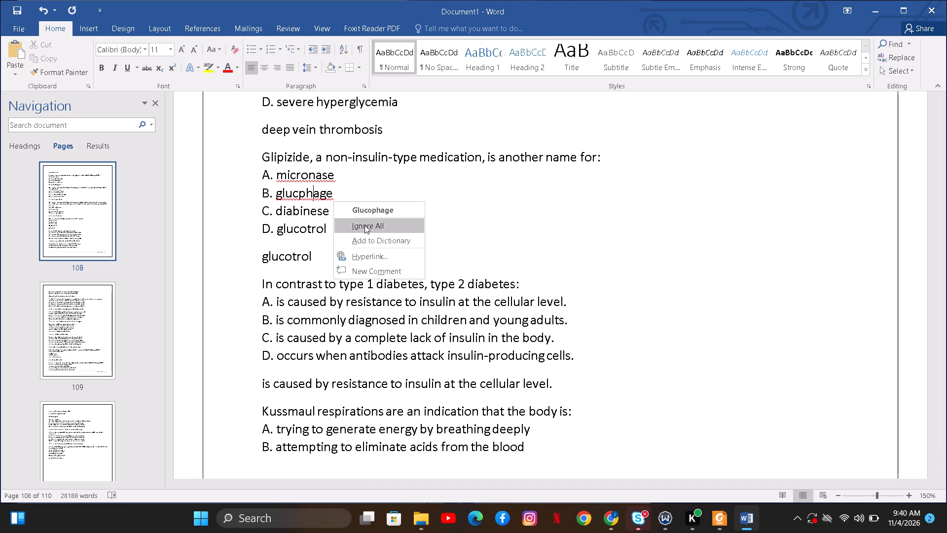
pyautogui.click(365, 225)
pyautogui.rightClick(308, 182)
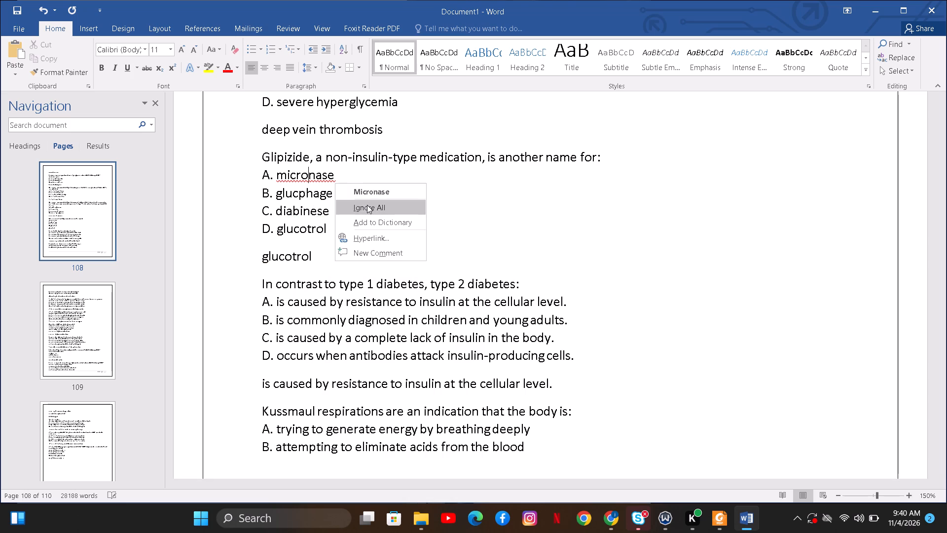
pyautogui.click(368, 206)
# In the severe hyperglycemia question at the start of page 108, ignore all spelling flags for "thready".
pyautogui.scroll(8, 357, 208)
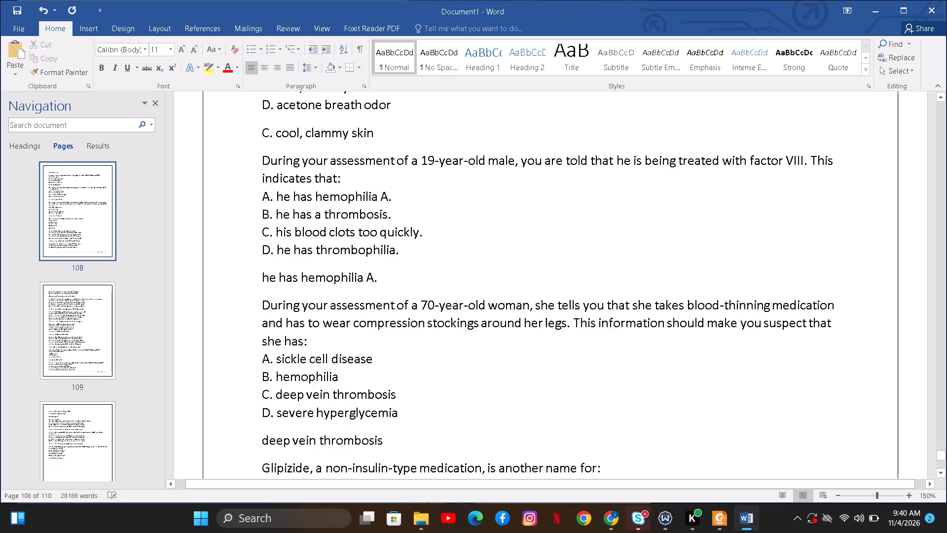
pyautogui.scroll(3, 347, 212)
pyautogui.rightClick(338, 250)
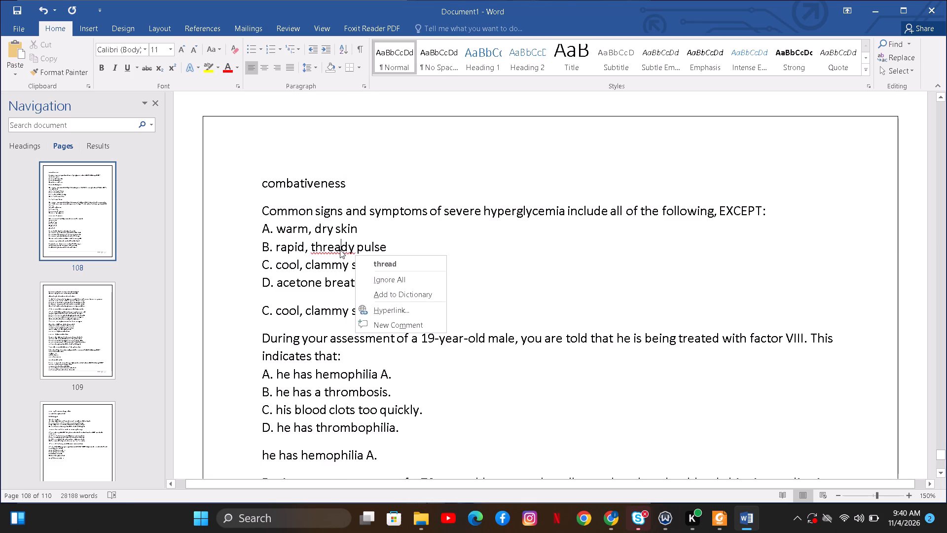
pyautogui.click(396, 275)
# On page 105, ignore all spelling flags for "demential" in the question about older patients with abdominal problems.
pyautogui.scroll(9, 350, 259)
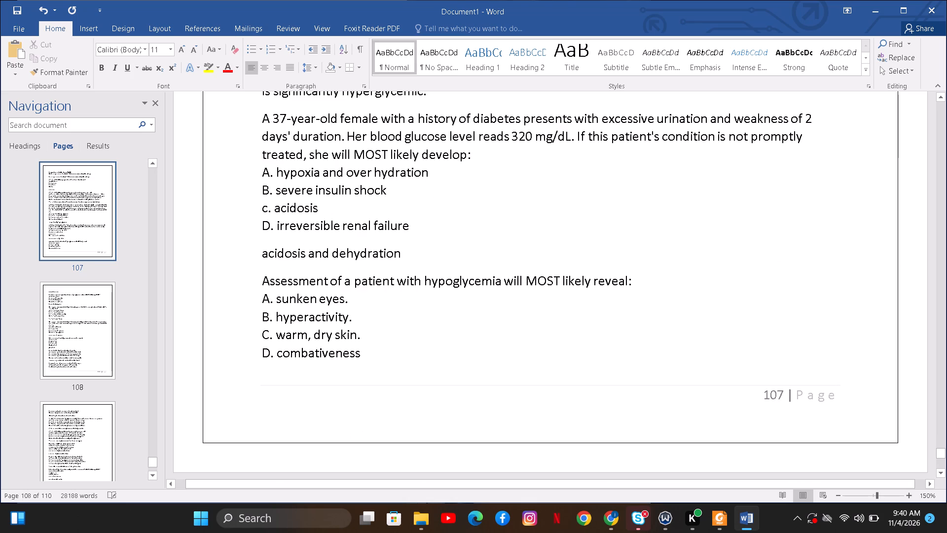
pyautogui.scroll(13, 343, 260)
pyautogui.scroll(20, 347, 258)
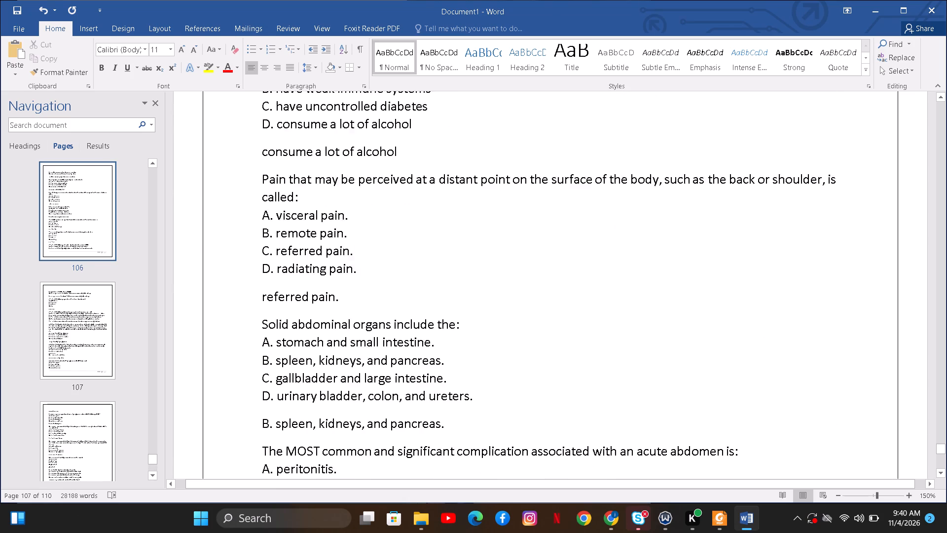
pyautogui.scroll(14, 348, 257)
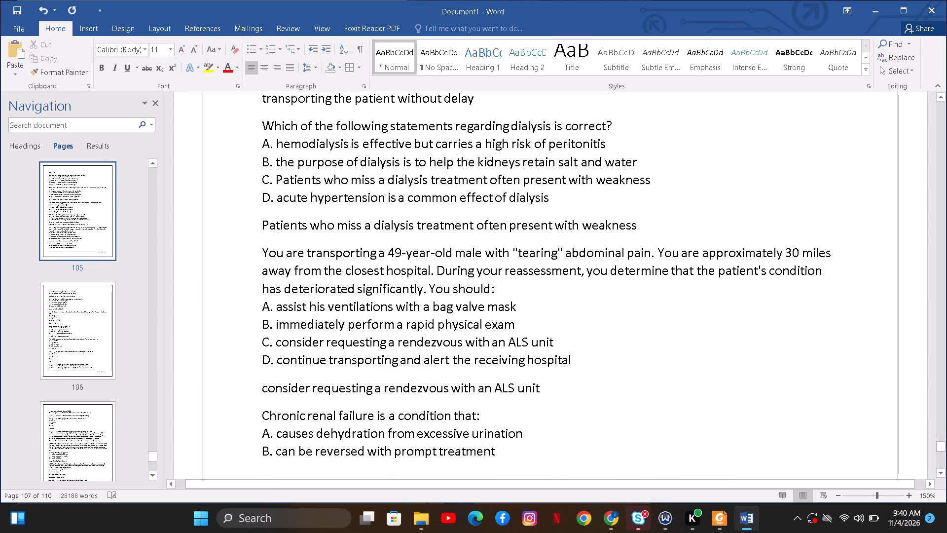
pyautogui.scroll(3, 350, 253)
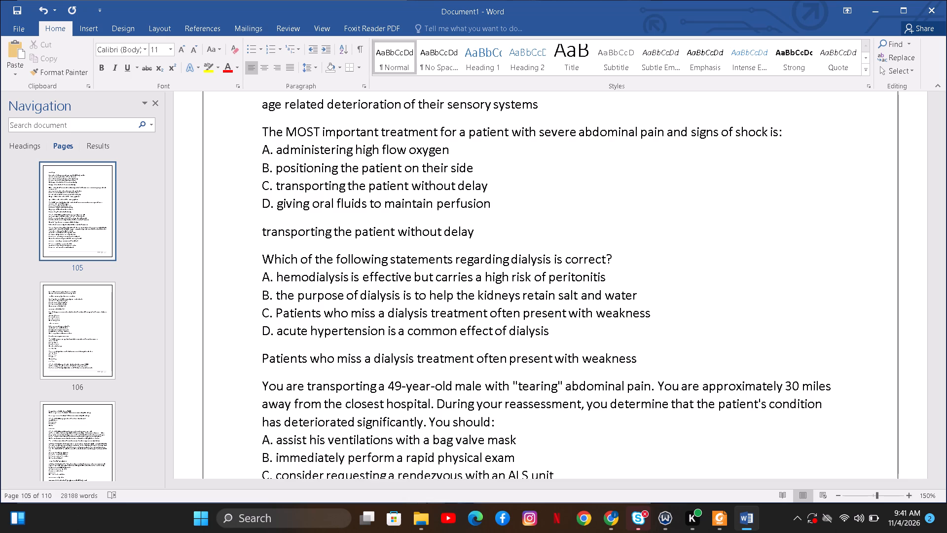
pyautogui.scroll(1, 410, 210)
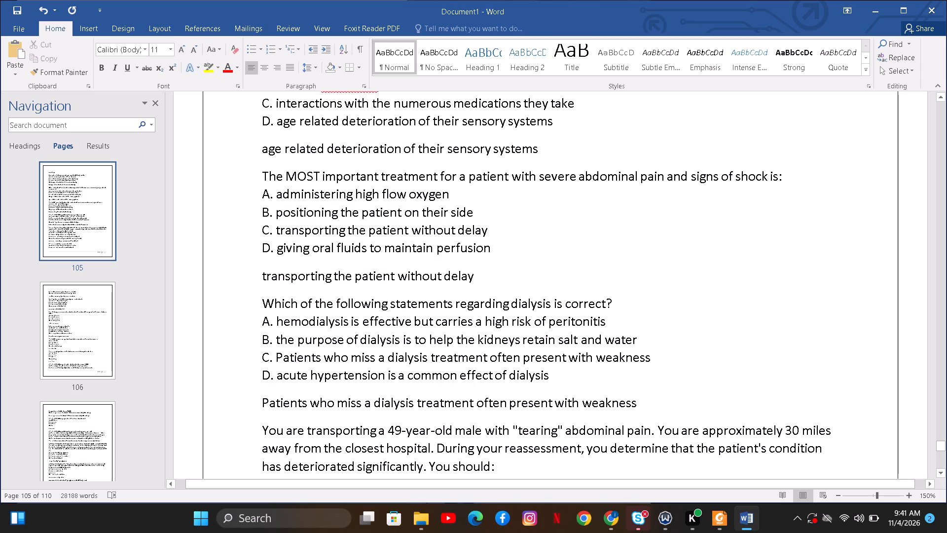
pyautogui.scroll(2, 409, 211)
pyautogui.rightClick(358, 181)
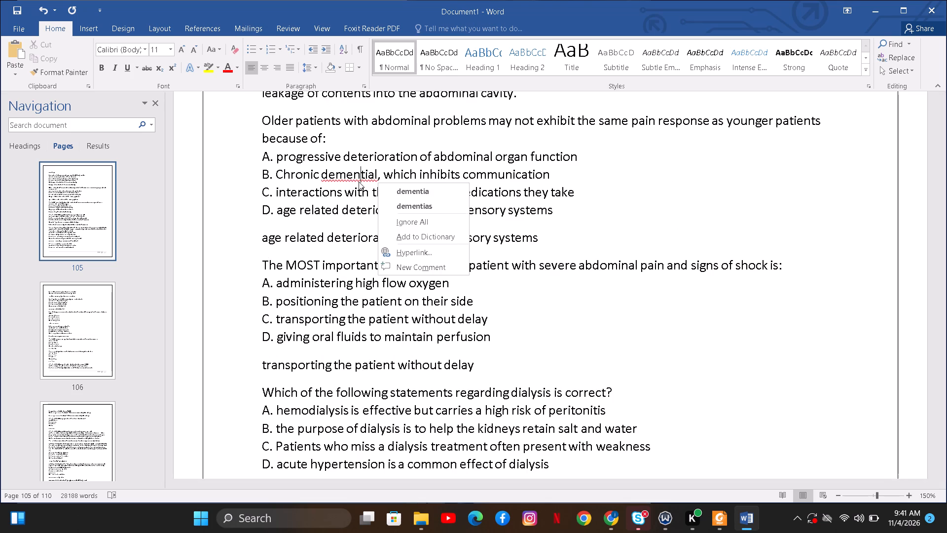
pyautogui.click(418, 224)
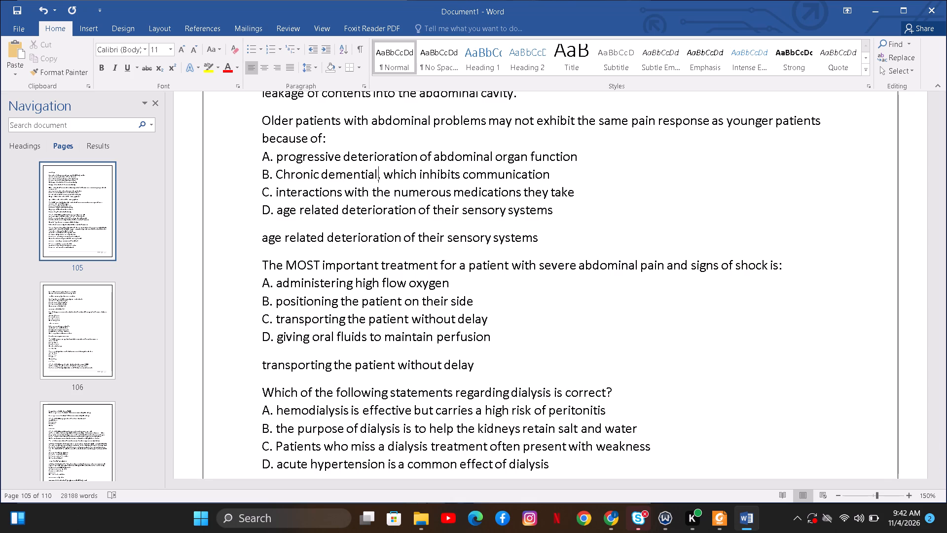
# On page 104, ignore all spelling flags for "en" in the severe abdominal pain treatment question.
pyautogui.scroll(3, 416, 223)
pyautogui.scroll(-1, 416, 223)
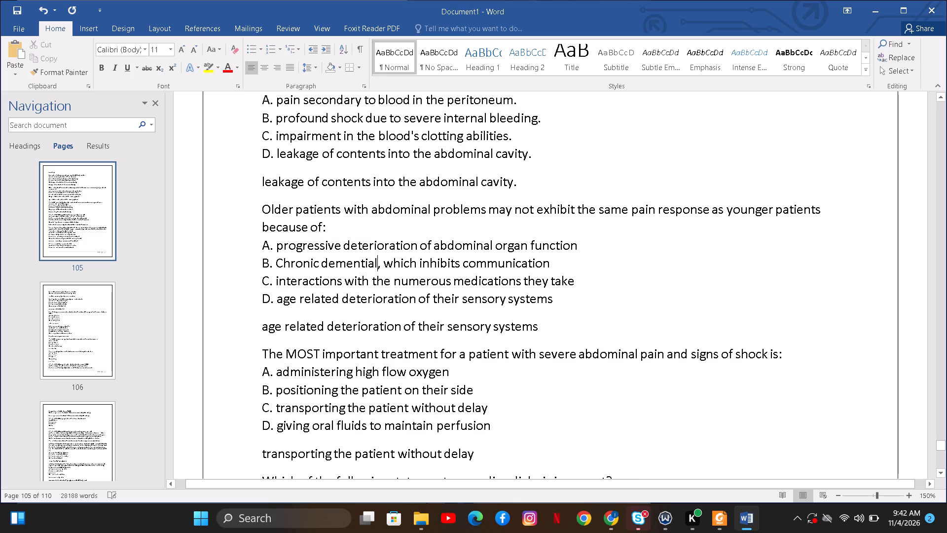
pyautogui.scroll(19, 411, 225)
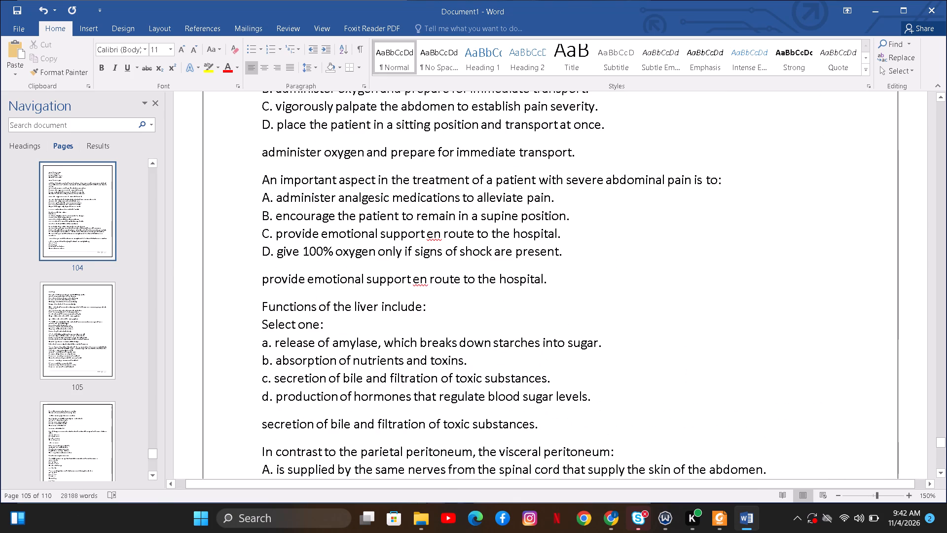
pyautogui.rightClick(419, 283)
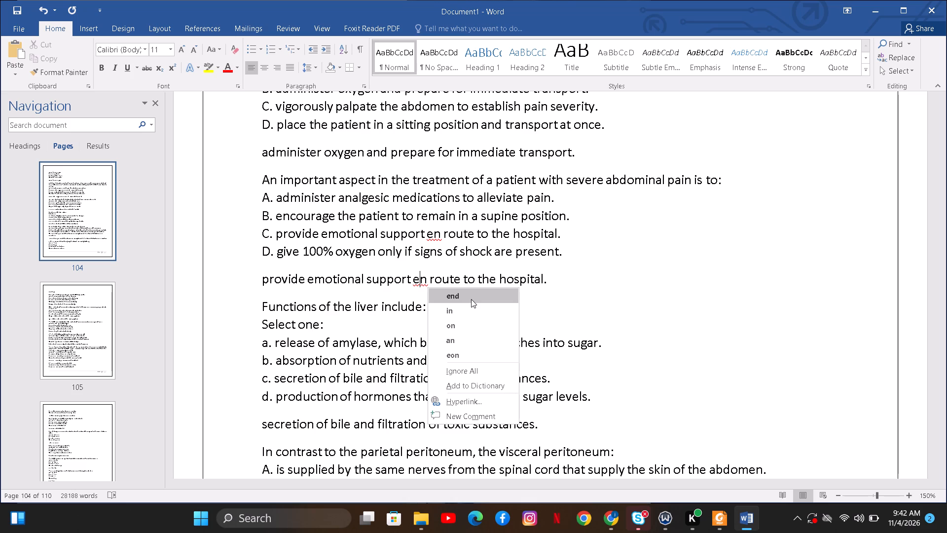
pyautogui.click(469, 369)
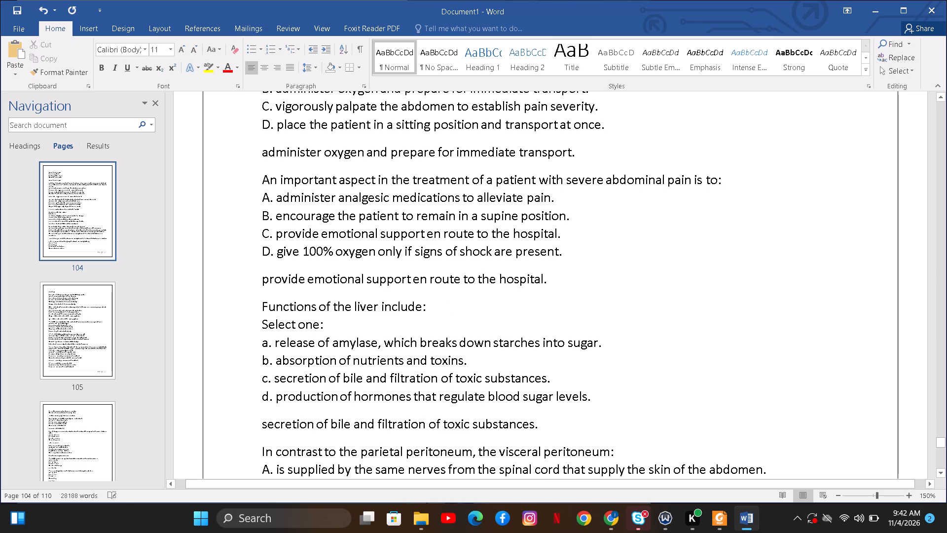
# At the end of page 103, ignore all spelling flags for "tachycardic".
pyautogui.scroll(14, 454, 265)
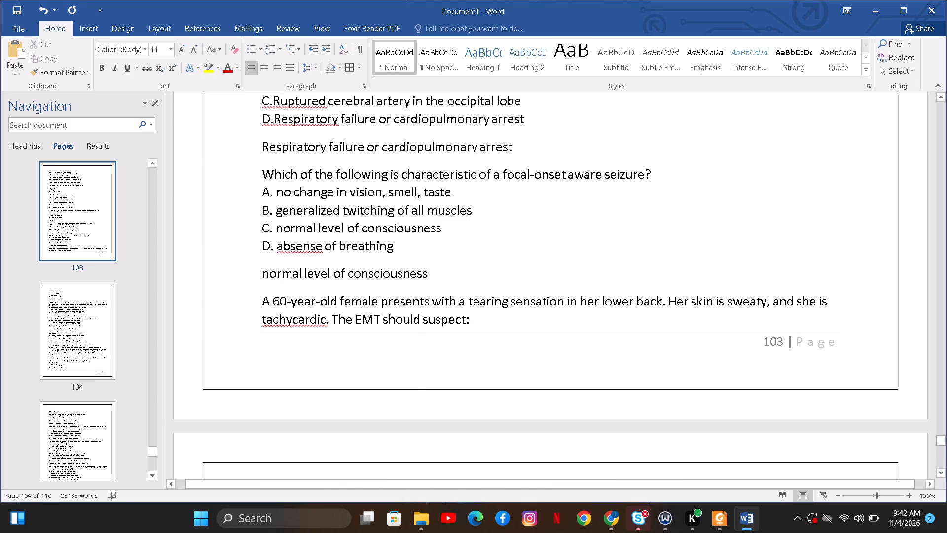
pyautogui.rightClick(309, 321)
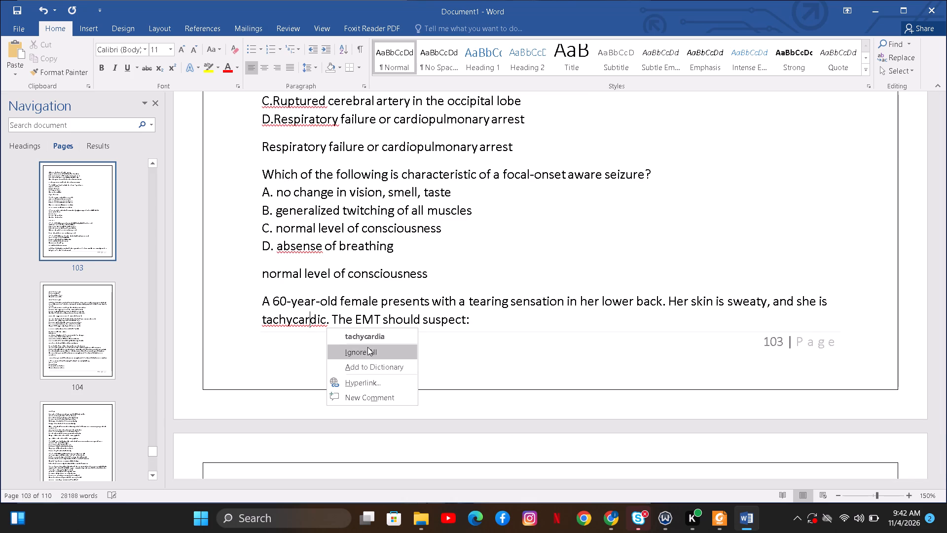
pyautogui.click(367, 347)
# Correct "absense" to "absence" in option D of the focal-onset aware seizure question.
pyautogui.rightClick(295, 250)
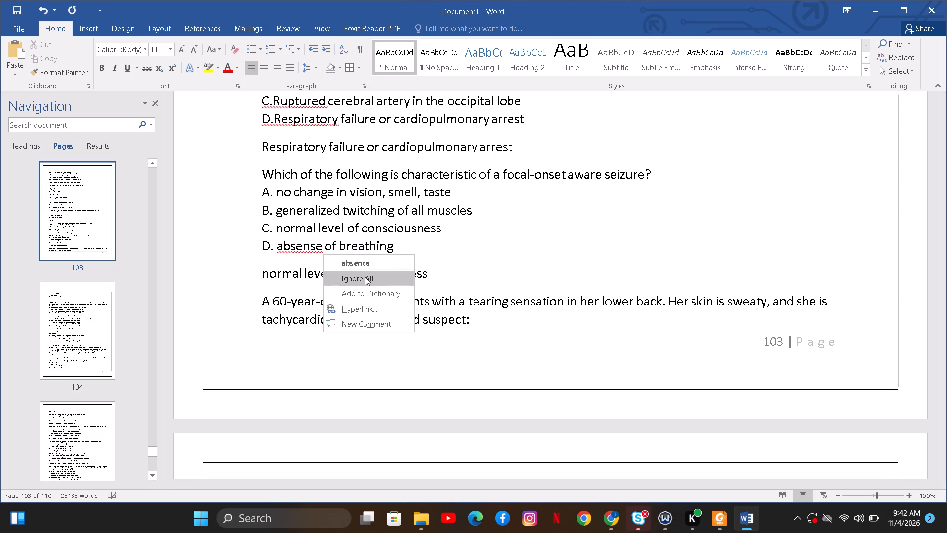
pyautogui.click(359, 262)
# In the entire-brain question on page 103, ignore all spelling flags for "D.Respiratory", "C.Ruptured", "B.Reduced" and "A.Blocked".
pyautogui.scroll(4, 313, 239)
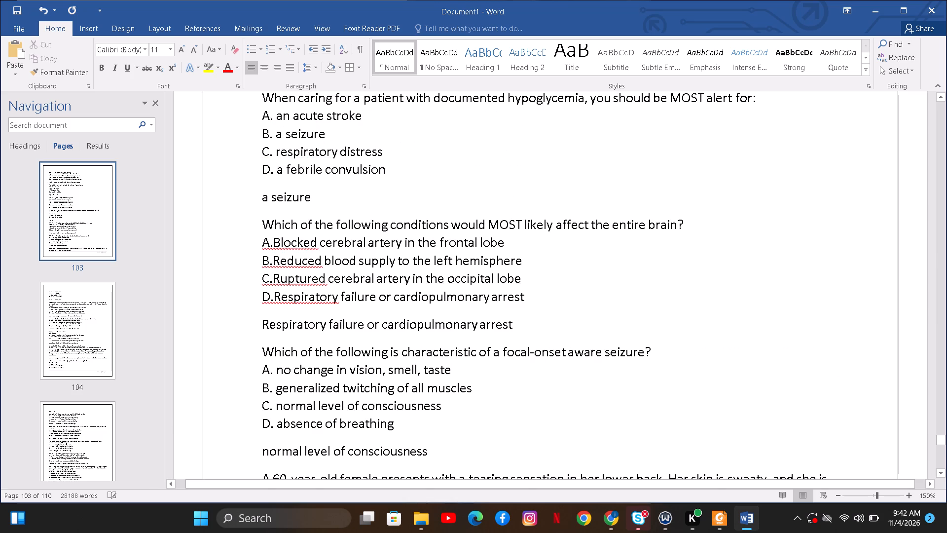
pyautogui.rightClick(311, 302)
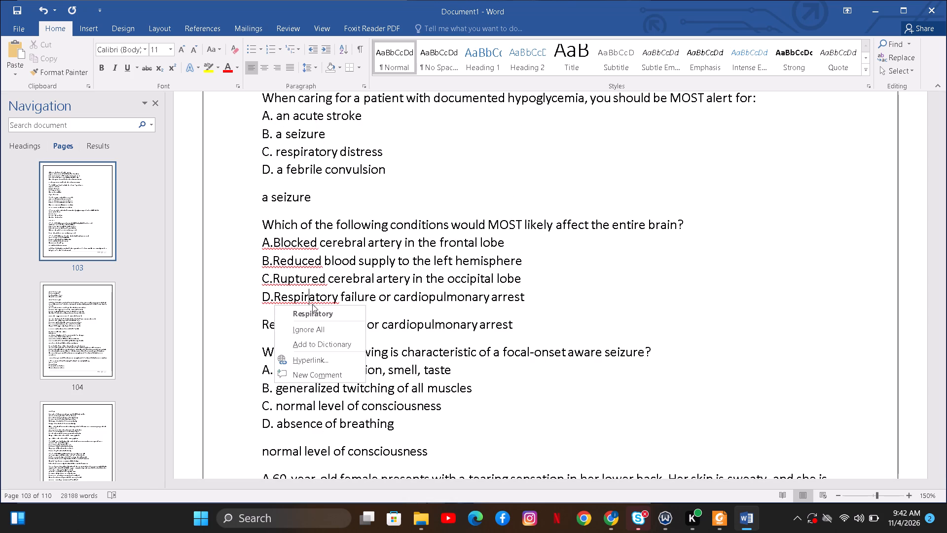
pyautogui.click(332, 331)
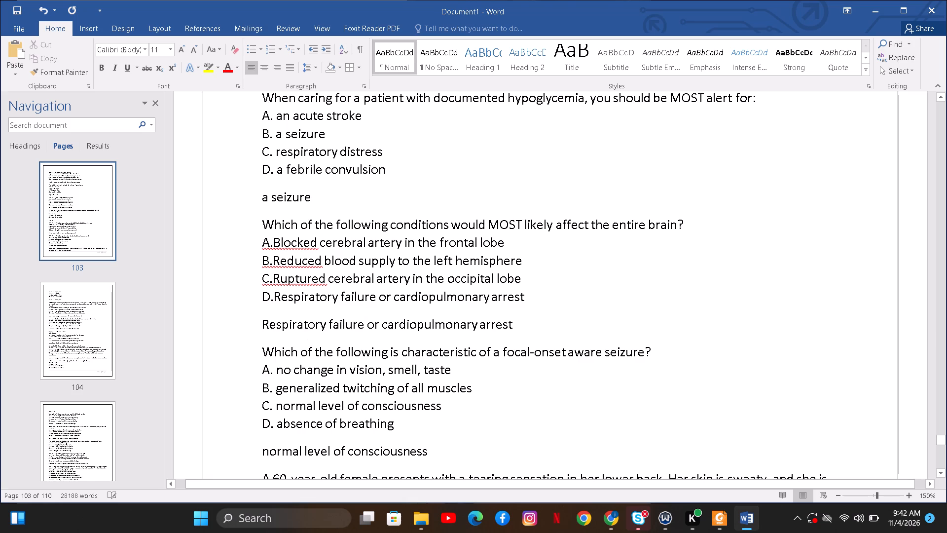
pyautogui.rightClick(298, 284)
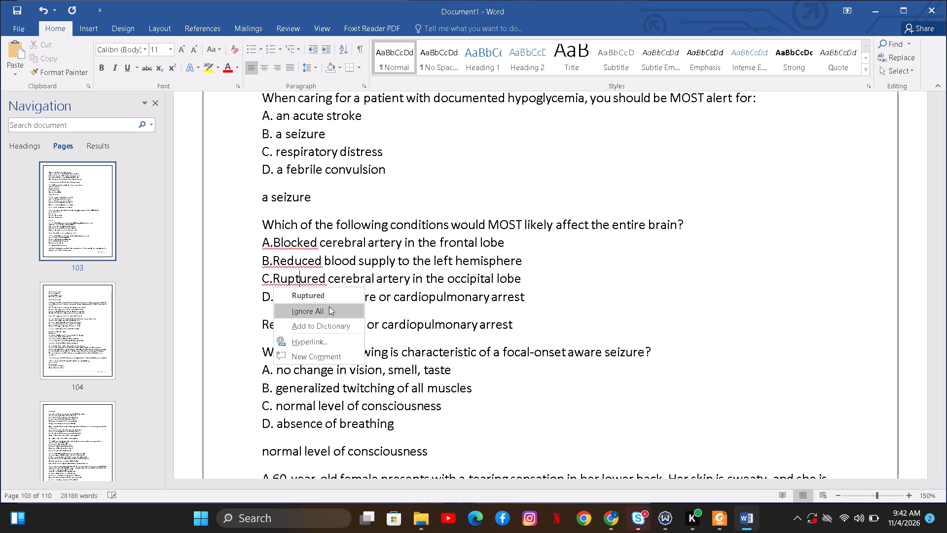
pyautogui.click(331, 306)
pyautogui.rightClick(299, 266)
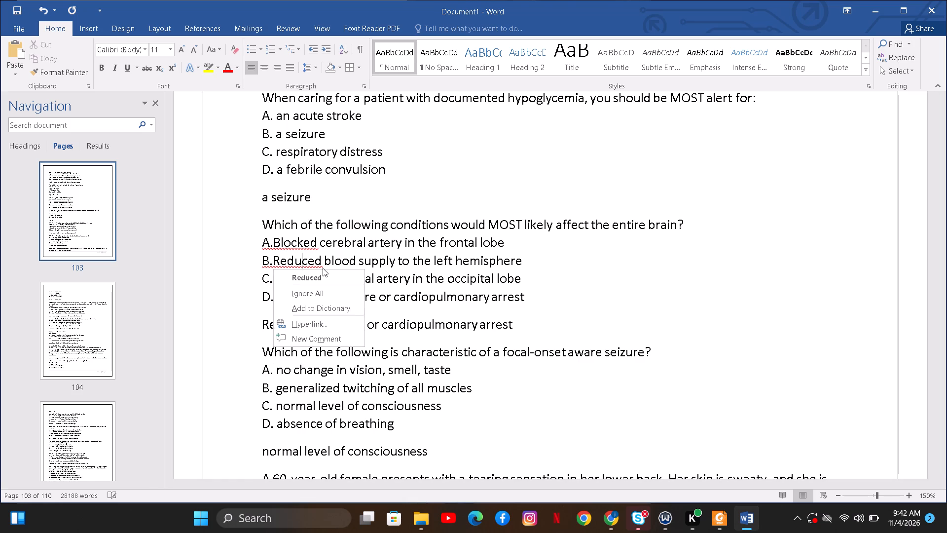
pyautogui.click(342, 294)
pyautogui.rightClick(300, 243)
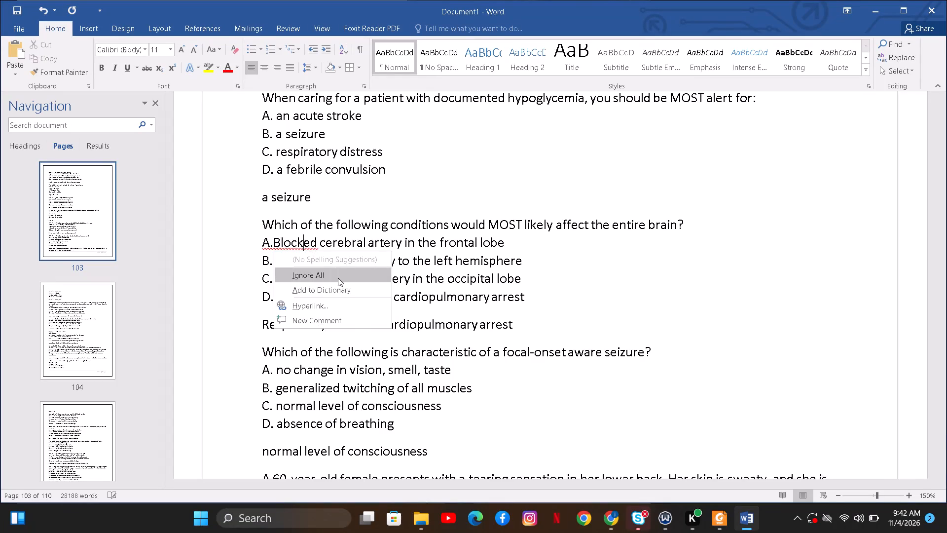
pyautogui.click(339, 278)
# In the three major parts of the brain question, ignore all spelling flags for "D.cerebrum", "C.midbrain", "B.brain" and "A.cerebellum".
pyautogui.scroll(7, 340, 278)
pyautogui.rightClick(303, 353)
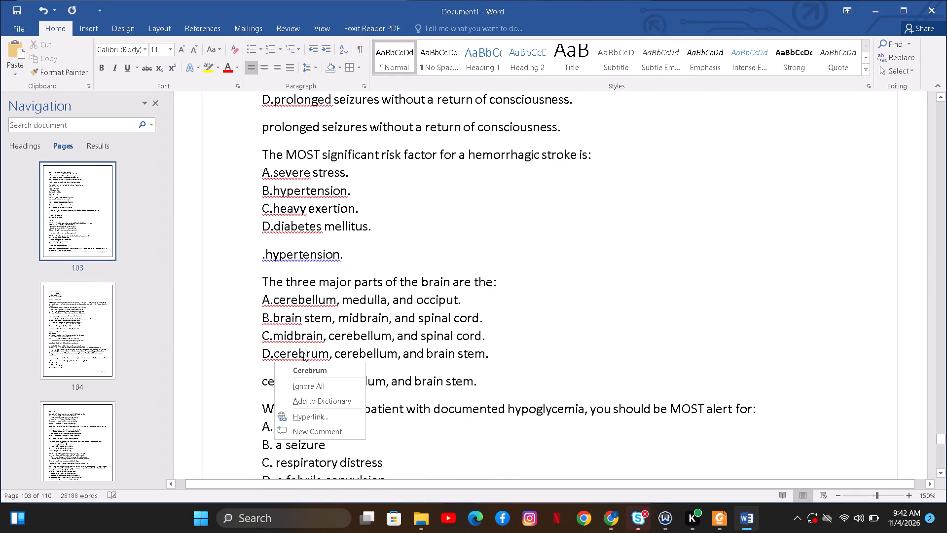
pyautogui.click(329, 382)
pyautogui.rightClick(306, 338)
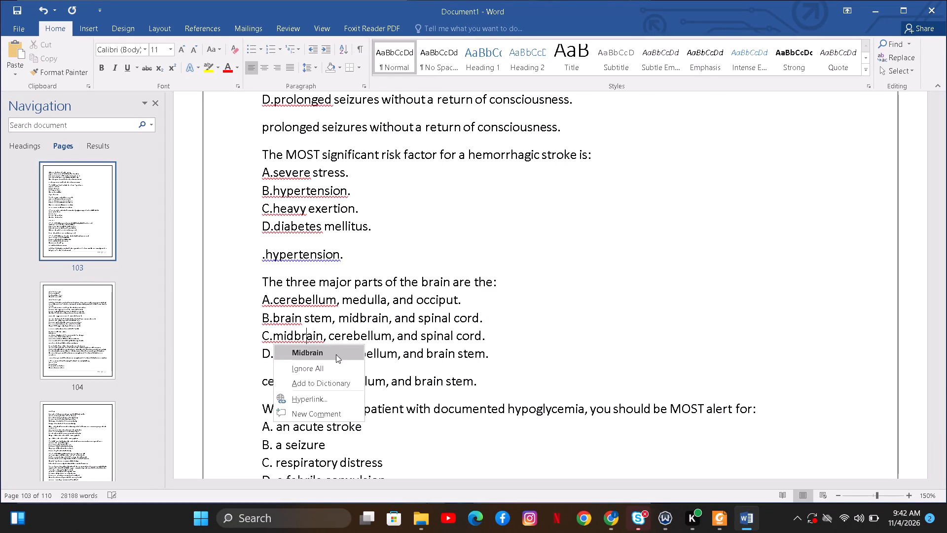
pyautogui.click(338, 370)
pyautogui.rightClick(288, 321)
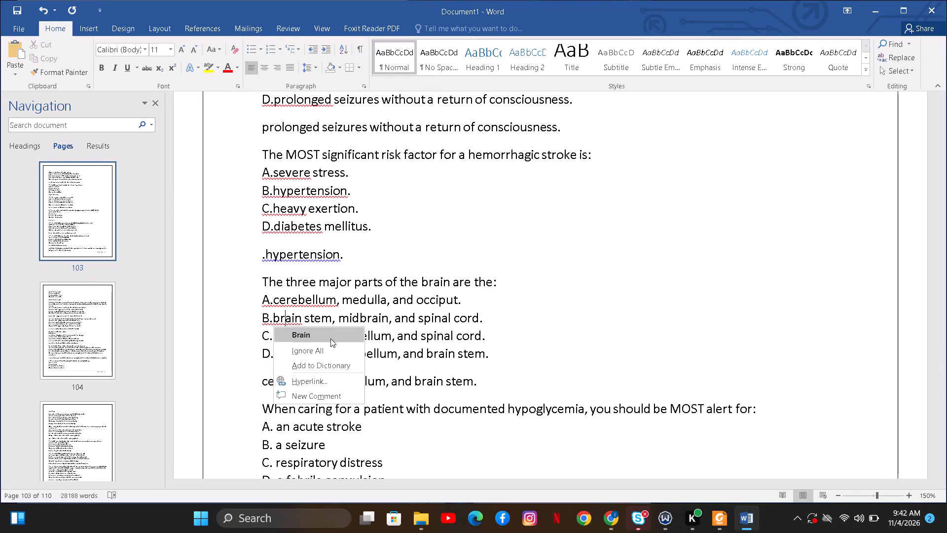
pyautogui.click(335, 350)
pyautogui.rightClick(319, 305)
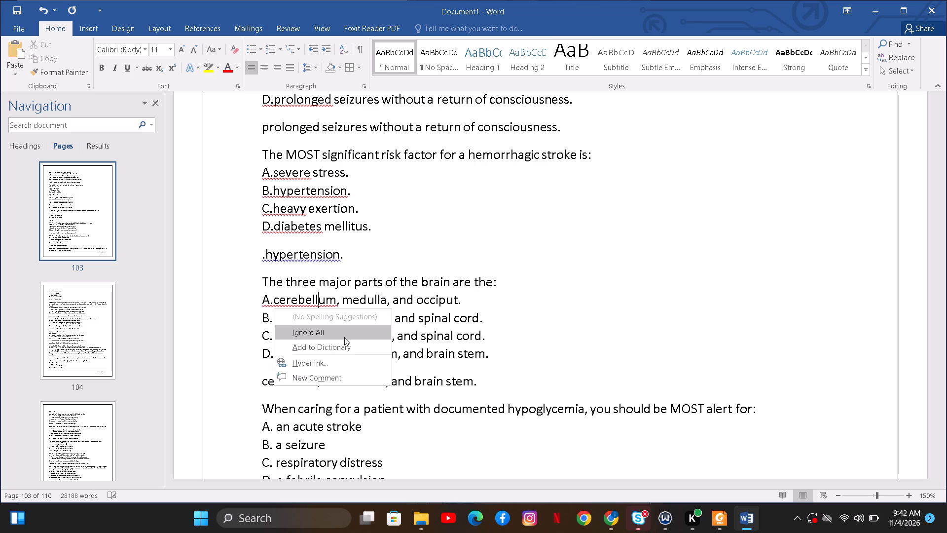
pyautogui.click(345, 337)
# In the hemorrhagic stroke question, ignore the grammar flag on ".hypertension" once and all spelling flags for "D.diabetes", "C.heavy", "B.hypertension" and "A.severe".
pyautogui.rightClick(314, 259)
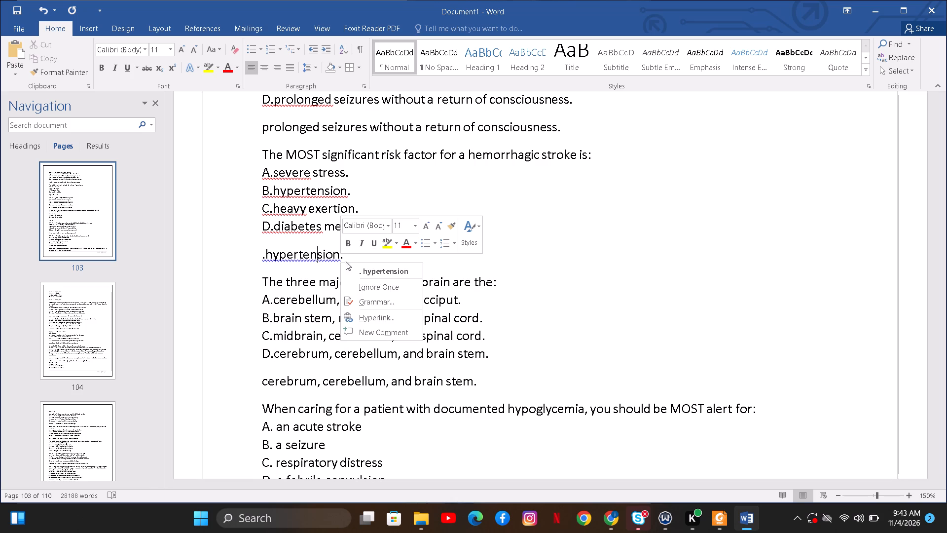
pyautogui.click(372, 285)
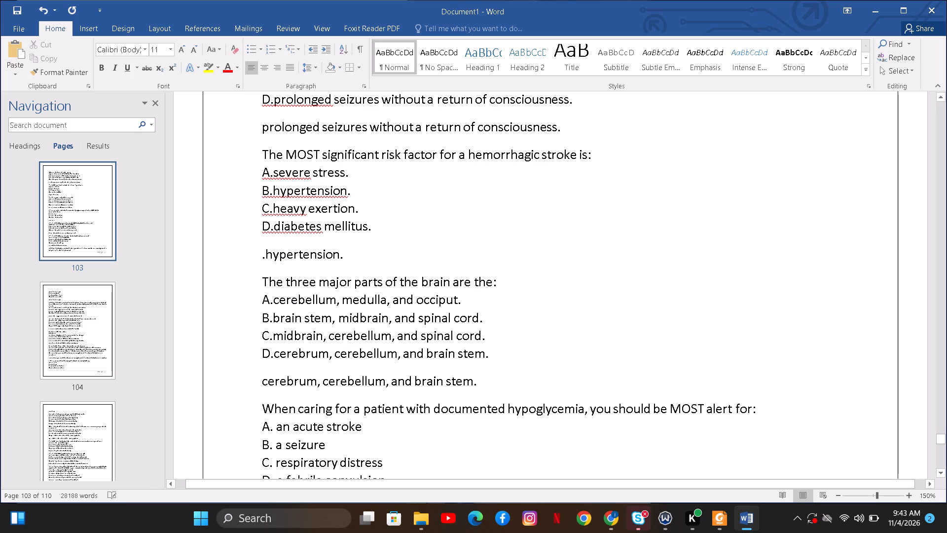
pyautogui.rightClick(295, 225)
pyautogui.click(331, 254)
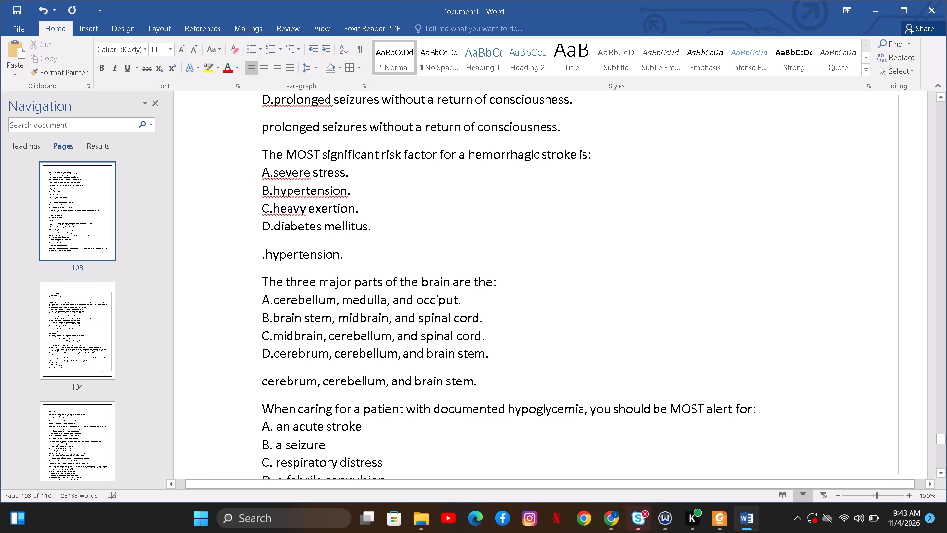
pyautogui.rightClick(287, 212)
pyautogui.click(314, 283)
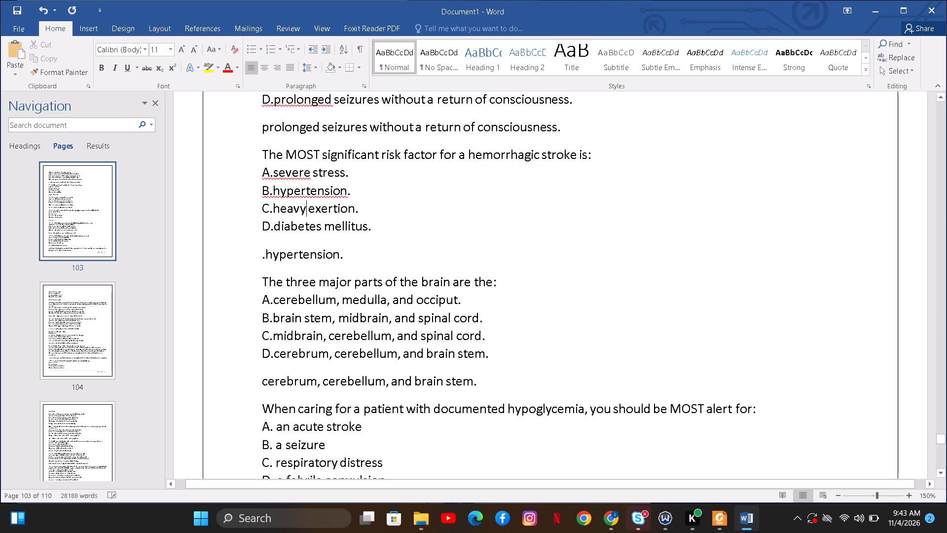
pyautogui.rightClick(305, 191)
pyautogui.click(334, 221)
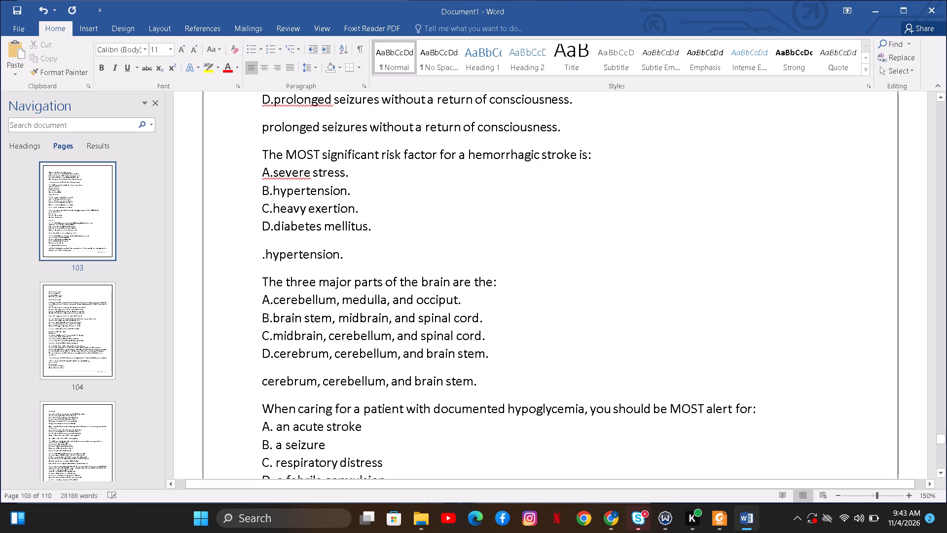
pyautogui.rightClick(291, 172)
pyautogui.click(327, 203)
# In the status epilepticus question at the top of page 103, ignore all spelling flags for "D.prolonged", "C.profound" and "A.generalized".
pyautogui.scroll(4, 326, 204)
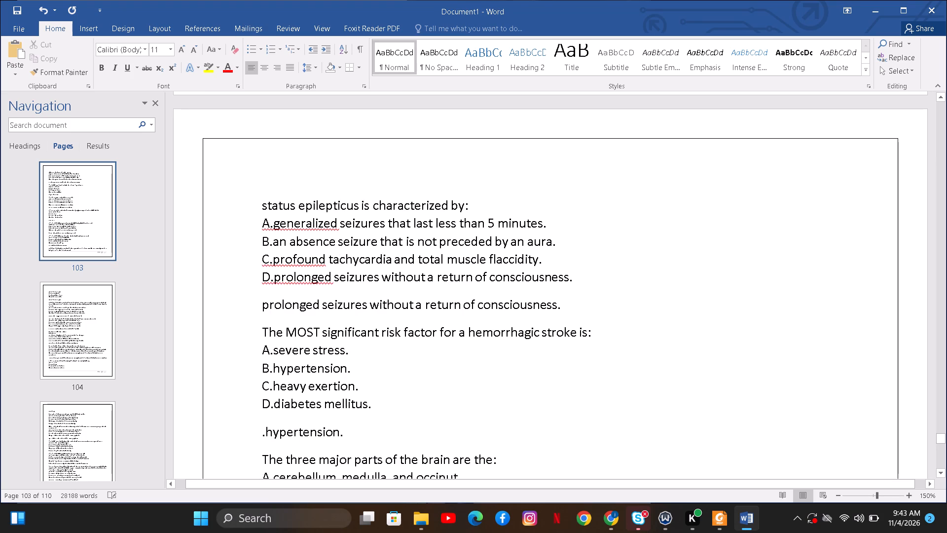
pyautogui.rightClick(289, 283)
pyautogui.click(332, 305)
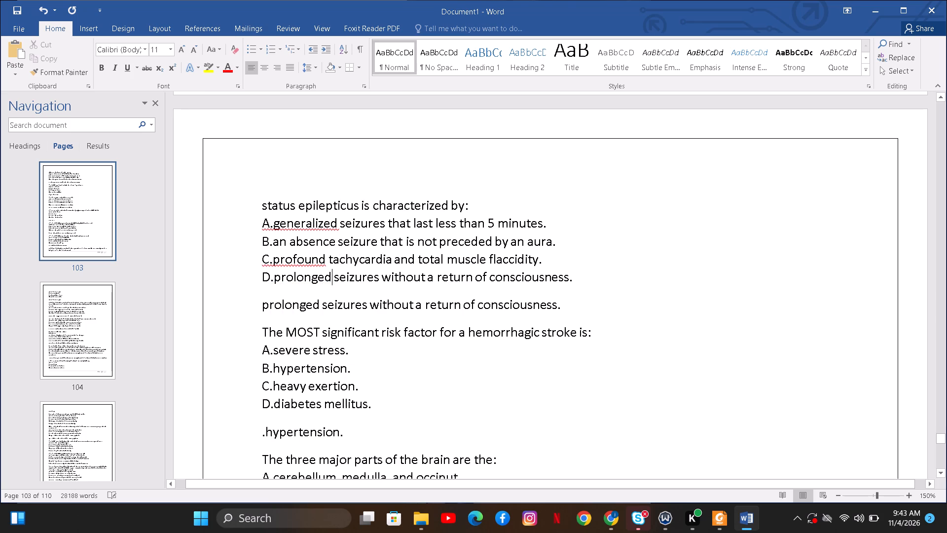
pyautogui.rightClick(305, 260)
pyautogui.click(336, 289)
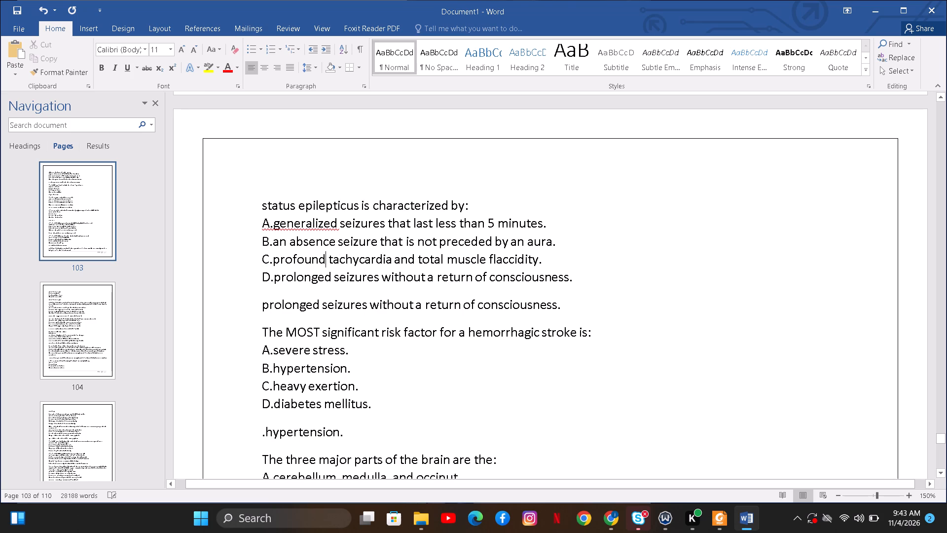
pyautogui.rightClick(316, 225)
pyautogui.click(358, 257)
# In the chronic alcoholism question ending page 102, ignore all spelling flags for "D.pancreas", "C.liver", "B.kidneys", "A.brain" and "ndividuals".
pyautogui.scroll(6, 357, 256)
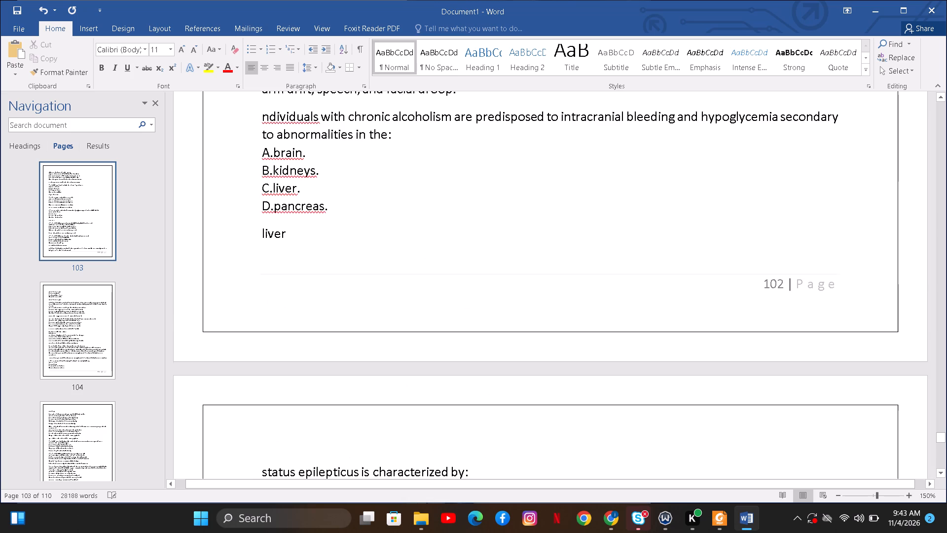
pyautogui.rightClick(296, 211)
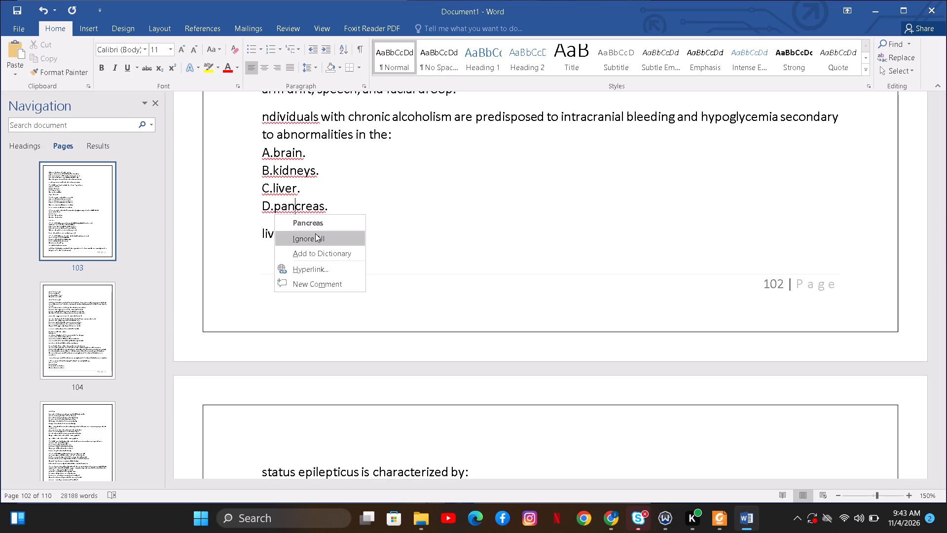
pyautogui.click(317, 233)
pyautogui.rightClick(288, 197)
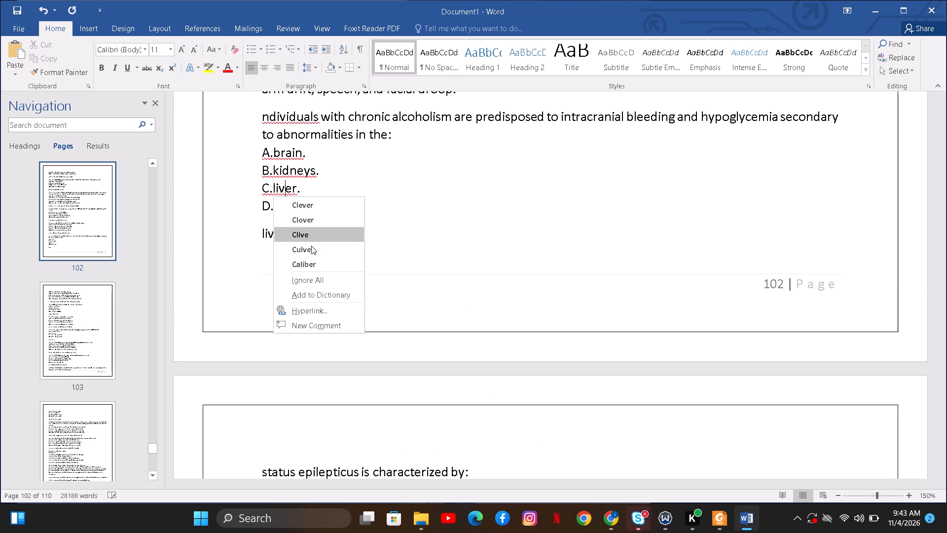
pyautogui.click(307, 274)
pyautogui.rightClick(285, 174)
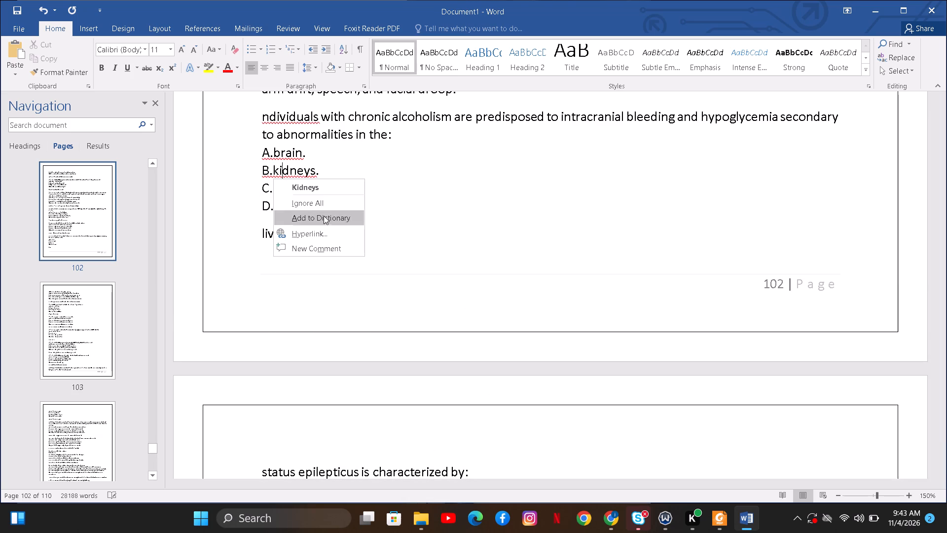
pyautogui.click(326, 201)
pyautogui.rightClick(286, 152)
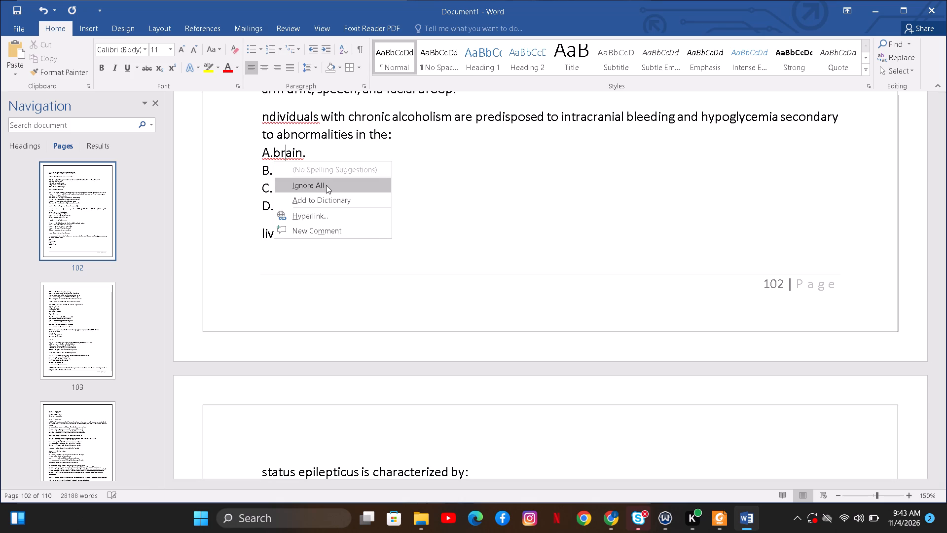
pyautogui.click(327, 184)
pyautogui.rightClick(303, 122)
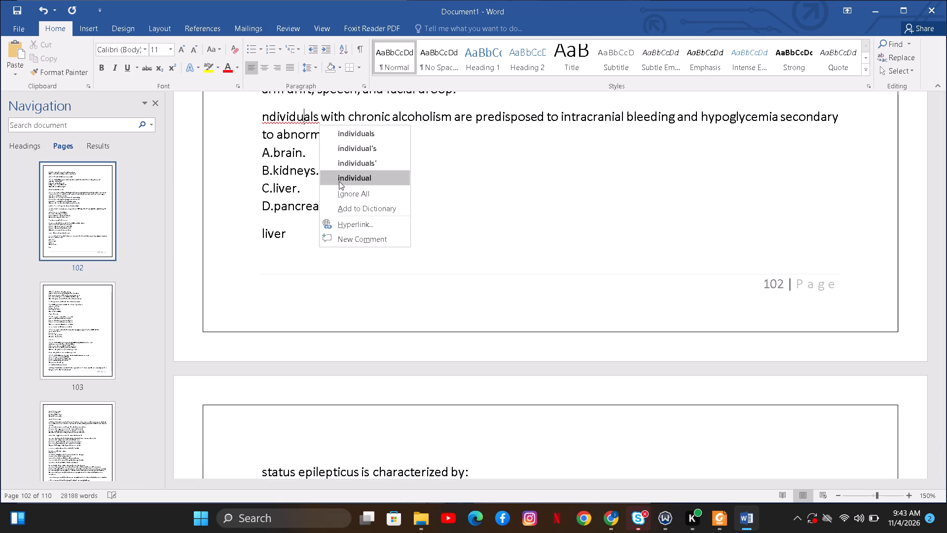
pyautogui.click(340, 191)
# In the Cincinnati Prehospital Stroke Scale question, ignore all spelling flags for "D.facial", "C.arm", "B.arm" and "A.speech".
pyautogui.scroll(7, 295, 235)
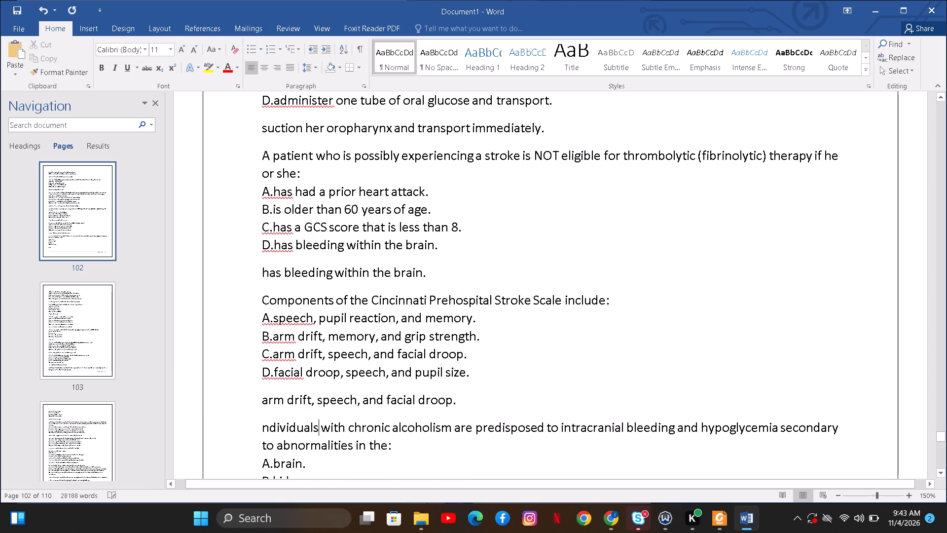
pyautogui.scroll(-2, 280, 357)
pyautogui.scroll(11, 280, 356)
pyautogui.scroll(-9, 283, 353)
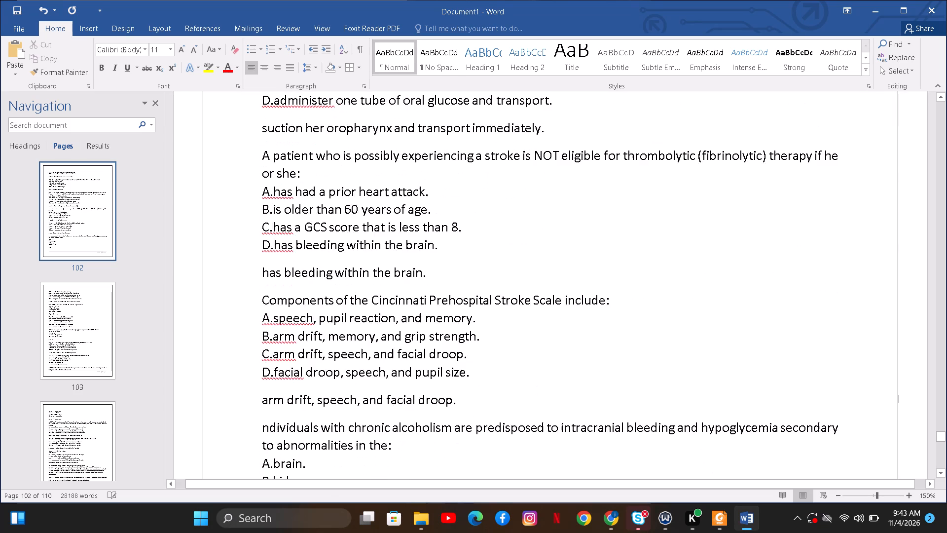
pyautogui.scroll(-3, 289, 335)
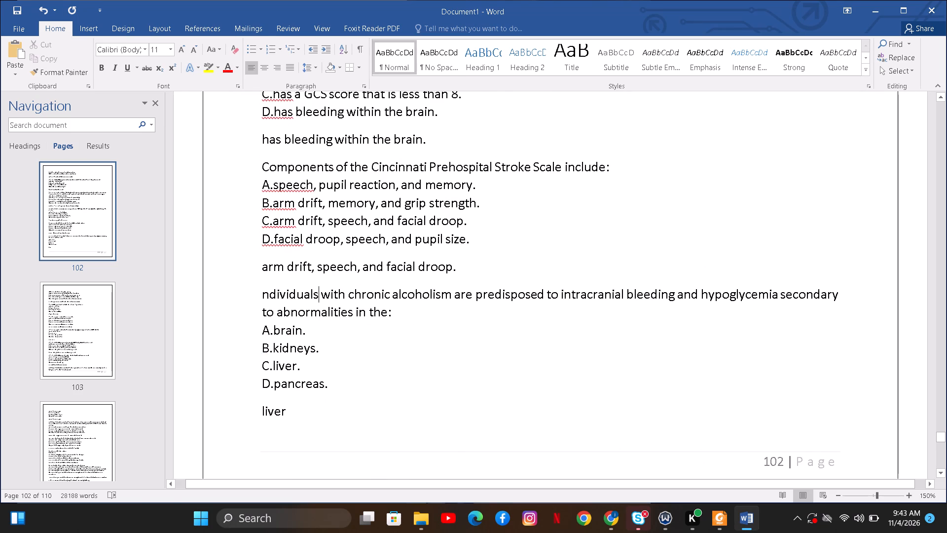
pyautogui.rightClick(289, 244)
pyautogui.click(298, 267)
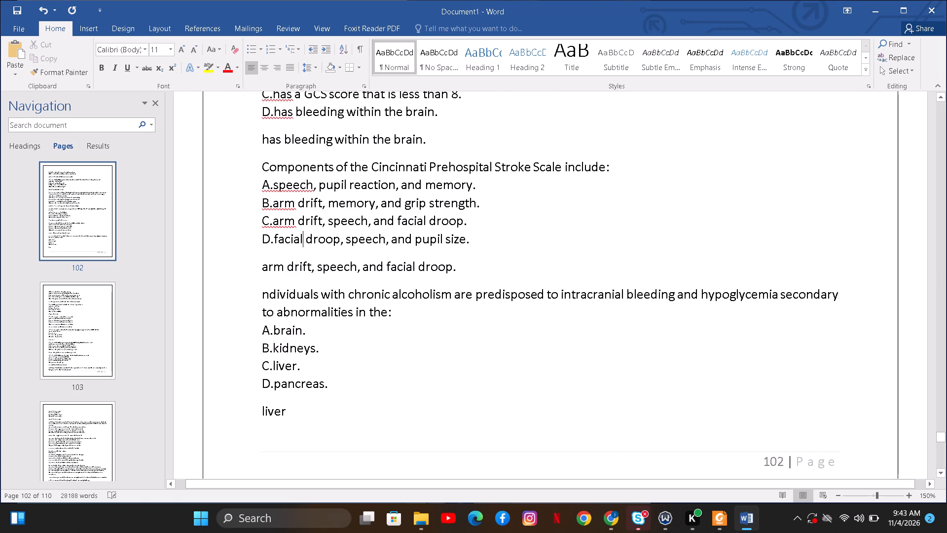
pyautogui.rightClick(280, 220)
pyautogui.click(309, 295)
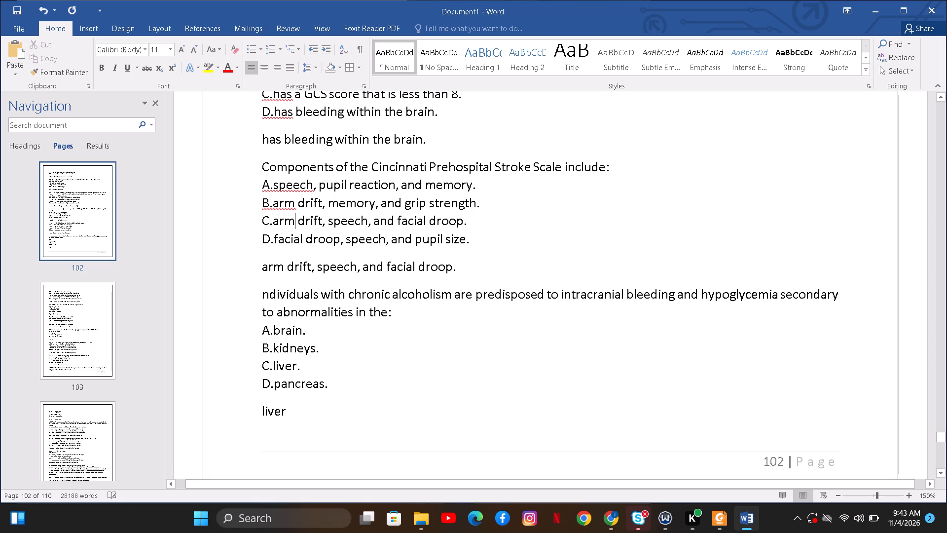
pyautogui.rightClick(275, 200)
pyautogui.click(313, 292)
pyautogui.rightClick(284, 184)
pyautogui.click(328, 215)
# In the thrombolytic therapy eligibility question, ignore all spelling flags for "D.has", "C.has" and "A.has".
pyautogui.rightClick(287, 112)
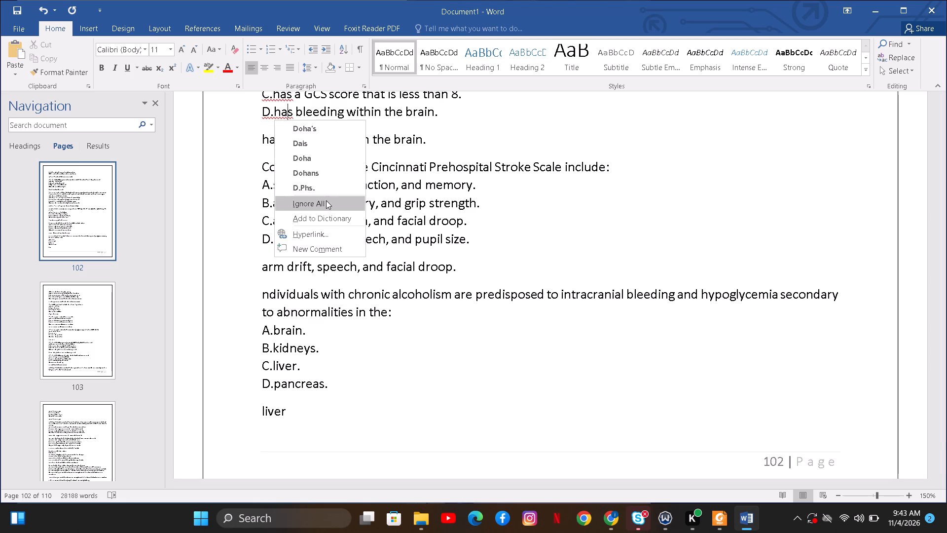
pyautogui.click(328, 200)
pyautogui.scroll(3, 319, 199)
pyautogui.rightClick(282, 232)
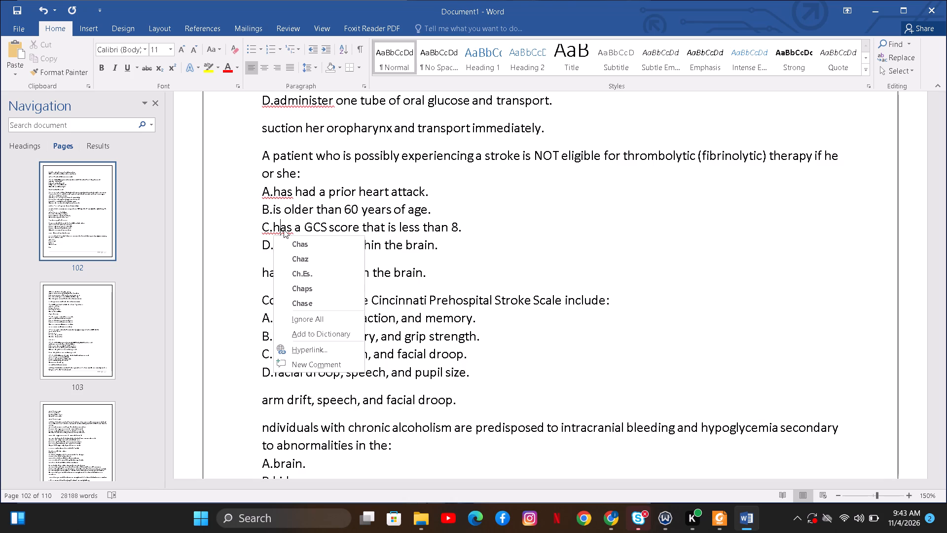
pyautogui.click(315, 319)
pyautogui.rightClick(280, 191)
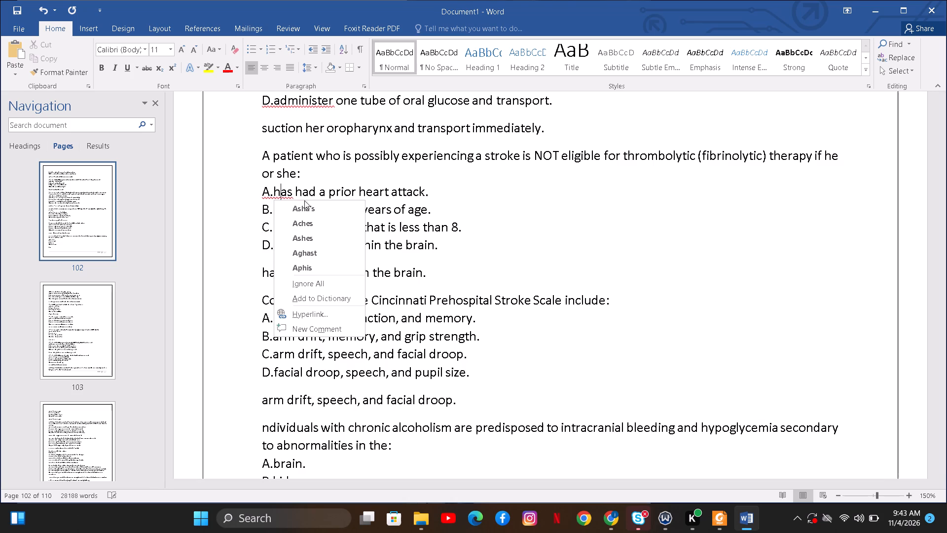
pyautogui.click(310, 286)
# In the question about the 70-year-old female with an acute stroke, ignore all spelling flags for "D.administer", "C.assist", "B.insert" and "A.suction".
pyautogui.rightClick(310, 102)
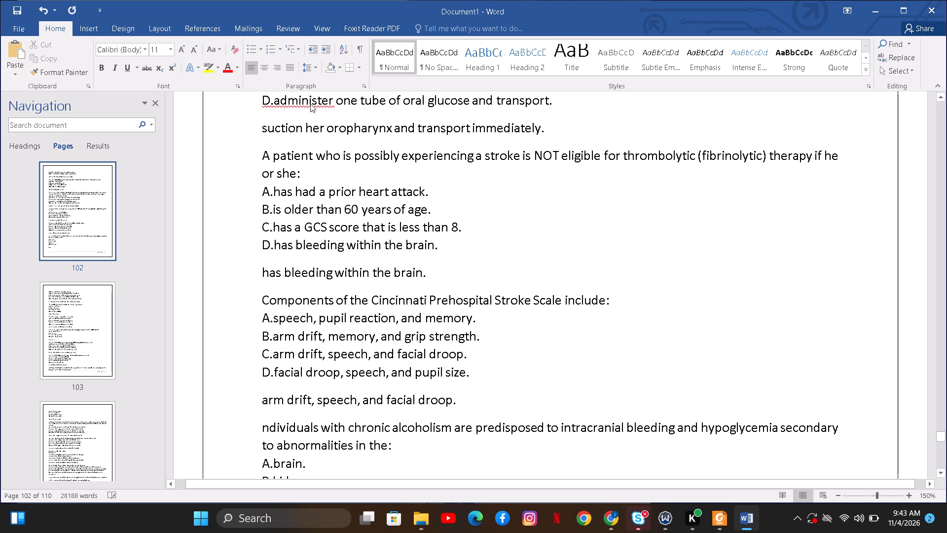
pyautogui.click(342, 136)
pyautogui.scroll(5, 334, 151)
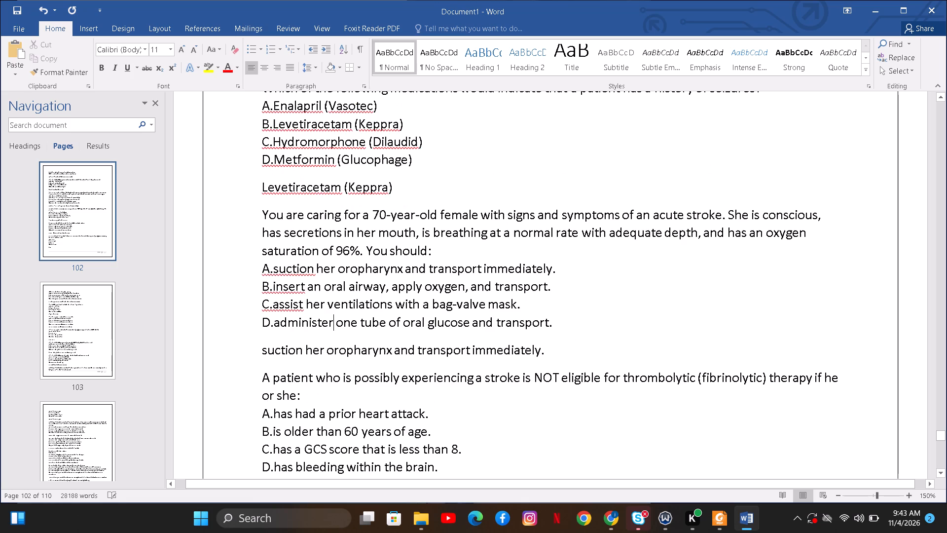
pyautogui.rightClick(279, 311)
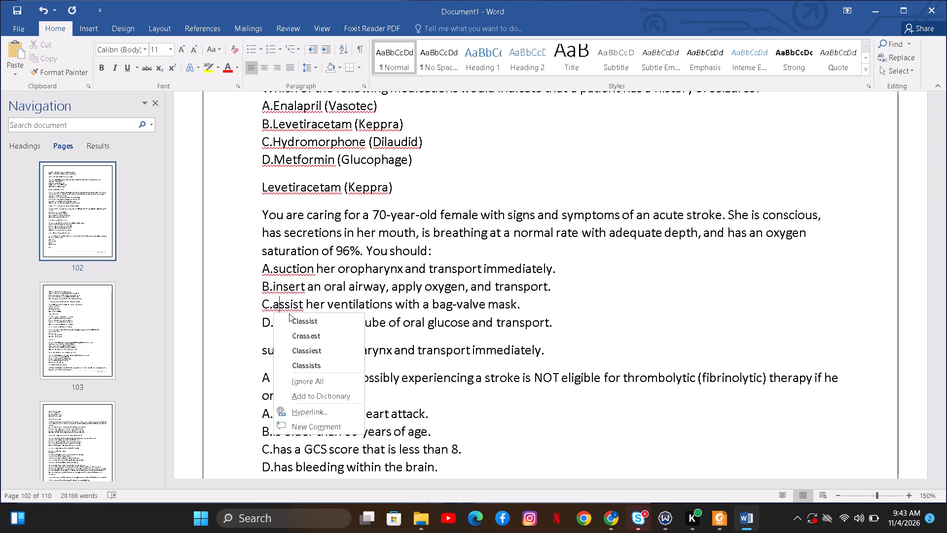
pyautogui.click(326, 381)
pyautogui.rightClick(289, 290)
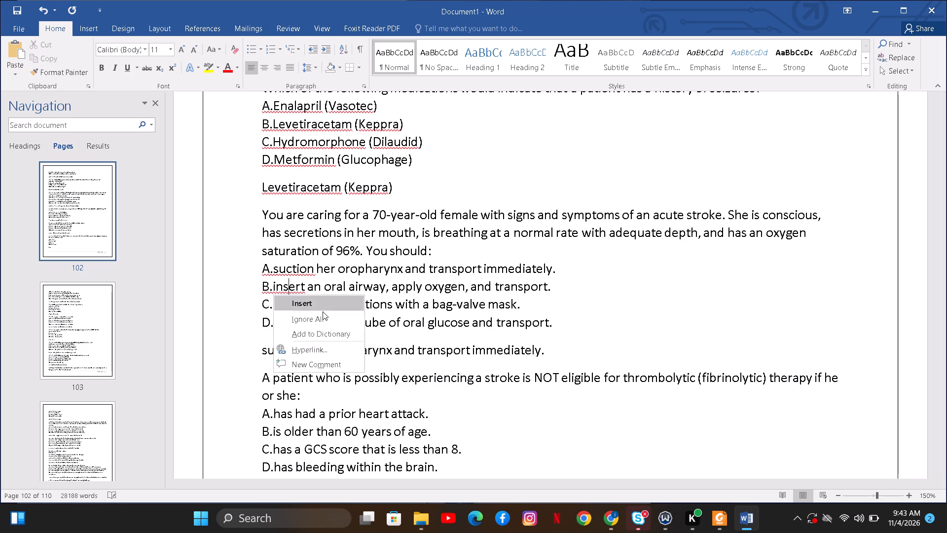
pyautogui.click(329, 319)
pyautogui.rightClick(293, 272)
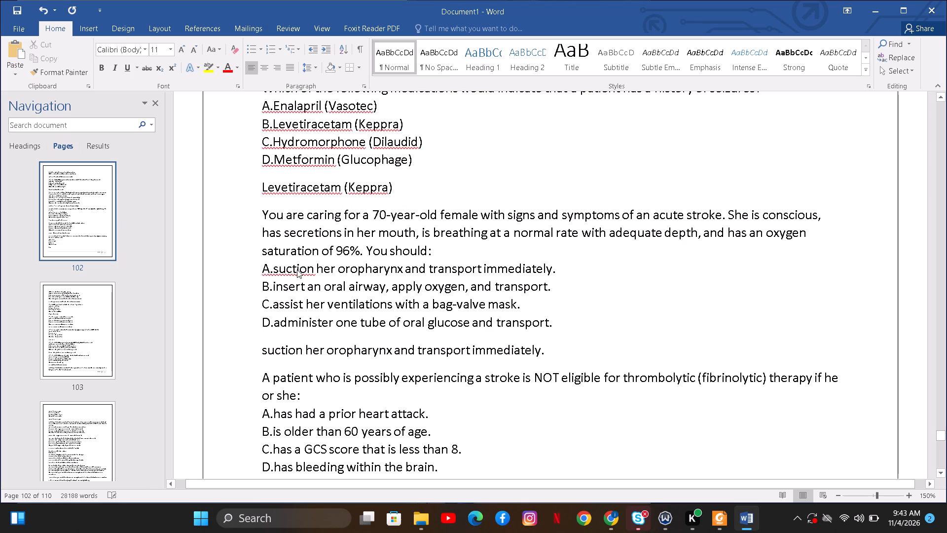
pyautogui.click(366, 298)
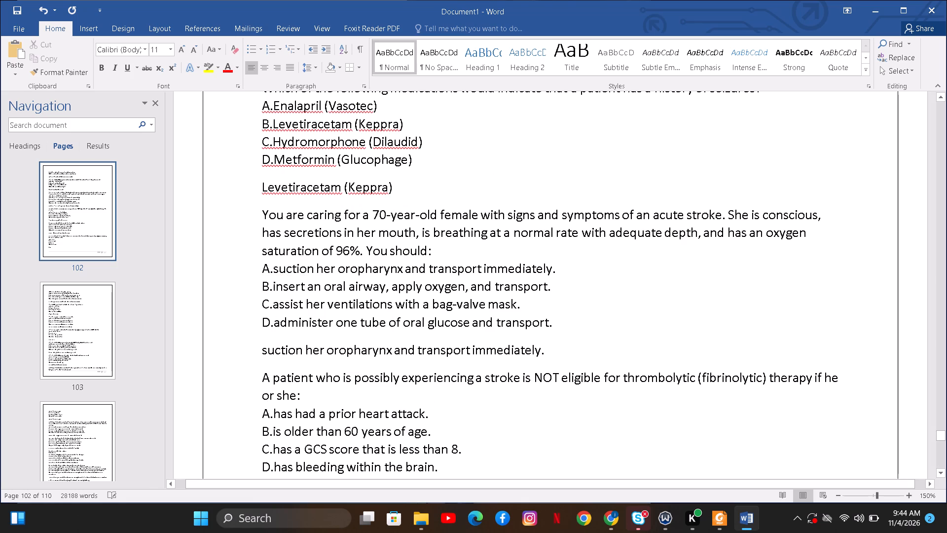
# In the answer line of the seizure-history medication question, ignore all spelling flags for "Levetiracetam" and "Keppra".
pyautogui.rightClick(319, 194)
pyautogui.click(365, 216)
pyautogui.rightClick(366, 194)
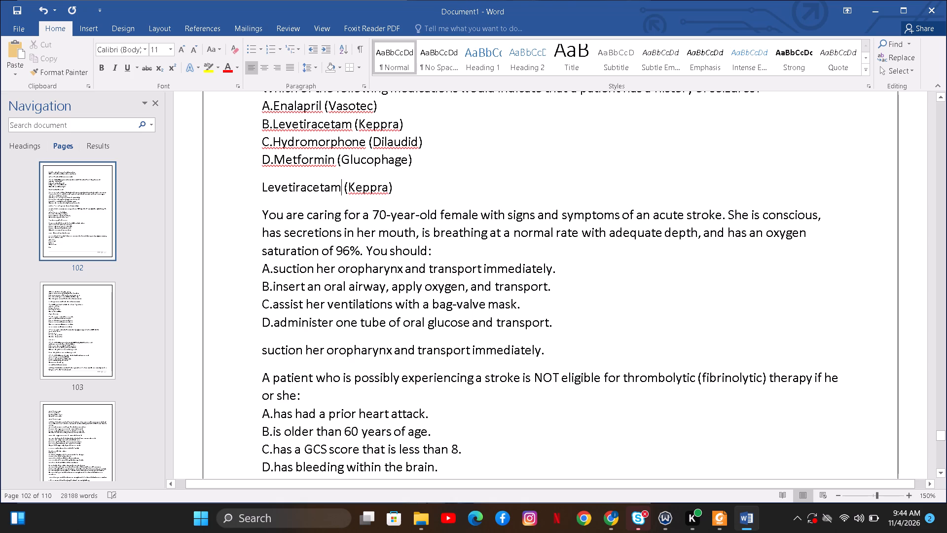
pyautogui.rightClick(371, 190)
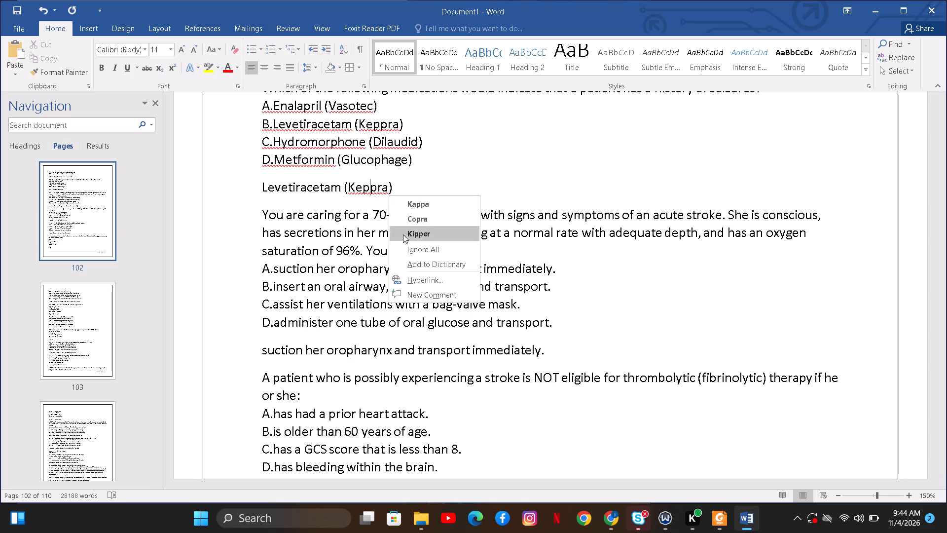
pyautogui.click(407, 246)
# In the seizure-history medication question's choices, ignore all spelling flags for "D.Metformin", "C.Hydromorphone", "Dilaudid", "B.Levetiracetam", "A.Enalapril" and "Vasotec".
pyautogui.rightClick(299, 160)
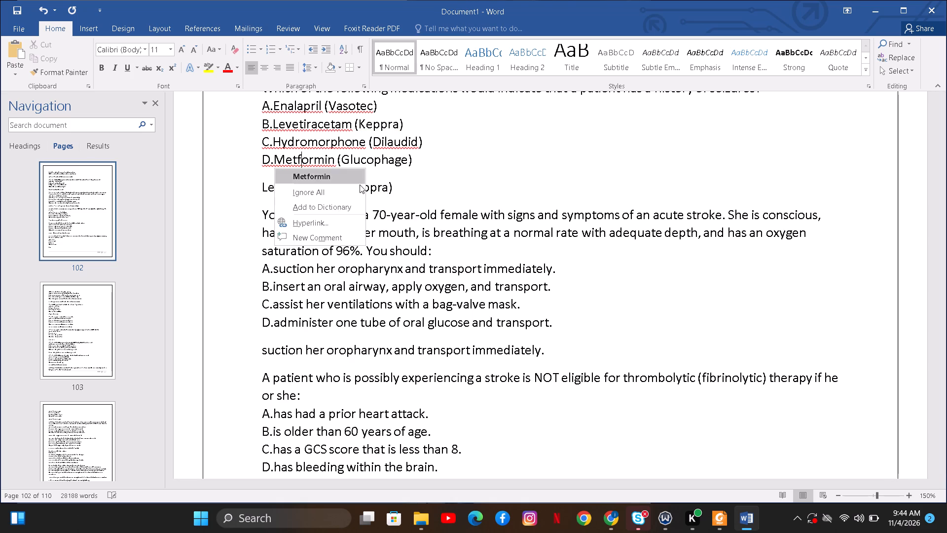
pyautogui.click(356, 189)
pyautogui.rightClick(320, 146)
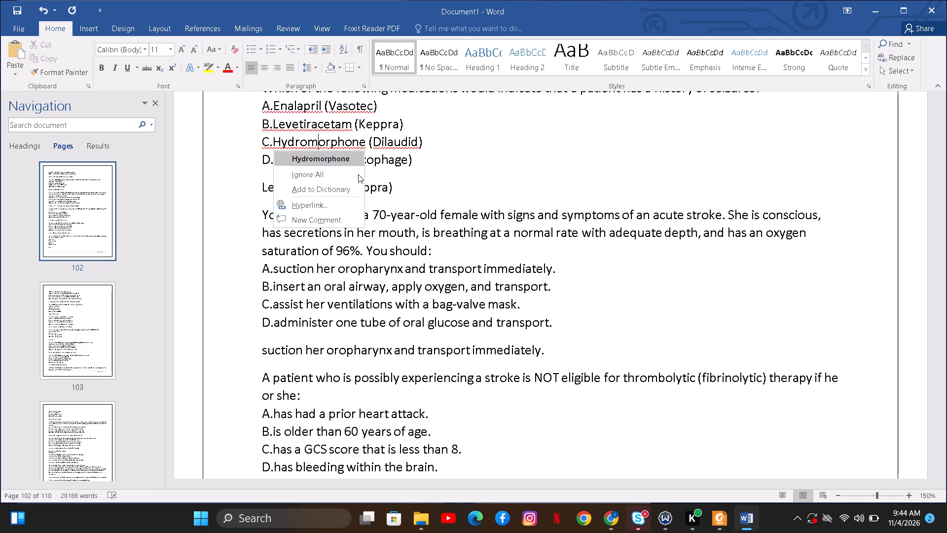
pyautogui.click(360, 174)
pyautogui.rightClick(388, 145)
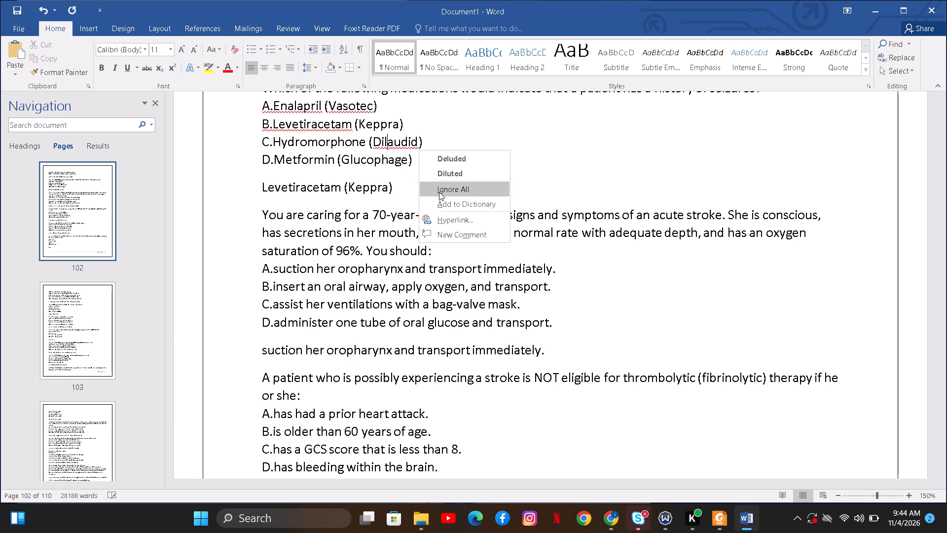
pyautogui.click(439, 192)
pyautogui.rightClick(296, 123)
pyautogui.click(338, 152)
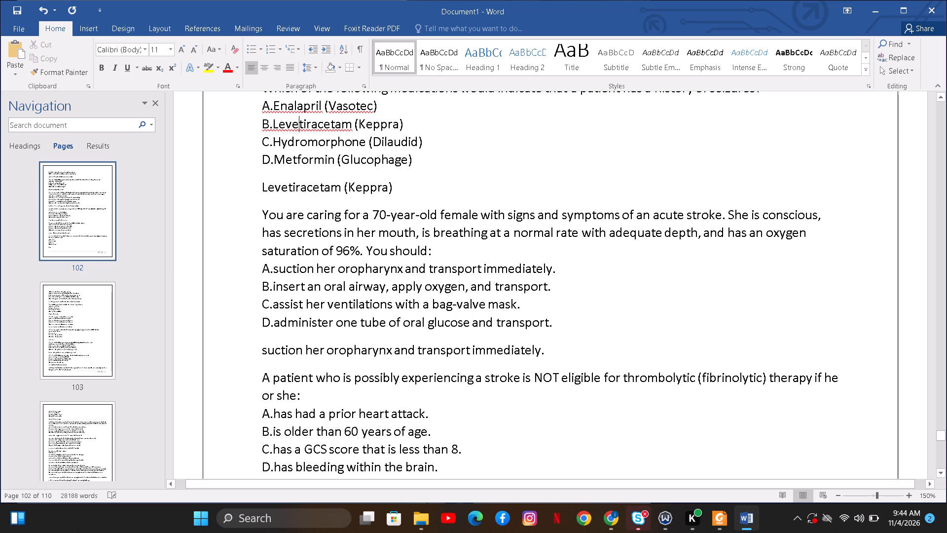
pyautogui.rightClick(302, 108)
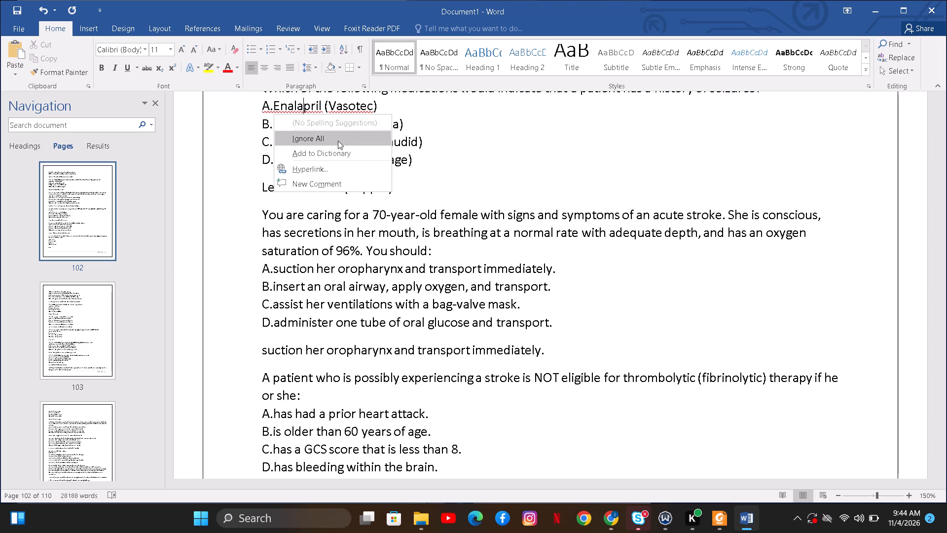
pyautogui.click(339, 141)
pyautogui.rightClick(348, 107)
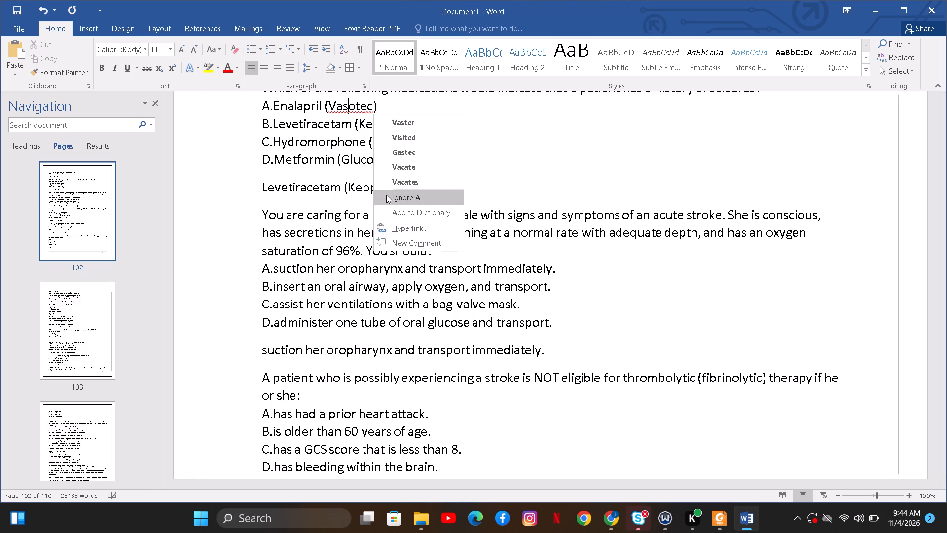
pyautogui.click(388, 196)
# Delete the stray period before the answer line "when the patient last appeared normal." on page 102.
pyautogui.scroll(3, 372, 193)
pyautogui.rightClick(280, 200)
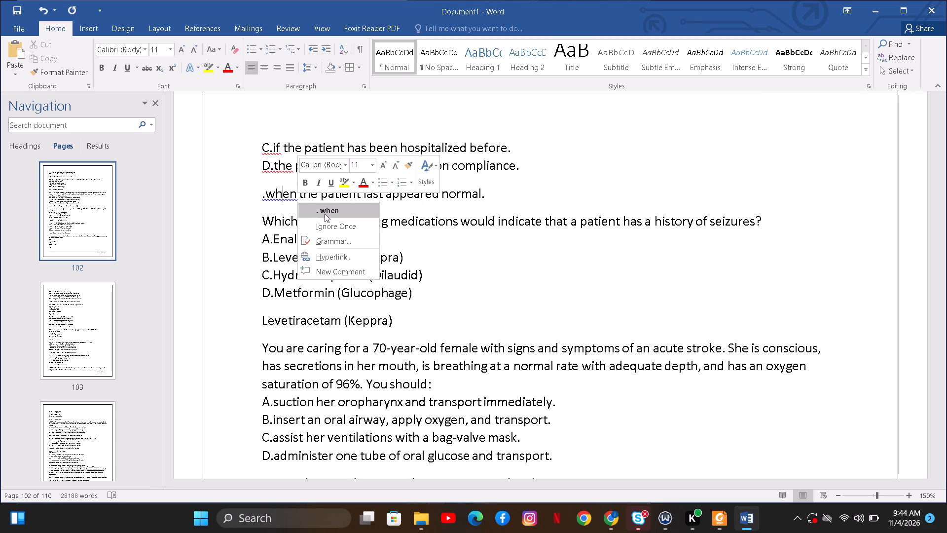
pyautogui.click(274, 201)
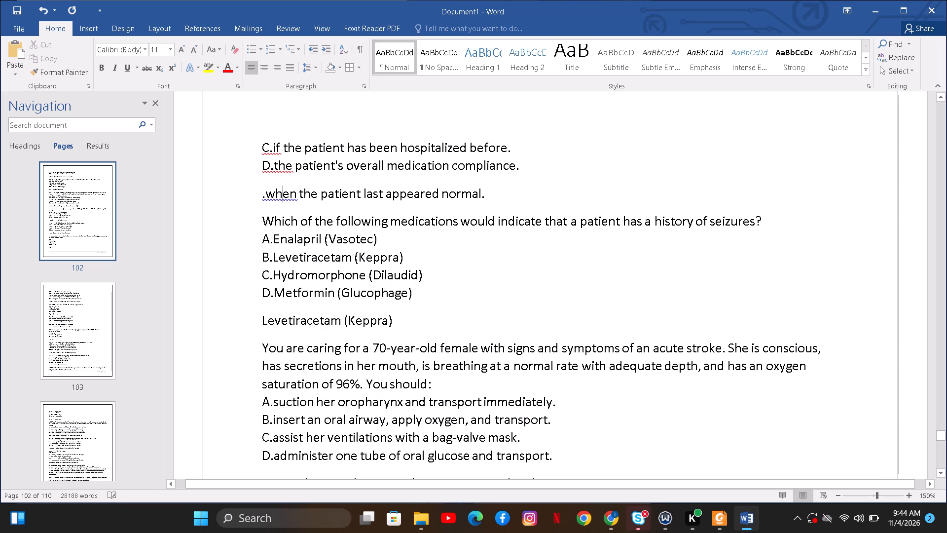
pyautogui.click(267, 196)
pyautogui.press('BackSpace')
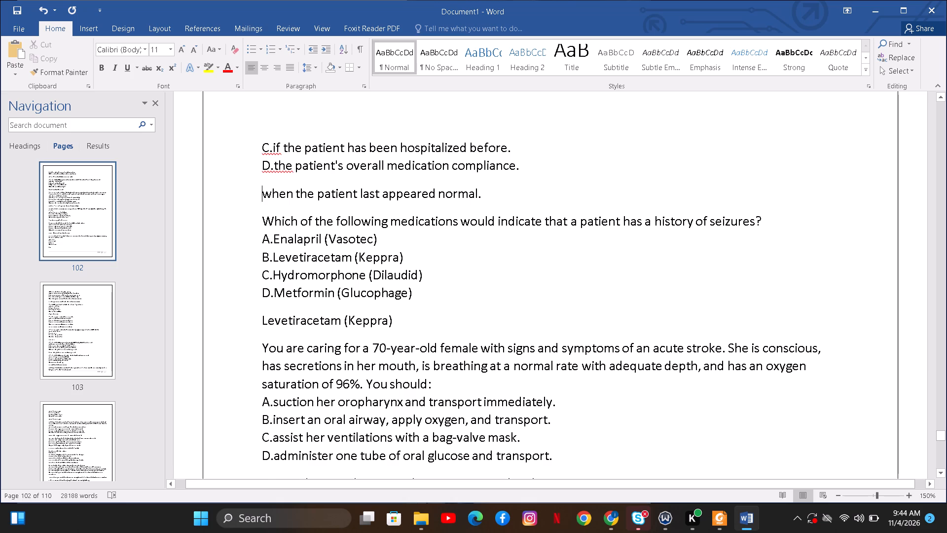
# In the question about obtaining a suspected stroke patient's medical history, ignore all spelling flags for "C.if", "D.the", "A.when" and "B.if".
pyautogui.scroll(3, 284, 181)
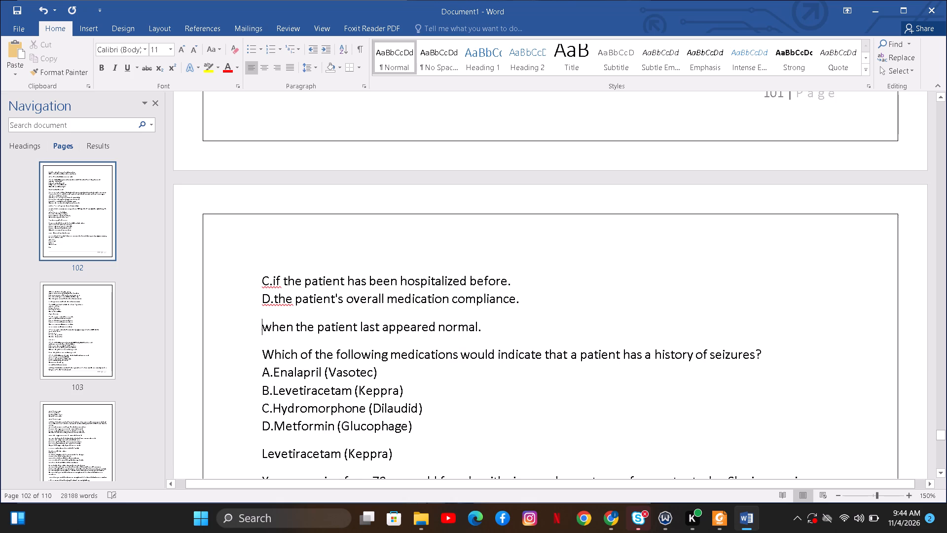
pyautogui.rightClick(275, 285)
pyautogui.click(315, 369)
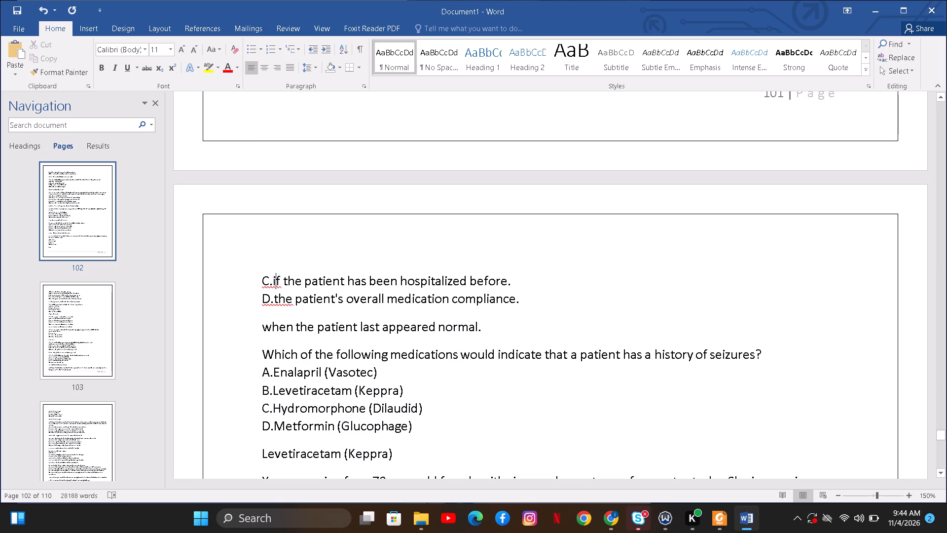
pyautogui.rightClick(272, 296)
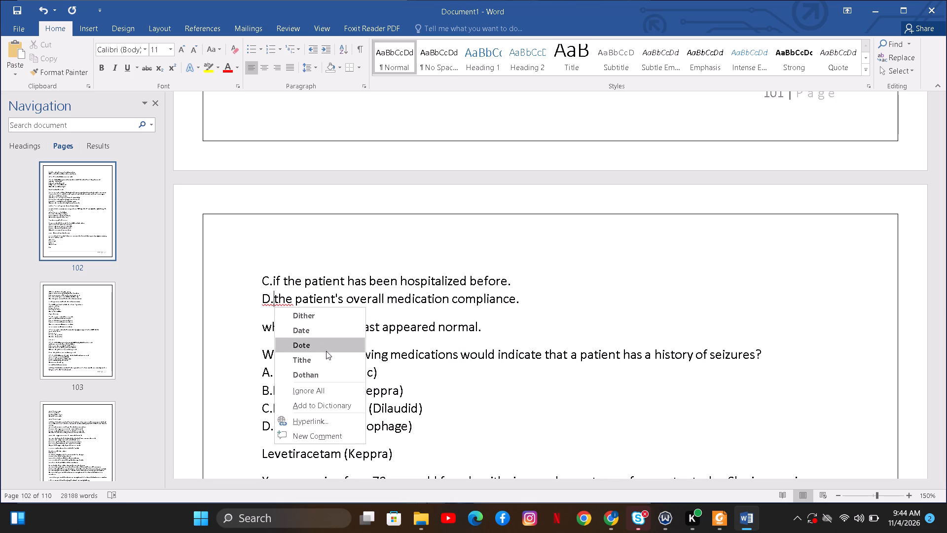
pyautogui.click(324, 388)
pyautogui.scroll(3, 306, 181)
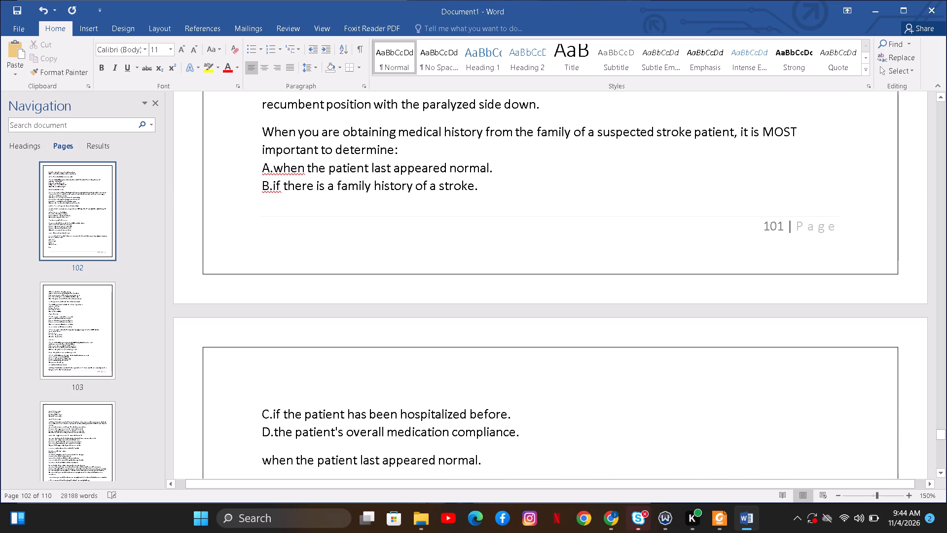
pyautogui.rightClick(283, 166)
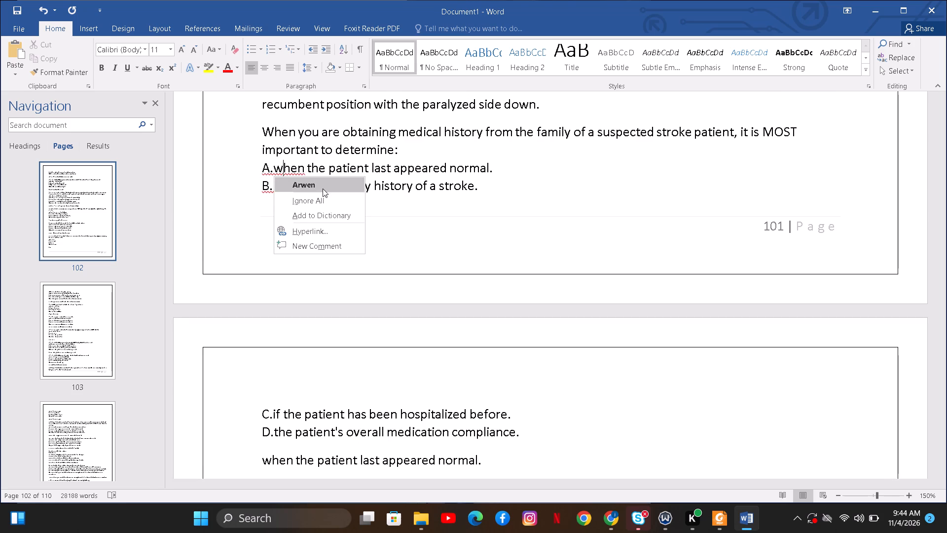
pyautogui.click(325, 199)
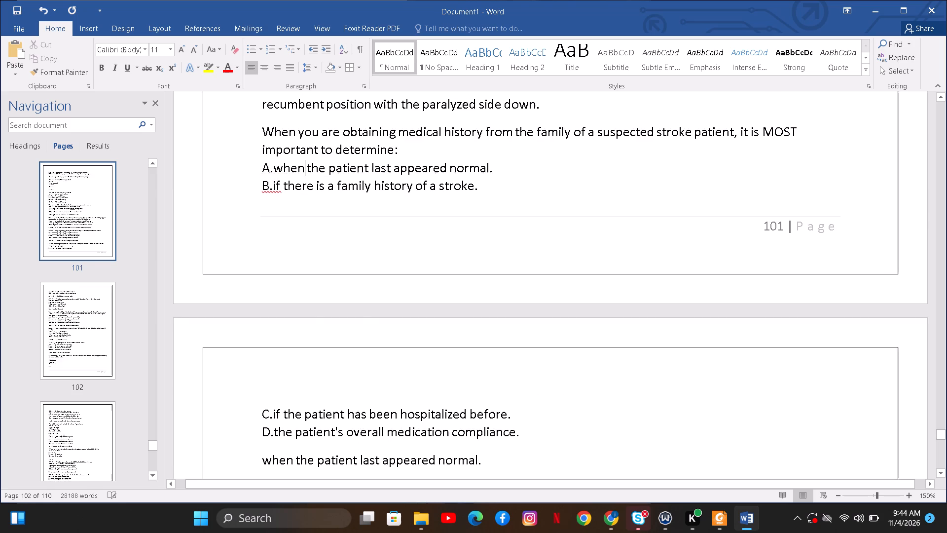
pyautogui.rightClick(271, 191)
pyautogui.click(330, 281)
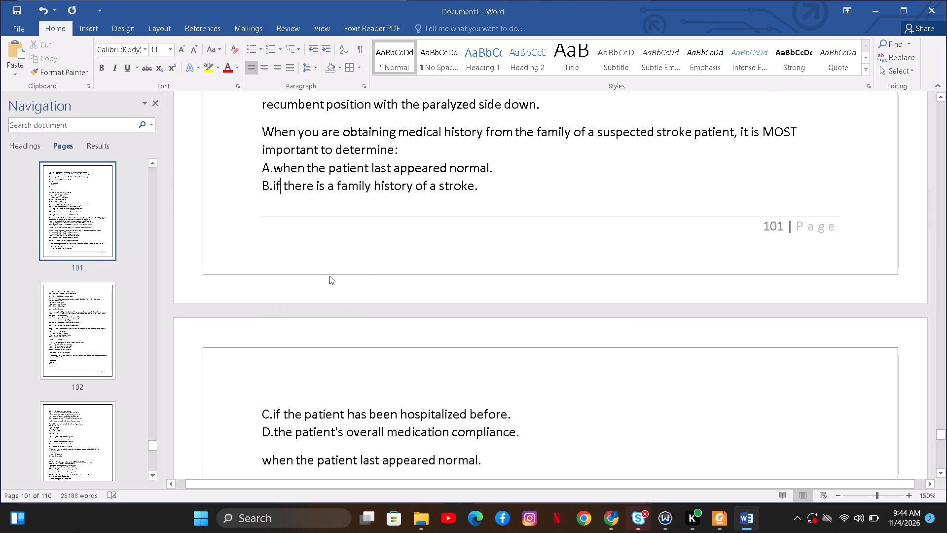
# Insert the choice letter "A." at the start of the answer line "when the patient last appeared normal.".
pyautogui.scroll(-4, 329, 276)
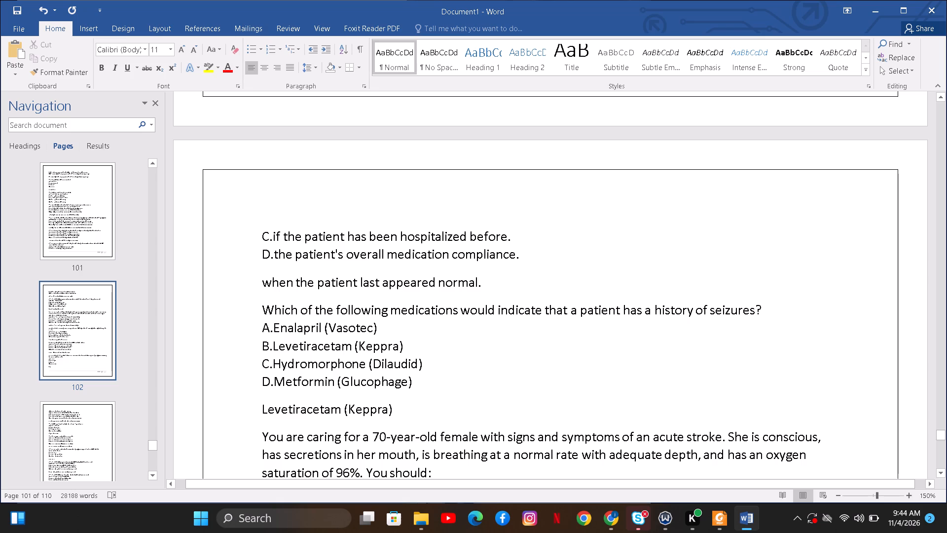
pyautogui.click(263, 283)
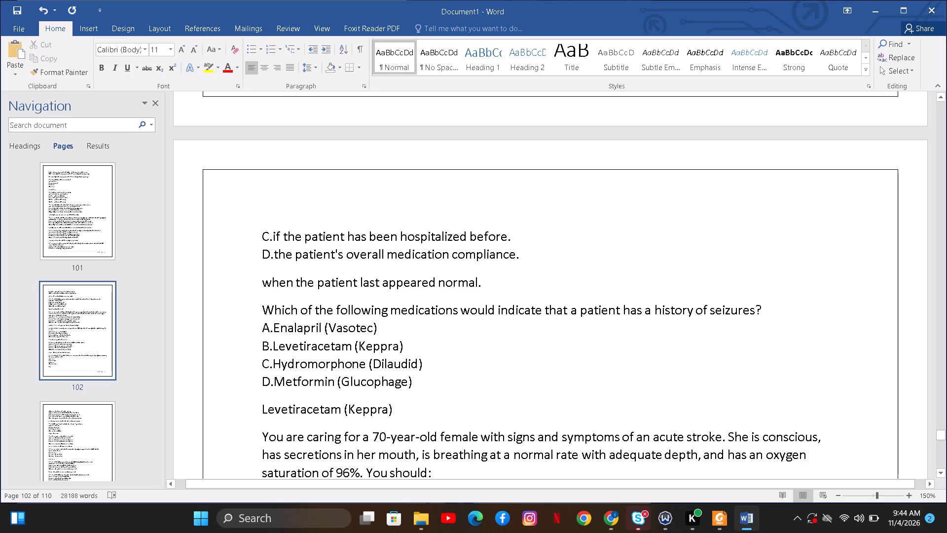
pyautogui.hotkey('shift', 'a')
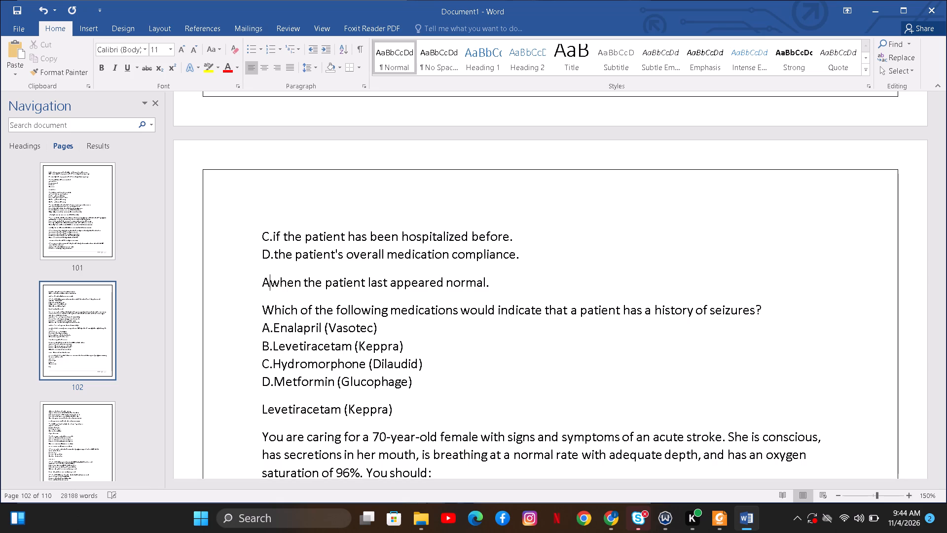
pyautogui.press('.')
# In the question about transporting a stable stroke patient, ignore all spelling flags for "D.supine", "C.sitting", "B.recumbent" and "A.recumbent".
pyautogui.scroll(6, 296, 236)
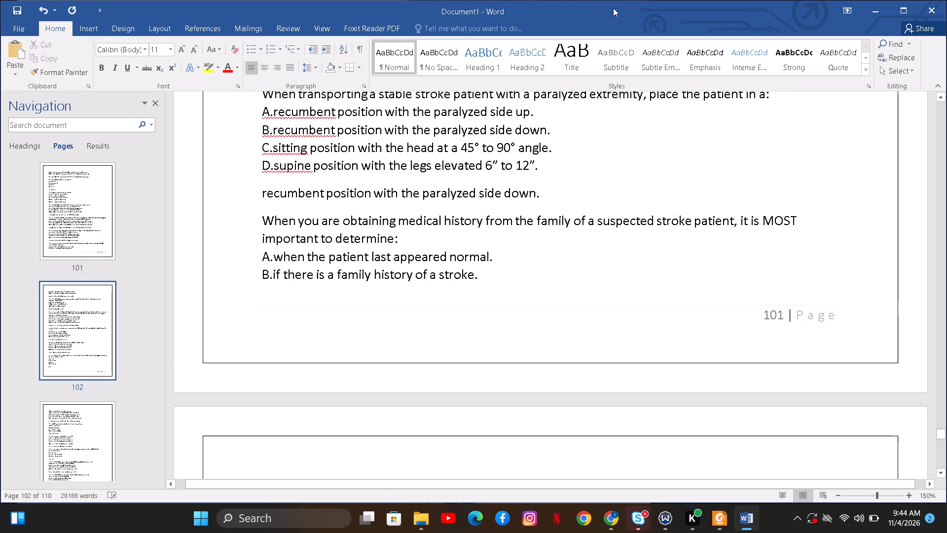
pyautogui.scroll(3, 437, 230)
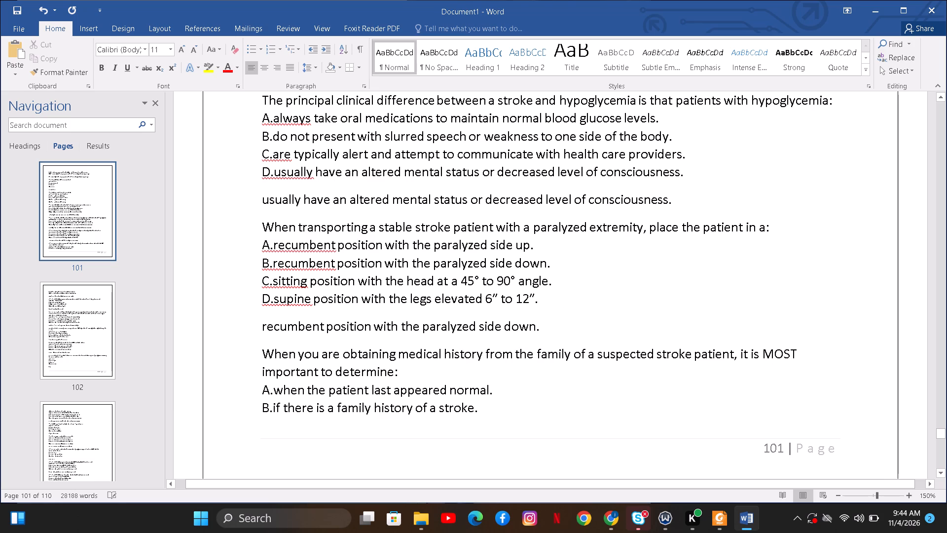
pyautogui.rightClick(275, 299)
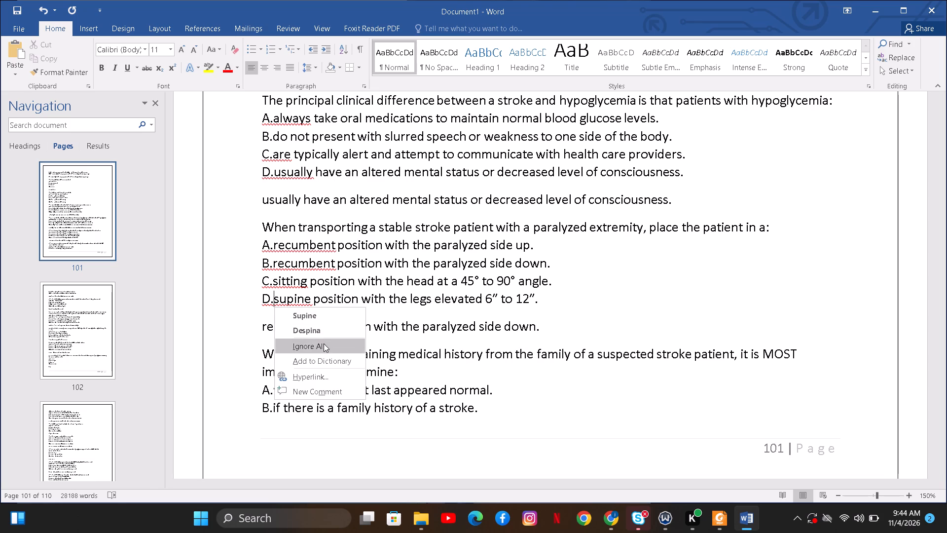
pyautogui.click(323, 342)
pyautogui.rightClick(297, 286)
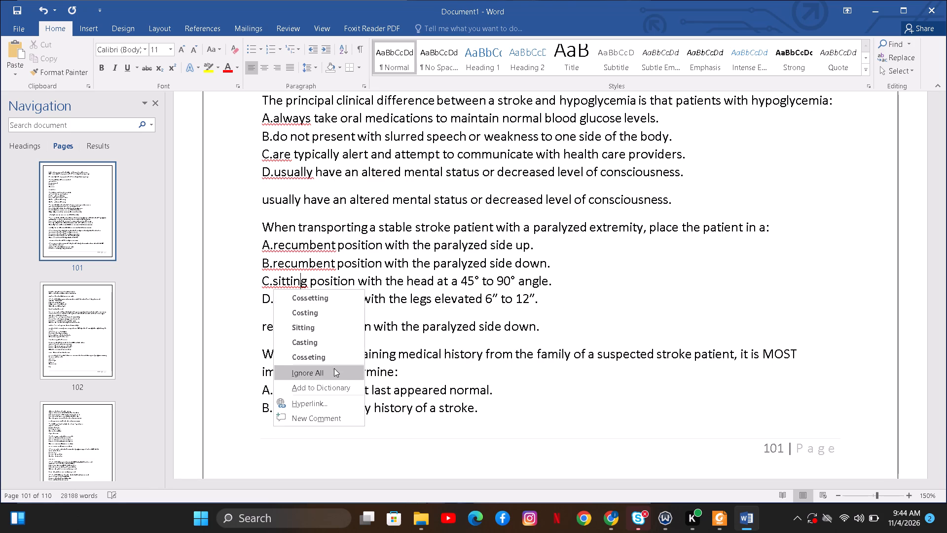
pyautogui.click(335, 368)
pyautogui.rightClick(315, 268)
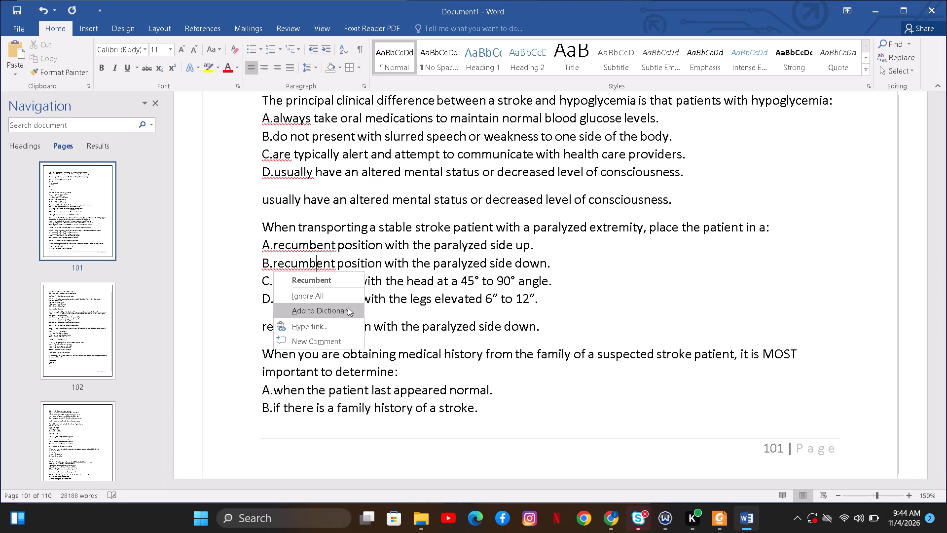
pyautogui.click(343, 293)
pyautogui.rightClick(318, 250)
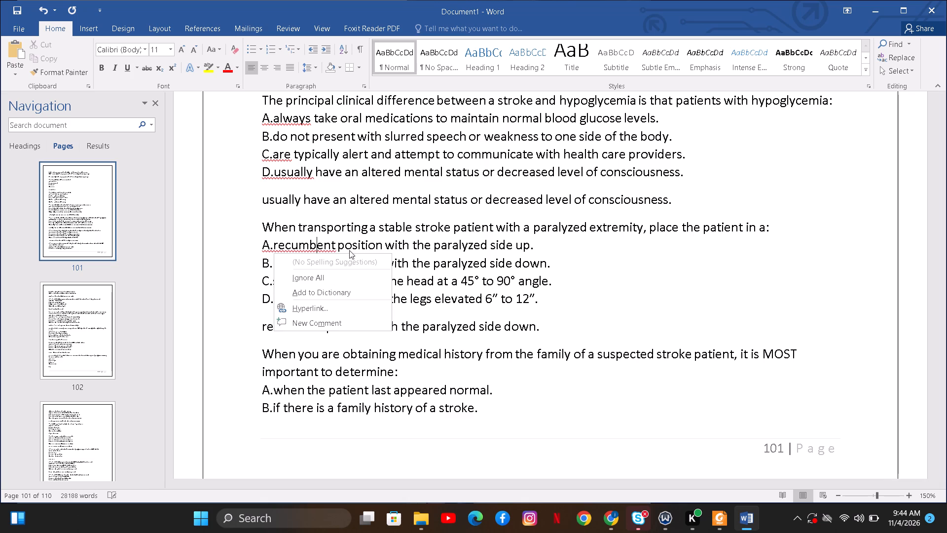
pyautogui.click(355, 279)
# In the question on the difference between stroke and hypoglycemia, ignore all spelling flags for "D.usually", "C.are" and "A.always".
pyautogui.rightClick(295, 179)
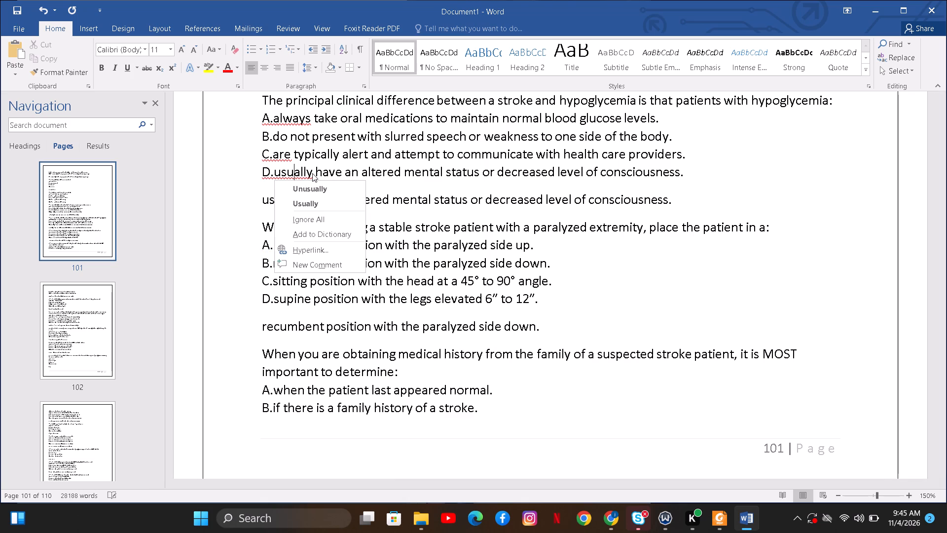
pyautogui.click(323, 218)
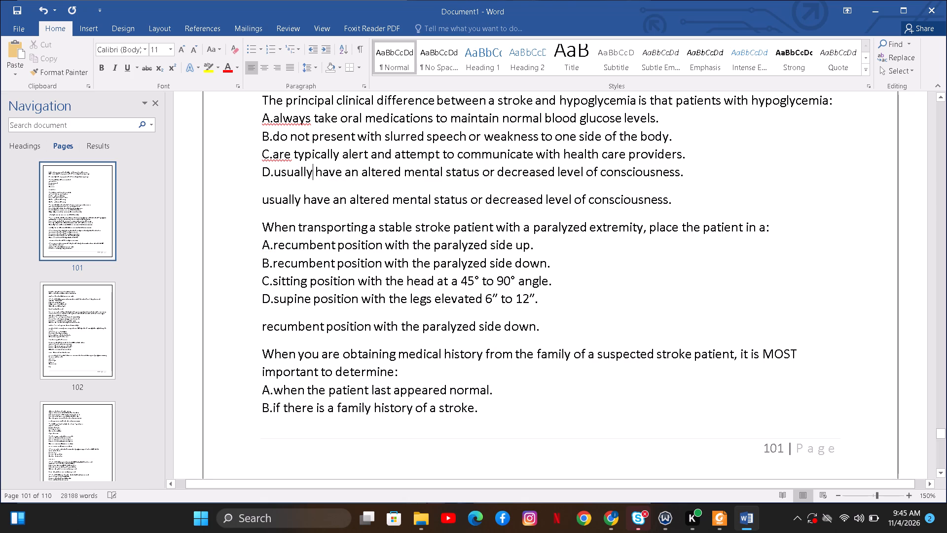
pyautogui.rightClick(277, 154)
pyautogui.click(312, 215)
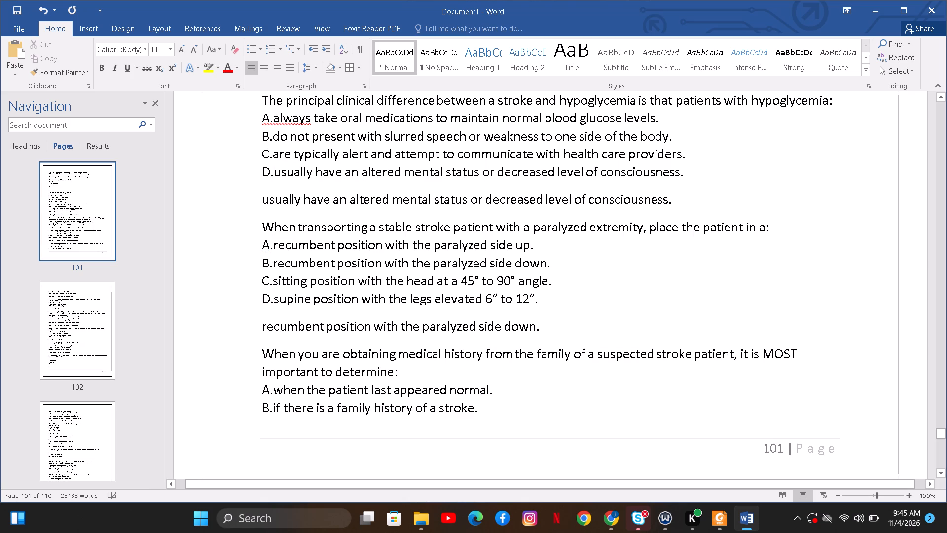
pyautogui.rightClick(292, 121)
pyautogui.click(331, 150)
# In the question on mental status after a generalized seizure, ignore all spelling flags for "D.typically" and "A.progressively".
pyautogui.scroll(6, 310, 191)
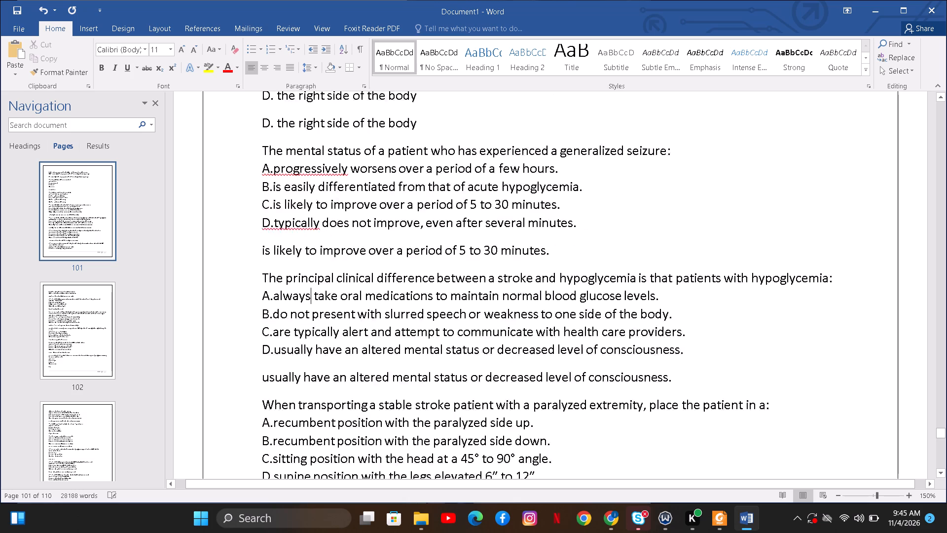
pyautogui.rightClick(300, 310)
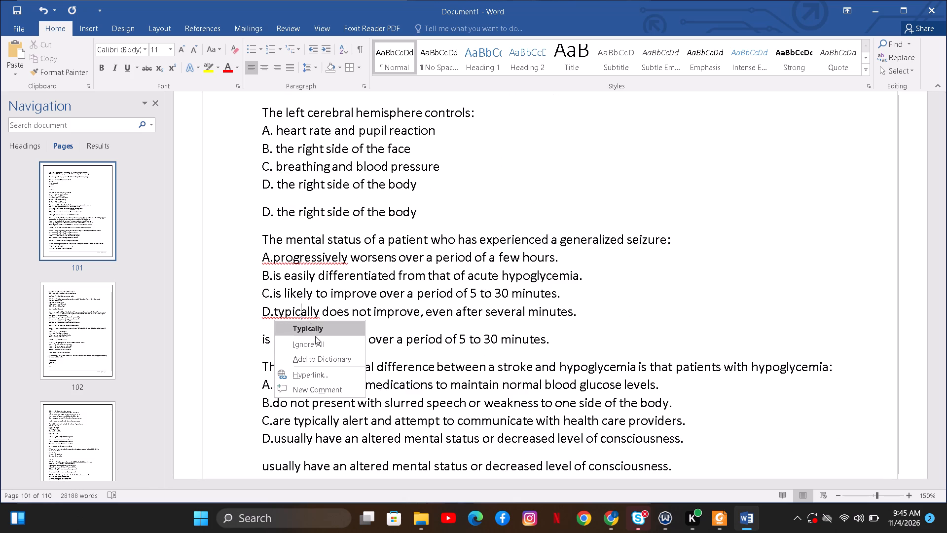
pyautogui.click(317, 342)
pyautogui.rightClick(308, 260)
pyautogui.click(347, 294)
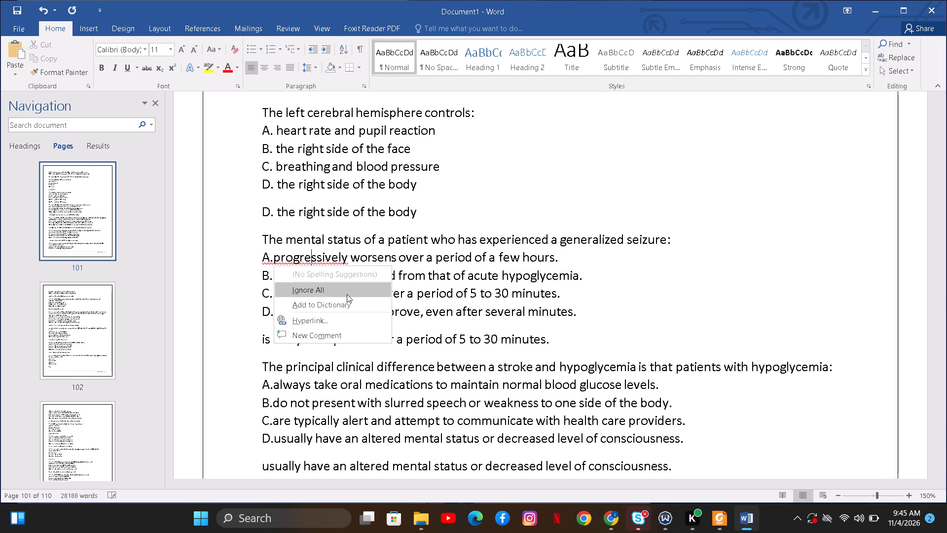
# In the question on successful treatment of a stroke, ignore all spelling flags for "D.thrombolytic", "C.the", "B.medications" and "A.surgical".
pyautogui.scroll(9, 347, 294)
pyautogui.rightClick(308, 332)
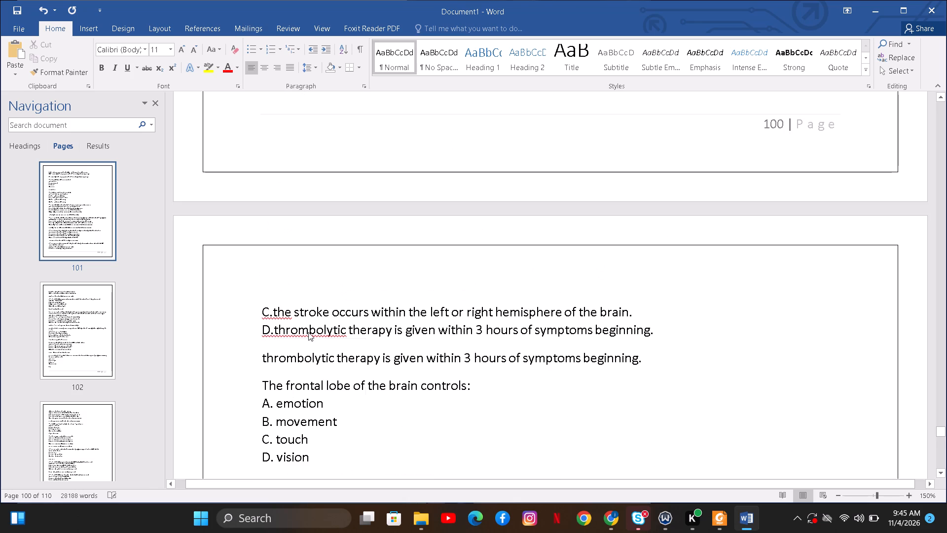
pyautogui.click(341, 359)
pyautogui.rightClick(277, 318)
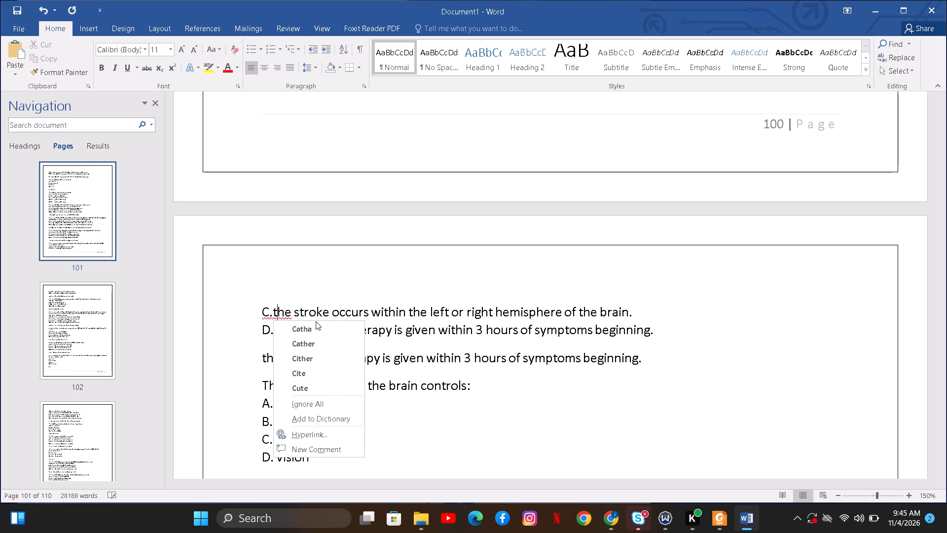
pyautogui.click(327, 404)
pyautogui.scroll(7, 377, 352)
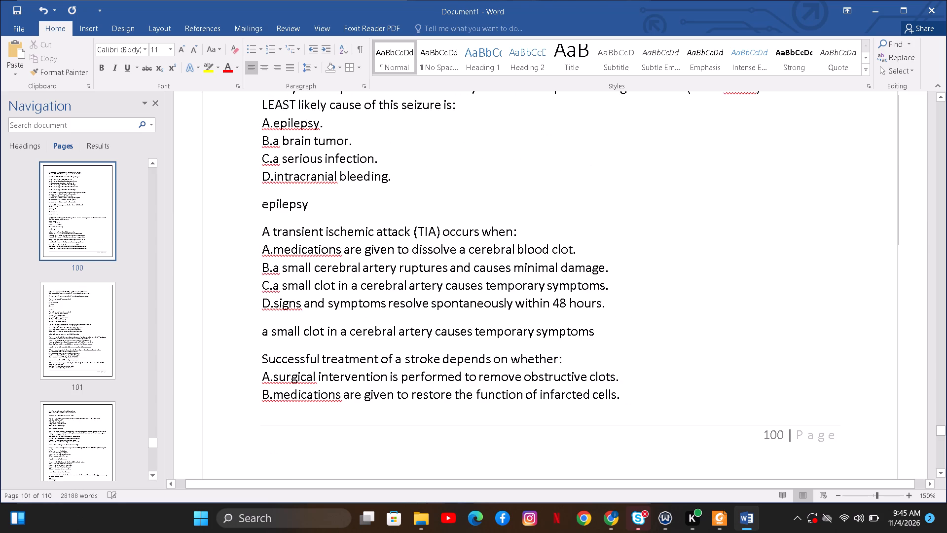
pyautogui.rightClick(312, 397)
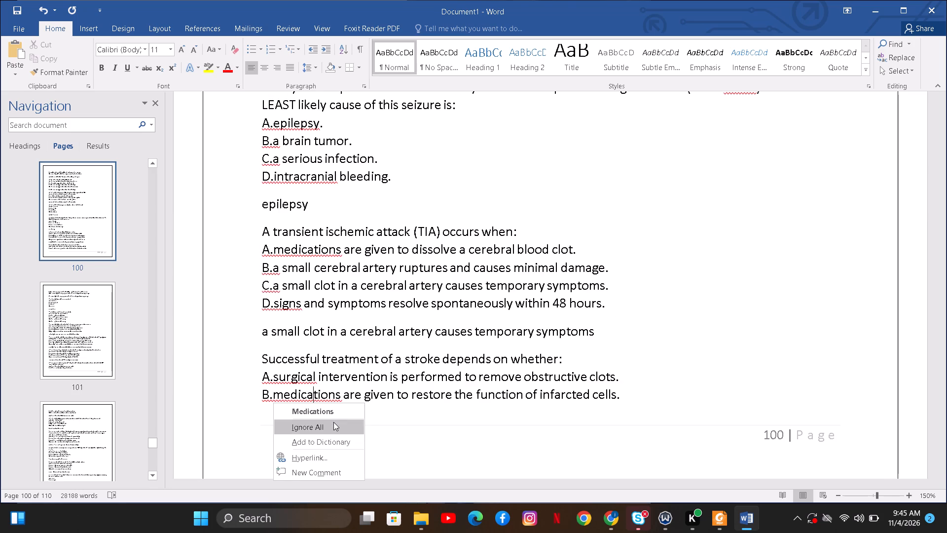
pyautogui.click(334, 422)
pyautogui.rightClick(280, 376)
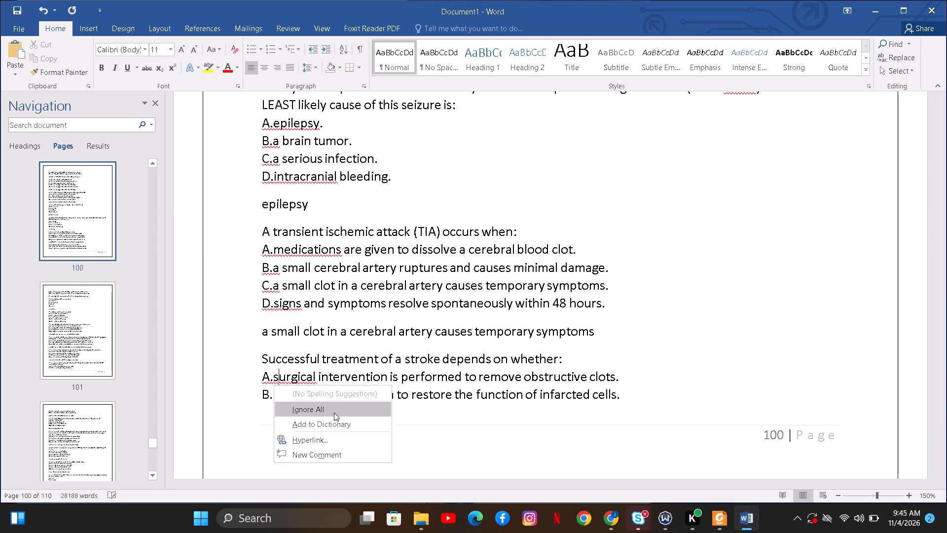
pyautogui.click(334, 413)
# In the transient ischemic attack (TIA) question, ignore all spelling flags for "D.signs", "C.a", "A.medications" and "B.a".
pyautogui.rightClick(284, 304)
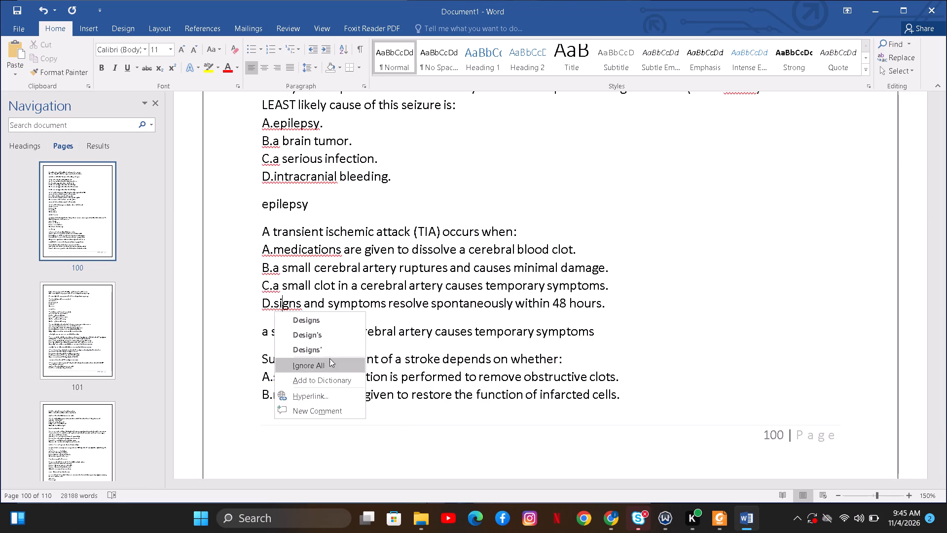
pyautogui.click(330, 359)
pyautogui.rightClick(272, 289)
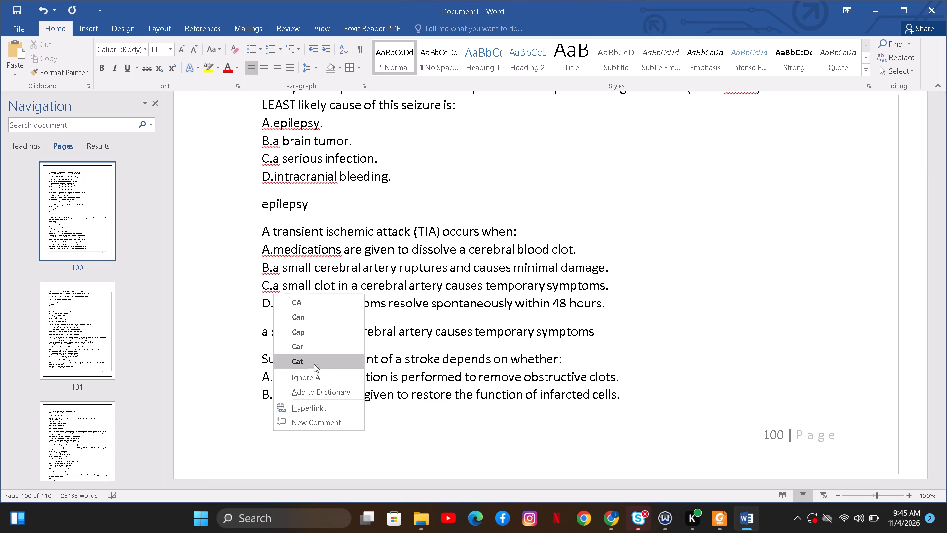
pyautogui.click(317, 378)
pyautogui.rightClick(303, 251)
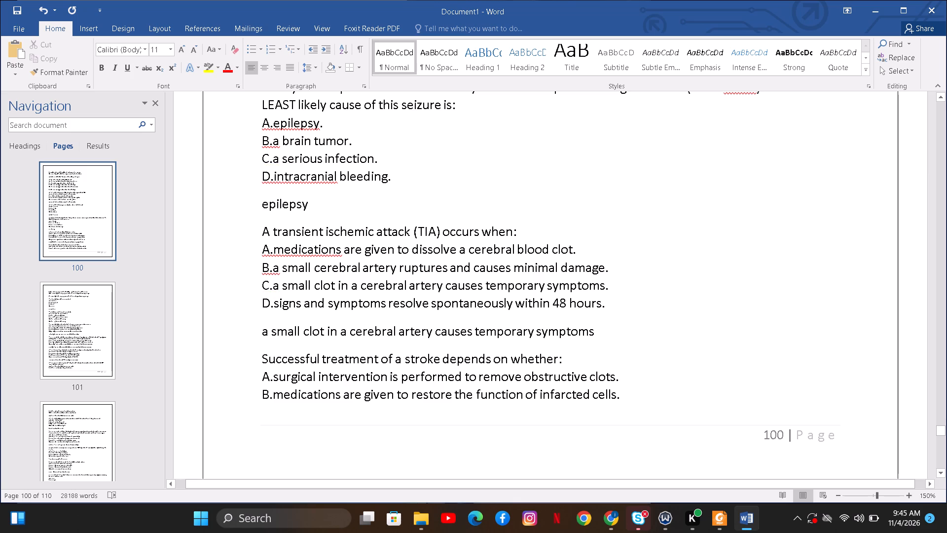
pyautogui.rightClick(328, 254)
pyautogui.click(349, 282)
pyautogui.rightClick(266, 272)
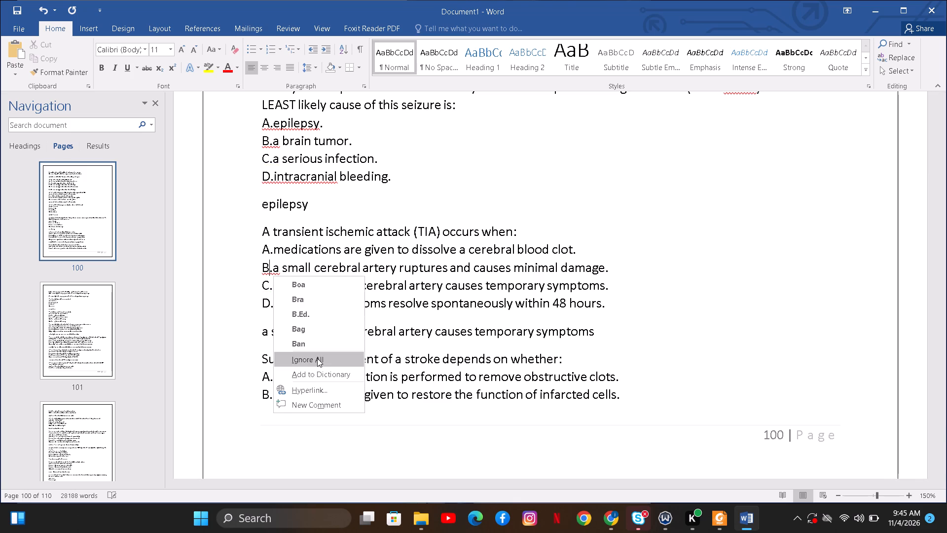
pyautogui.click(317, 358)
# In the question on the least likely cause of a 40-year-old's seizure, ignore all spelling flags for "D.intracranial" and "A.epilepsy".
pyautogui.click(319, 174)
pyautogui.rightClick(319, 177)
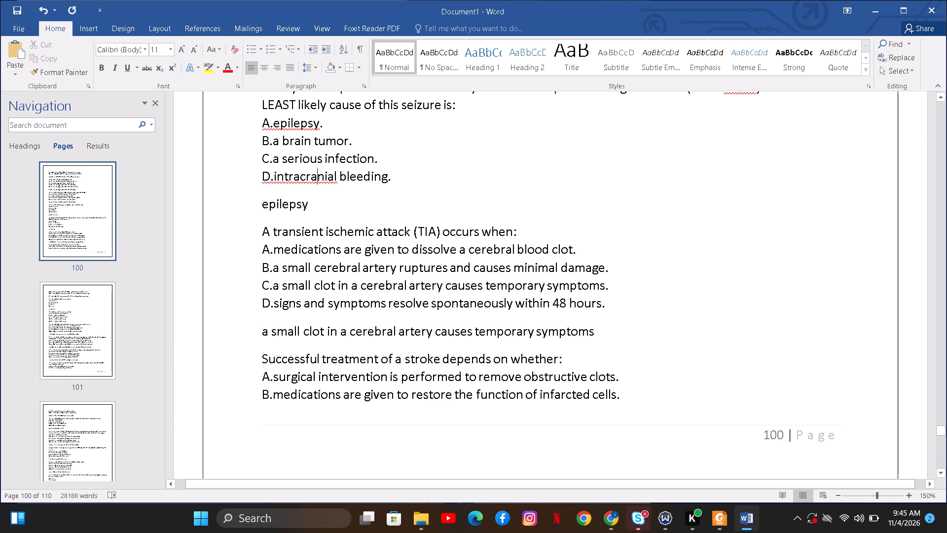
pyautogui.click(351, 209)
pyautogui.rightClick(290, 126)
pyautogui.click(323, 155)
# Correct the misspelled word to "fibrillation" in choice D, "inability of the EMT to recognize ventricular", at the start of page 100.
pyautogui.scroll(5, 322, 165)
pyautogui.scroll(-1, 322, 165)
pyautogui.scroll(1, 322, 165)
pyautogui.scroll(2, 313, 236)
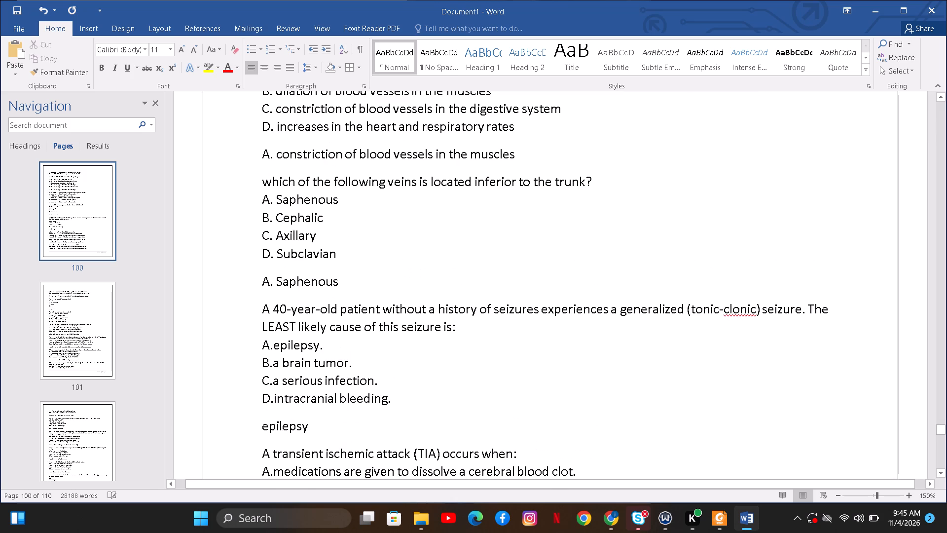
pyautogui.scroll(7, 313, 236)
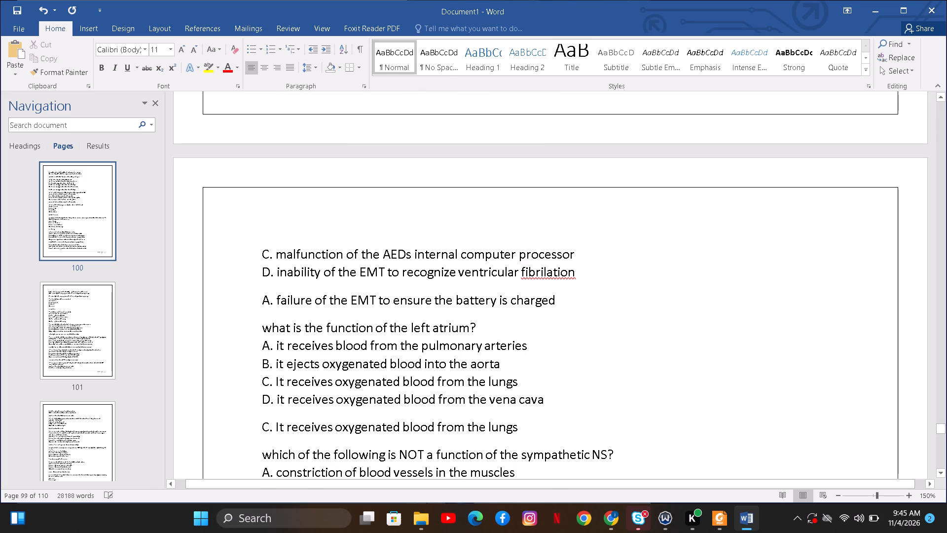
pyautogui.rightClick(542, 274)
pyautogui.click(601, 290)
# In choice B of the right ventricle question, correct the misspelled verb to "received" and ignore all spelling flags for "aort".
pyautogui.scroll(14, 396, 242)
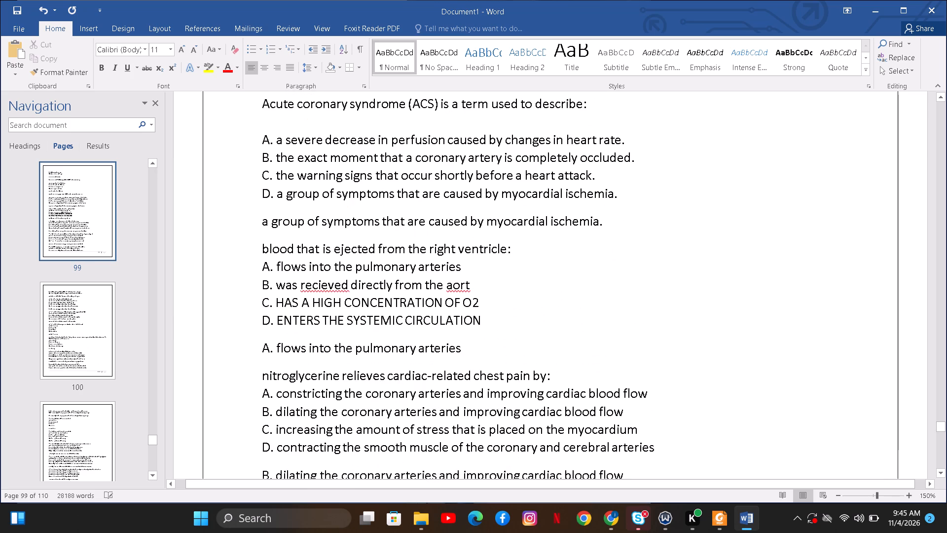
pyautogui.rightClick(323, 290)
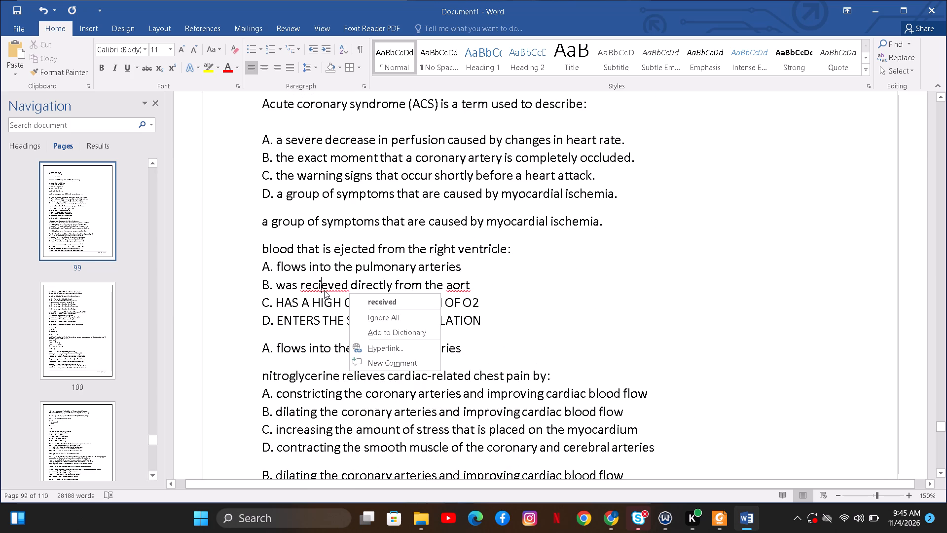
pyautogui.click(356, 300)
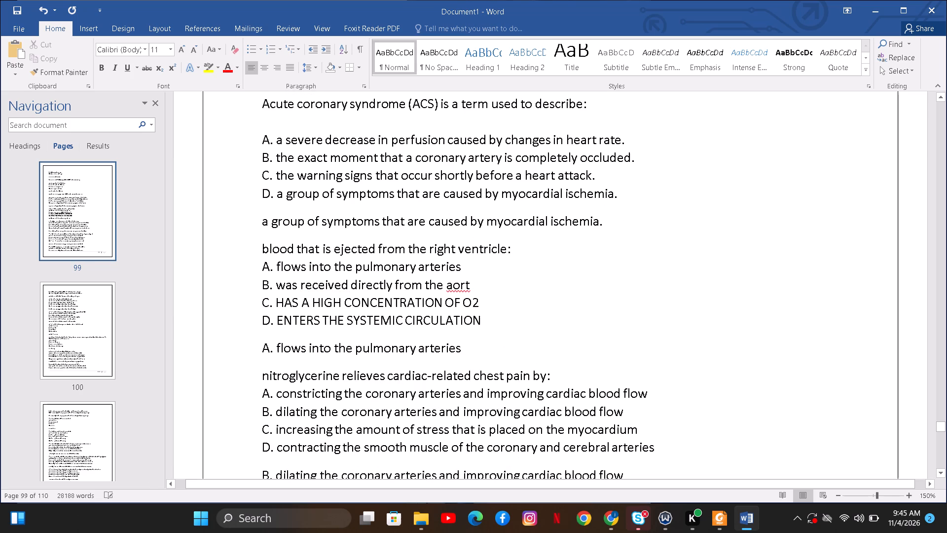
pyautogui.rightClick(462, 286)
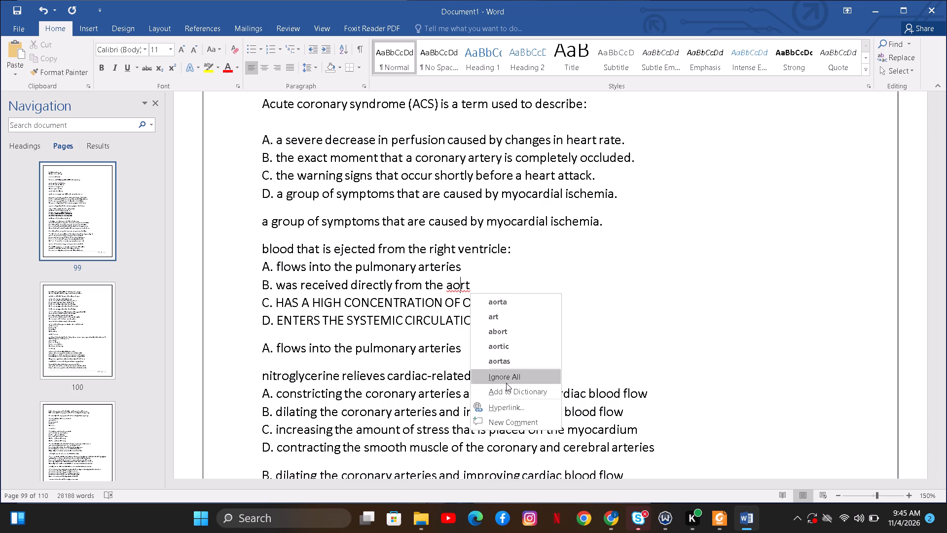
pyautogui.click(506, 383)
# Ignore the grammar flag on "patients" in the answer line "use the patients own words" on page 98.
pyautogui.scroll(15, 359, 280)
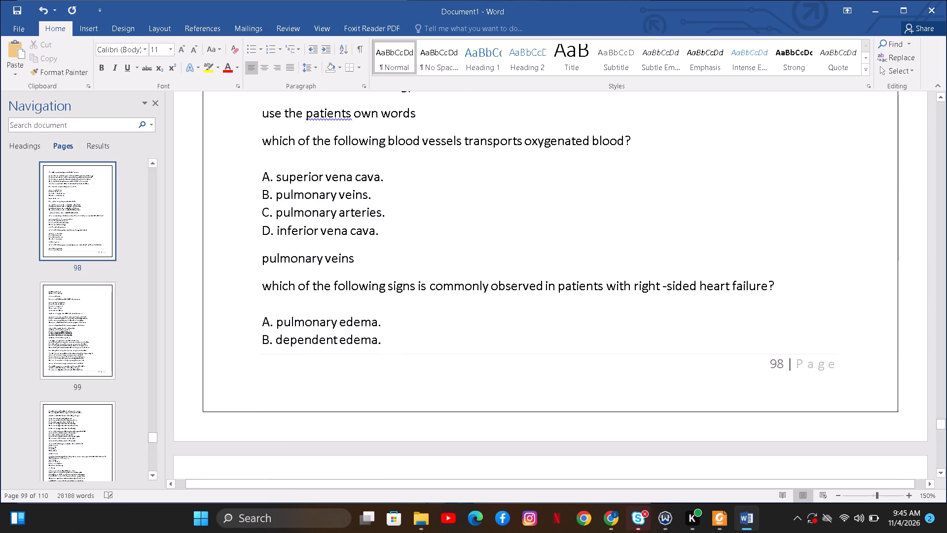
pyautogui.scroll(4, 366, 271)
pyautogui.rightClick(334, 291)
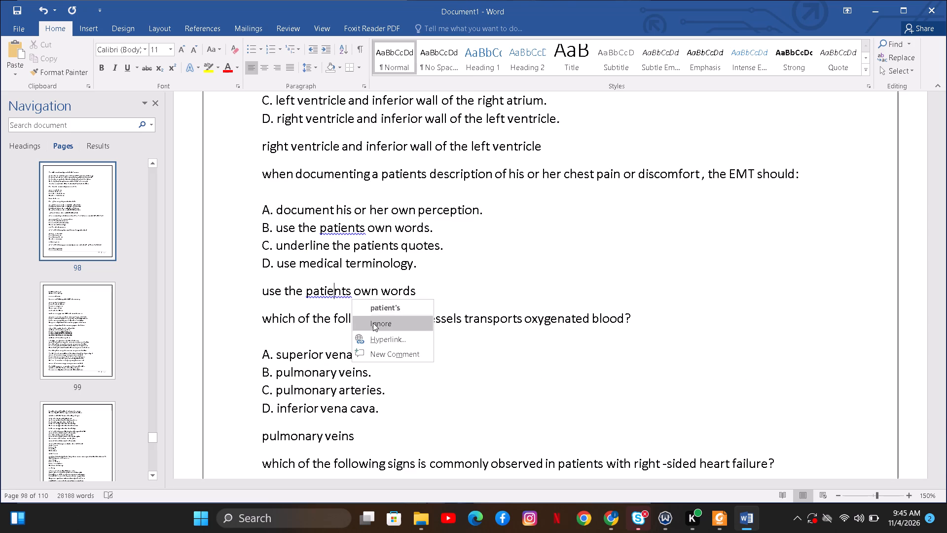
pyautogui.click(373, 322)
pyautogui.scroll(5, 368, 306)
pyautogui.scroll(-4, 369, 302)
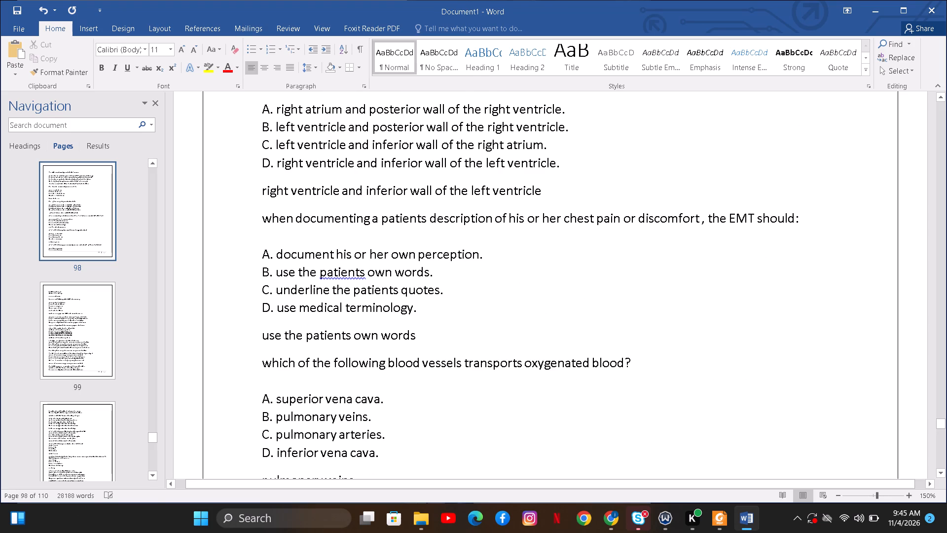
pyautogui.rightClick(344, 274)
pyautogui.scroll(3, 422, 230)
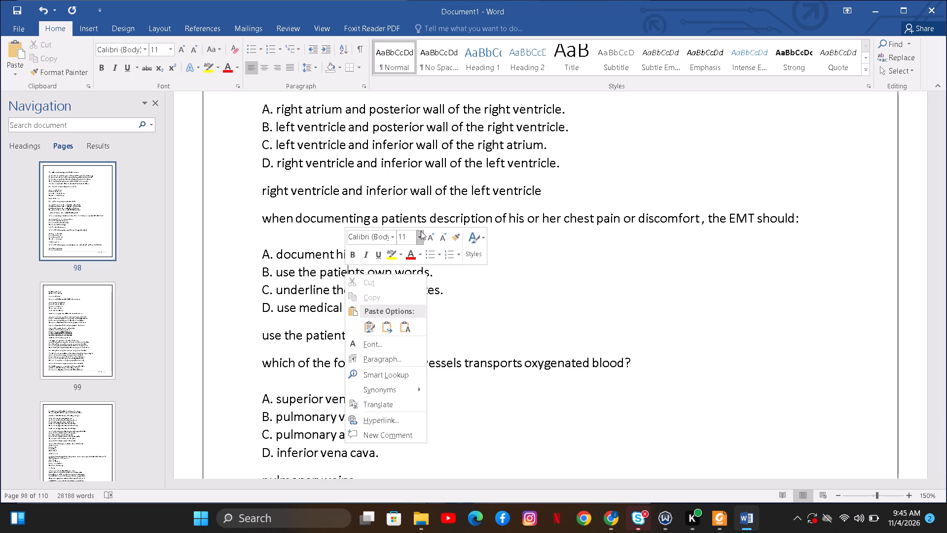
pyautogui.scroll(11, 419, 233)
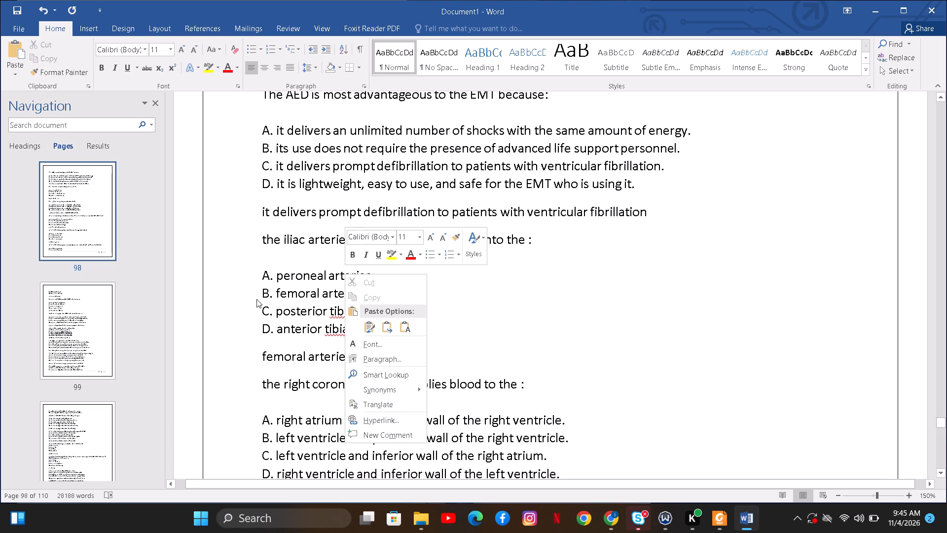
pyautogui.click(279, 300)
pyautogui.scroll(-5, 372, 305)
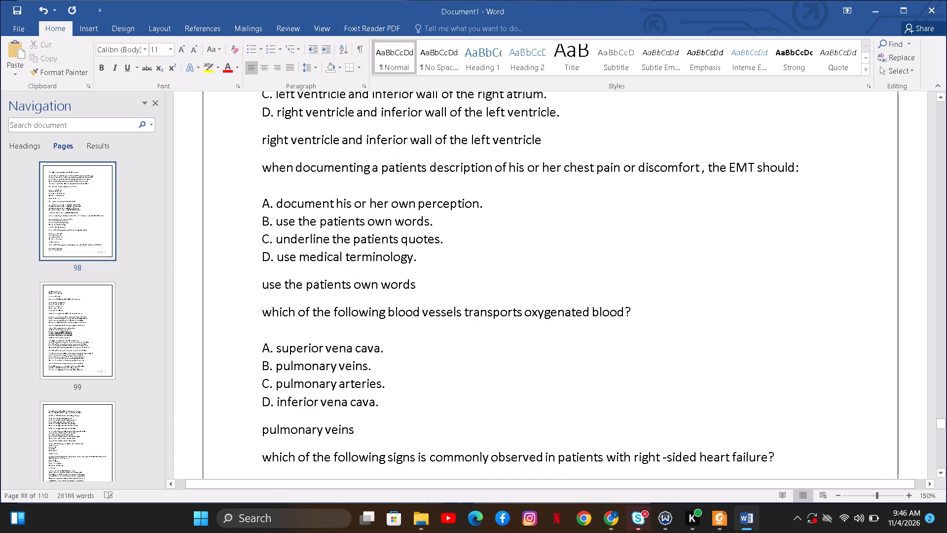
# In the question on what the iliac arteries subdivide into, ignore all spelling flags for "tibial".
pyautogui.scroll(8, 393, 270)
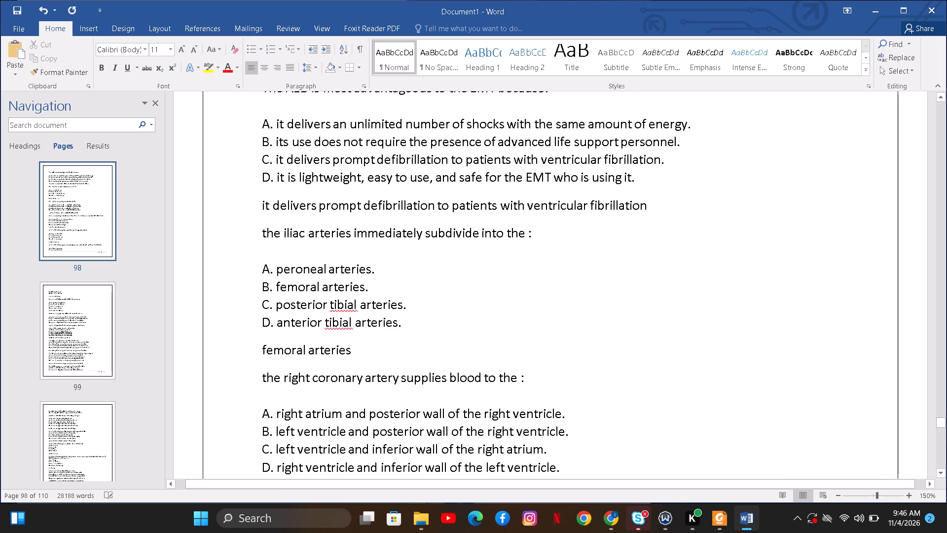
pyautogui.rightClick(344, 321)
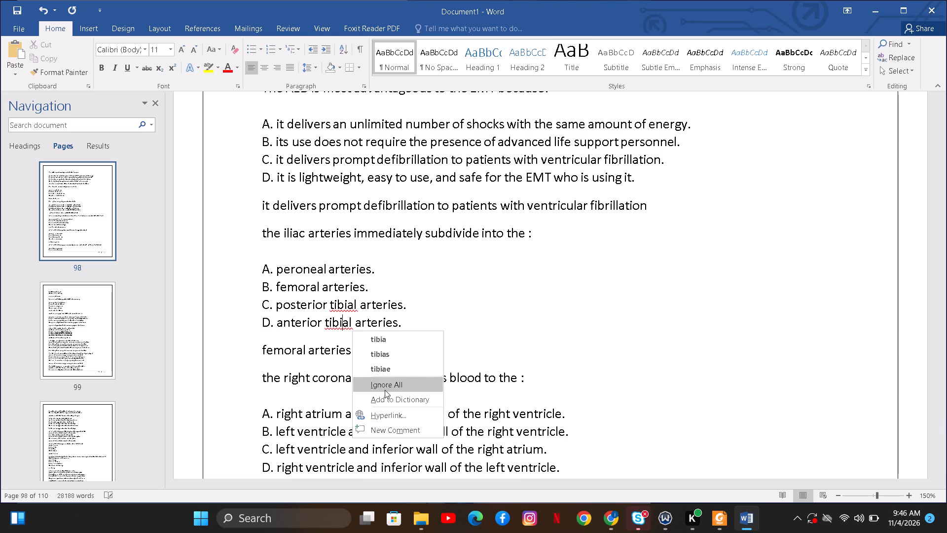
pyautogui.click(386, 386)
# In the question about precautions before using the AED, ignore all spelling flags for "mins" and correct the misspelled verb to "defibrillating".
pyautogui.scroll(7, 358, 294)
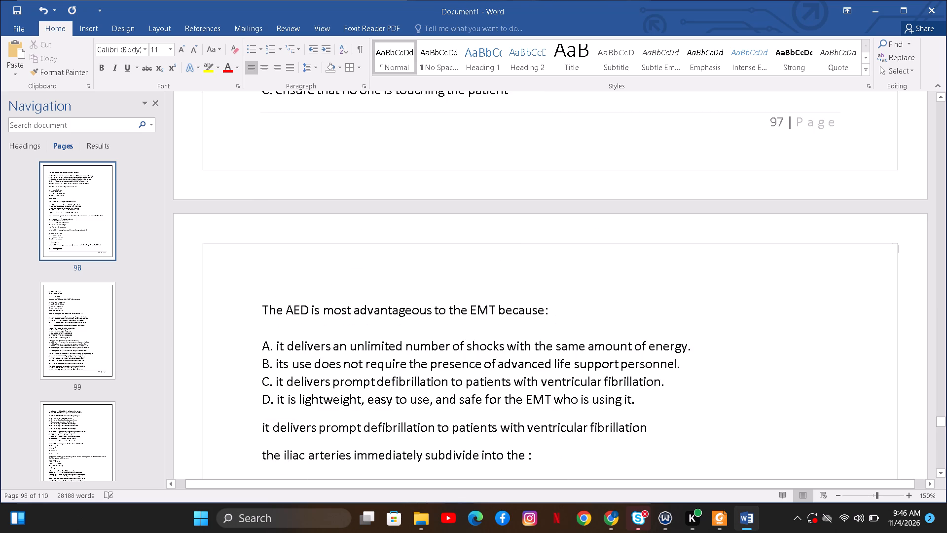
pyautogui.scroll(3, 360, 294)
pyautogui.rightClick(380, 289)
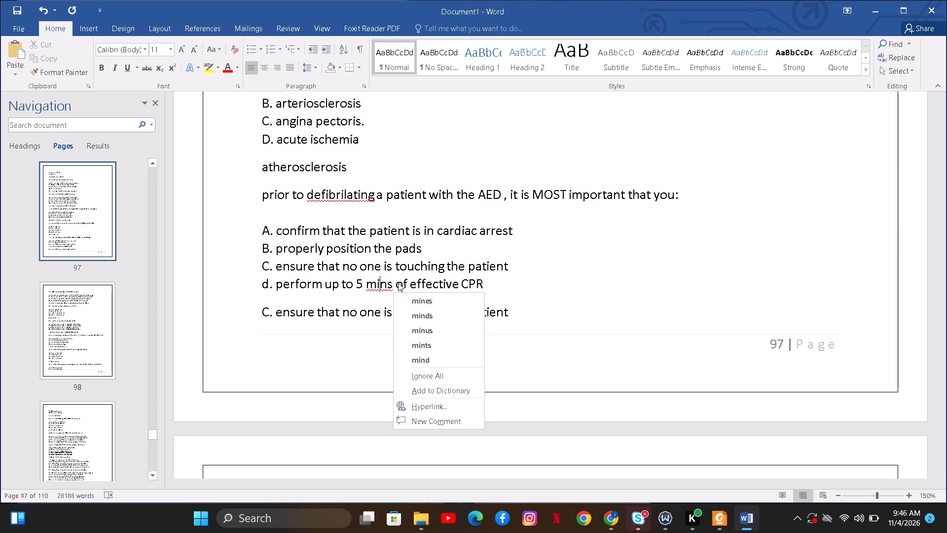
pyautogui.click(422, 378)
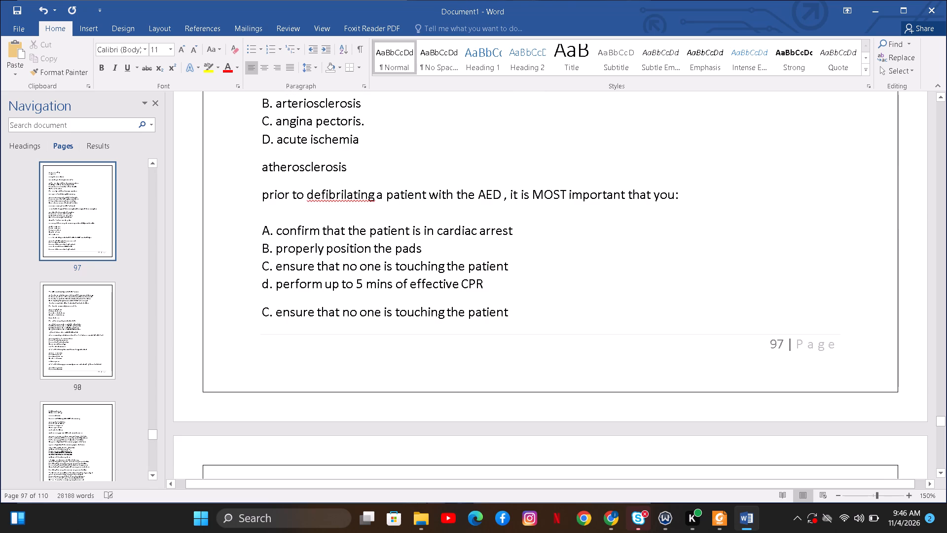
pyautogui.rightClick(331, 199)
pyautogui.click(414, 209)
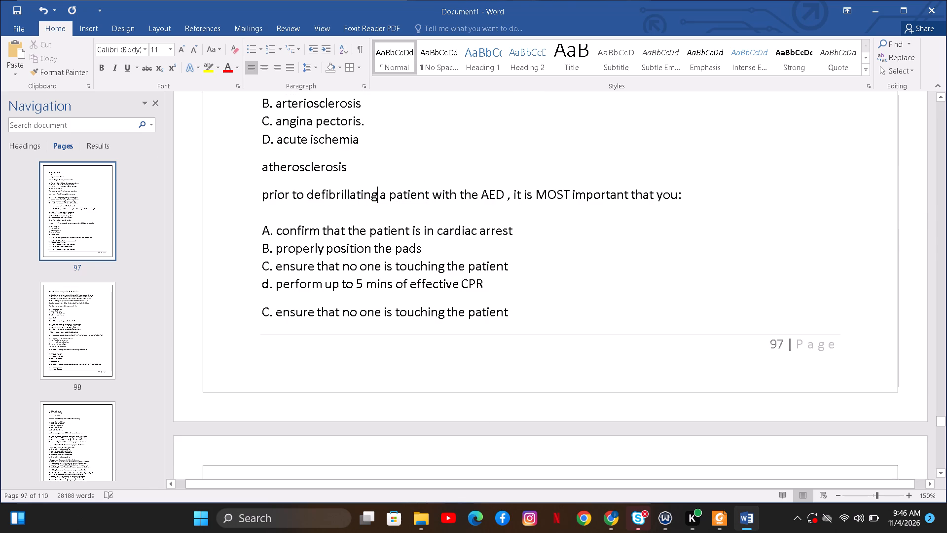
# In the question on what albuterol is a generic name for, ignore all spelling flags for "Singulair", "Atrovent" and "Alupent".
pyautogui.scroll(17, 325, 261)
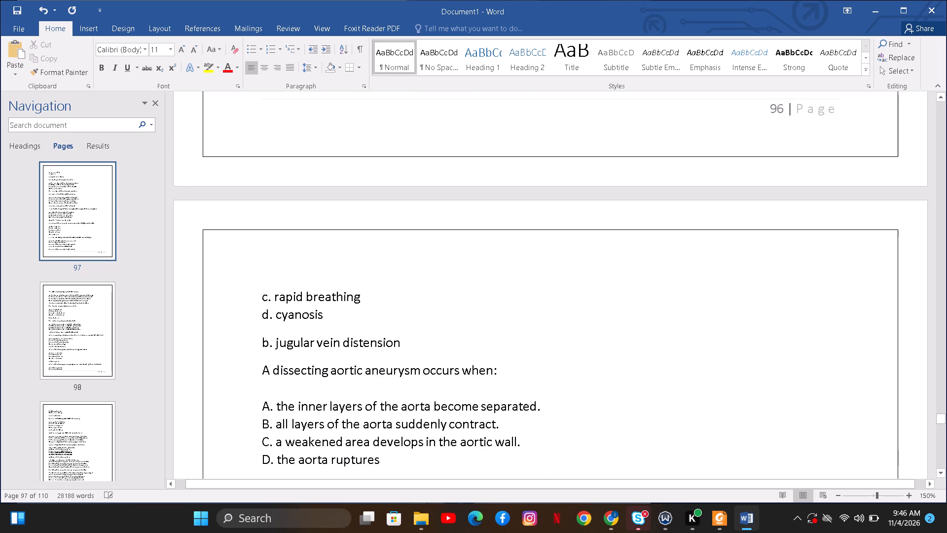
pyautogui.scroll(18, 328, 262)
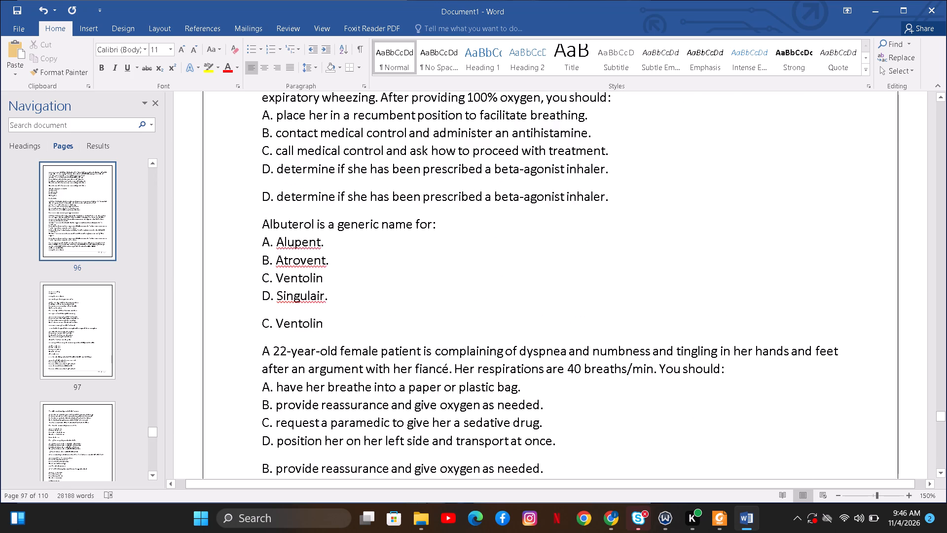
pyautogui.rightClick(313, 338)
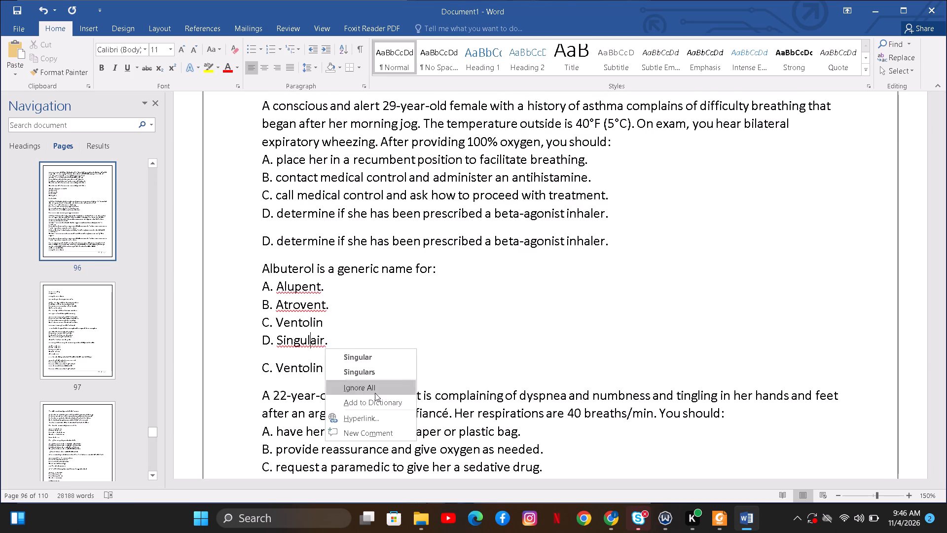
pyautogui.click(374, 384)
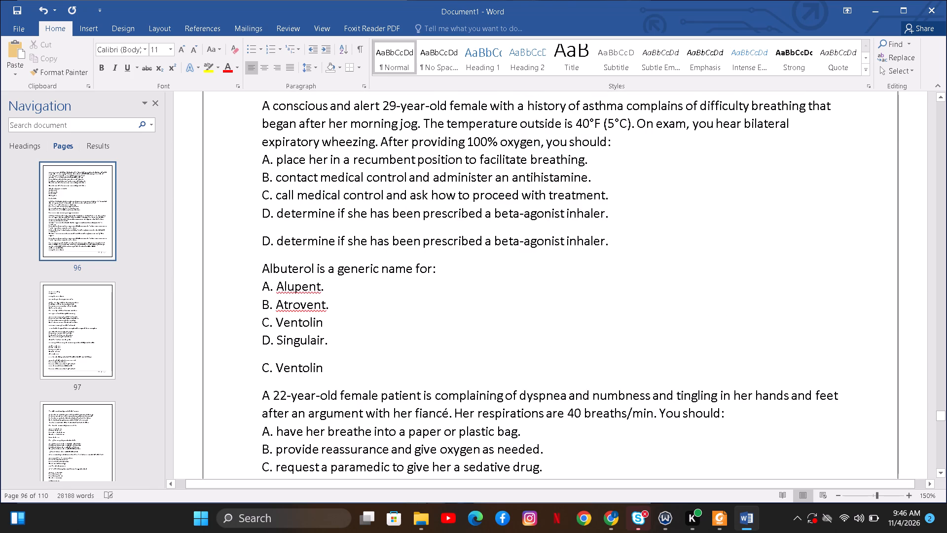
pyautogui.rightClick(309, 310)
pyautogui.click(358, 339)
pyautogui.rightClick(295, 290)
pyautogui.click(358, 381)
# Ignore all spelling flags for "nonrebreathing" in the question about the 60-year-old male in respiratory distress on page 95.
pyautogui.scroll(9, 359, 343)
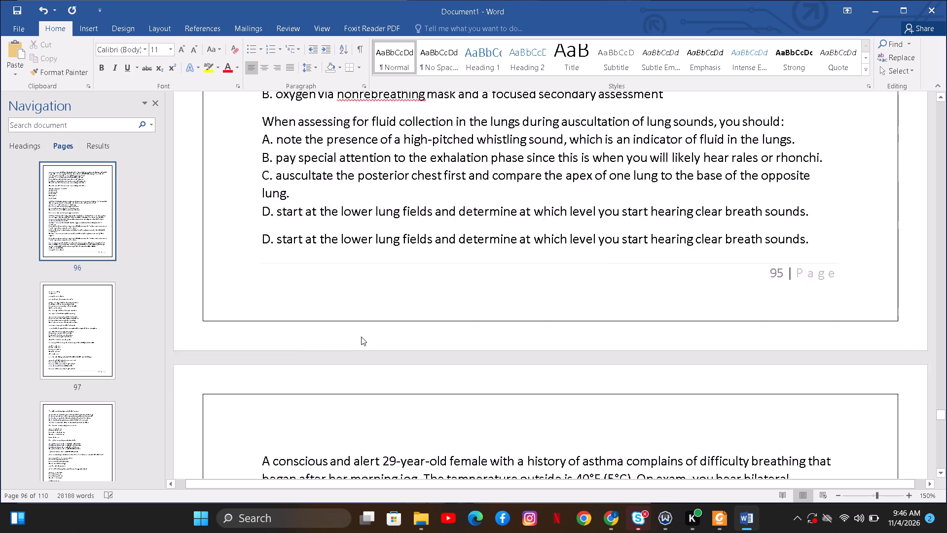
pyautogui.scroll(3, 370, 319)
pyautogui.rightClick(377, 273)
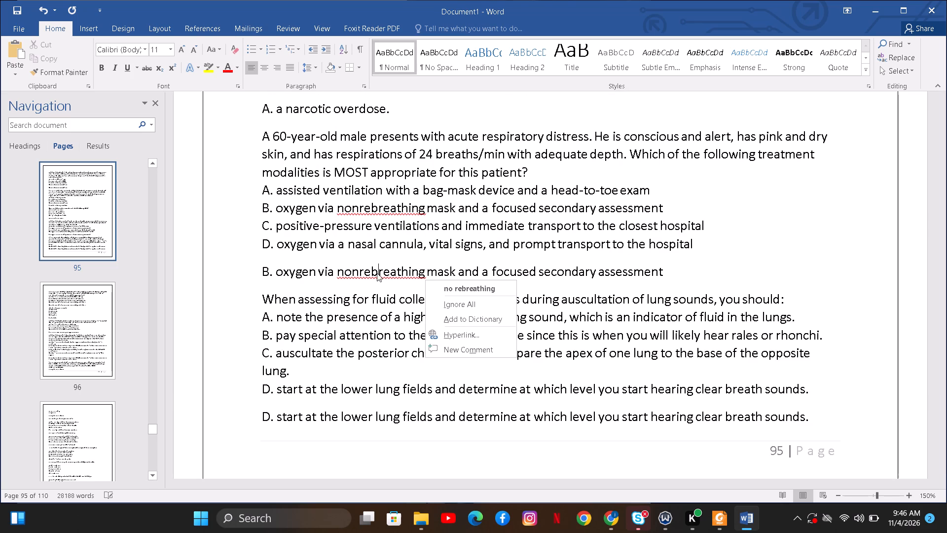
pyautogui.click(452, 297)
# Ignore all spelling flags for "A.right" in choice A of the acute pulmonary edema question on page 94.
pyautogui.scroll(5, 379, 253)
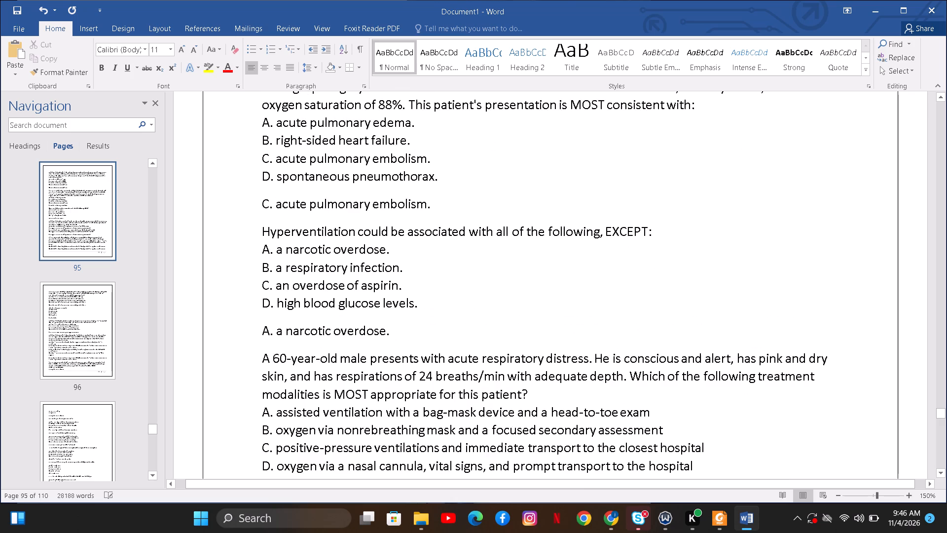
pyautogui.scroll(16, 379, 261)
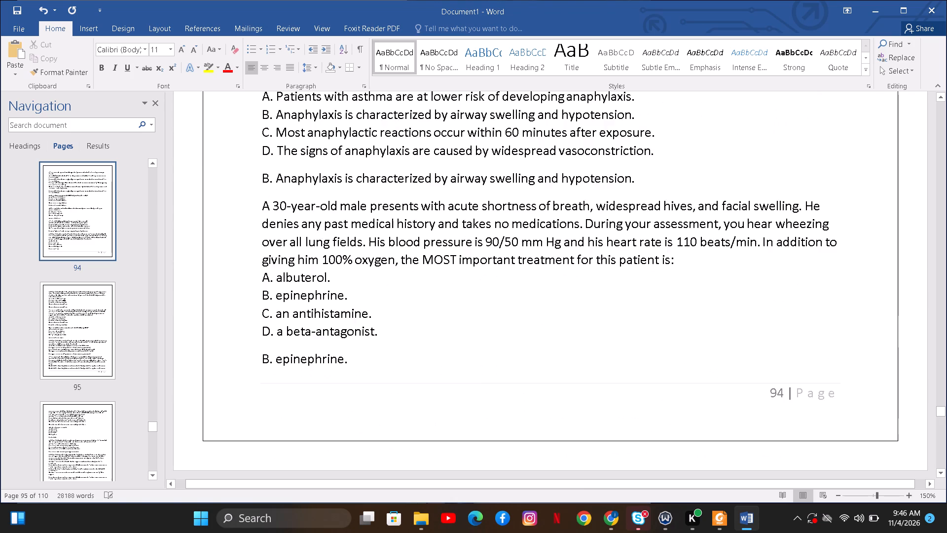
pyautogui.scroll(11, 380, 261)
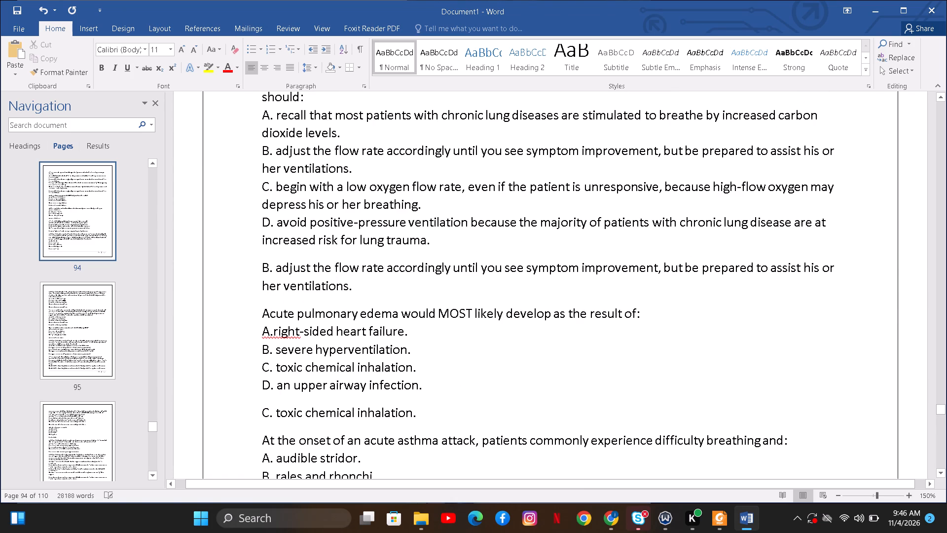
pyautogui.rightClick(282, 330)
pyautogui.click(322, 362)
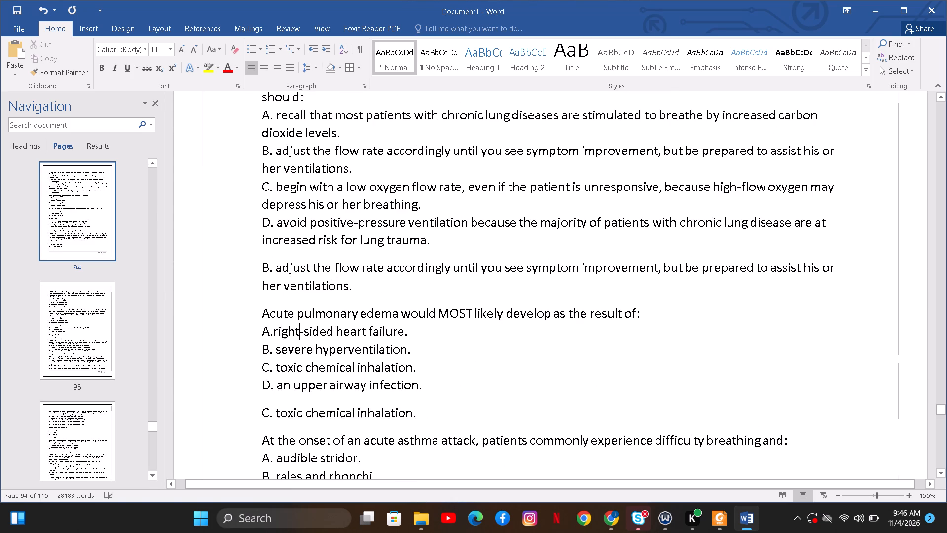
# Ignore all spelling flags for "D.labored" in choice D of the question defining dyspnea on page 93.
pyautogui.scroll(20, 381, 280)
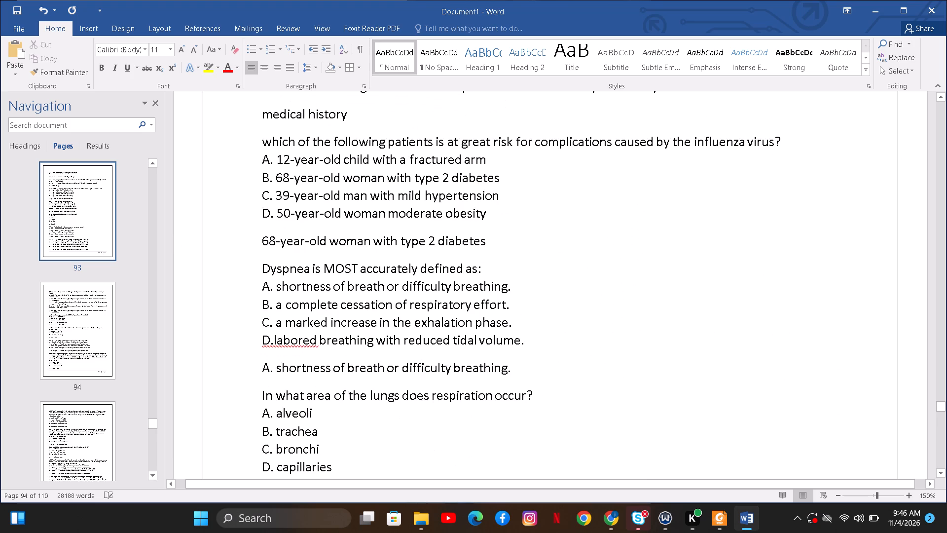
pyautogui.rightClick(289, 348)
pyautogui.click(327, 369)
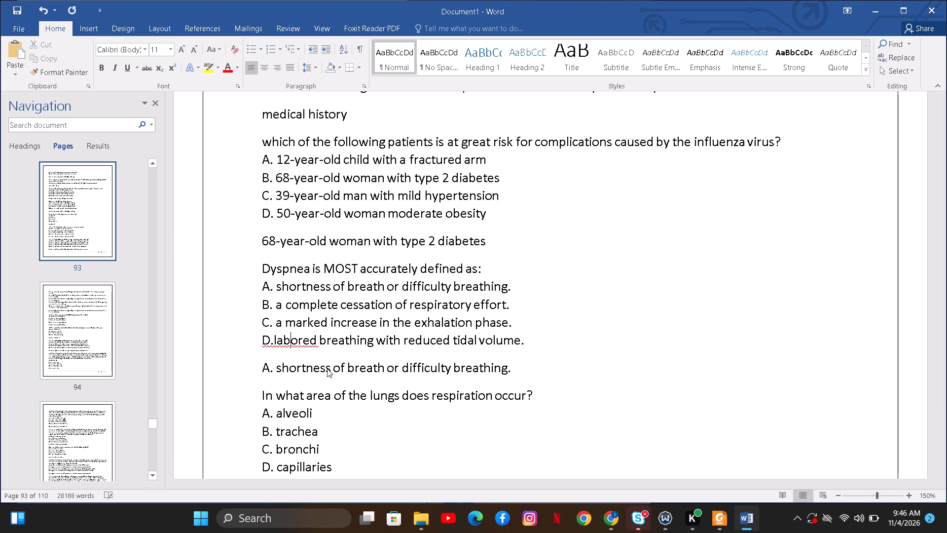
# Ignore all spelling flags for "europe" in the page 91 question about an ill patient who recently returned from travel.
pyautogui.scroll(15, 364, 286)
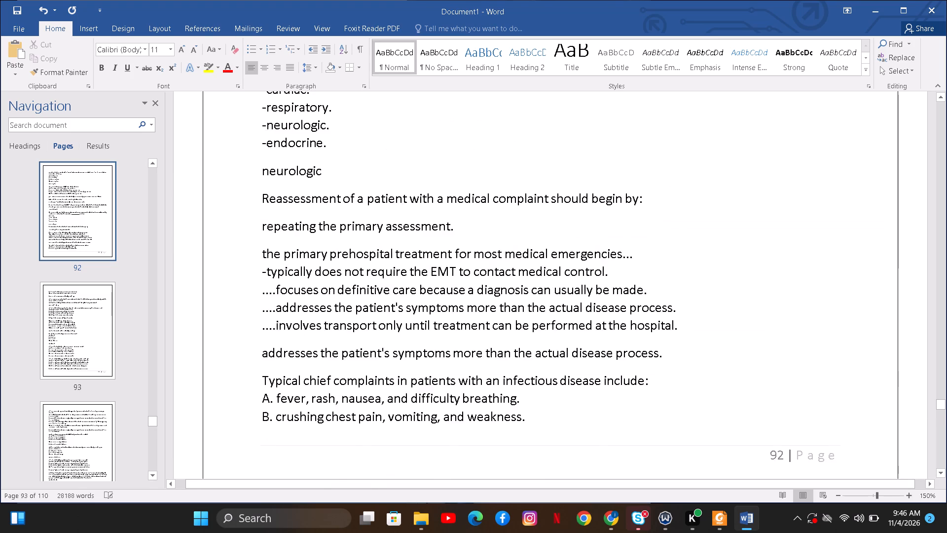
pyautogui.scroll(17, 367, 284)
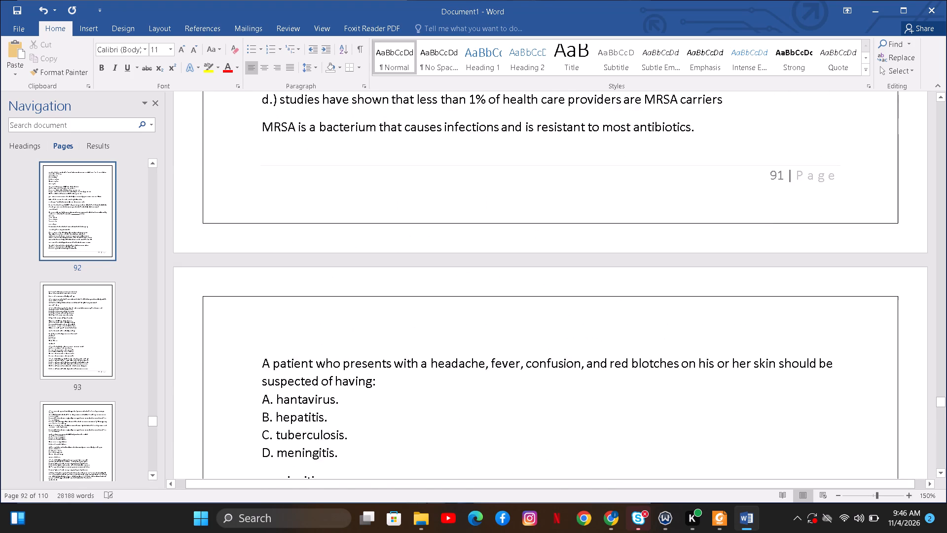
pyautogui.scroll(10, 370, 277)
pyautogui.scroll(-3, 371, 277)
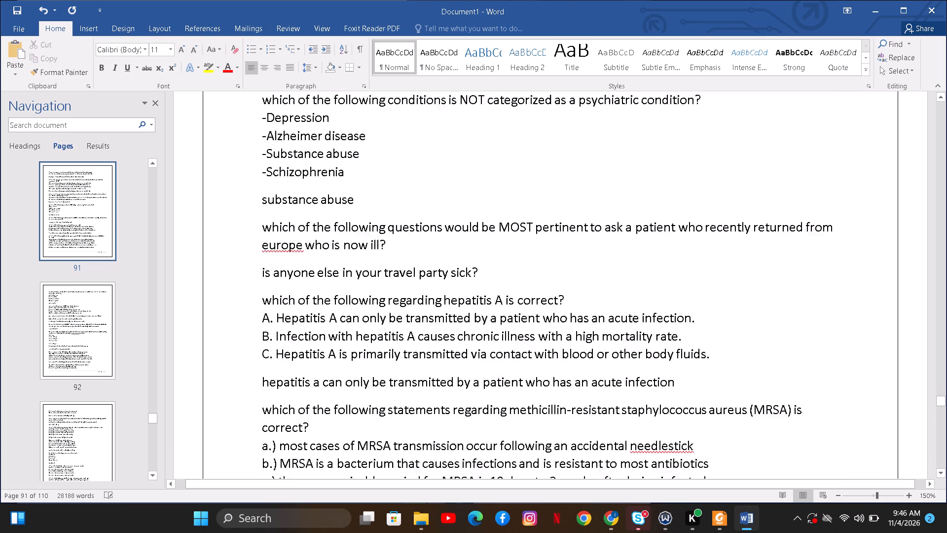
pyautogui.rightClick(284, 204)
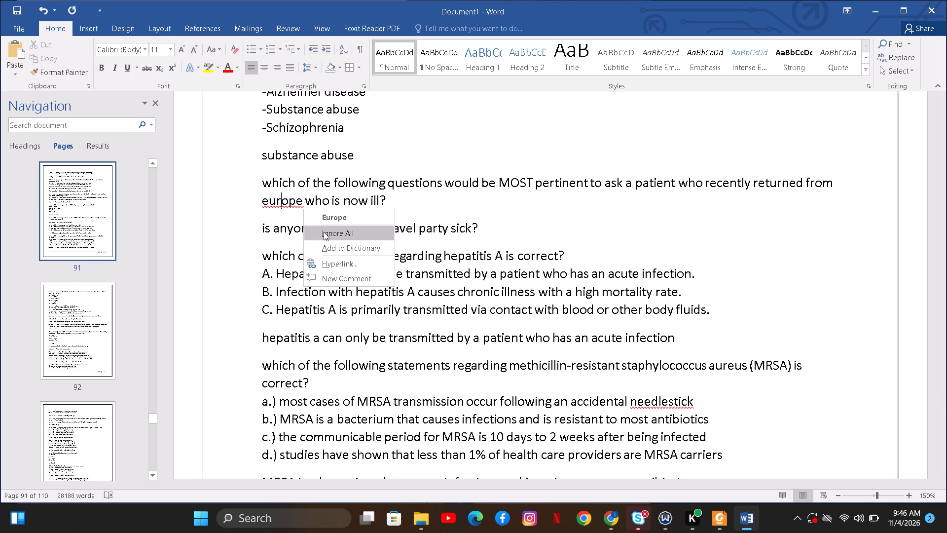
pyautogui.click(325, 232)
# Ignore all spelling flags for "nontraumatic" in the question about a secondary assessment for abdominal pain.
pyautogui.scroll(7, 325, 231)
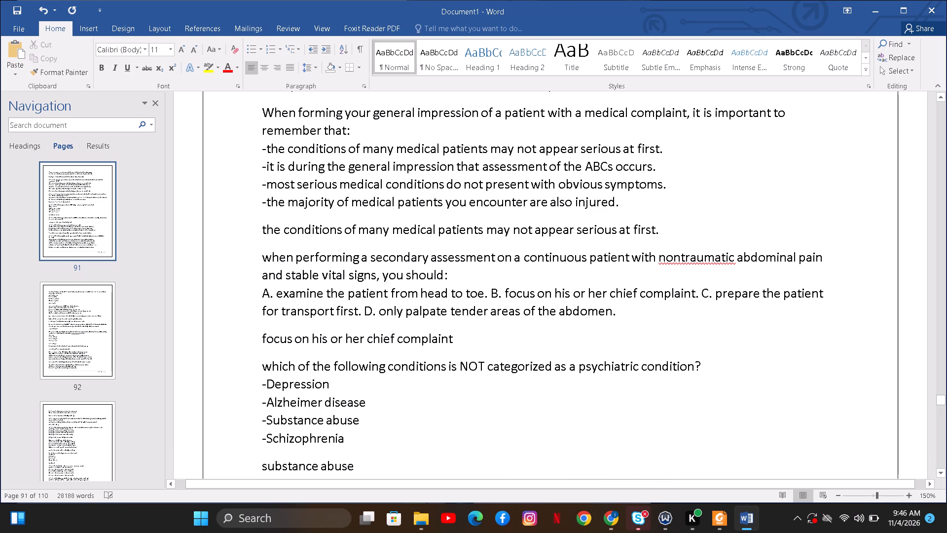
pyautogui.rightClick(692, 260)
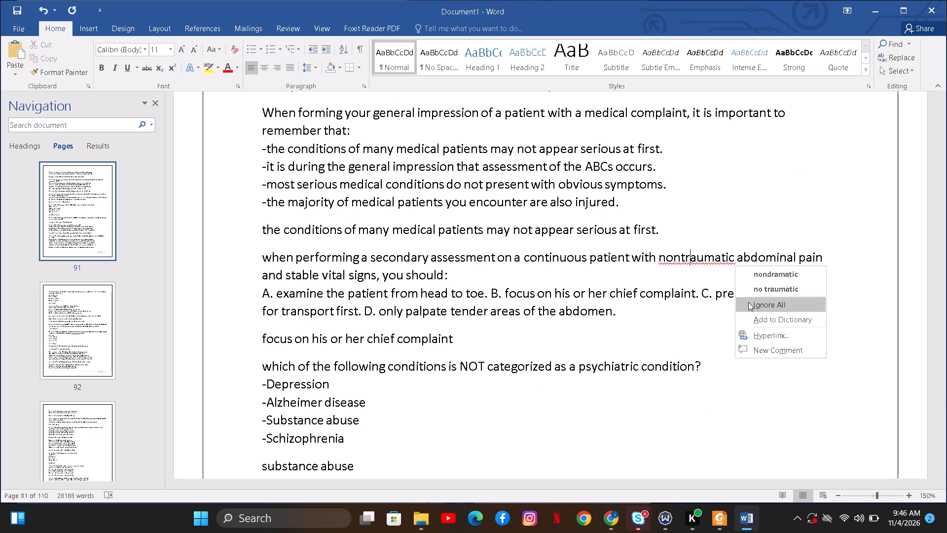
pyautogui.click(748, 302)
# Ignore once the grammar flag on "58 year old" in the chest discomfort and nausea question on page 90.
pyautogui.scroll(12, 336, 239)
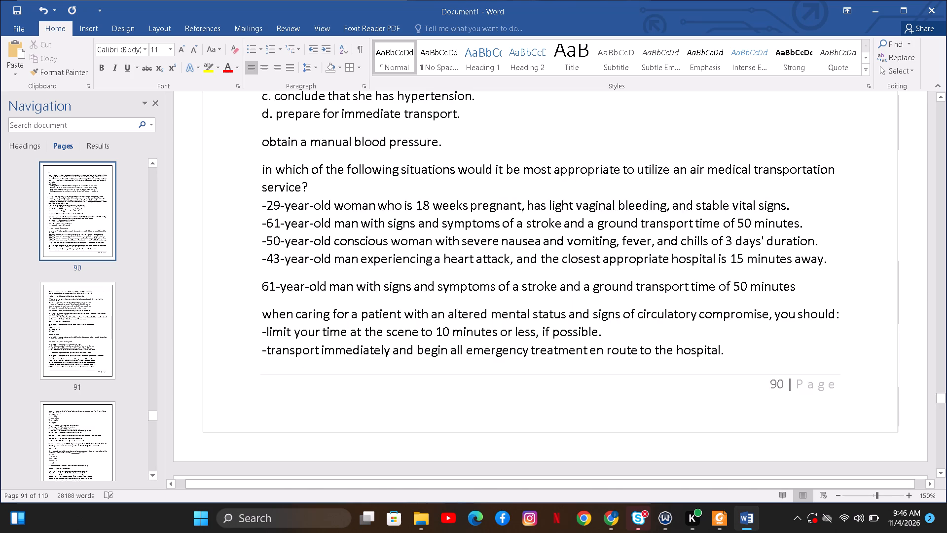
pyautogui.scroll(9, 344, 230)
pyautogui.rightClick(285, 228)
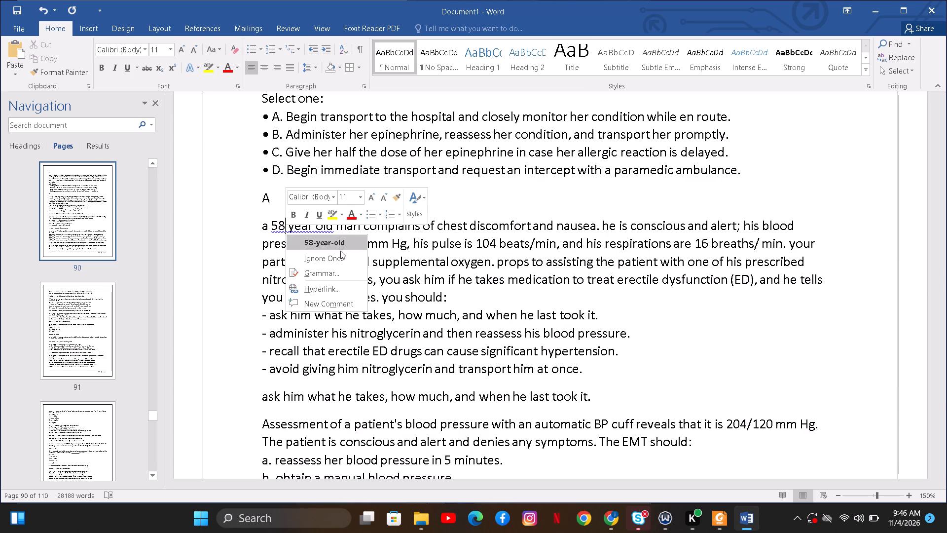
pyautogui.click(341, 254)
# Ignore all spelling flags for "MDis" in the metered-dose inhaler question on page 89.
pyautogui.scroll(10, 343, 241)
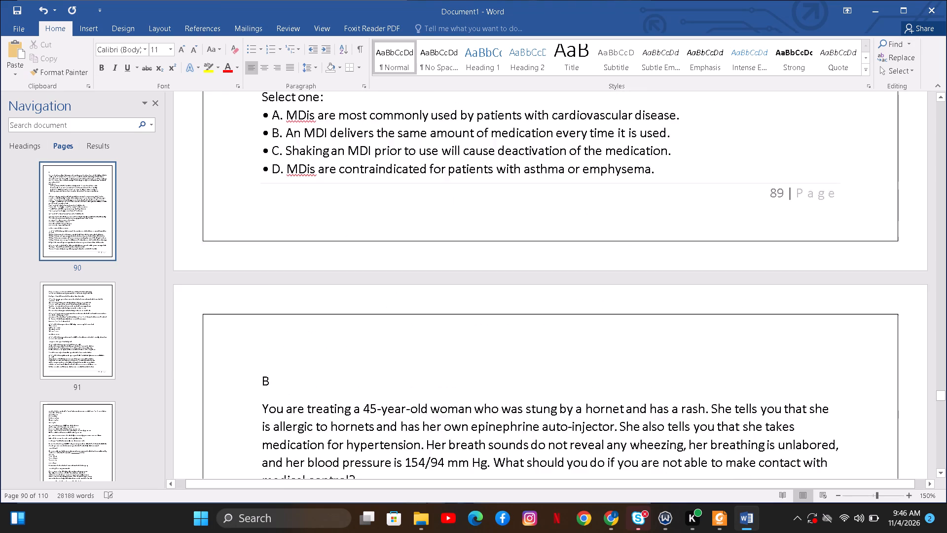
pyautogui.scroll(1, 346, 235)
pyautogui.rightClick(298, 262)
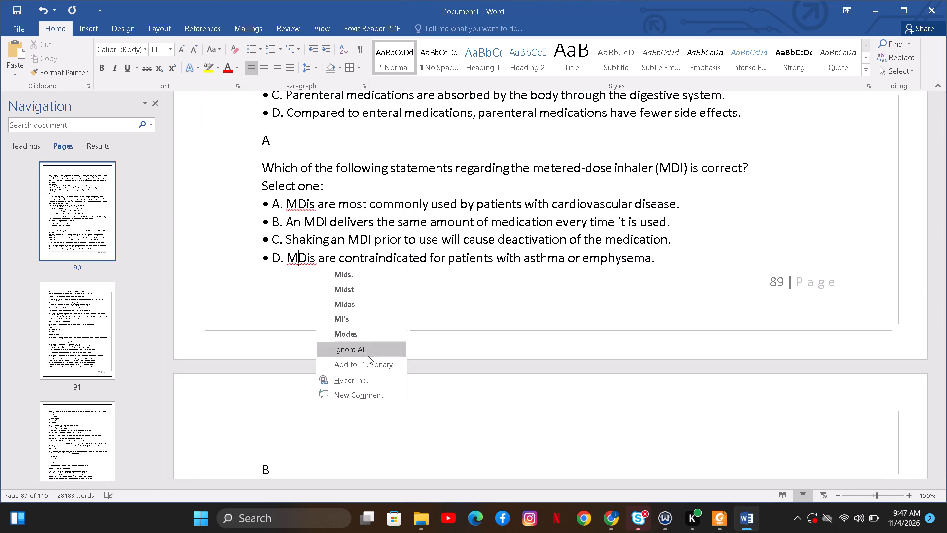
pyautogui.click(369, 355)
# In the intranasal naloxone question on page 87, ignore all spelling flags for "mL" and "Narcan".
pyautogui.scroll(8, 342, 205)
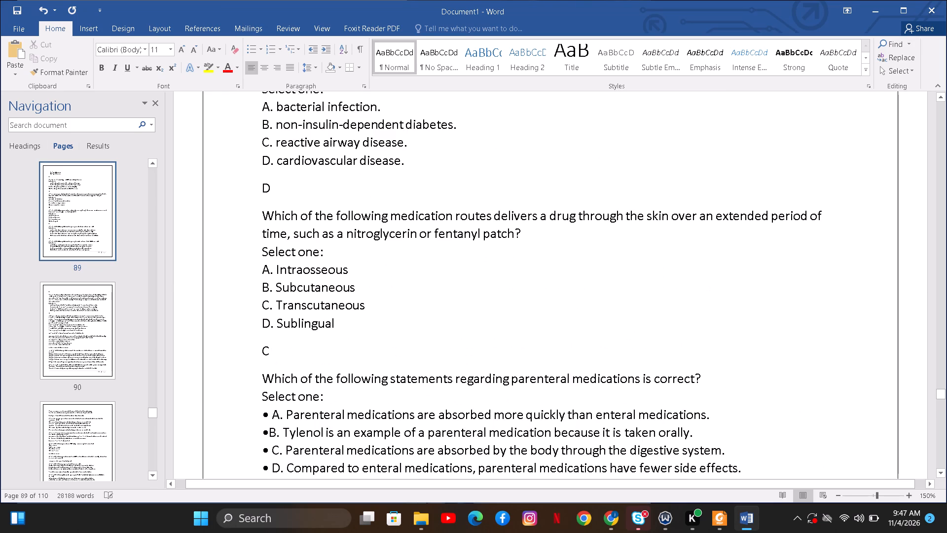
pyautogui.scroll(16, 361, 217)
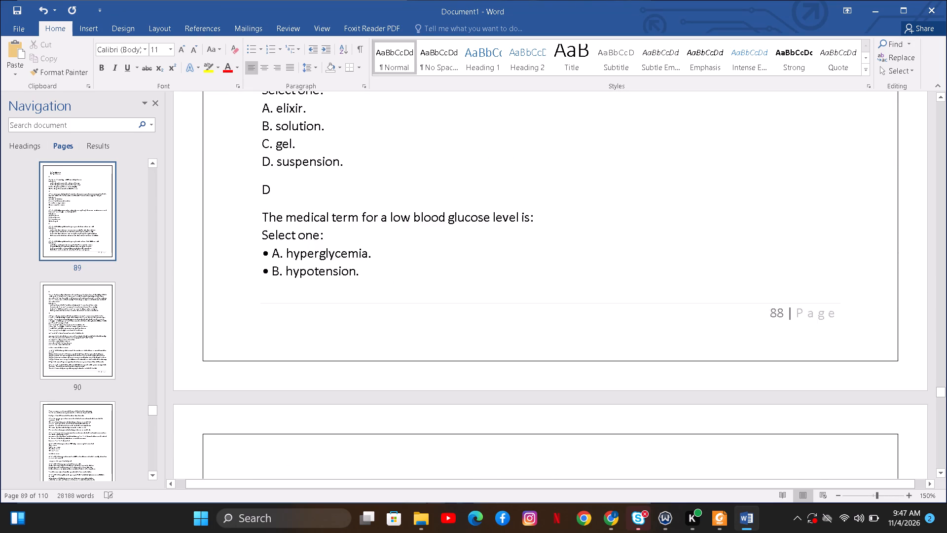
pyautogui.scroll(16, 362, 215)
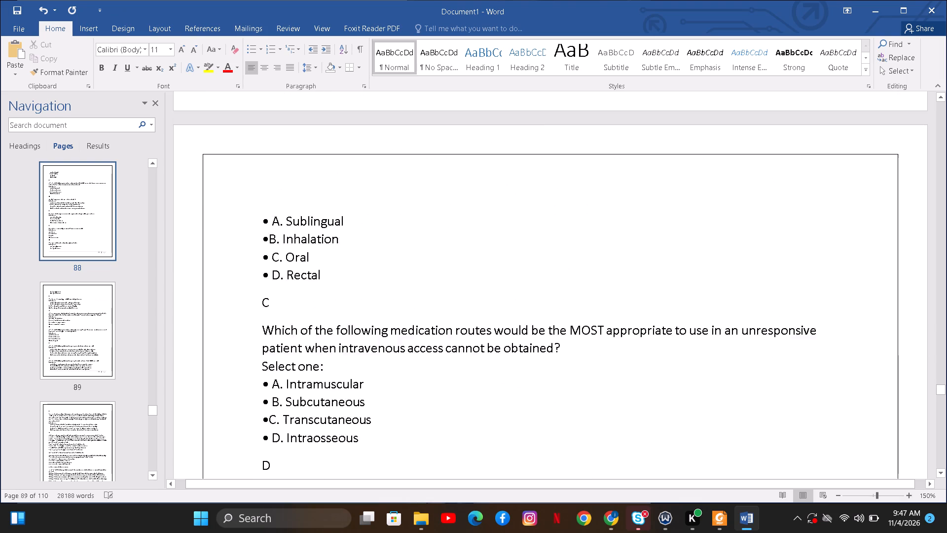
pyautogui.scroll(16, 363, 213)
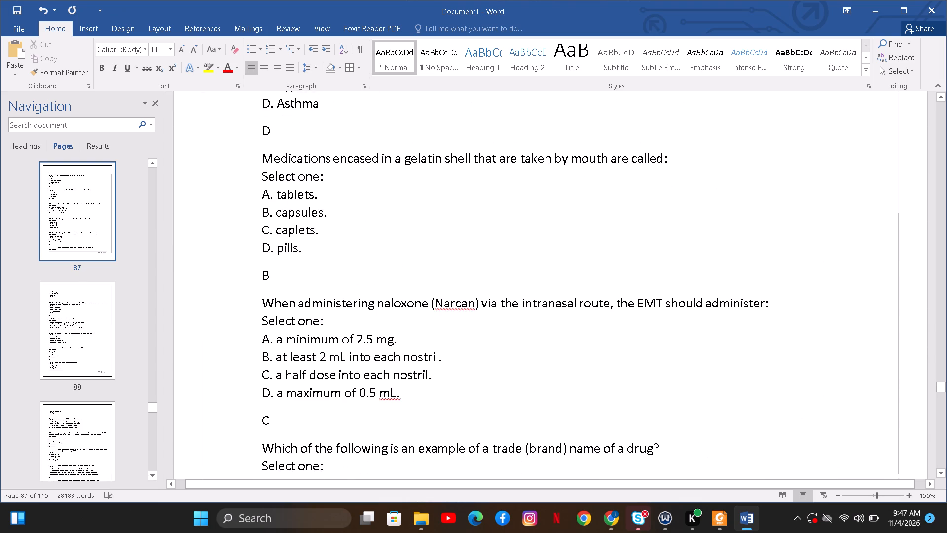
pyautogui.rightClick(390, 395)
pyautogui.click(434, 343)
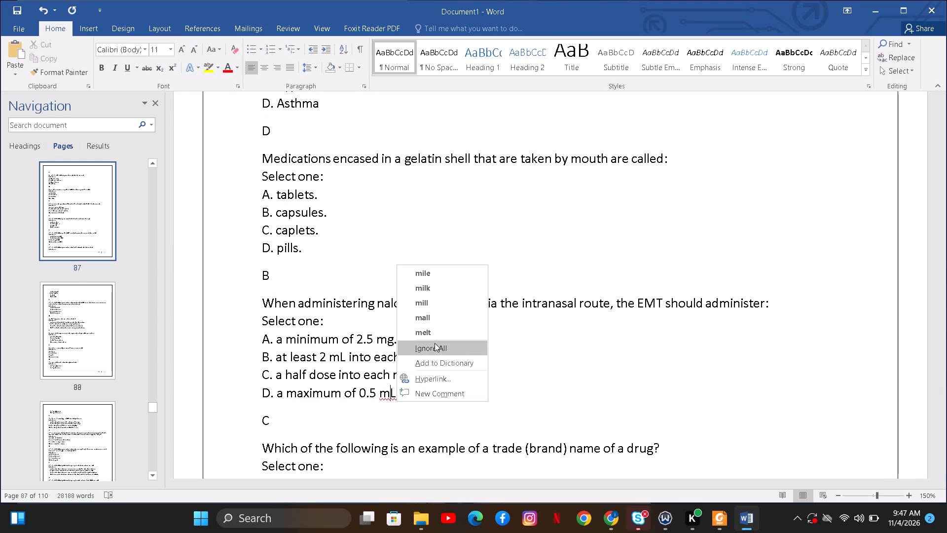
pyautogui.rightClick(460, 305)
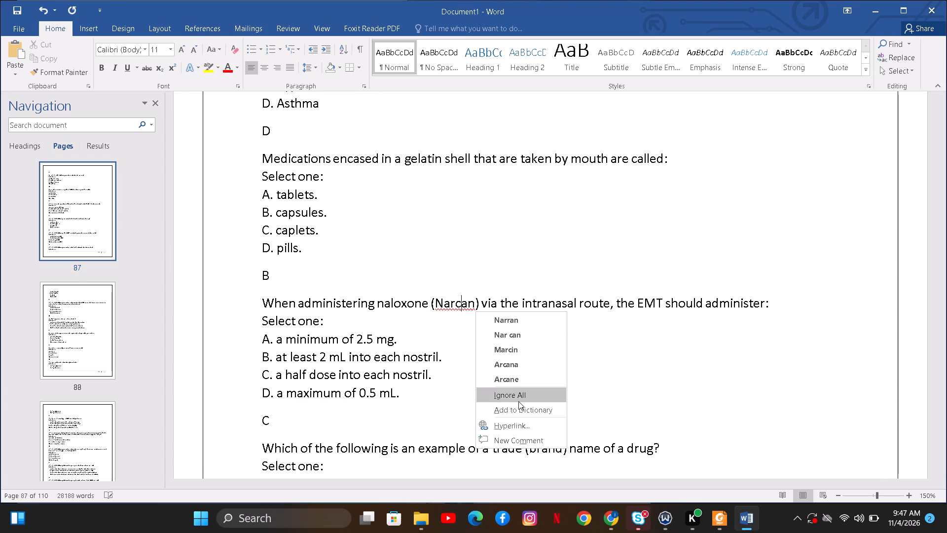
pyautogui.click(519, 396)
# In the question on high-flow oxygen during endotracheal intubation, ignore all spelling flags for "denitrogenation" and "preoxygenation".
pyautogui.scroll(12, 377, 324)
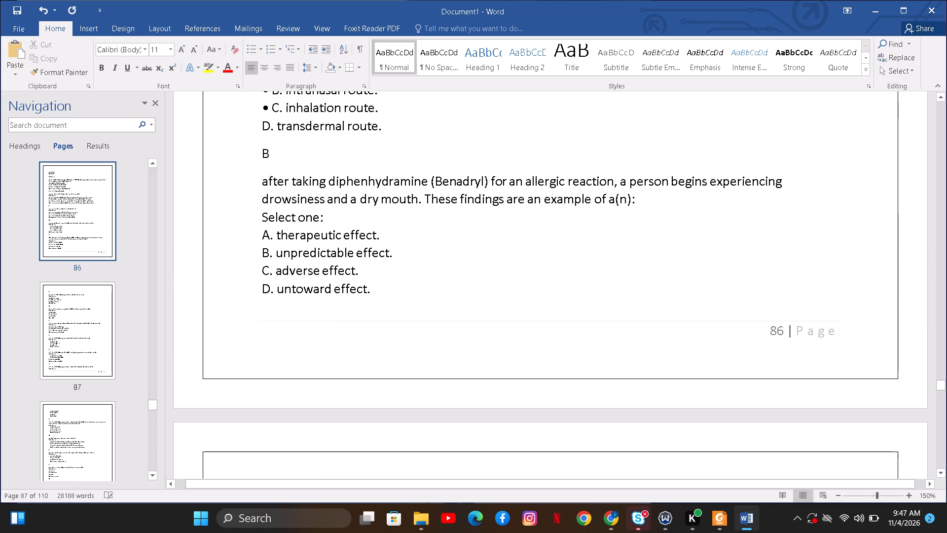
pyautogui.scroll(19, 368, 311)
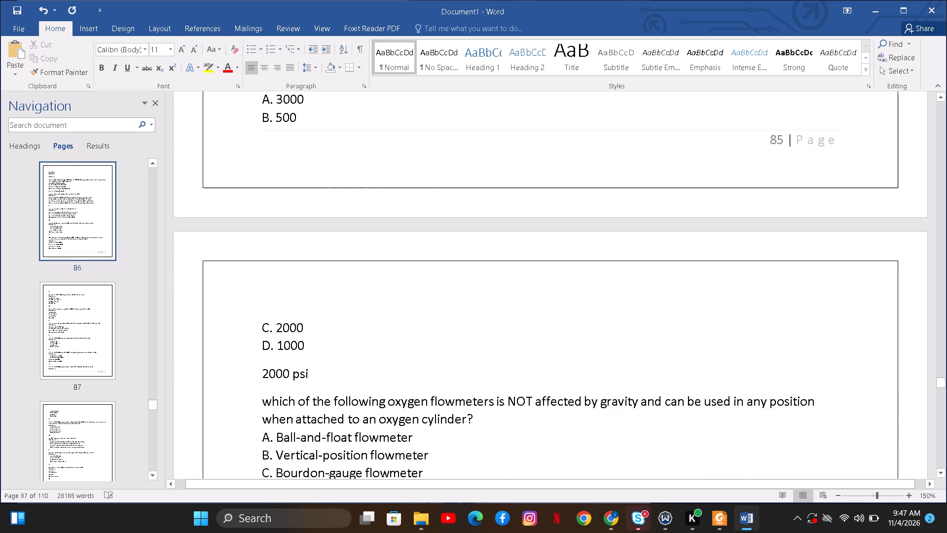
pyautogui.scroll(11, 374, 306)
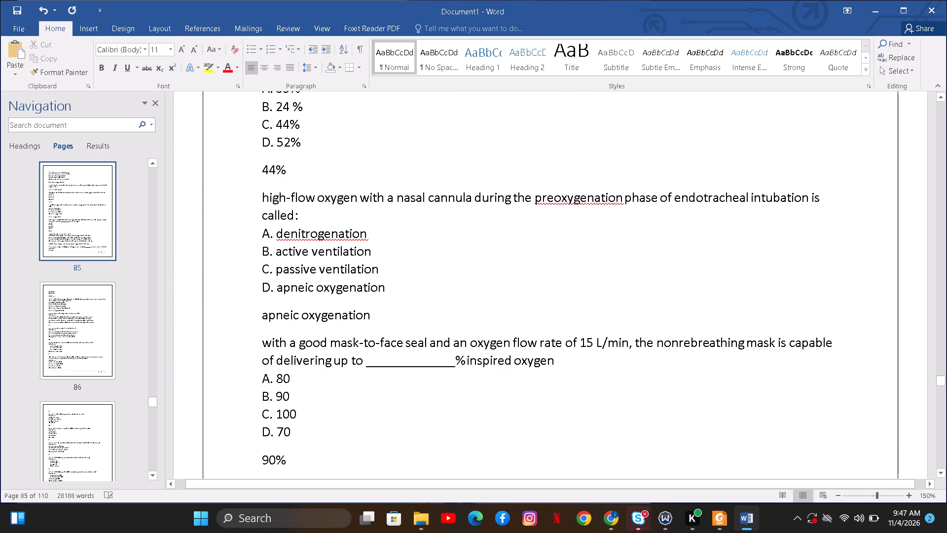
pyautogui.rightClick(312, 235)
pyautogui.click(387, 261)
pyautogui.rightClick(587, 200)
pyautogui.click(639, 227)
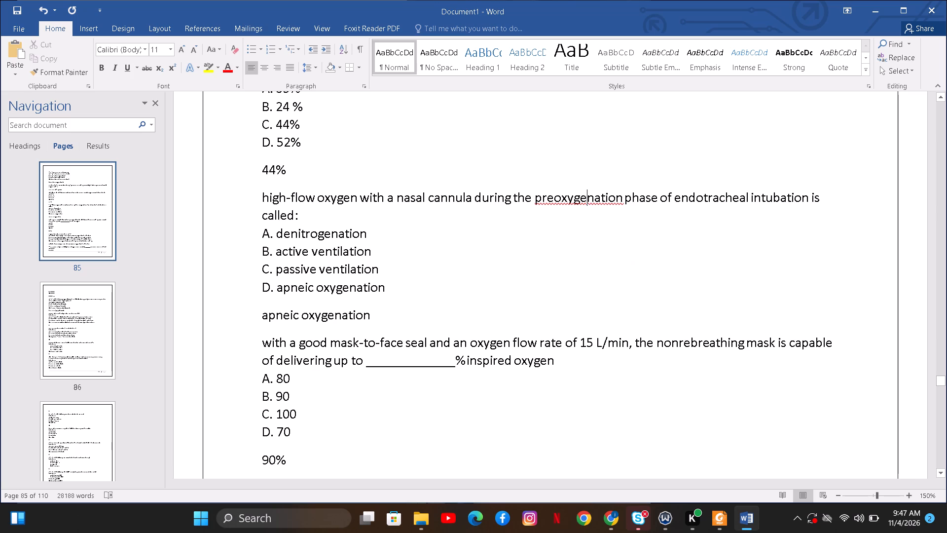
# On page 84, ignore all spelling flags for "Cheyne" in the irregular respirations question and "hypercarbia" in the elevated carbon dioxide question.
pyautogui.scroll(20, 349, 238)
pyautogui.rightClick(285, 287)
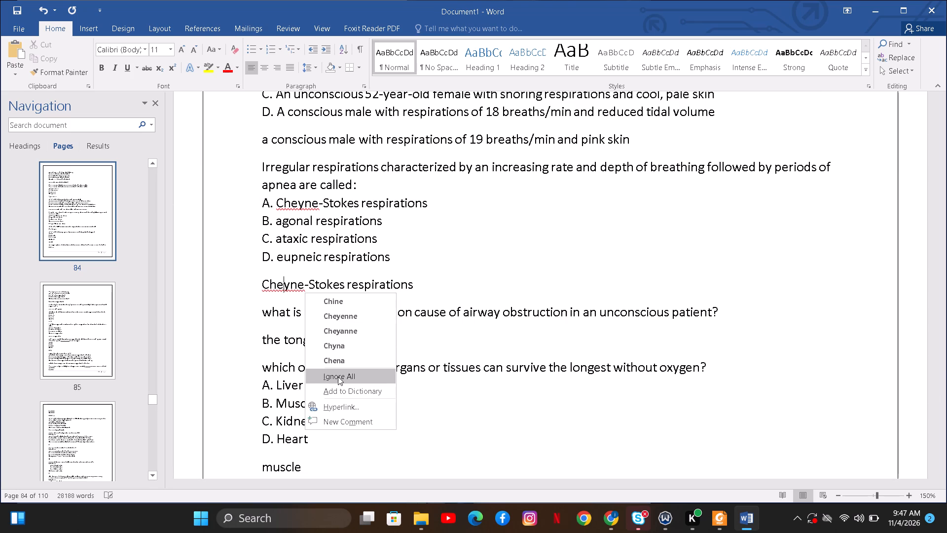
pyautogui.click(338, 377)
pyautogui.scroll(5, 300, 208)
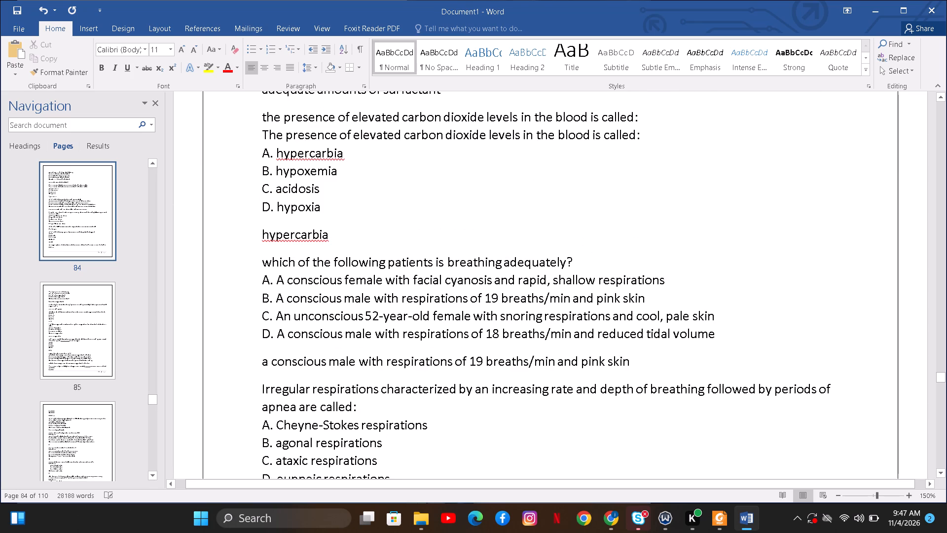
pyautogui.rightClick(301, 236)
pyautogui.click(361, 267)
# Ignore all spelling flags for "vagus" in the diaphragm innervation question on page 83.
pyautogui.scroll(3, 312, 221)
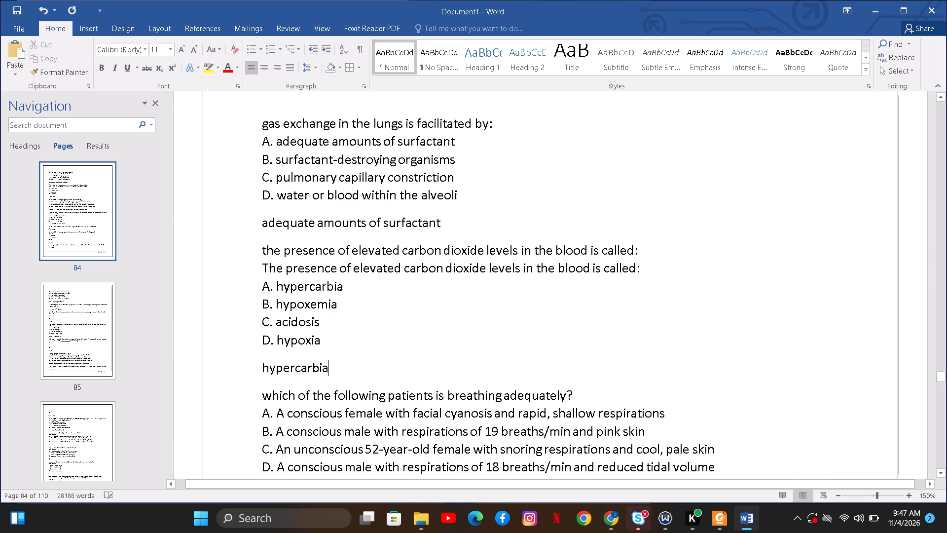
pyautogui.scroll(16, 312, 220)
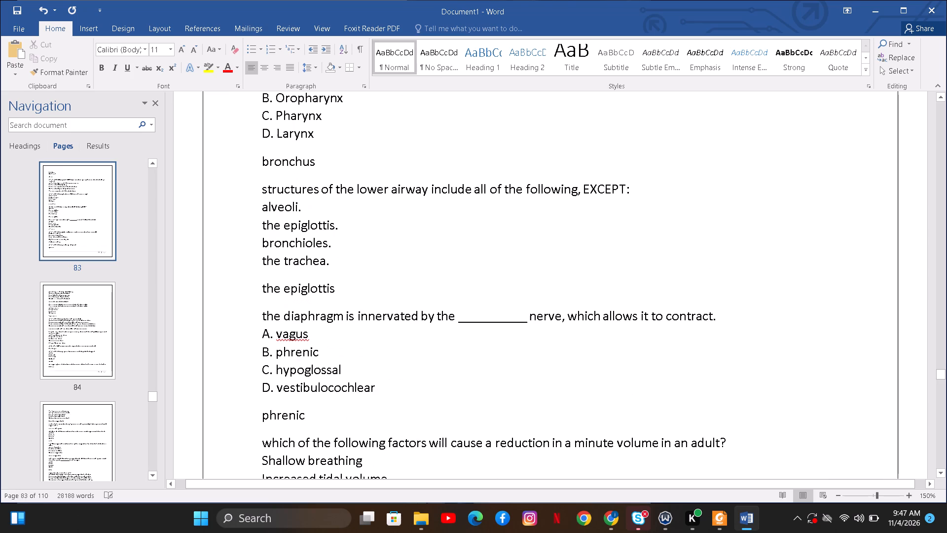
pyautogui.rightClick(293, 338)
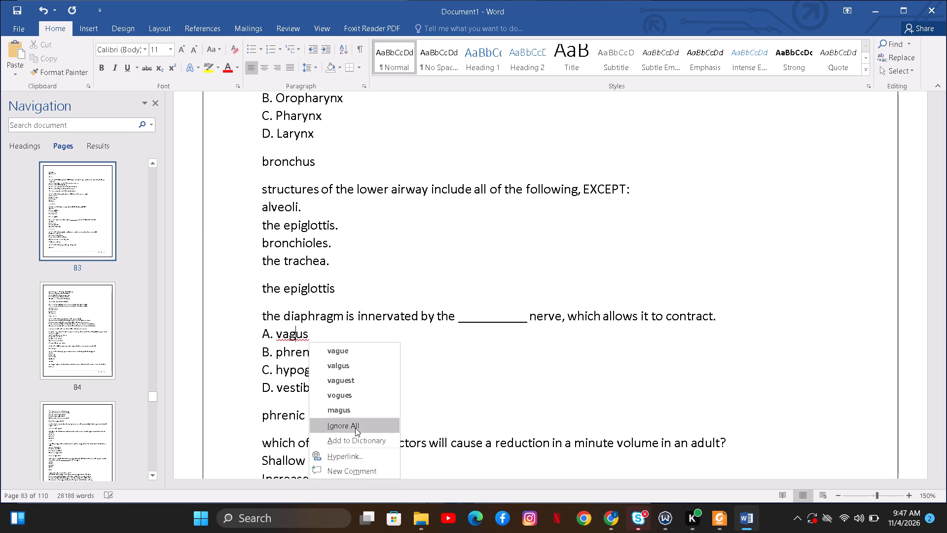
pyautogui.click(357, 427)
# Ignore all spelling flags for "urticaria" in the question on rapidly fatal effects of anaphylaxis on page 82.
pyautogui.scroll(7, 335, 259)
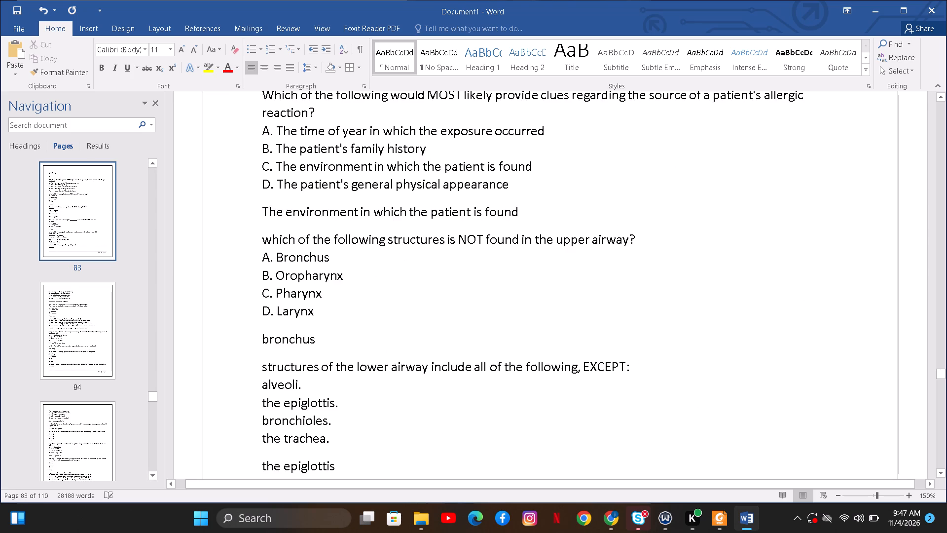
pyautogui.scroll(11, 338, 254)
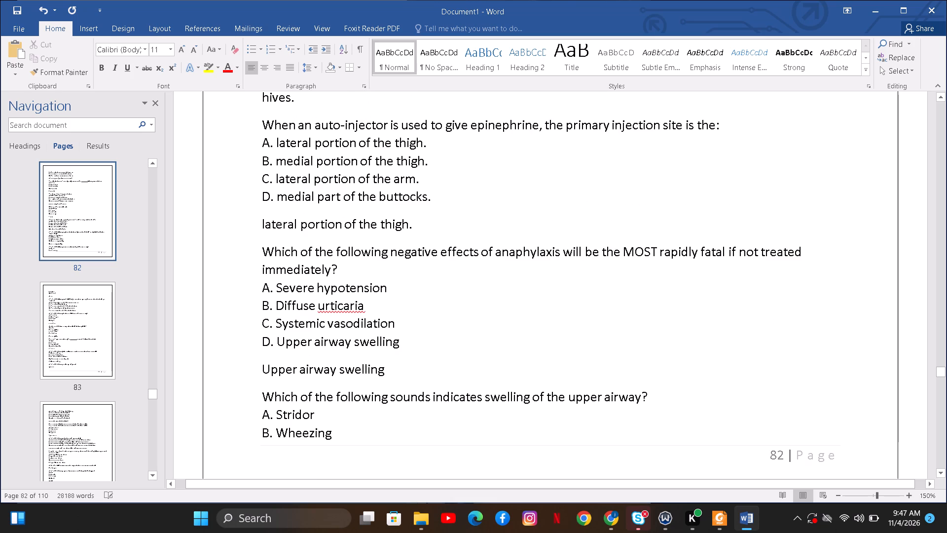
pyautogui.rightClick(349, 311)
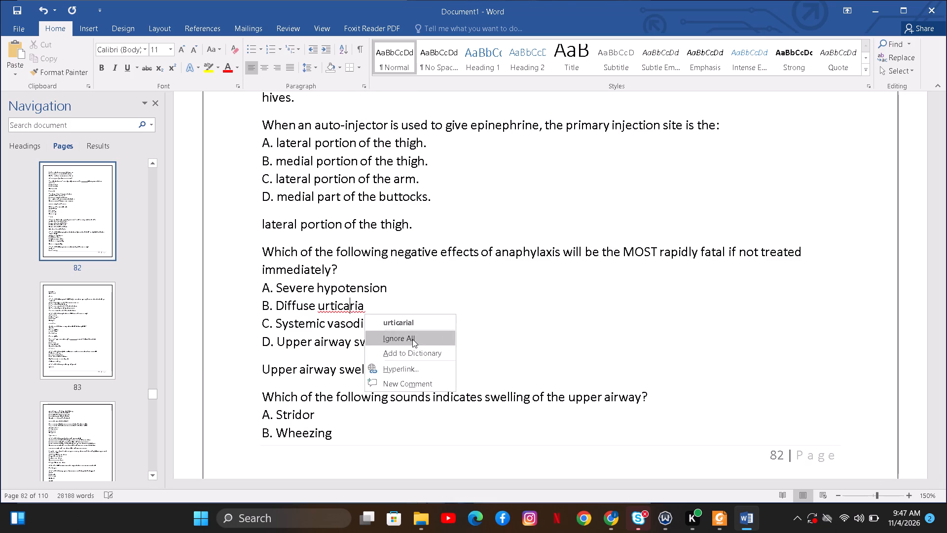
pyautogui.click(414, 338)
# Look back through the allergy and poisoning questions from page 82 to page 79 for remaining spelling or grammar flags.
pyautogui.scroll(15, 413, 311)
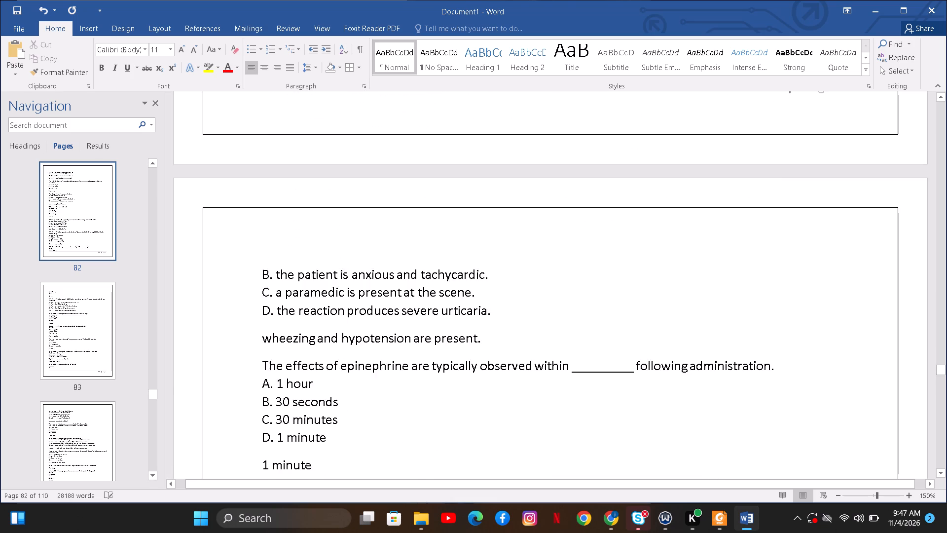
pyautogui.scroll(12, 406, 292)
pyautogui.scroll(-1, 410, 284)
pyautogui.scroll(4, 410, 283)
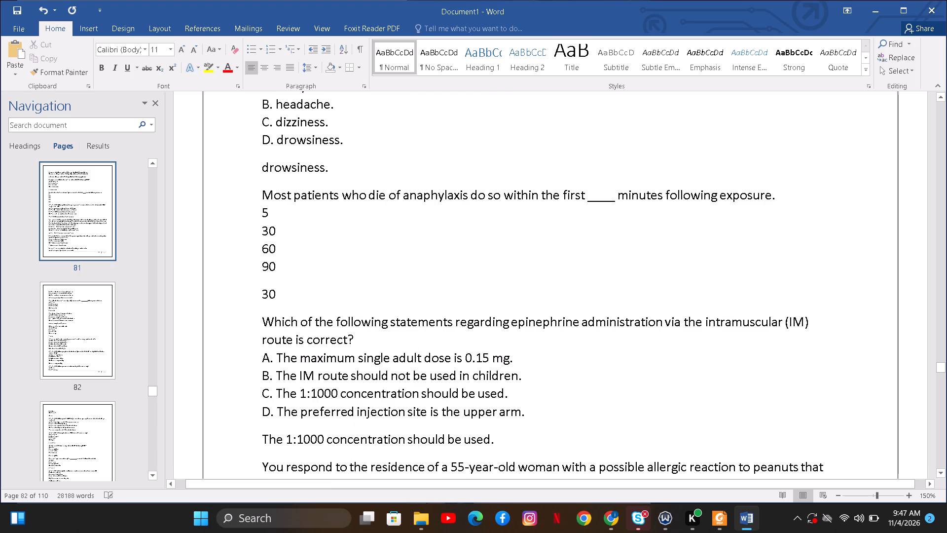
pyautogui.scroll(17, 411, 282)
pyautogui.scroll(18, 412, 280)
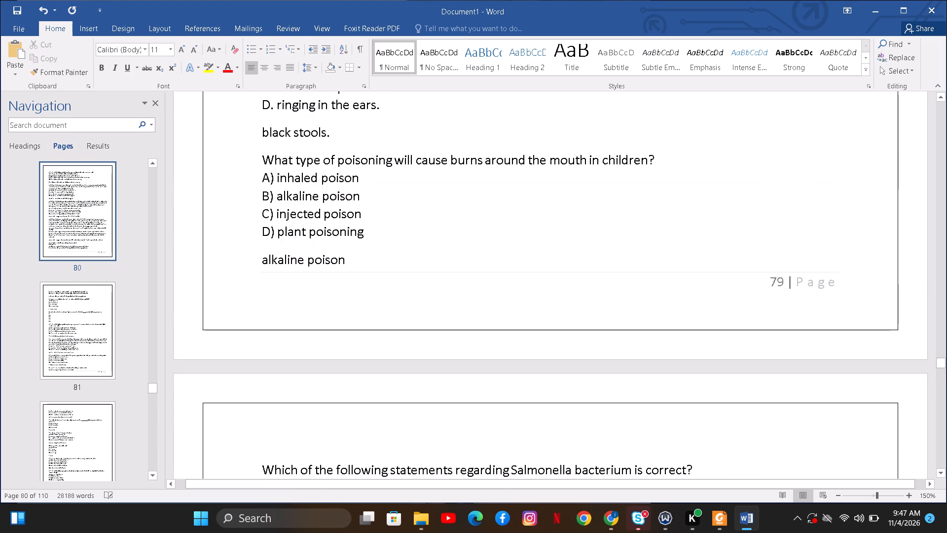
pyautogui.scroll(20, 412, 278)
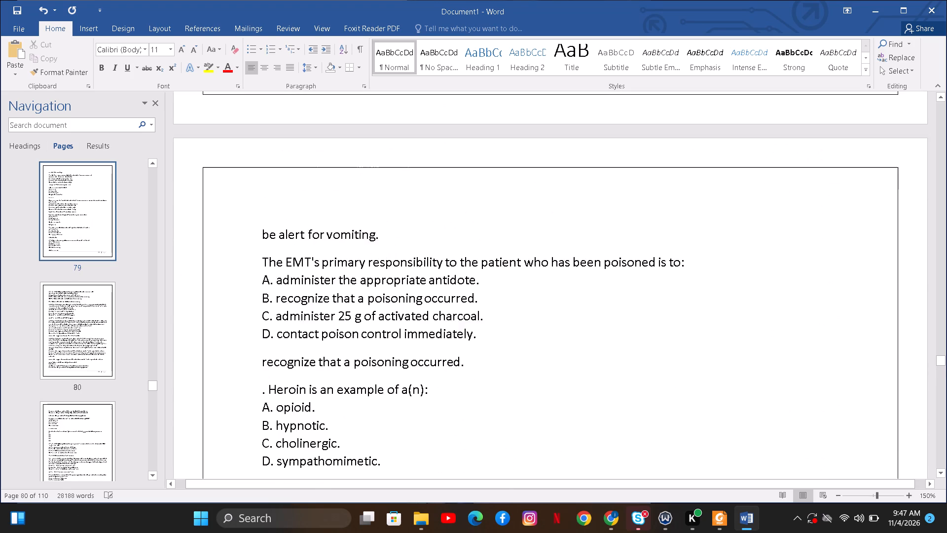
# In the sedative-hypnotic drug question on page 78, ignore all spelling flags for "Seconal", "secobarbital" and "flunitrazepam".
pyautogui.scroll(9, 413, 275)
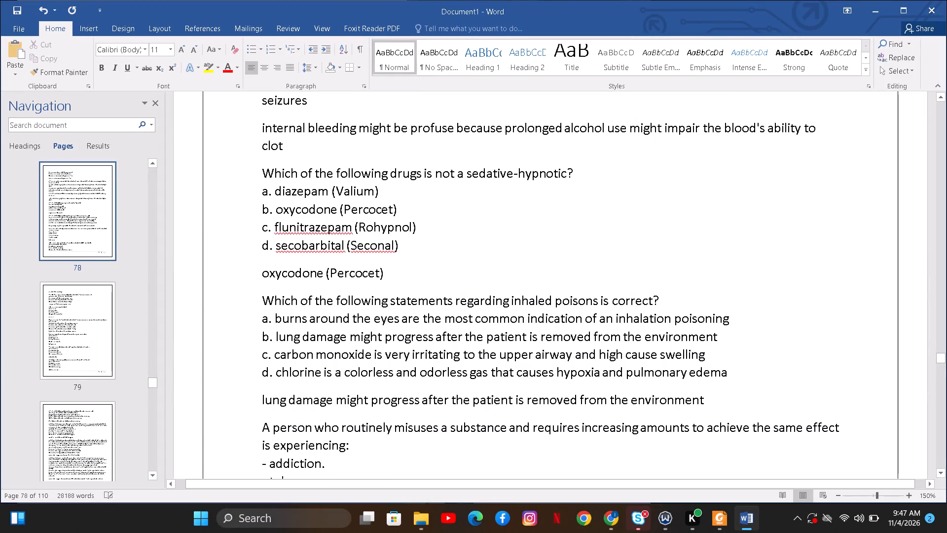
pyautogui.rightClick(375, 250)
pyautogui.click(420, 332)
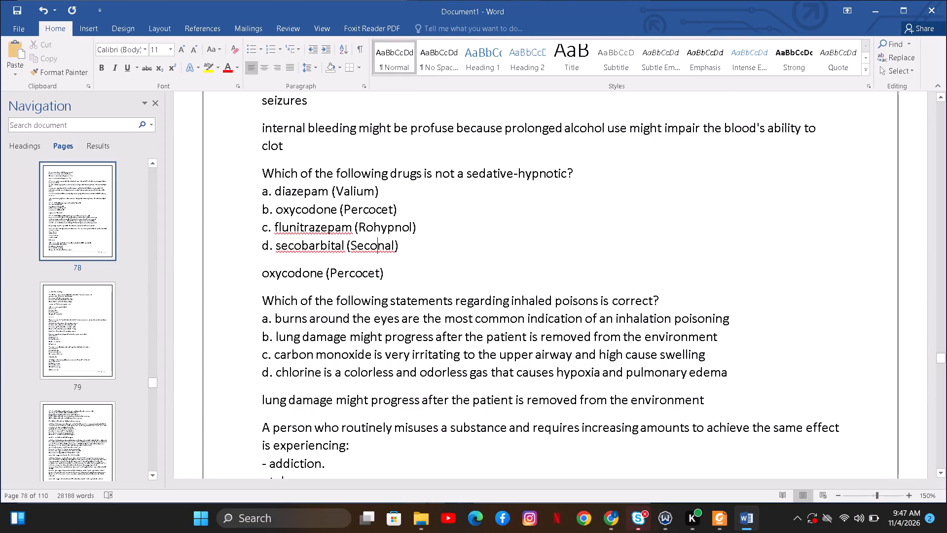
pyautogui.rightClick(299, 249)
pyautogui.click(377, 276)
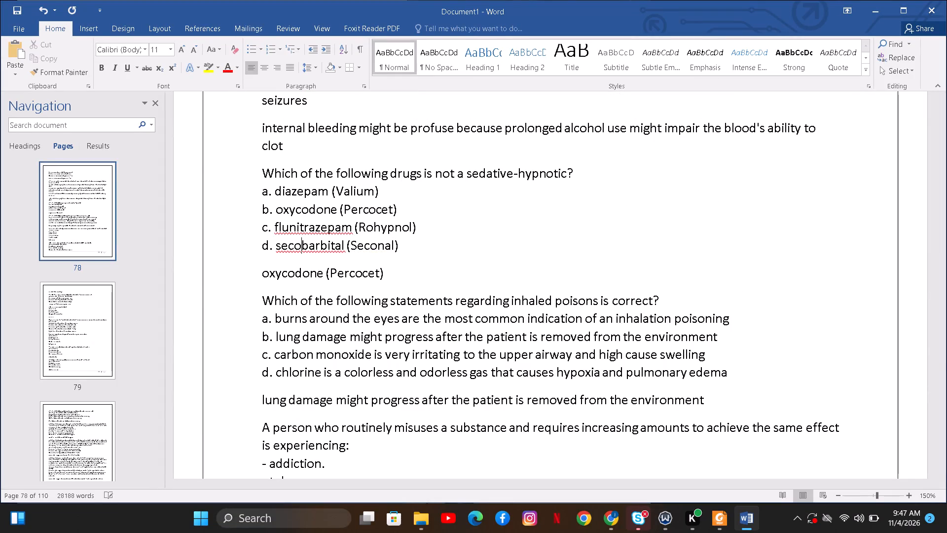
pyautogui.rightClick(317, 231)
pyautogui.click(378, 255)
# Ignore all spelling flags for "pralidoxime" in the atropine sulfate antidote question on page 77.
pyautogui.scroll(3, 378, 255)
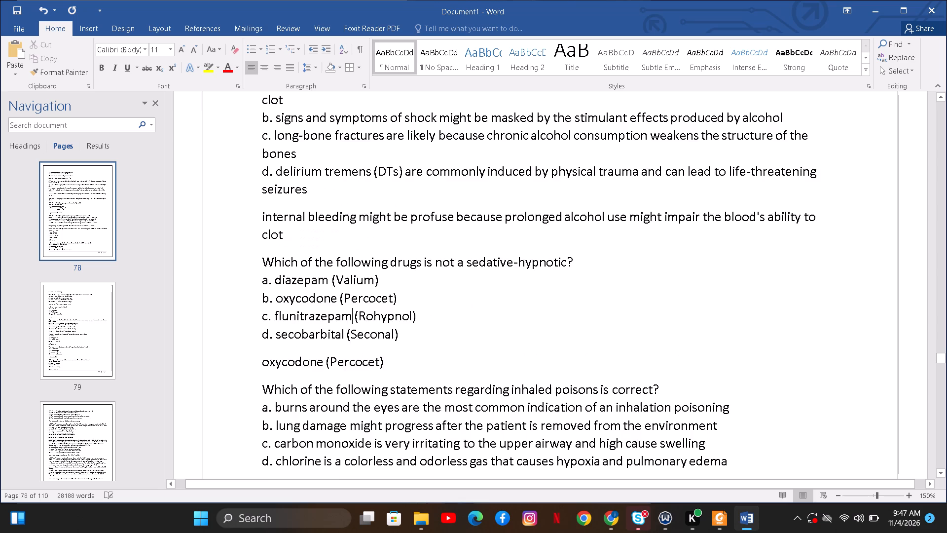
pyautogui.scroll(18, 378, 254)
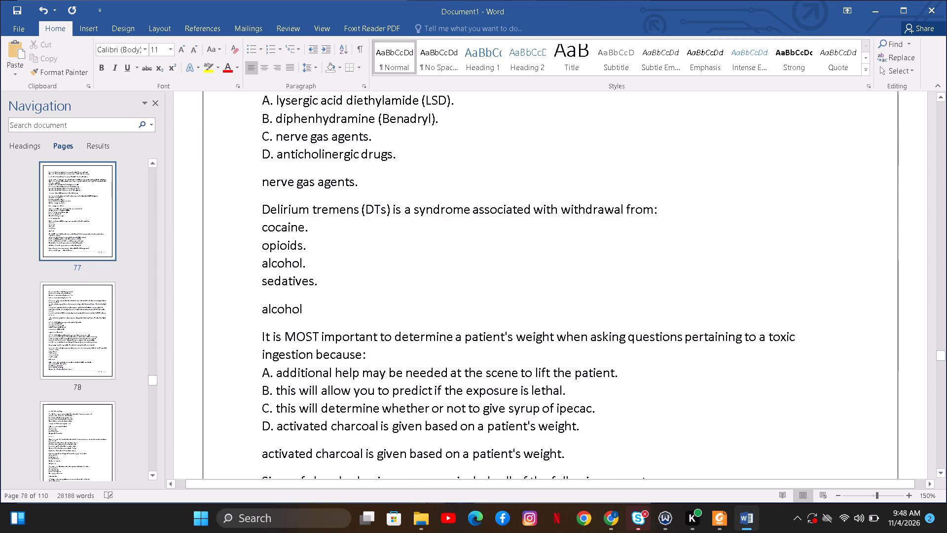
pyautogui.scroll(5, 379, 252)
pyautogui.scroll(-3, 407, 341)
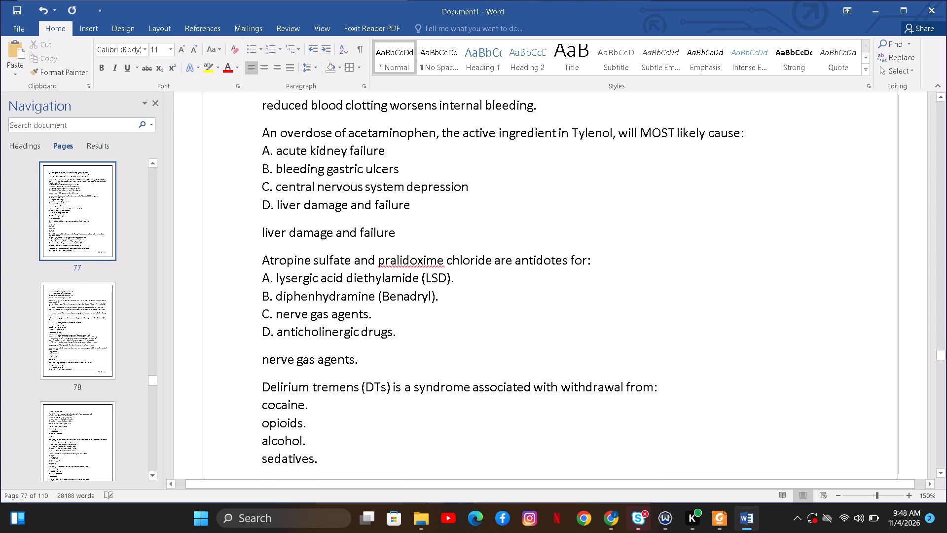
pyautogui.rightClick(403, 260)
pyautogui.click(462, 287)
# Ignore all spelling flags for "reimmobilize" in the zippered air splint question on page 76.
pyautogui.scroll(4, 413, 278)
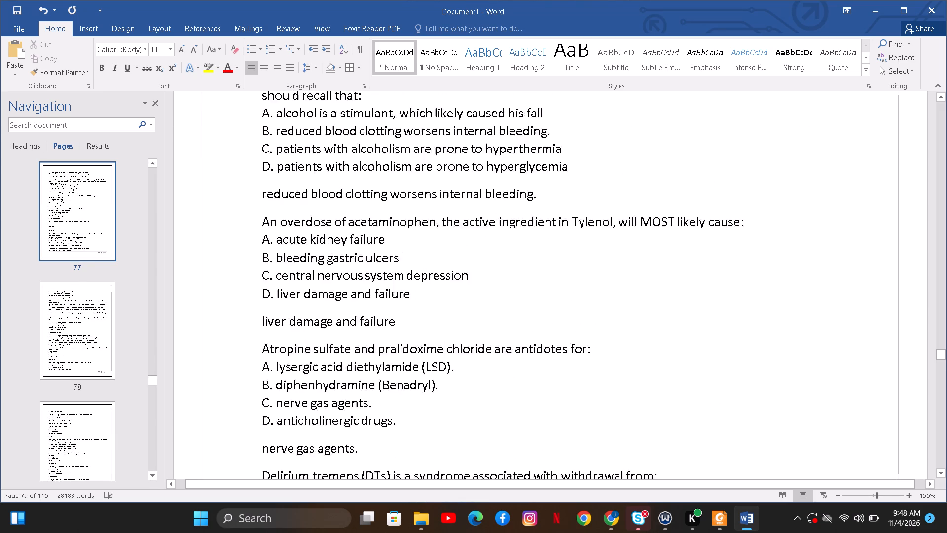
pyautogui.scroll(14, 409, 280)
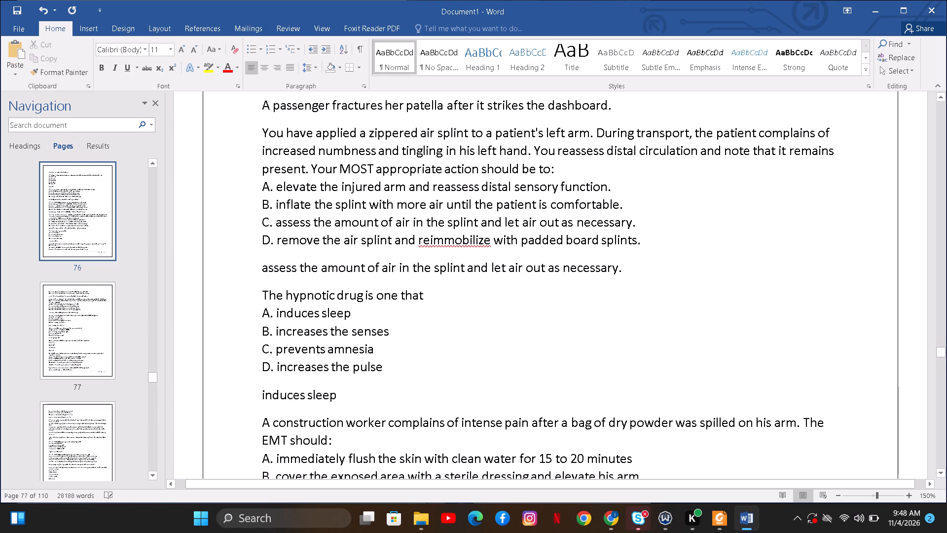
pyautogui.rightClick(464, 242)
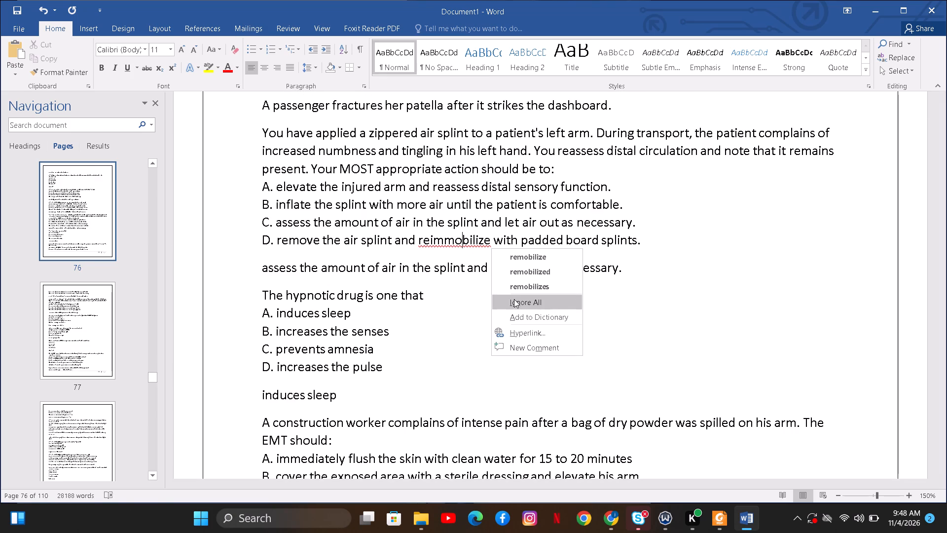
pyautogui.click(517, 303)
# On page 75, ignore all spelling flags for "humerus" in the supracondylar fracture question and "midshaft" in the fracture definition question.
pyautogui.scroll(2, 435, 278)
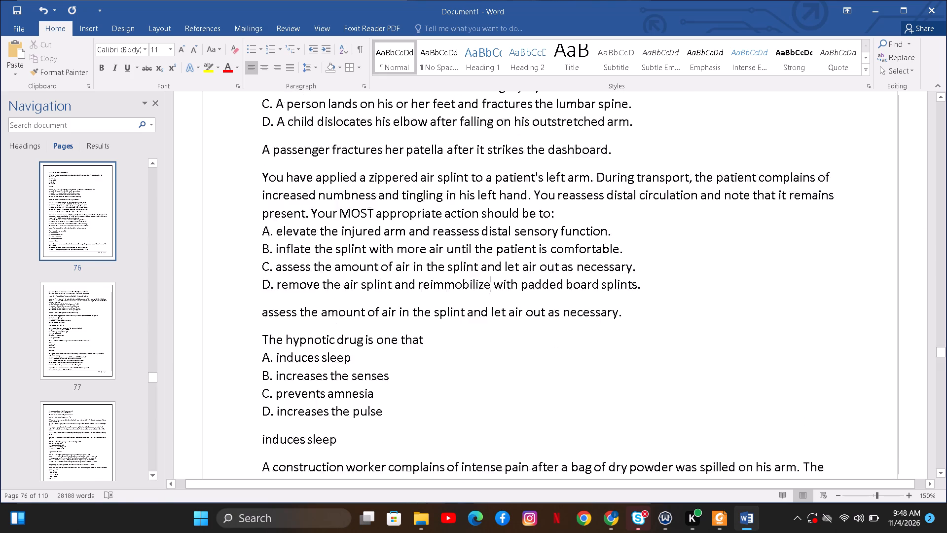
pyautogui.scroll(16, 435, 278)
pyautogui.scroll(-1, 436, 272)
pyautogui.scroll(2, 436, 272)
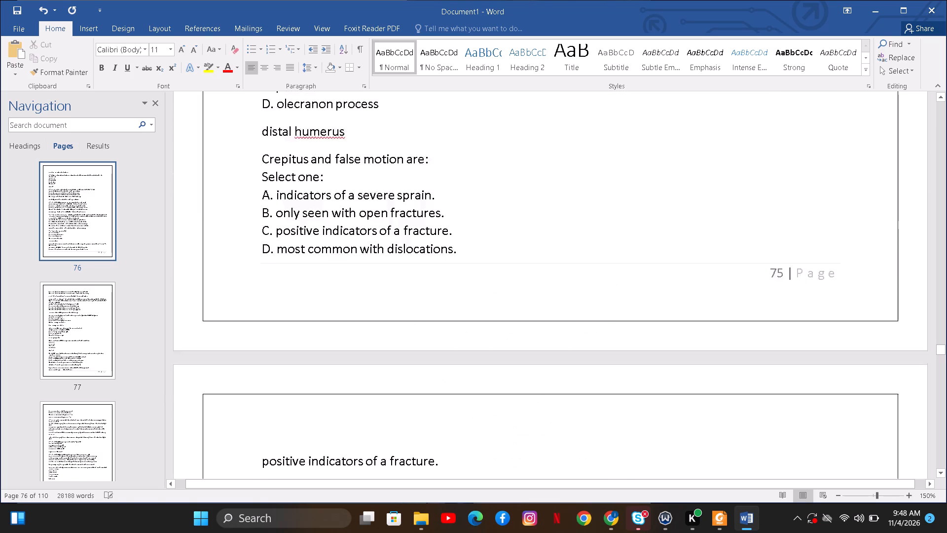
pyautogui.scroll(3, 436, 272)
pyautogui.rightClick(319, 353)
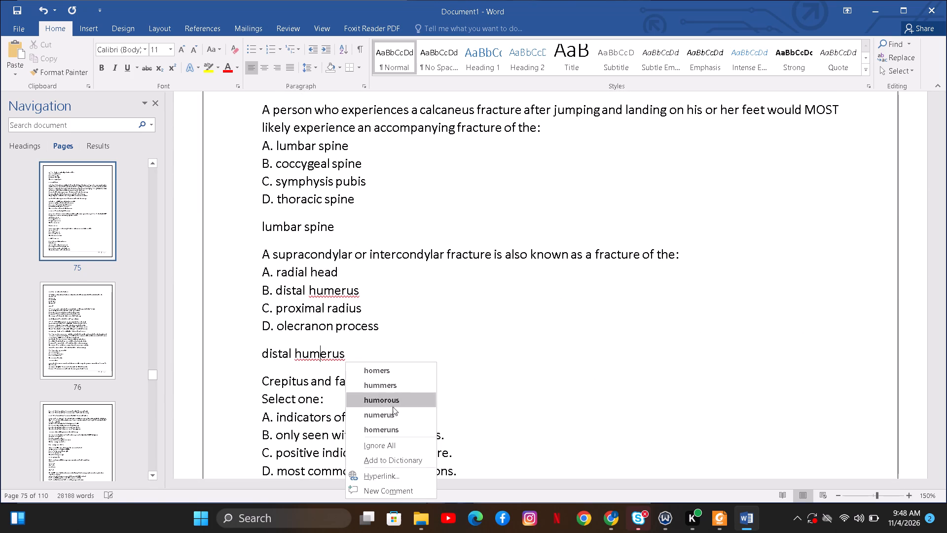
pyautogui.click(399, 444)
pyautogui.scroll(4, 369, 305)
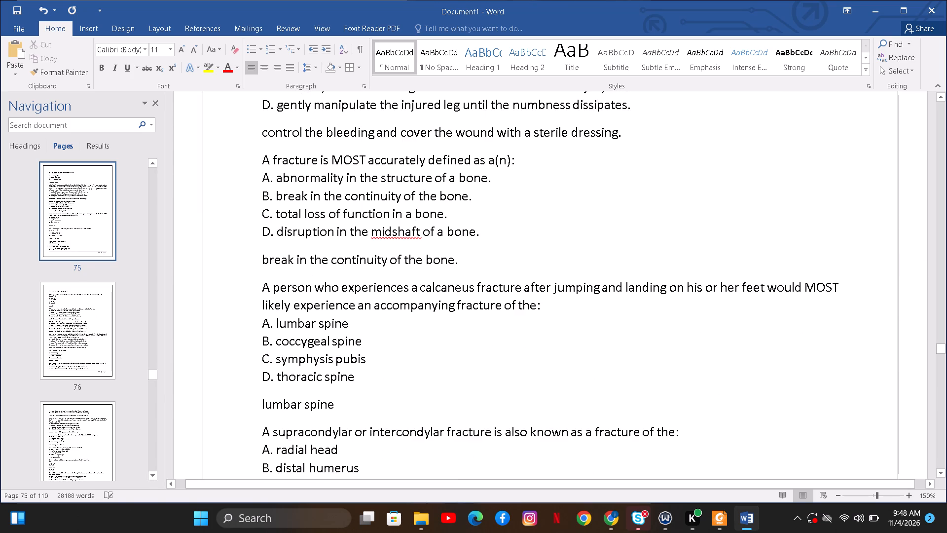
pyautogui.rightClick(394, 233)
pyautogui.click(461, 278)
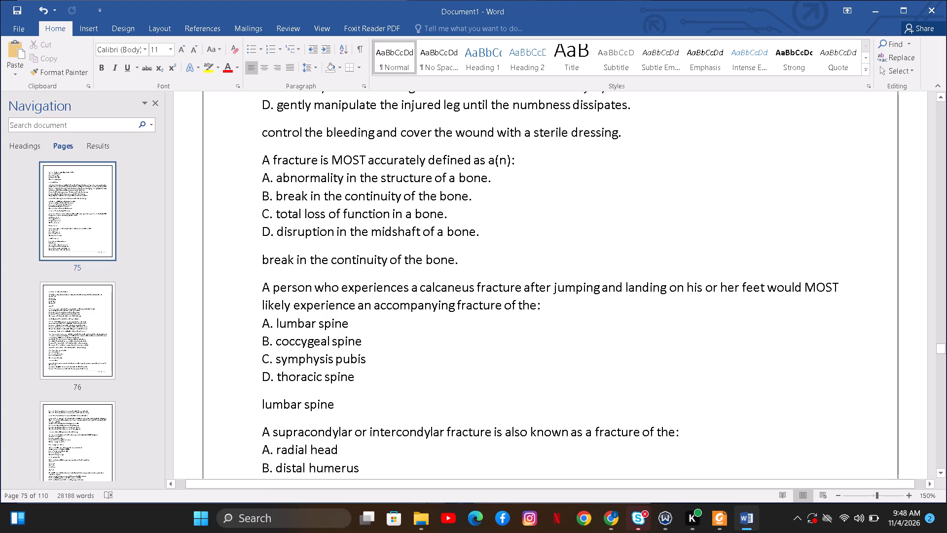
# Ignore all spelling flags for "hemothorax" in the patient assessment question at the end of page 72.
pyautogui.scroll(14, 490, 254)
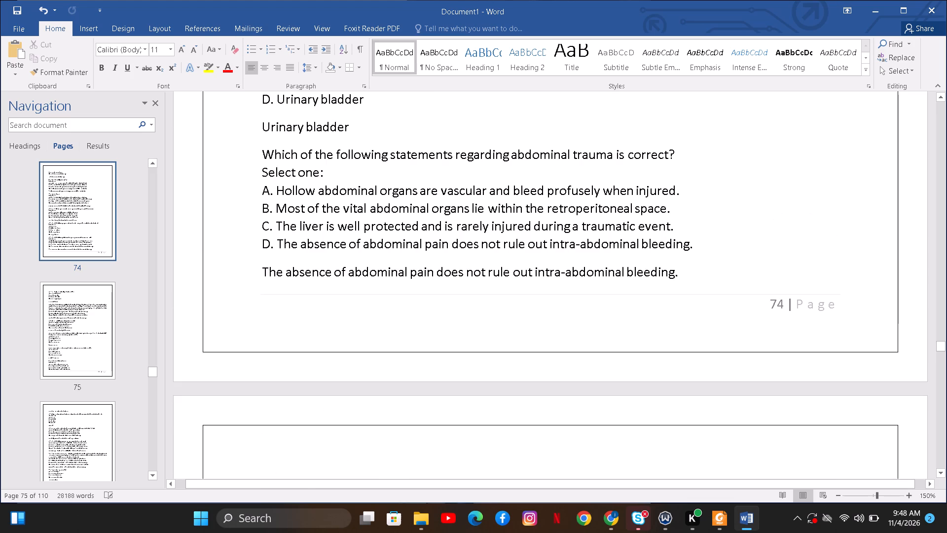
pyautogui.scroll(12, 489, 247)
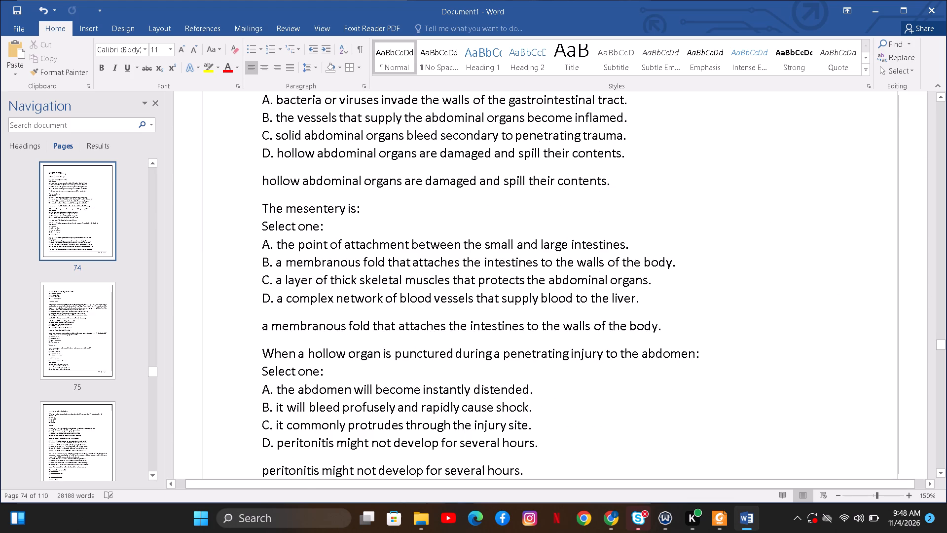
pyautogui.scroll(15, 497, 242)
pyautogui.scroll(8, 498, 243)
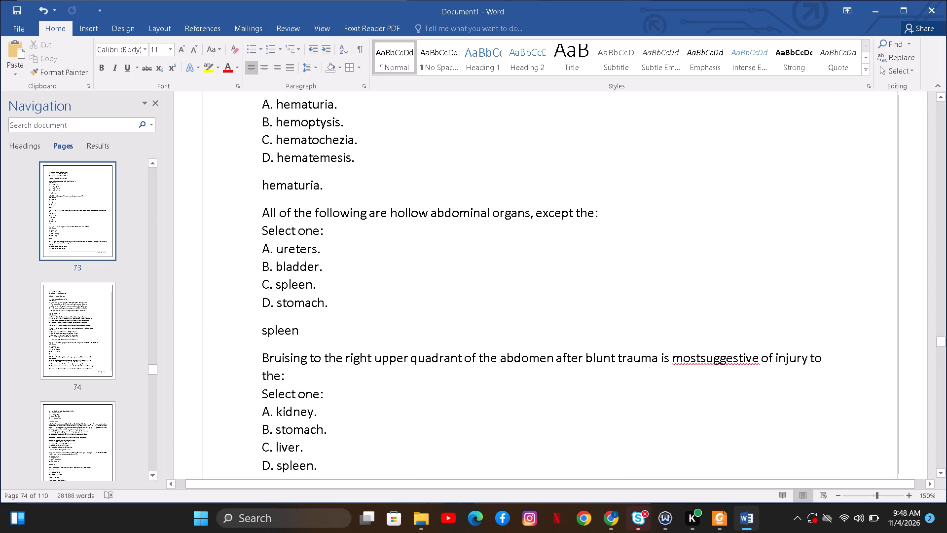
pyautogui.scroll(10, 499, 241)
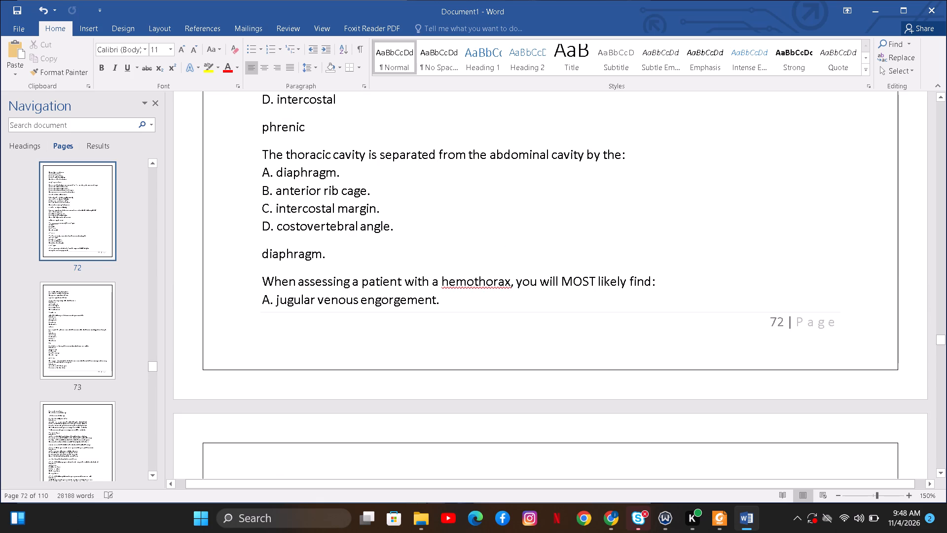
pyautogui.rightClick(484, 284)
pyautogui.click(544, 309)
# Ignore all spelling flags for "nondisplaced" in the frontal and parietal skull bones question on page 70.
pyautogui.scroll(5, 460, 278)
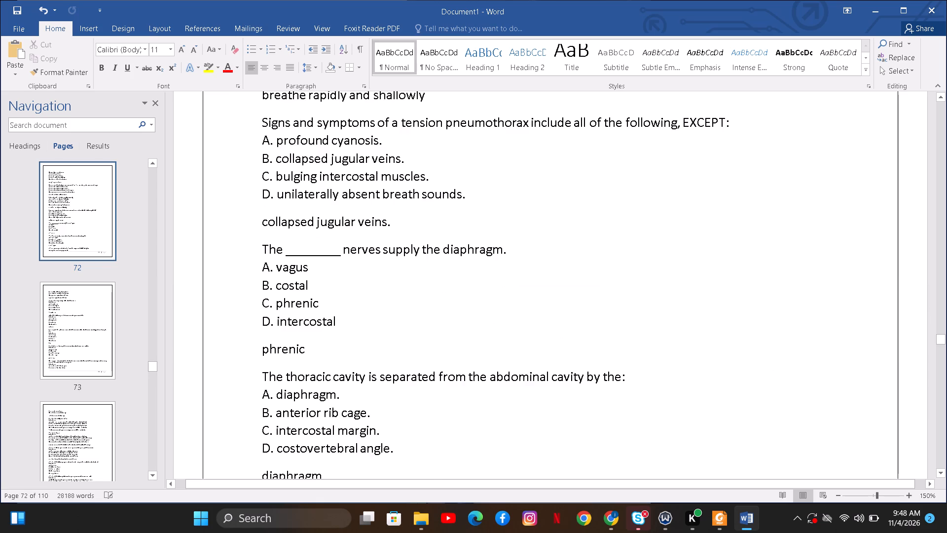
pyautogui.scroll(14, 462, 273)
pyautogui.scroll(-1, 465, 267)
pyautogui.scroll(6, 465, 267)
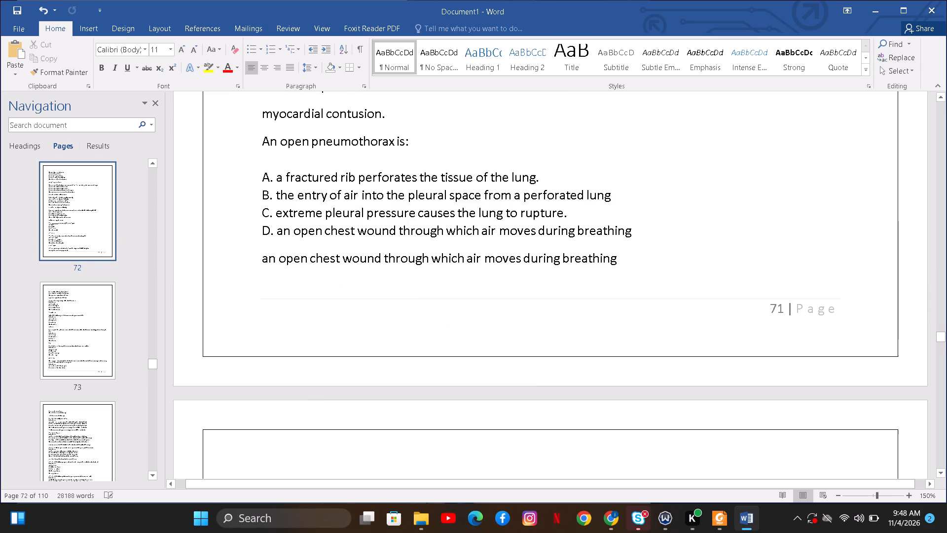
pyautogui.scroll(18, 465, 265)
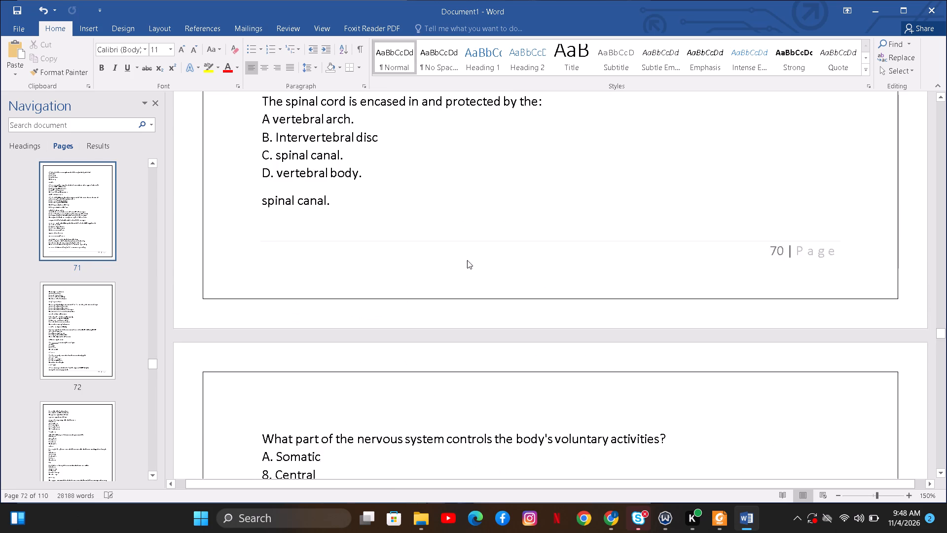
pyautogui.scroll(12, 467, 260)
pyautogui.scroll(-3, 317, 351)
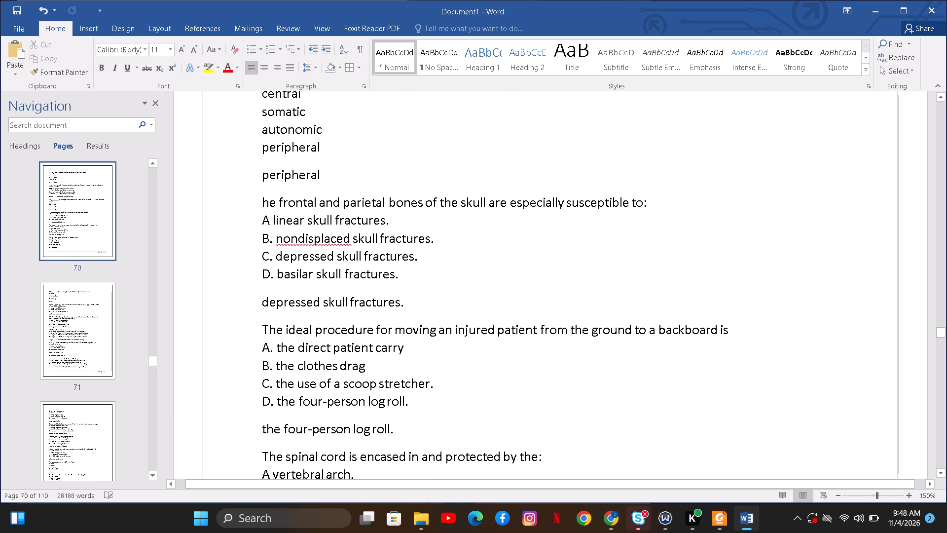
pyautogui.rightClick(323, 246)
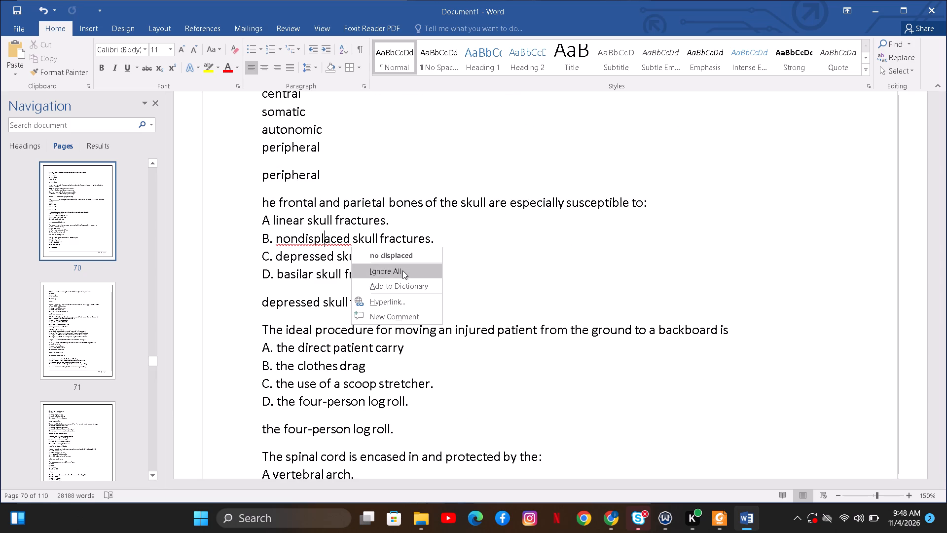
pyautogui.click(403, 270)
# Ignore all spelling flags for "zygoma" in the upper jawbones question on page 69.
pyautogui.scroll(11, 405, 270)
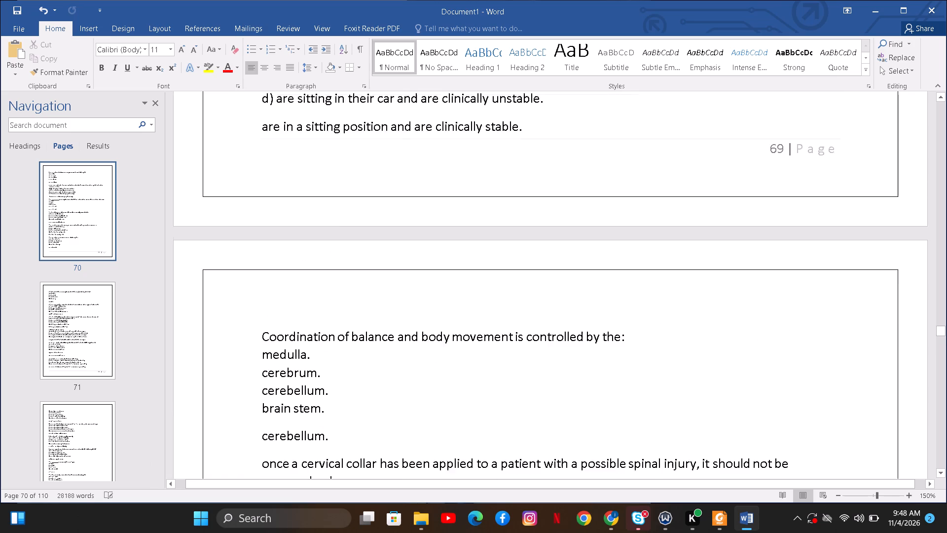
pyautogui.scroll(17, 406, 266)
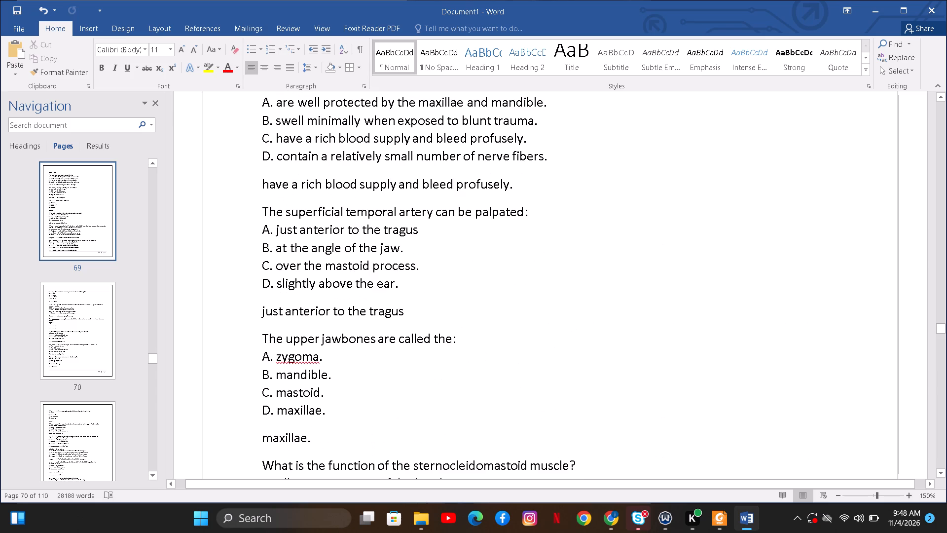
pyautogui.rightClick(307, 361)
pyautogui.click(365, 419)
# Ignore the grammar flag on "stopped." in the answer to the nose bleeding after head trauma question on page 65.
pyautogui.scroll(16, 372, 367)
pyautogui.scroll(4, 411, 306)
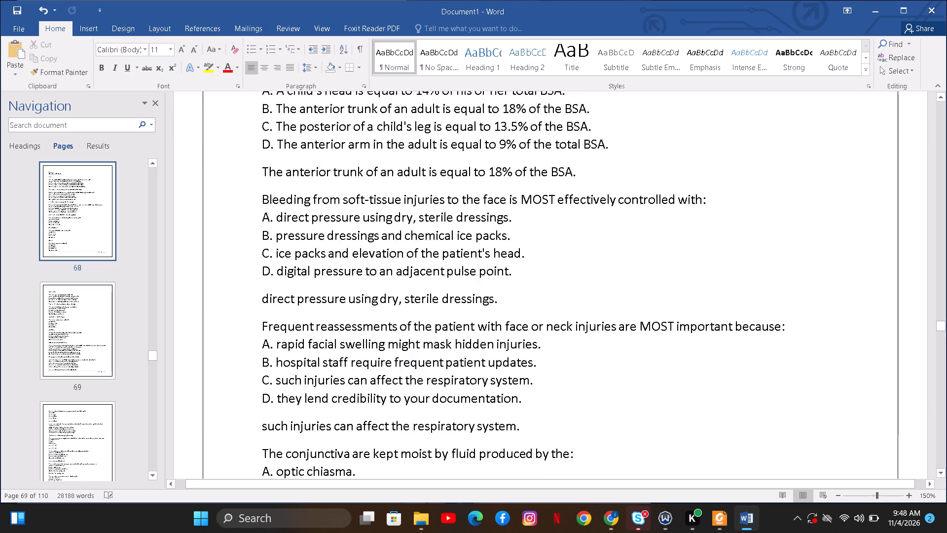
pyautogui.scroll(16, 412, 305)
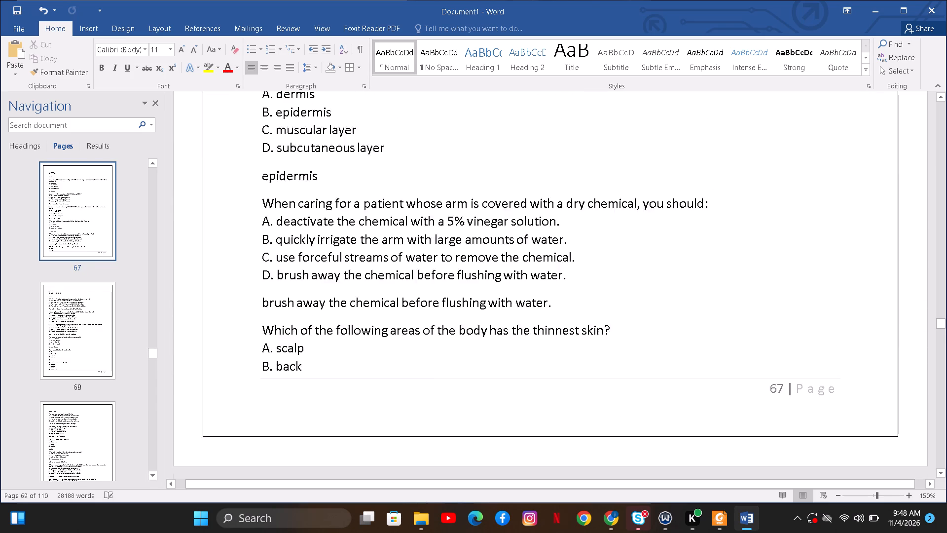
pyautogui.scroll(1, 423, 299)
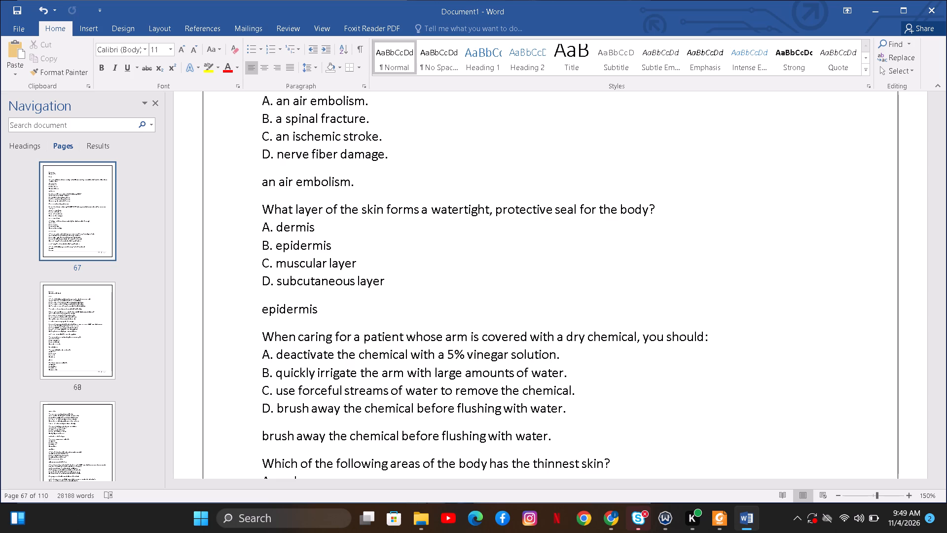
pyautogui.scroll(10, 314, 260)
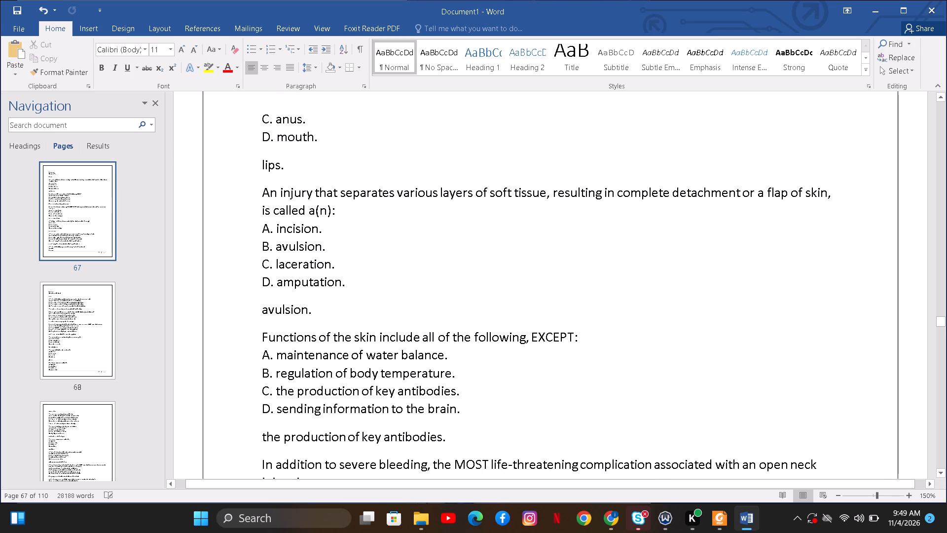
pyautogui.scroll(5, 317, 269)
pyautogui.scroll(14, 376, 266)
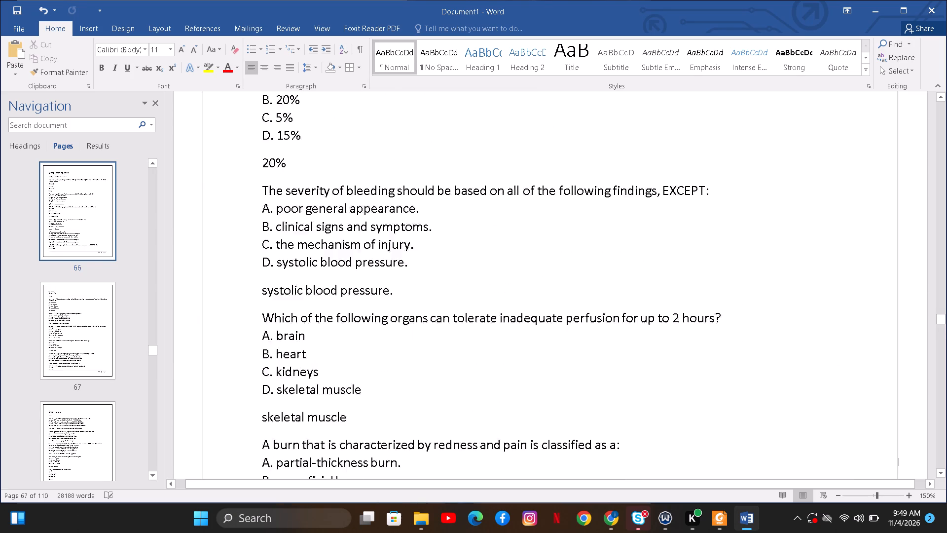
pyautogui.scroll(20, 381, 263)
pyautogui.scroll(5, 381, 263)
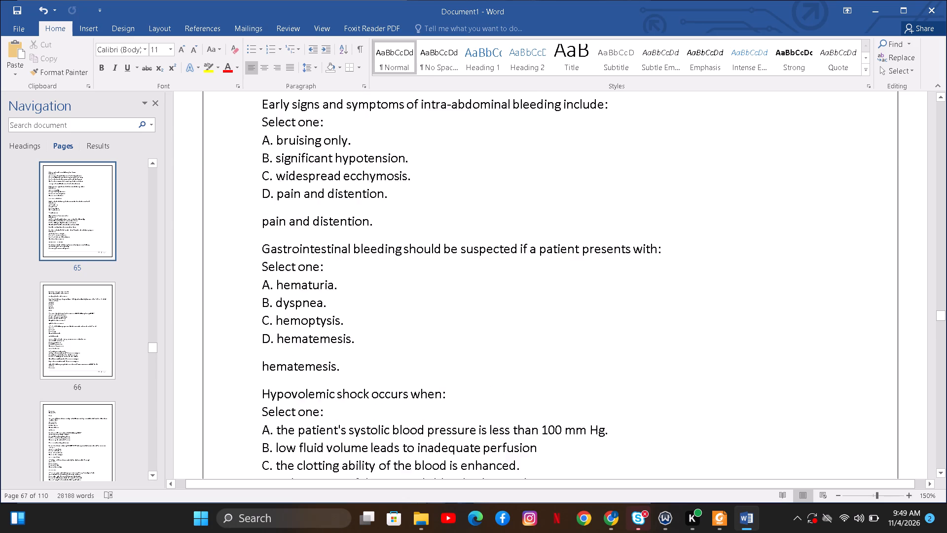
pyautogui.scroll(6, 384, 262)
pyautogui.scroll(-5, 387, 257)
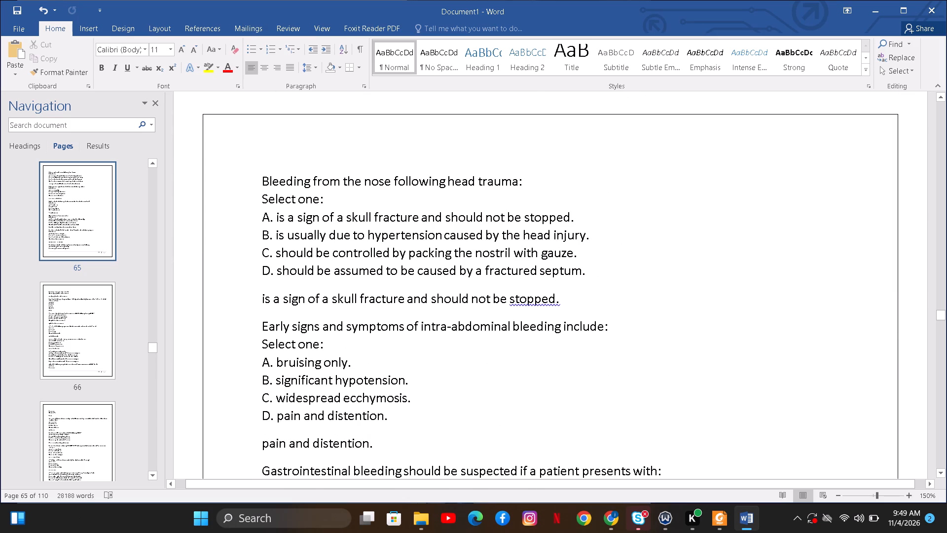
pyautogui.rightClick(544, 301)
pyautogui.click(592, 329)
# Ignore all spelling flags for "hypoperfusion" in the "Shock is the result of" question on page 62.
pyautogui.scroll(2, 408, 276)
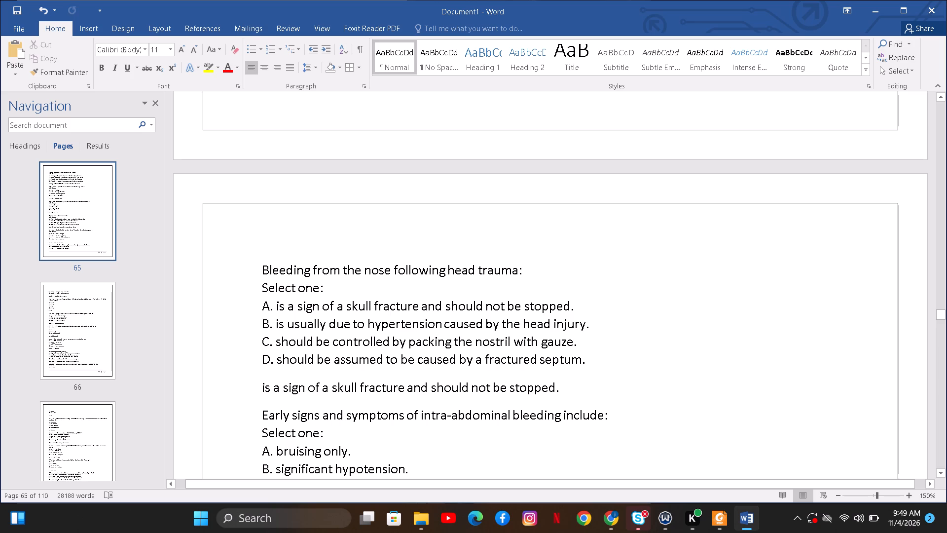
pyautogui.scroll(4, 394, 273)
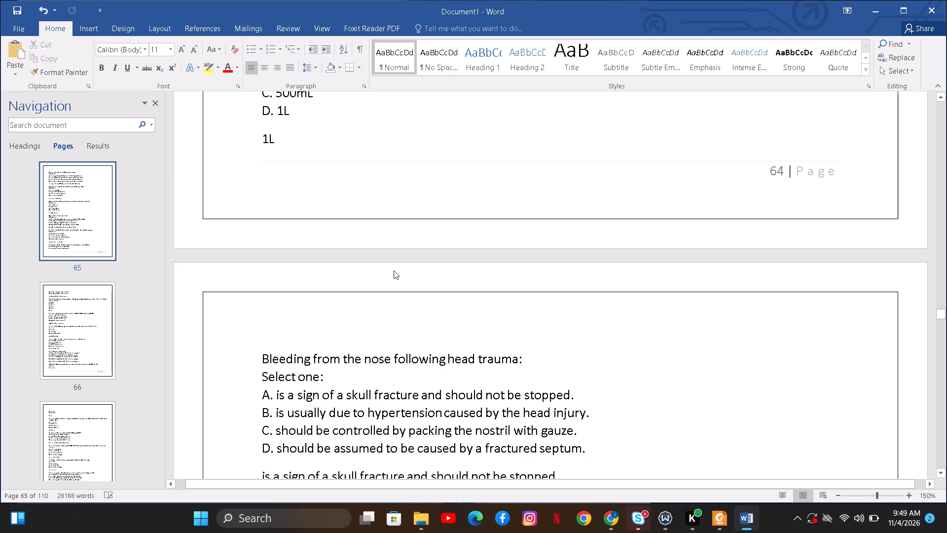
pyautogui.scroll(19, 394, 270)
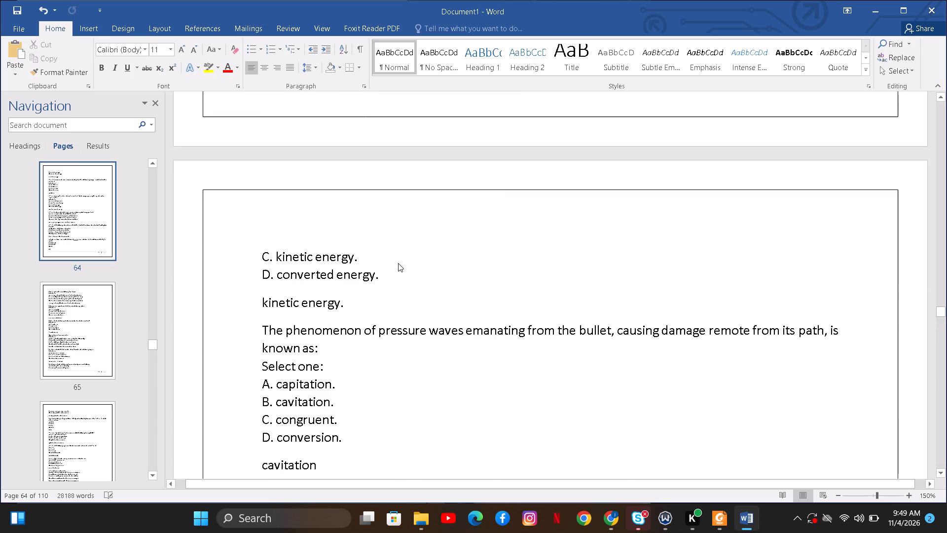
pyautogui.scroll(20, 398, 263)
pyautogui.scroll(7, 398, 263)
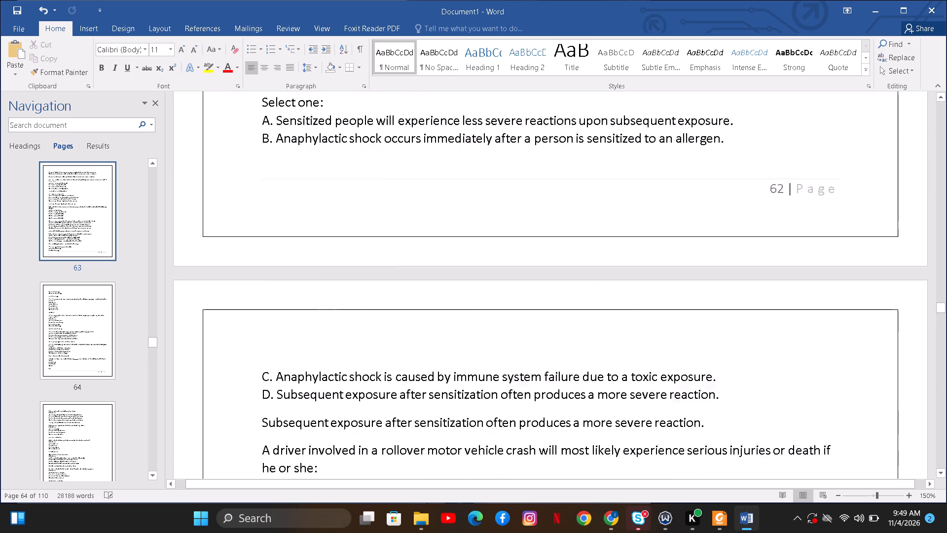
pyautogui.scroll(11, 402, 260)
pyautogui.scroll(-3, 380, 287)
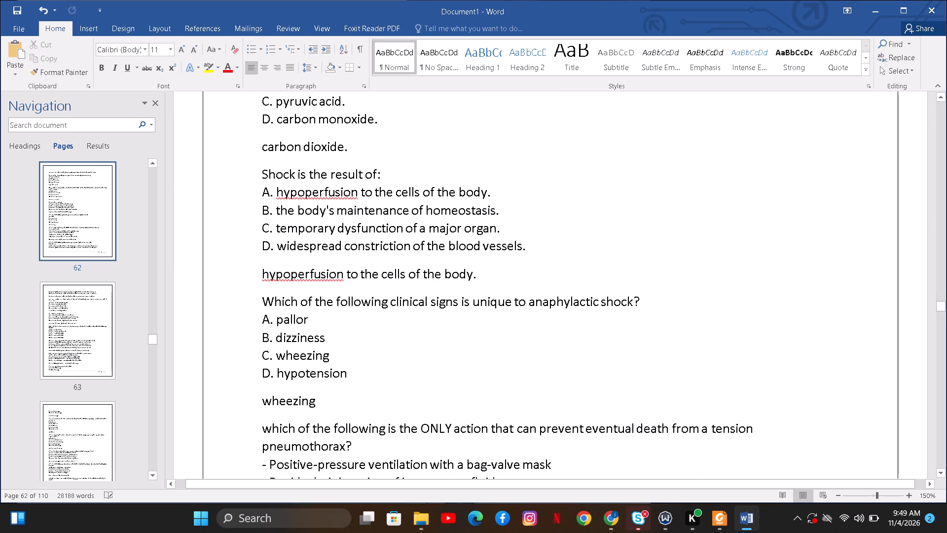
pyautogui.rightClick(313, 278)
pyautogui.click(389, 304)
# Review pages 62 back to 58 for remaining proofing flags and for questions with empty answer options.
pyautogui.scroll(2, 375, 288)
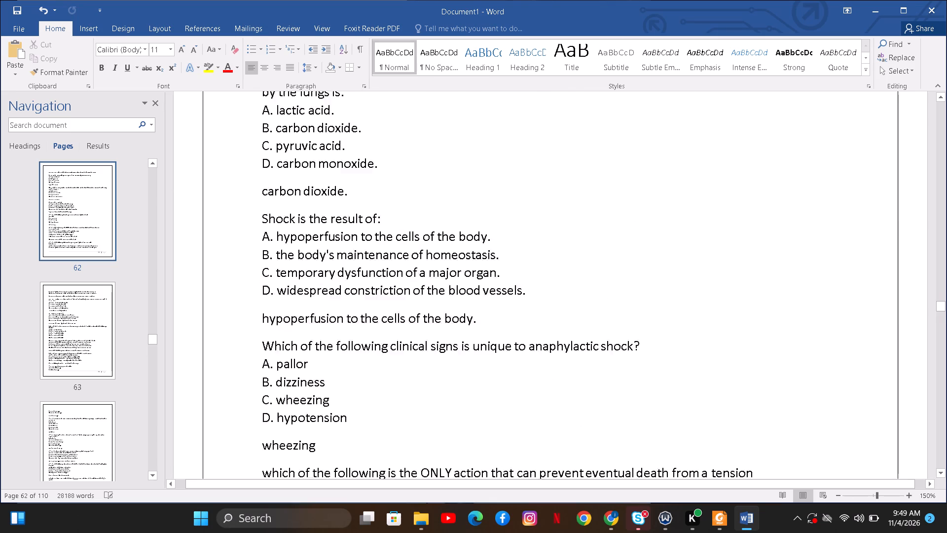
pyautogui.scroll(7, 376, 288)
pyautogui.scroll(-1, 376, 287)
pyautogui.scroll(17, 376, 287)
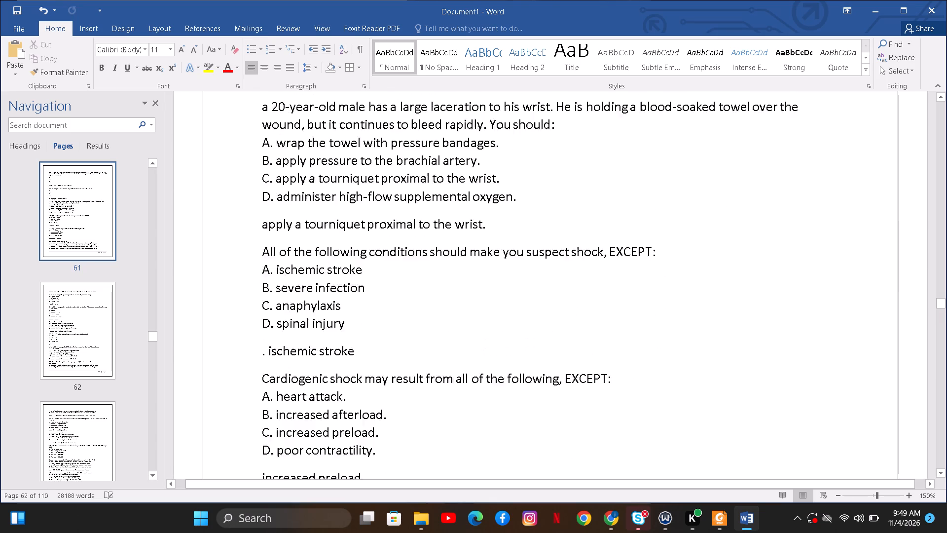
pyautogui.scroll(20, 377, 283)
pyautogui.scroll(3, 377, 283)
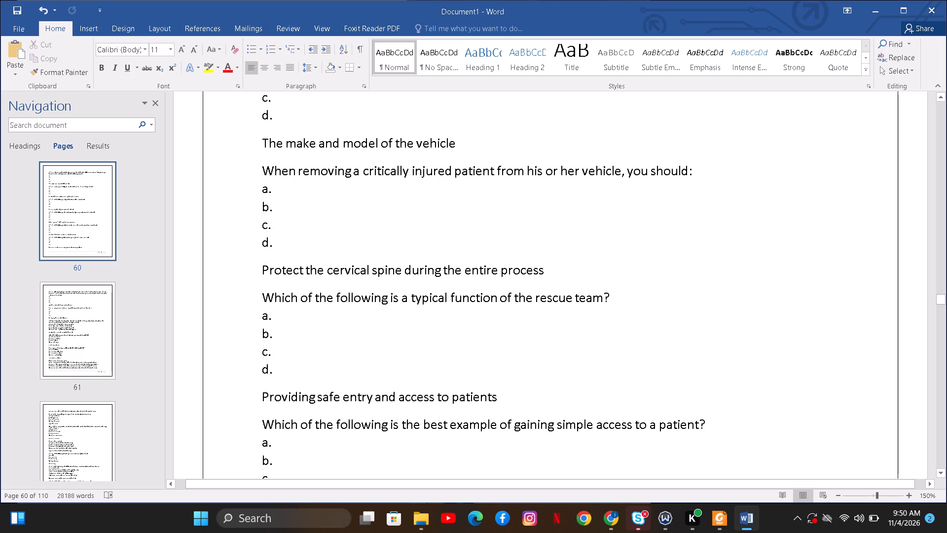
pyautogui.scroll(-13, 432, 321)
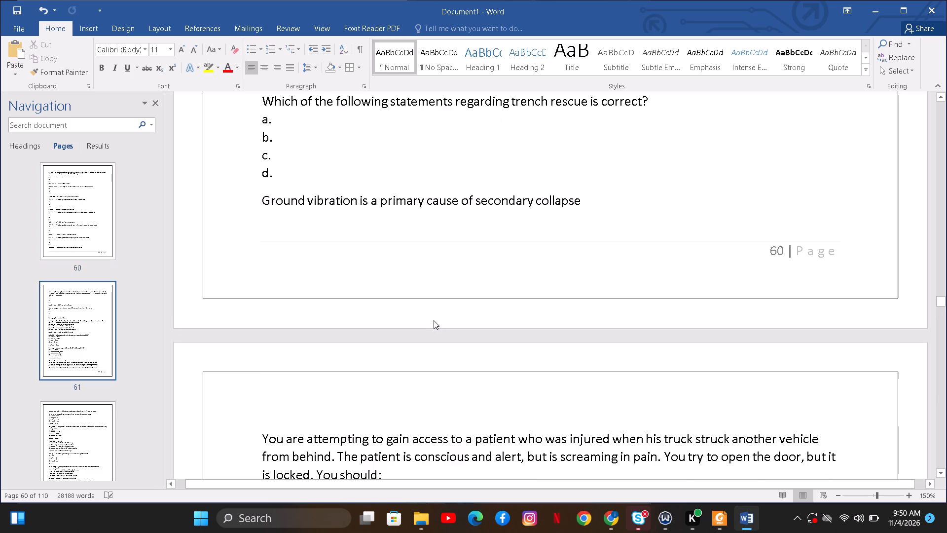
pyautogui.scroll(-15, 434, 320)
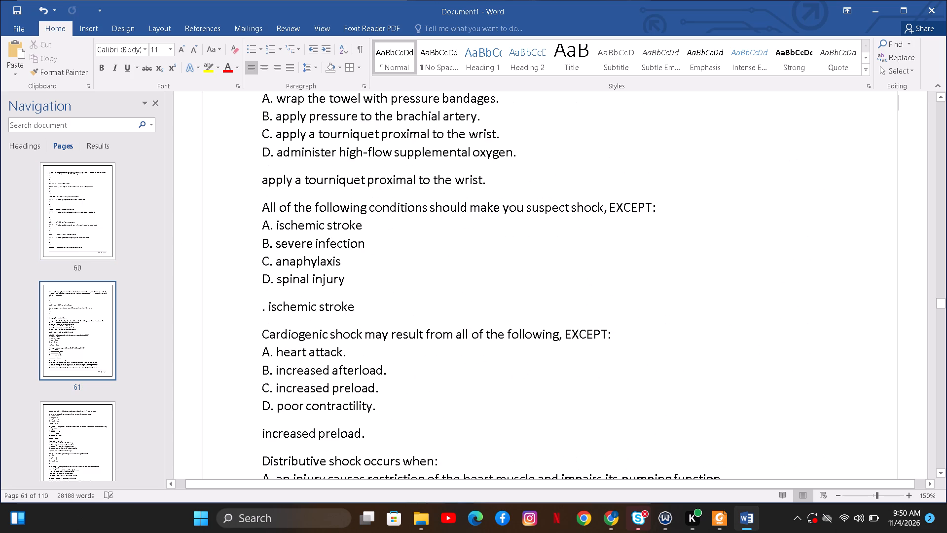
pyautogui.scroll(5, 435, 320)
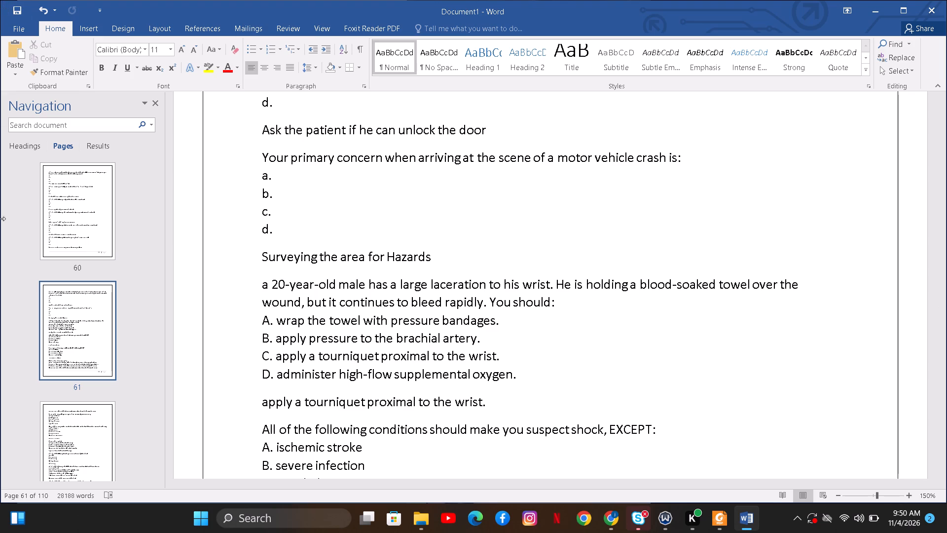
pyautogui.scroll(4, 372, 361)
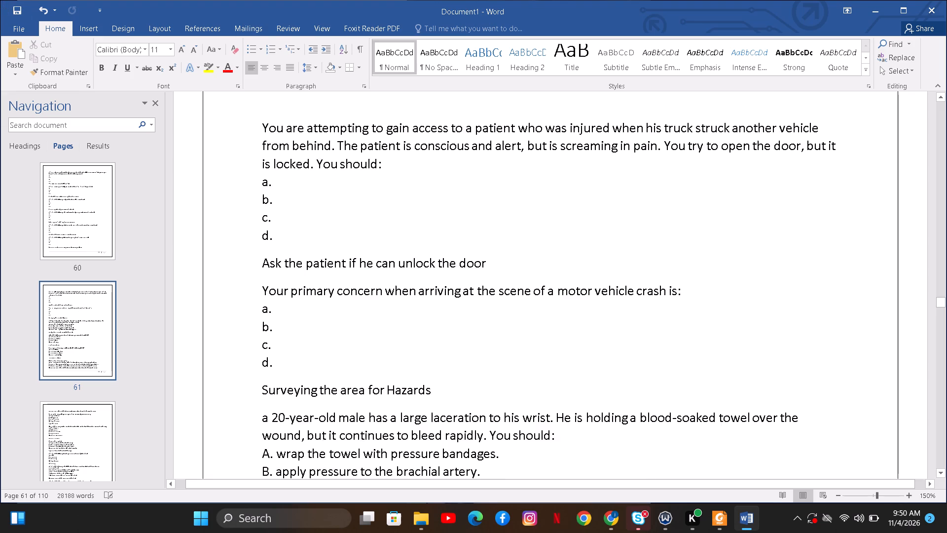
pyautogui.scroll(20, 366, 359)
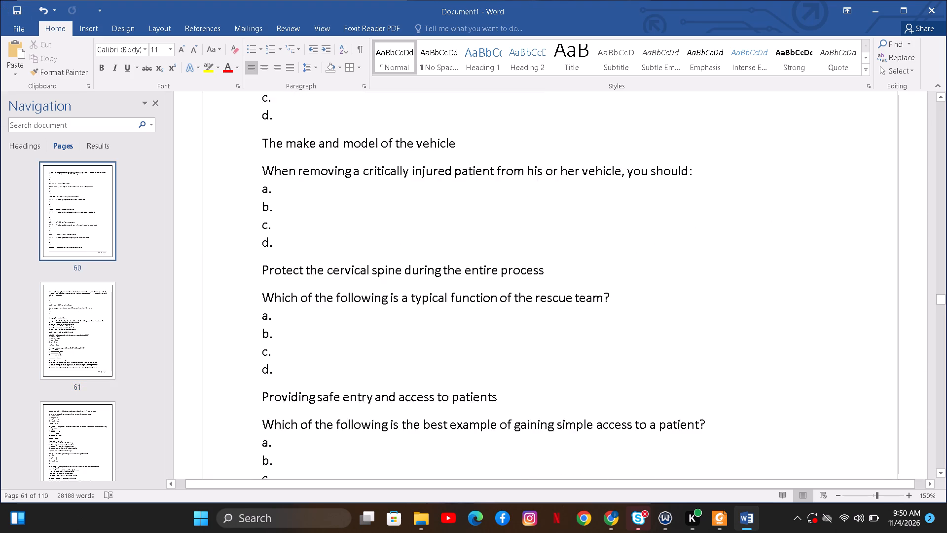
pyautogui.scroll(16, 361, 353)
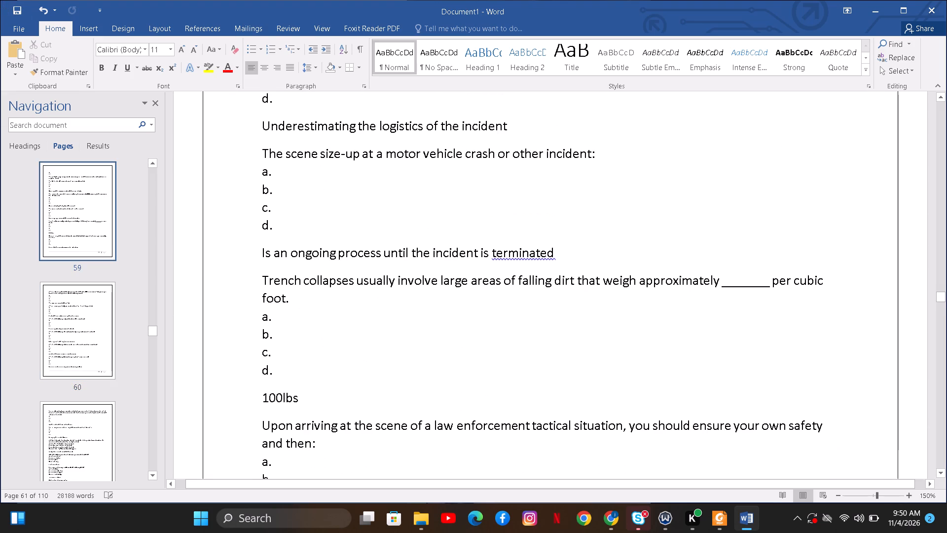
pyautogui.scroll(15, 365, 353)
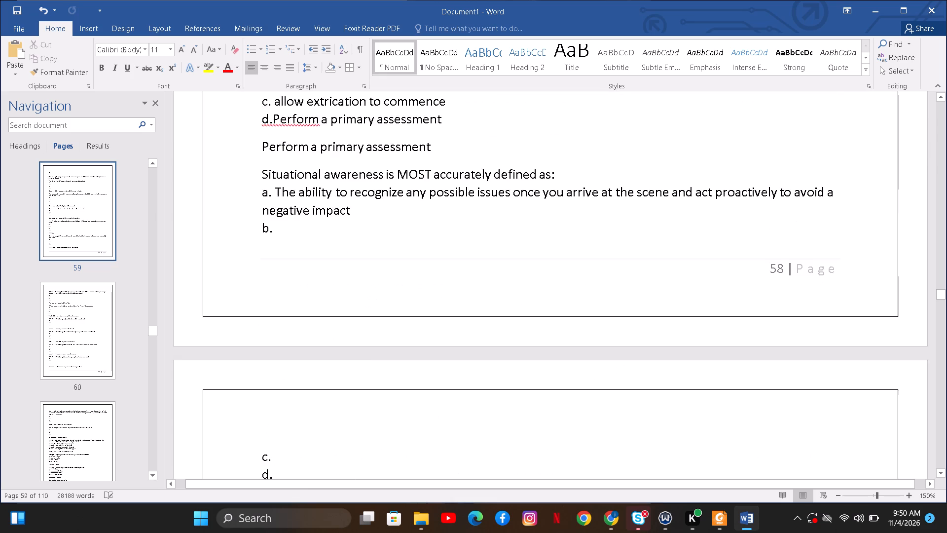
pyautogui.scroll(1, 370, 353)
pyautogui.scroll(-1, 370, 353)
pyautogui.scroll(7, 370, 353)
pyautogui.scroll(-2, 372, 351)
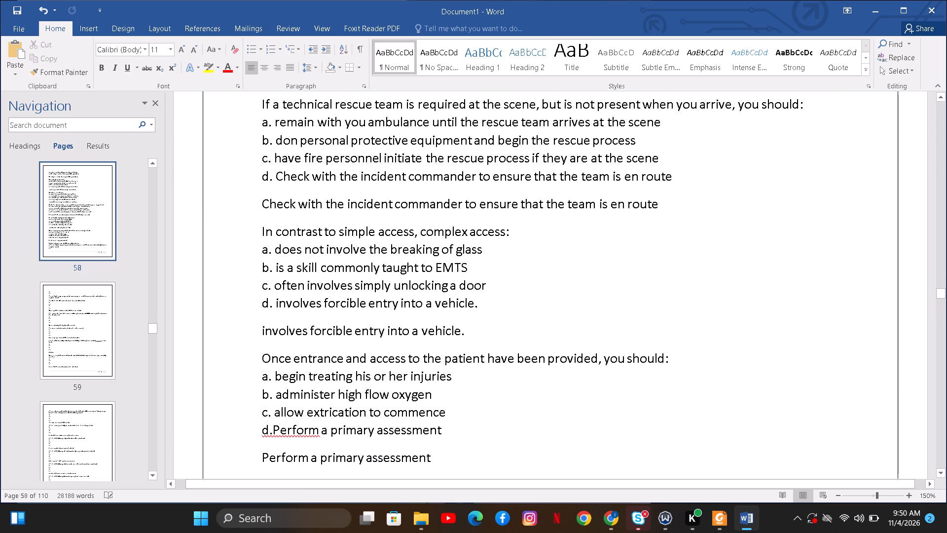
# Delete the empty answer options a. to d. from the EMT's search and rescue role question on page 59.
pyautogui.scroll(-6, 372, 352)
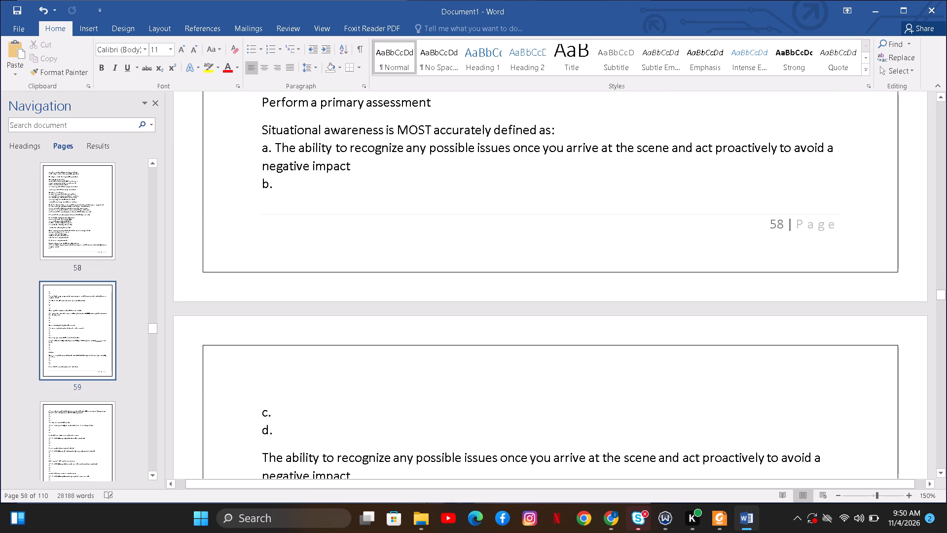
pyautogui.scroll(-6, 372, 351)
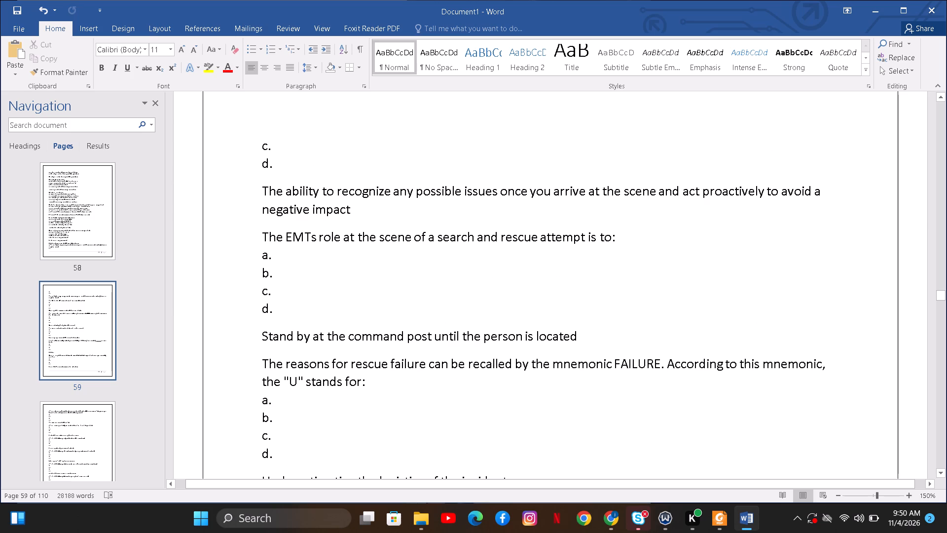
pyautogui.moveTo(258, 258); pyautogui.dragTo(274, 264)
pyautogui.moveTo(274, 264); pyautogui.dragTo(275, 311)
pyautogui.press('BackSpace')
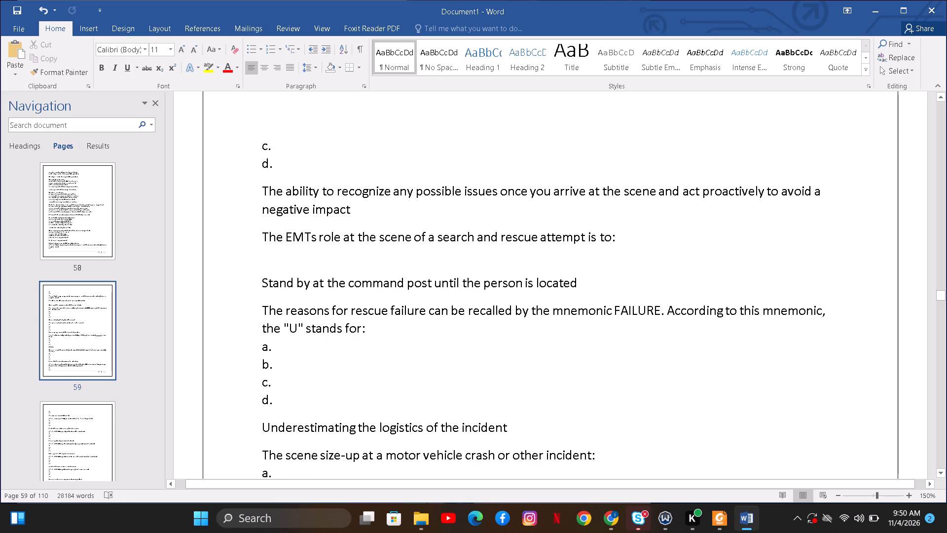
# Remove the blank line left under the EMT's search and rescue role question on page 59.
pyautogui.click(265, 271)
pyautogui.press('BackSpace')
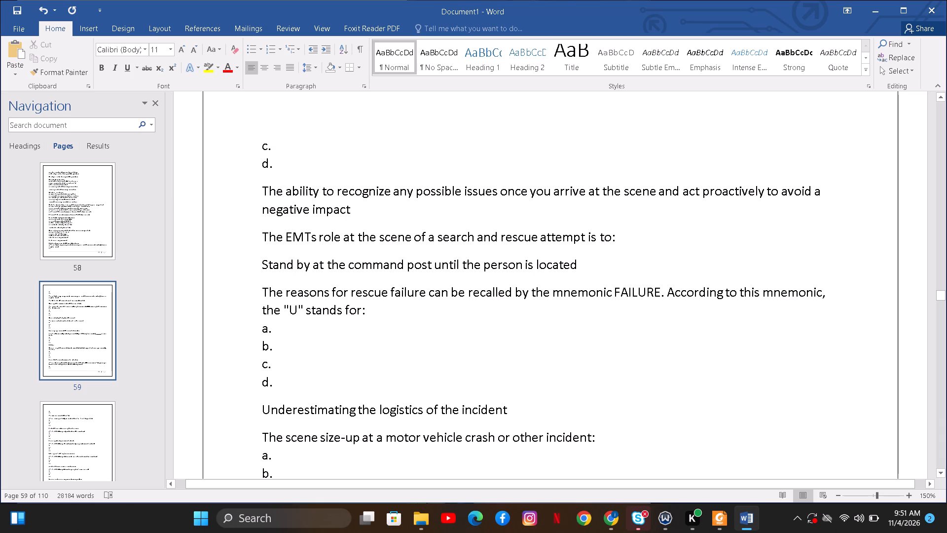
# Delete the empty answer options a. to d. from the FAILURE mnemonic and motor vehicle crash scene size-up questions on page 59.
pyautogui.moveTo(262, 328); pyautogui.dragTo(279, 387)
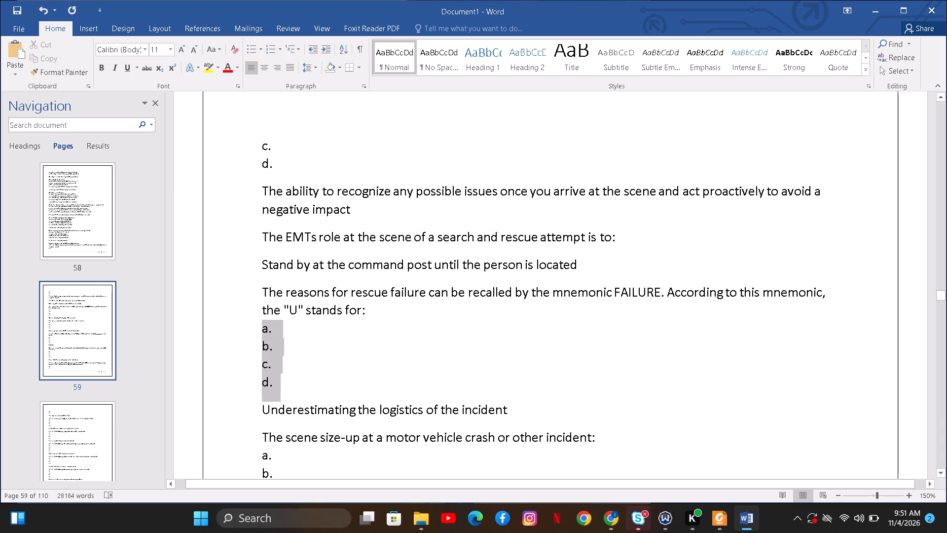
pyautogui.moveTo(279, 387); pyautogui.dragTo(284, 401)
pyautogui.moveTo(284, 401); pyautogui.dragTo(283, 399)
pyautogui.press('BackSpace')
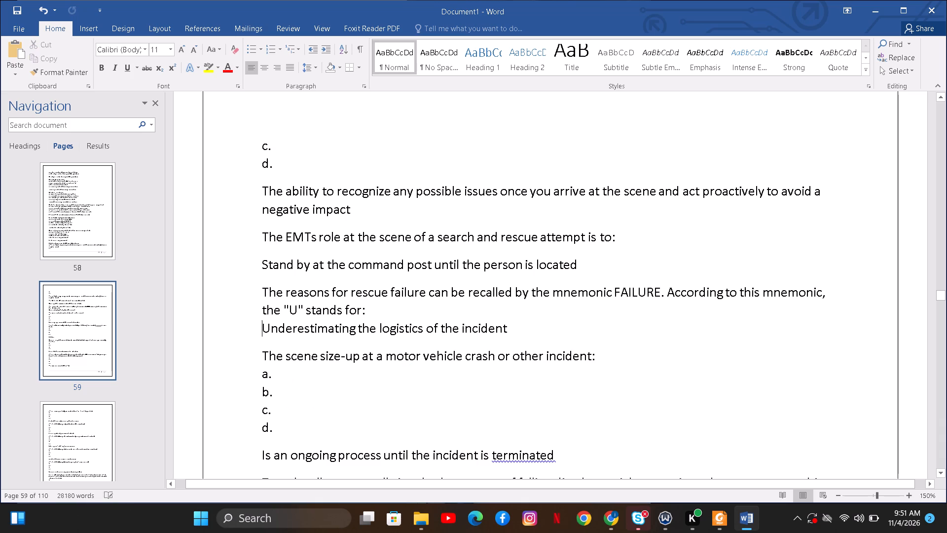
pyautogui.scroll(-1, 263, 387)
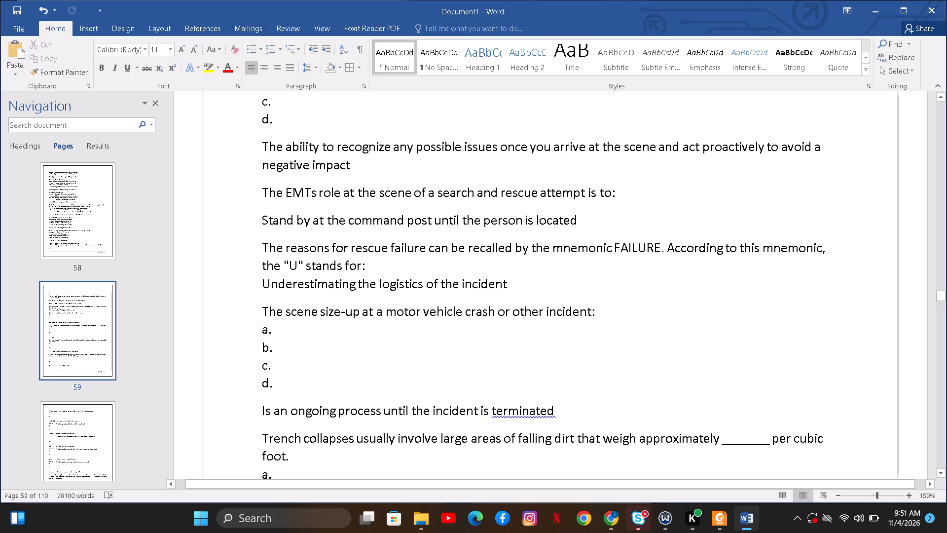
pyautogui.moveTo(263, 331); pyautogui.dragTo(278, 382)
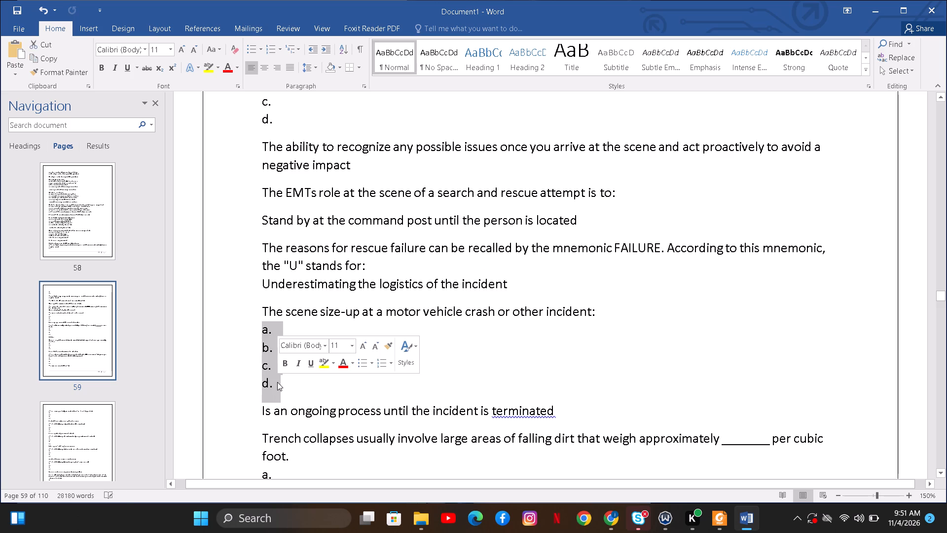
pyautogui.press('BackSpace')
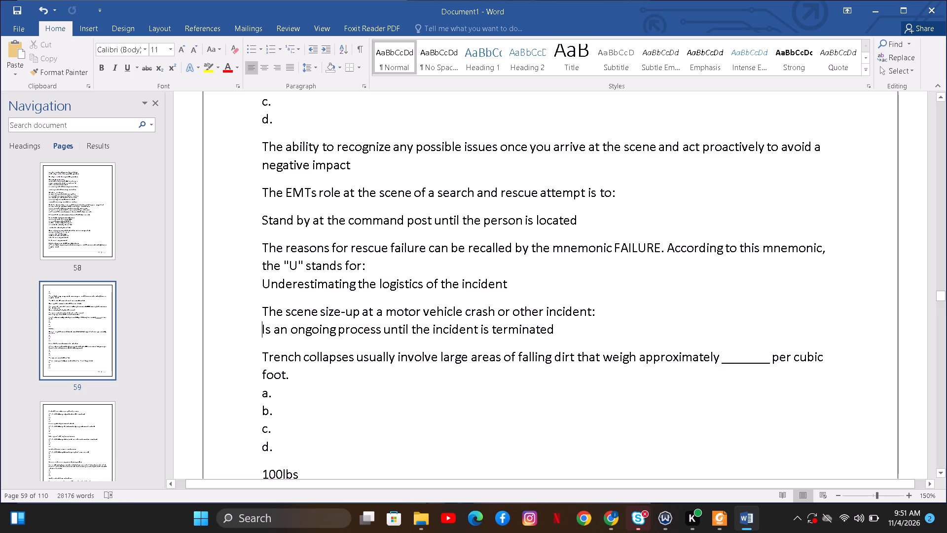
# Delete the empty answer options from the trench collapse weight and law enforcement tactical situation questions on page 59.
pyautogui.scroll(-3, 293, 374)
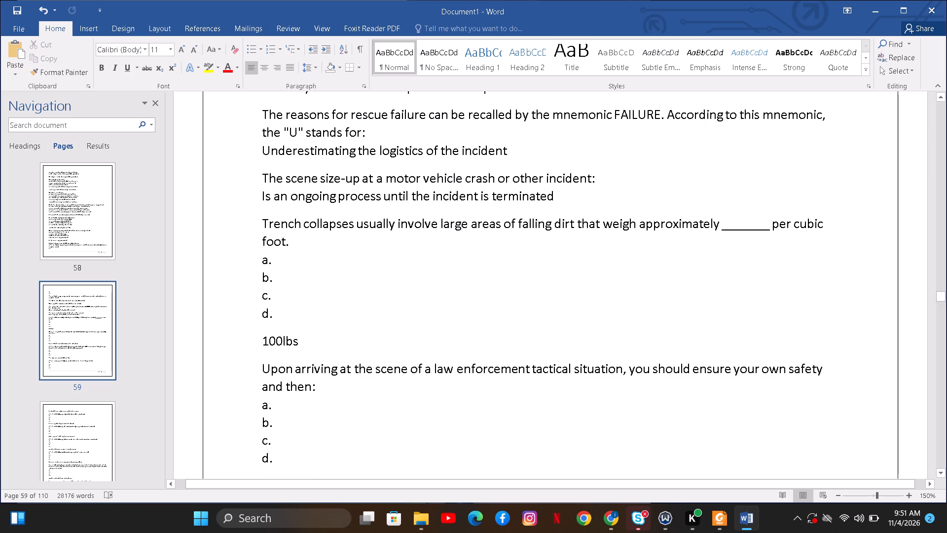
pyautogui.moveTo(260, 263); pyautogui.dragTo(266, 318)
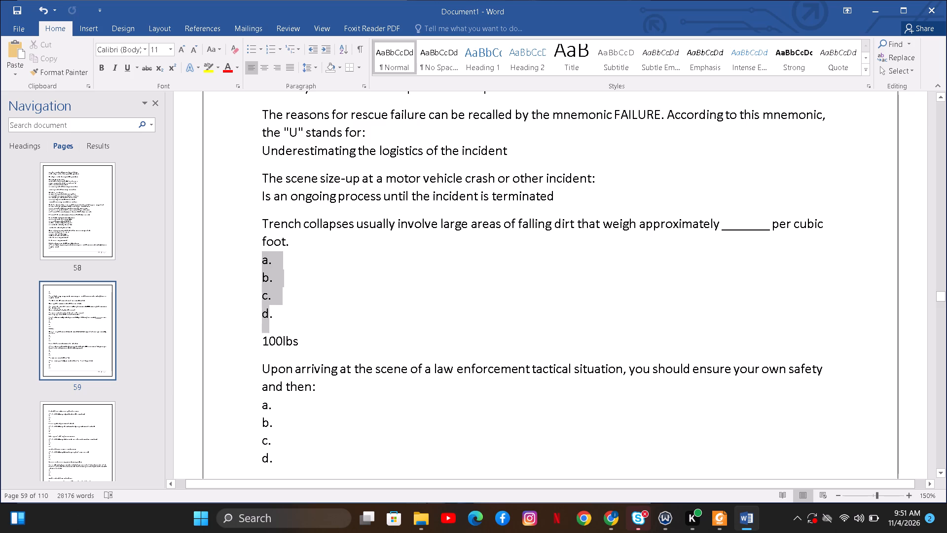
pyautogui.moveTo(266, 318); pyautogui.dragTo(267, 323)
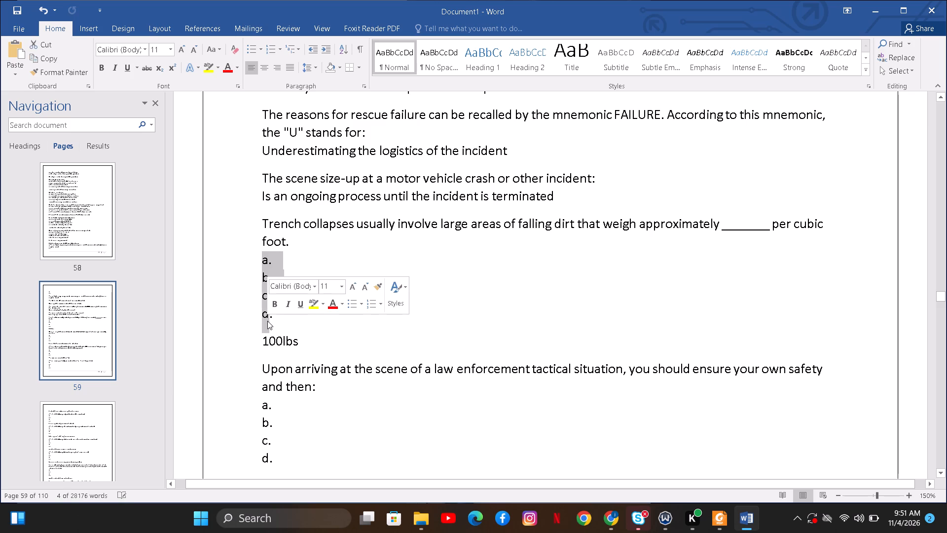
pyautogui.press('BackSpace')
pyautogui.scroll(-2, 260, 311)
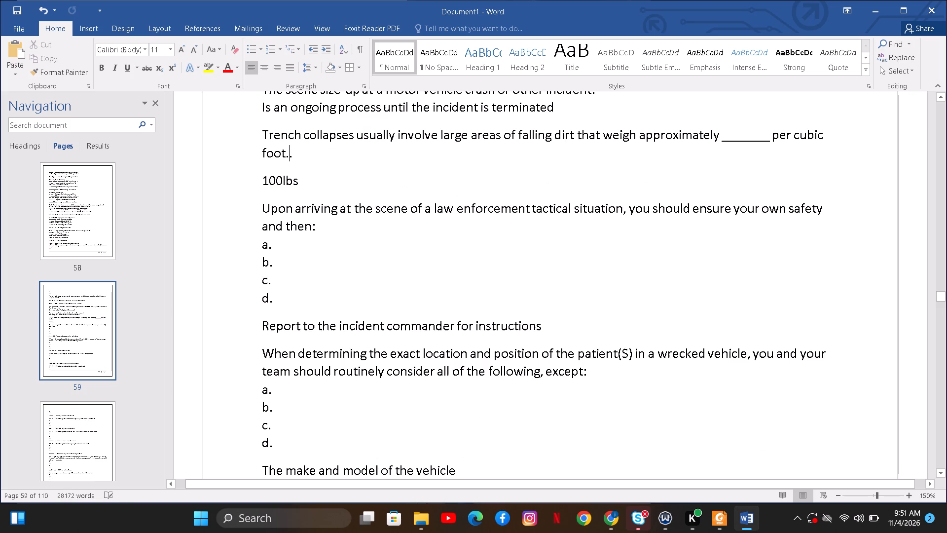
pyautogui.moveTo(261, 245); pyautogui.dragTo(269, 294)
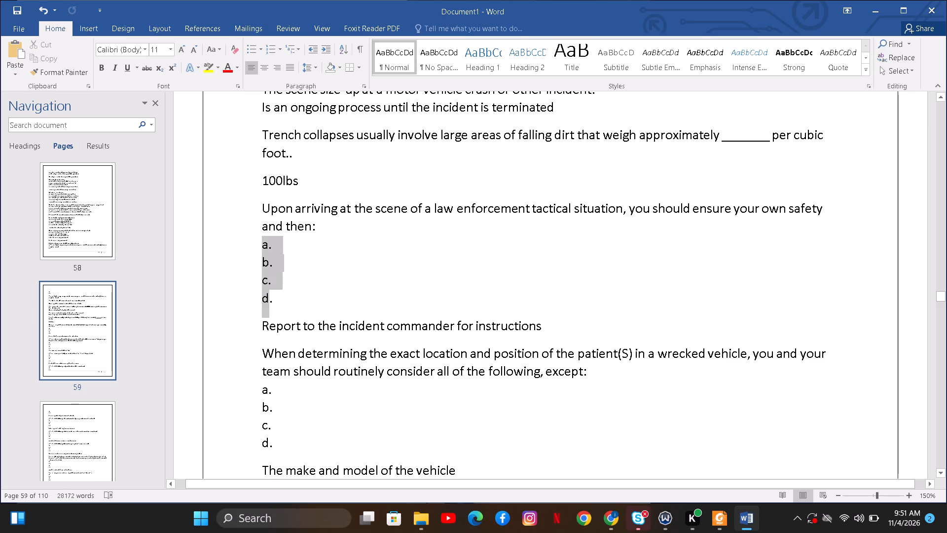
pyautogui.moveTo(269, 294); pyautogui.dragTo(270, 302)
pyautogui.press('BackSpace')
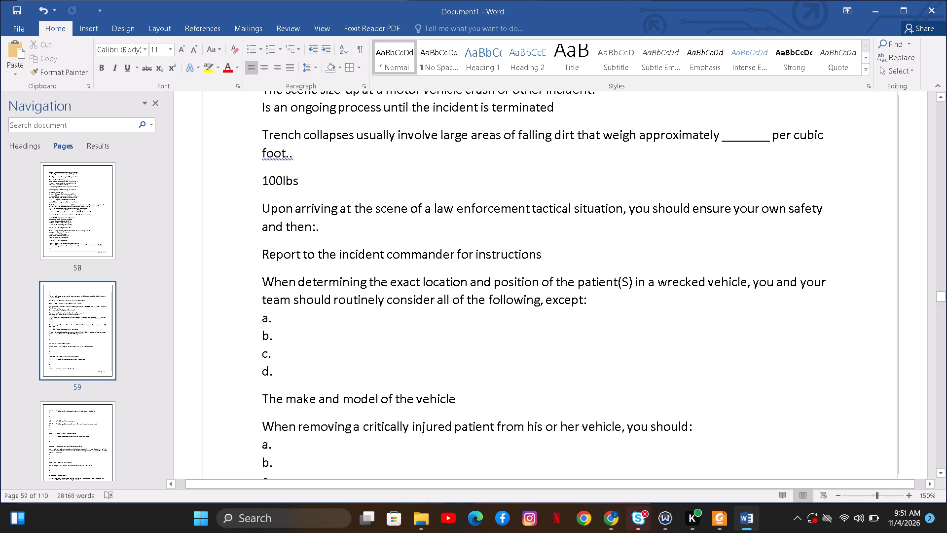
# Delete the empty answer options from the wrecked vehicle patient position and critically injured patient removal questions, including the leftover blank line.
pyautogui.moveTo(260, 322); pyautogui.dragTo(278, 374)
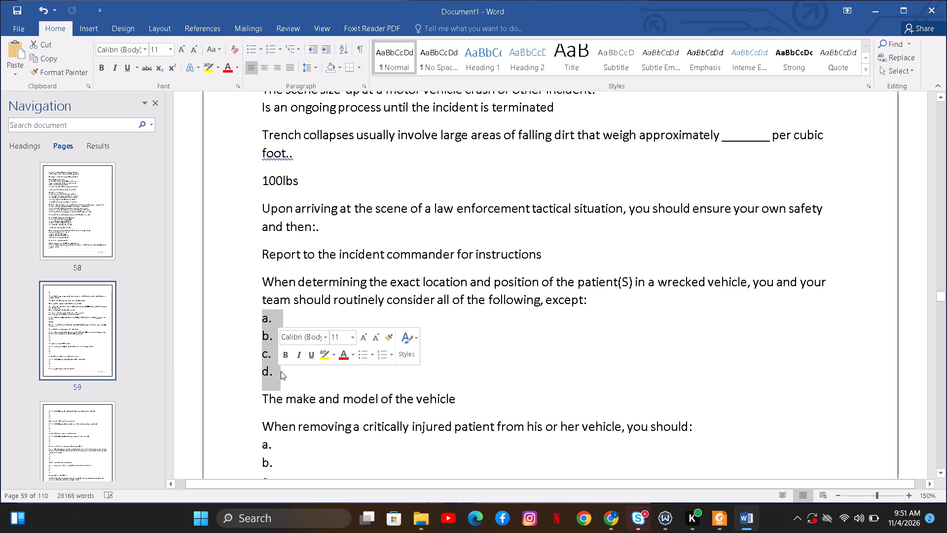
pyautogui.press('BackSpace')
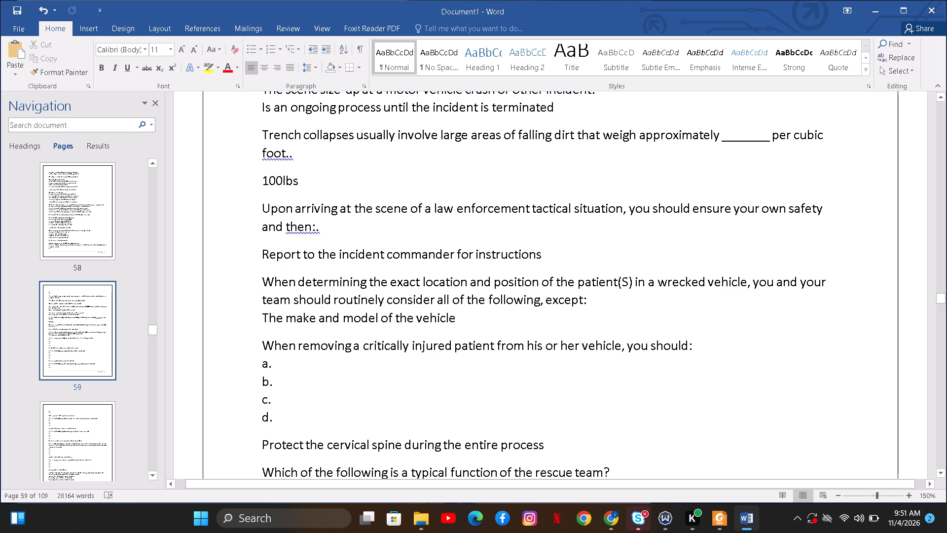
pyautogui.moveTo(258, 367); pyautogui.dragTo(275, 421)
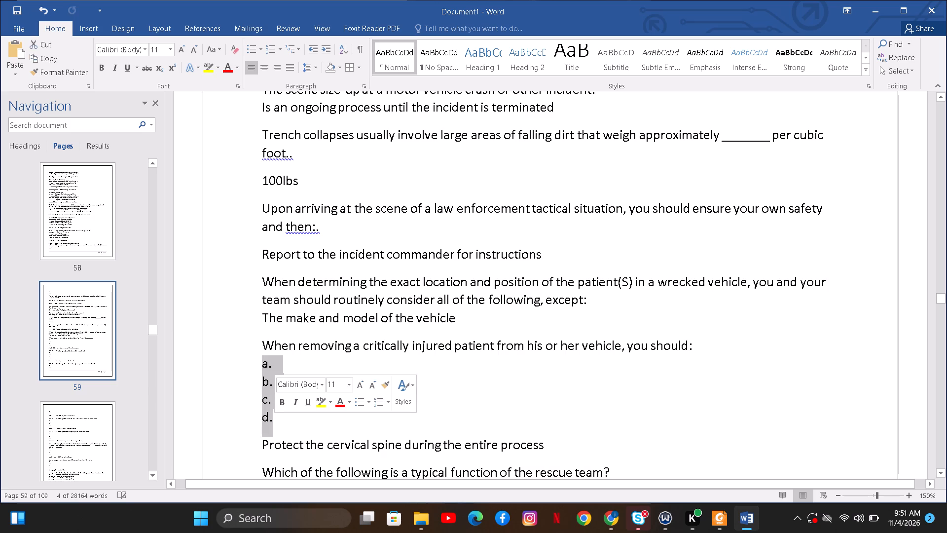
pyautogui.press('BackSpace')
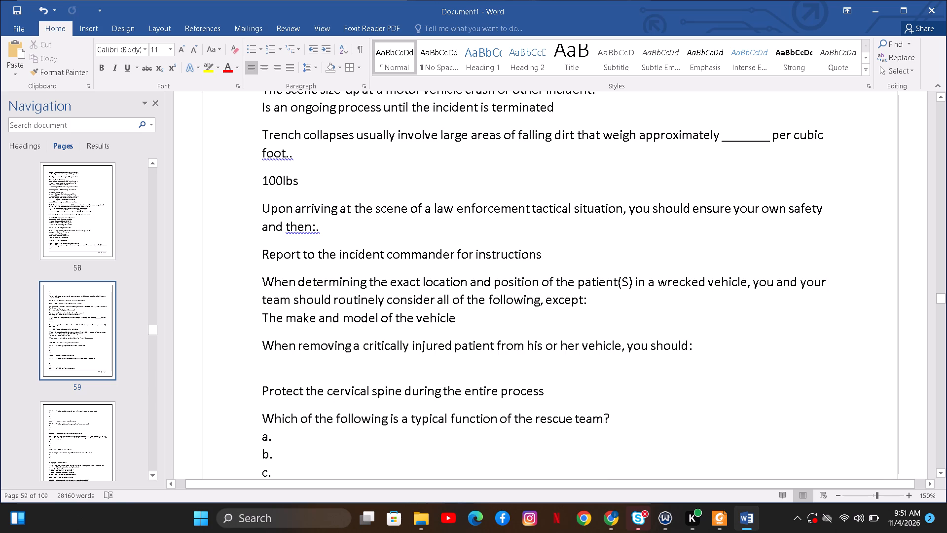
pyautogui.click(270, 381)
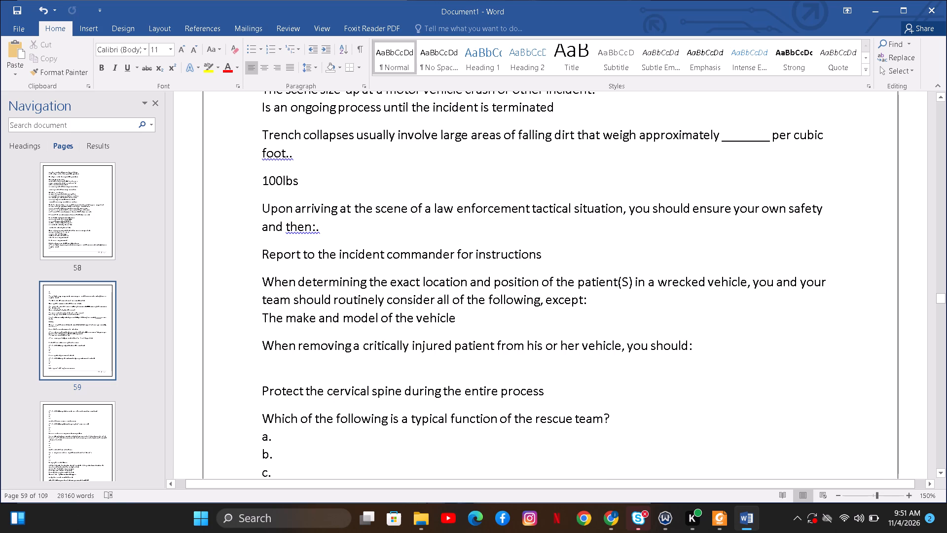
pyautogui.press('BackSpace')
# Delete the empty answer options from the rescue team's typical function and simple access to a patient questions on page 59.
pyautogui.scroll(-4, 250, 392)
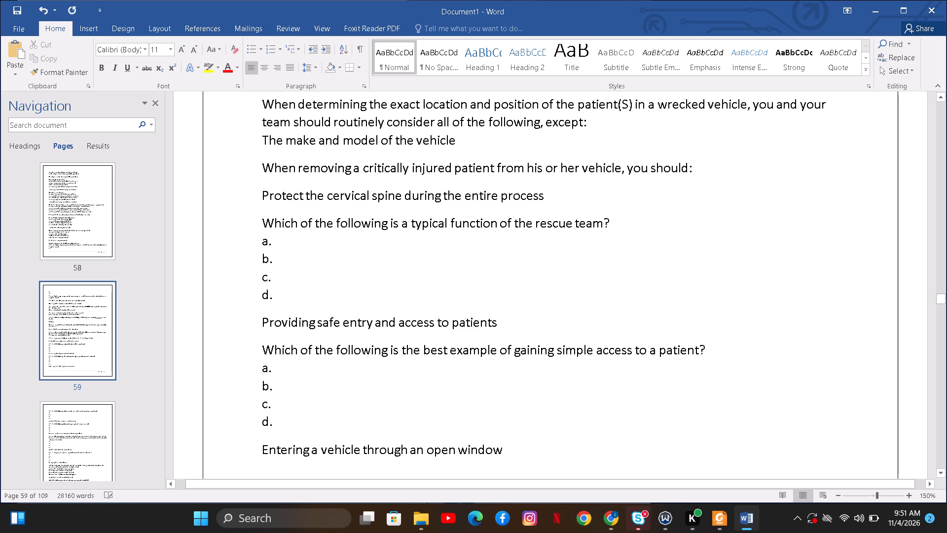
pyautogui.moveTo(259, 240); pyautogui.dragTo(268, 302)
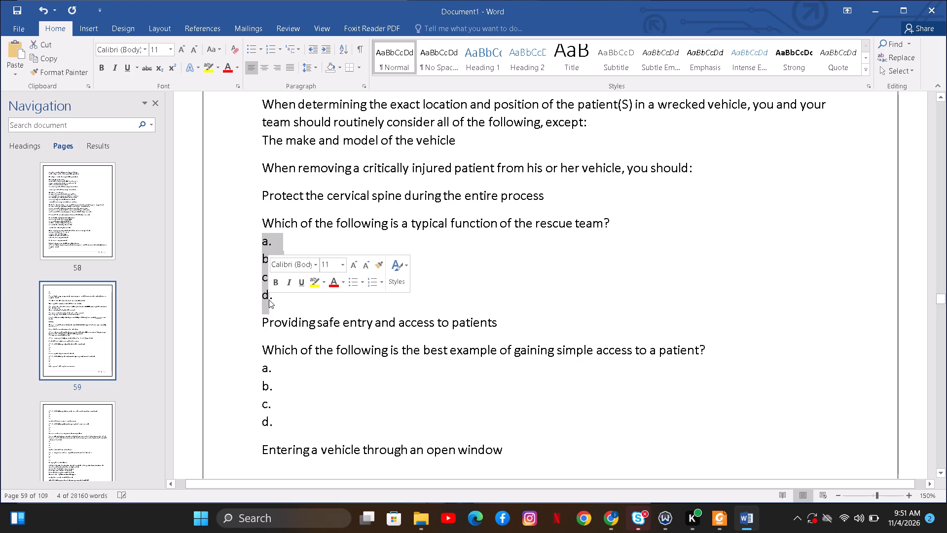
pyautogui.press('BackSpace')
pyautogui.moveTo(257, 295); pyautogui.dragTo(262, 302)
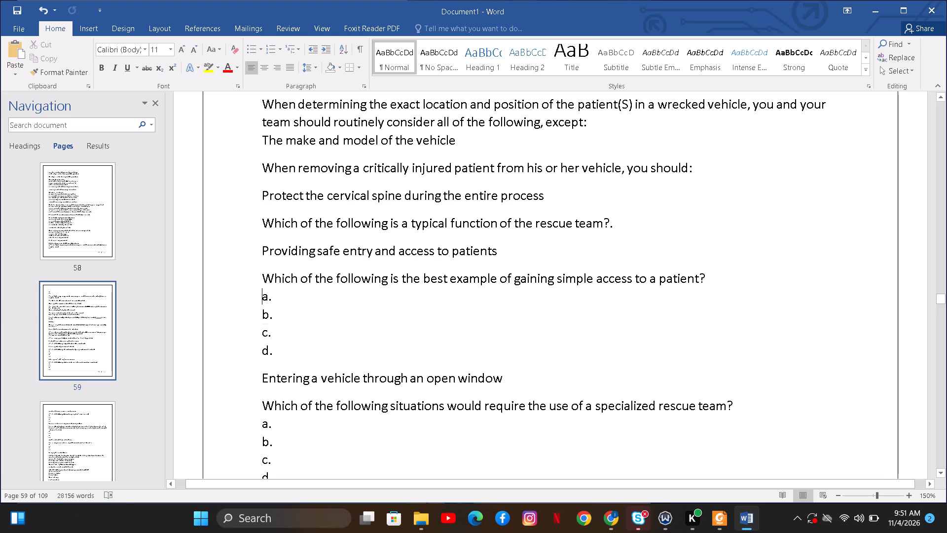
pyautogui.moveTo(262, 302); pyautogui.dragTo(268, 360)
pyautogui.press('BackSpace')
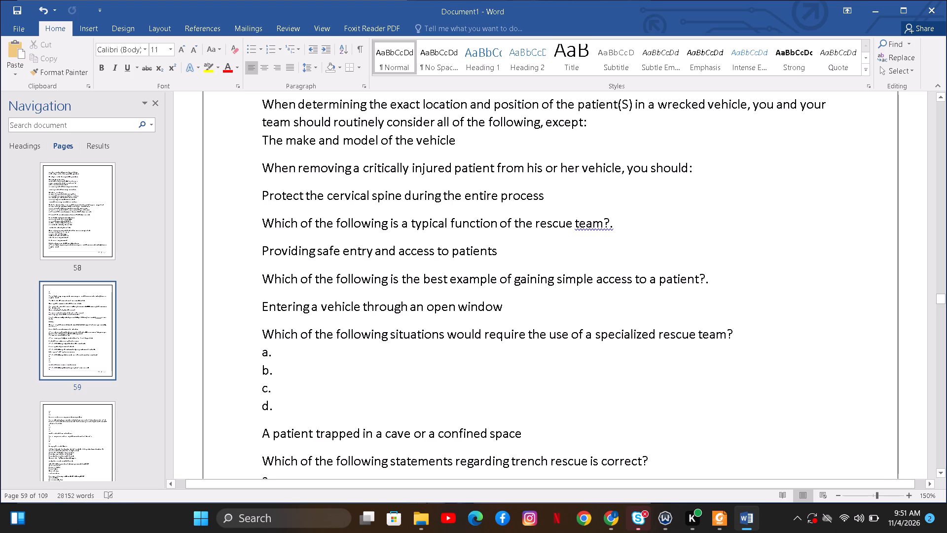
# Delete the empty answer options from the specialized rescue team and trench rescue statement questions, including the leftover blank line.
pyautogui.moveTo(260, 351); pyautogui.dragTo(264, 422)
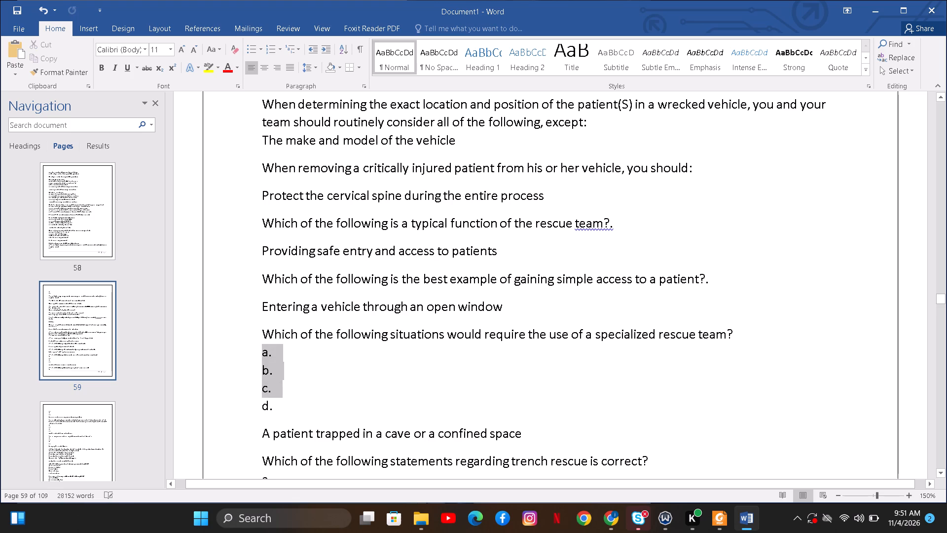
pyautogui.moveTo(264, 422); pyautogui.dragTo(262, 427)
pyautogui.press('BackSpace')
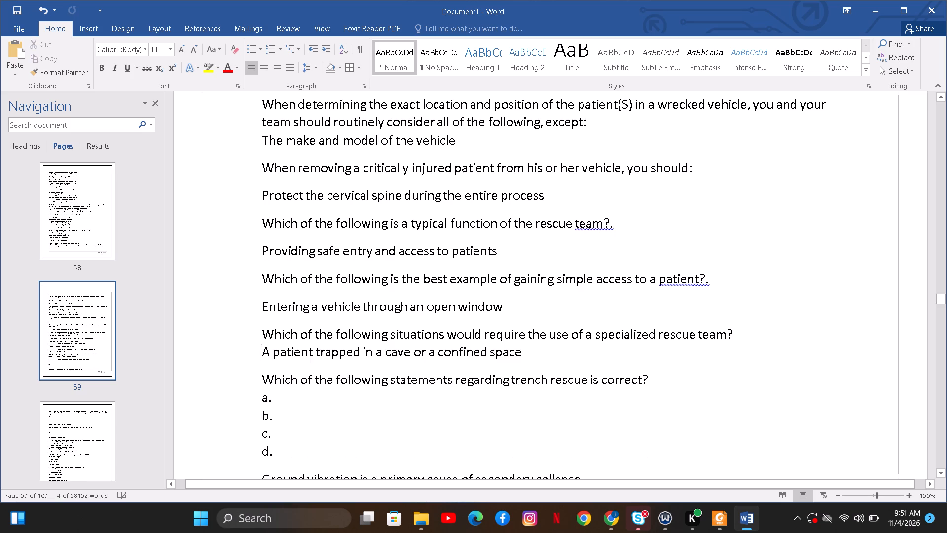
pyautogui.scroll(-2, 266, 421)
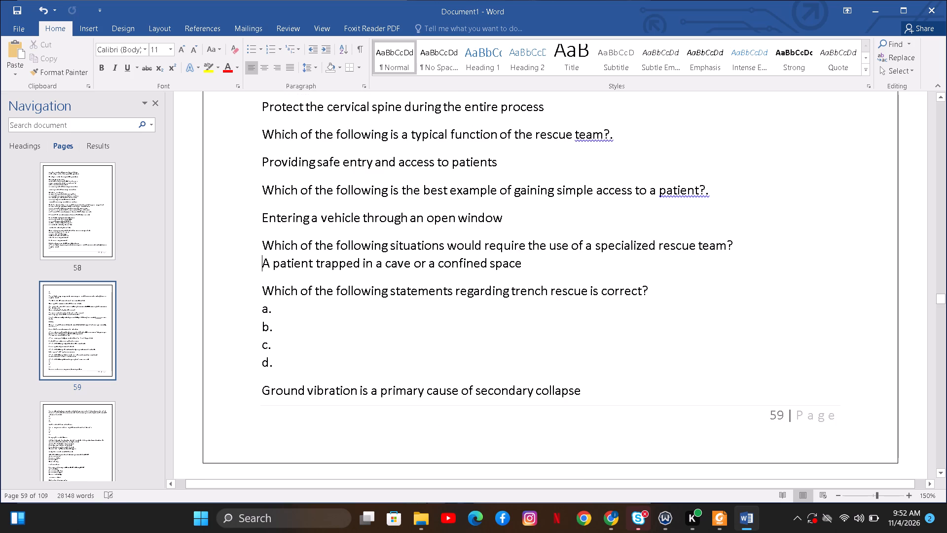
pyautogui.moveTo(259, 312); pyautogui.dragTo(275, 366)
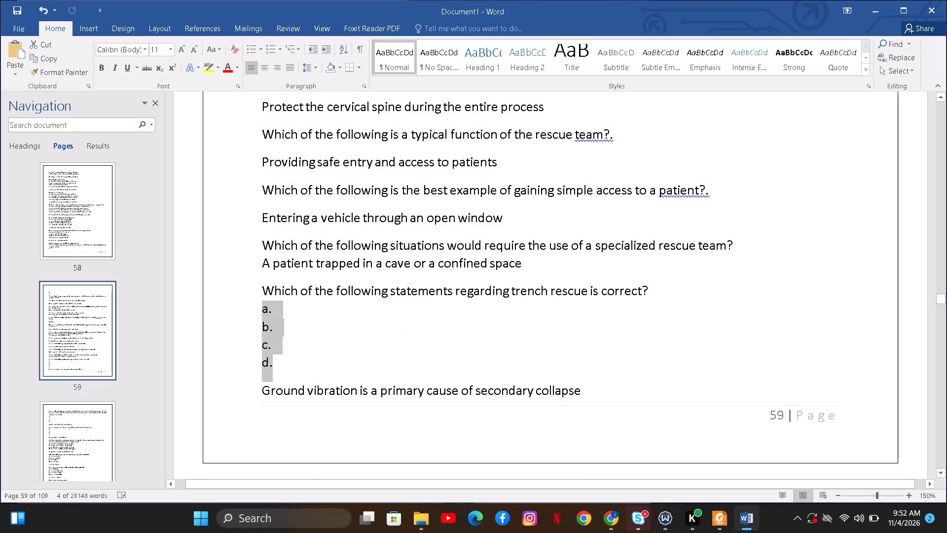
pyautogui.press('BackSpace')
pyautogui.click(269, 329)
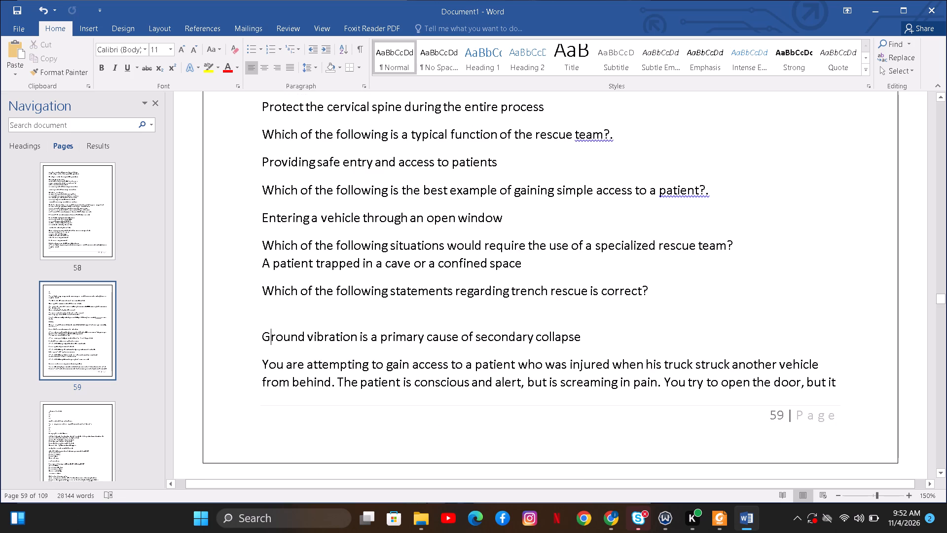
pyautogui.click(265, 327)
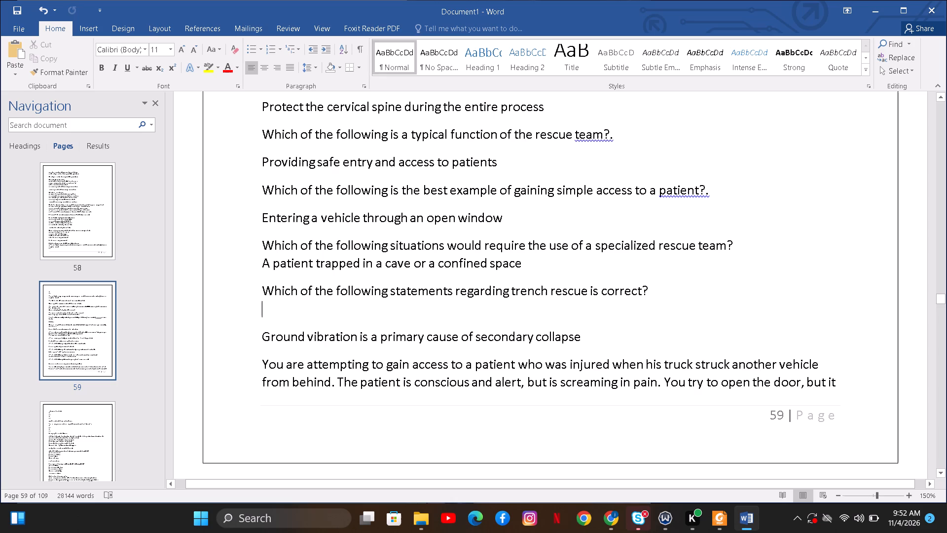
pyautogui.press('BackSpace')
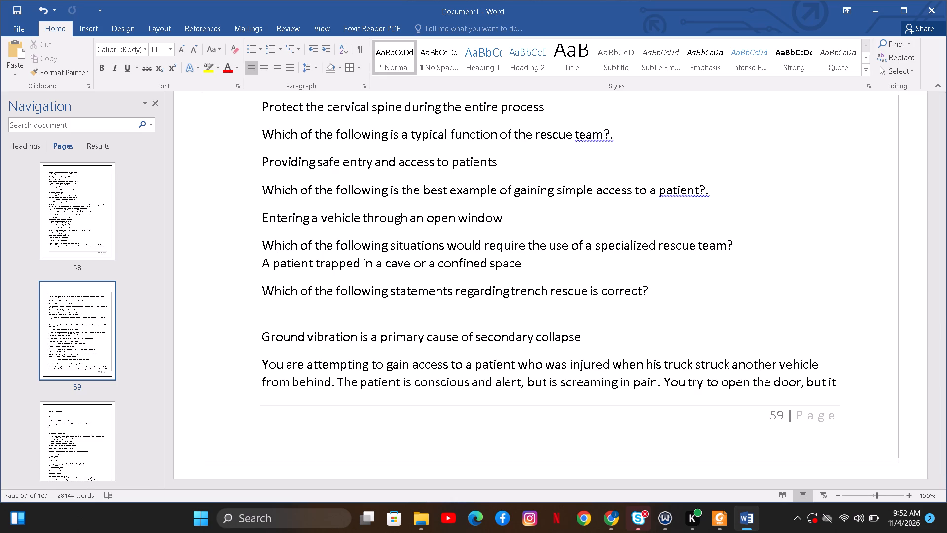
# Delete the empty answer options a. to d. and the stray period after "You should:" from the locked truck door question.
pyautogui.scroll(-7, 268, 328)
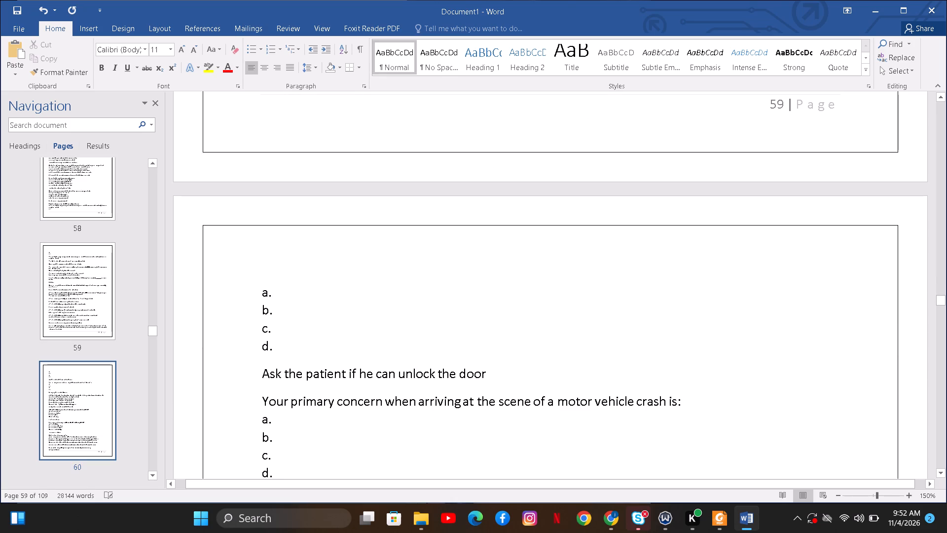
pyautogui.moveTo(262, 296); pyautogui.dragTo(270, 351)
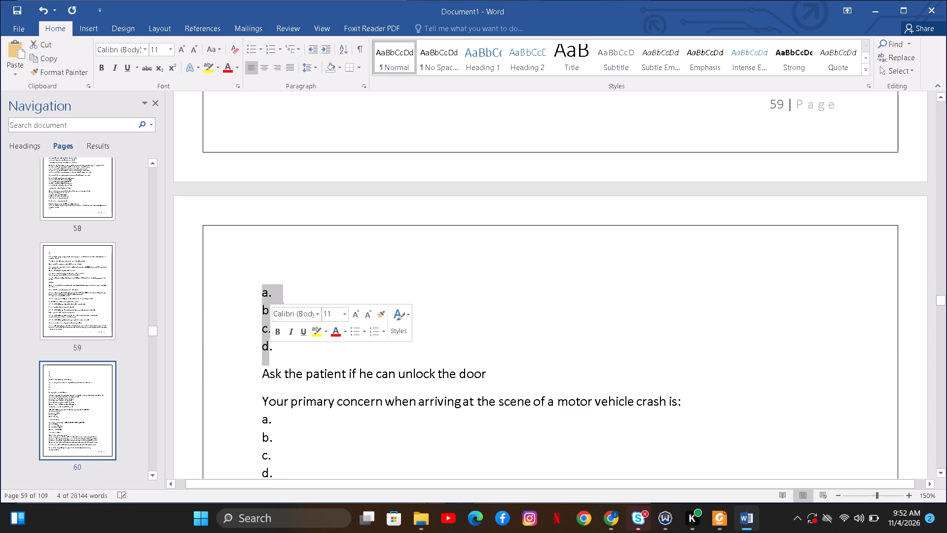
pyautogui.press('BackSpace')
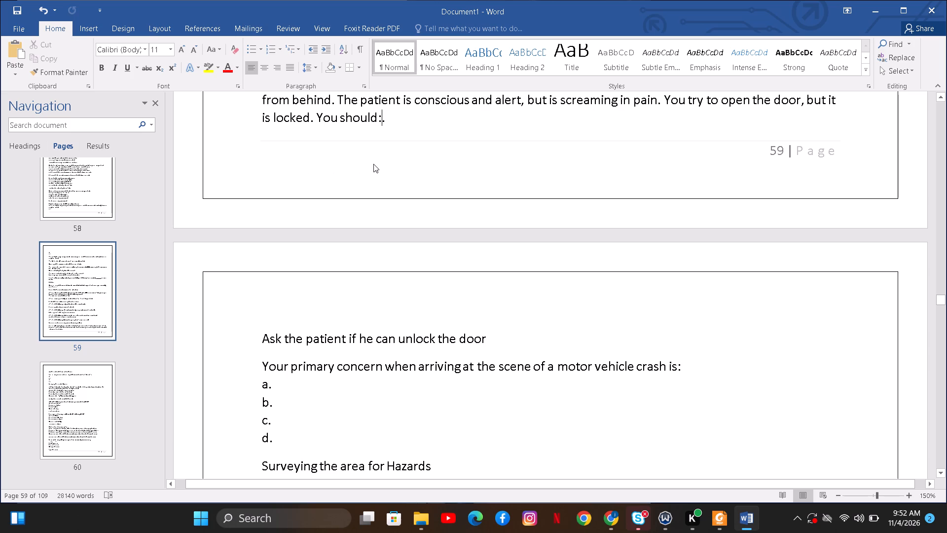
pyautogui.click(388, 121)
pyautogui.press('BackSpace')
pyautogui.click(259, 170)
# Delete the empty answer options a. to d. and the leftover blank line from the motor vehicle crash primary concern question.
pyautogui.scroll(-3, 278, 307)
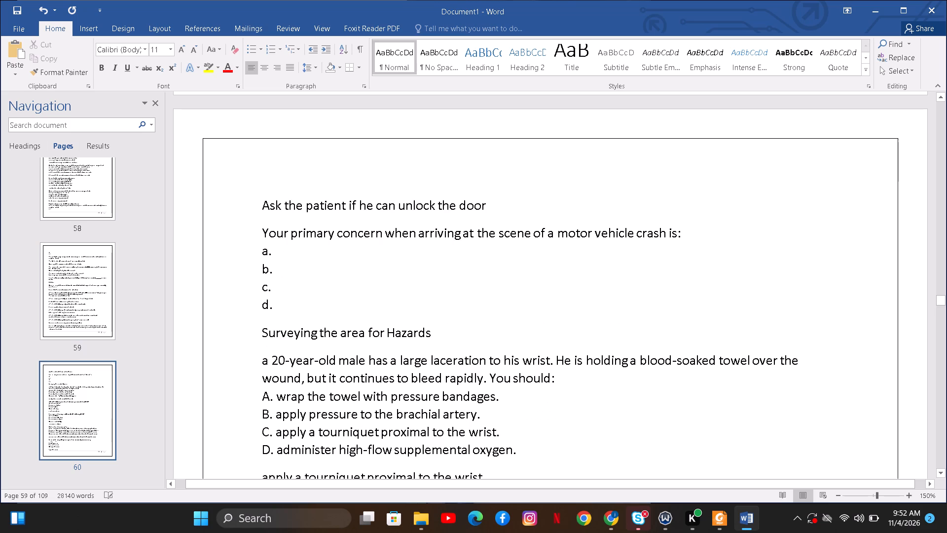
pyautogui.moveTo(262, 255); pyautogui.dragTo(274, 308)
pyautogui.press('BackSpace')
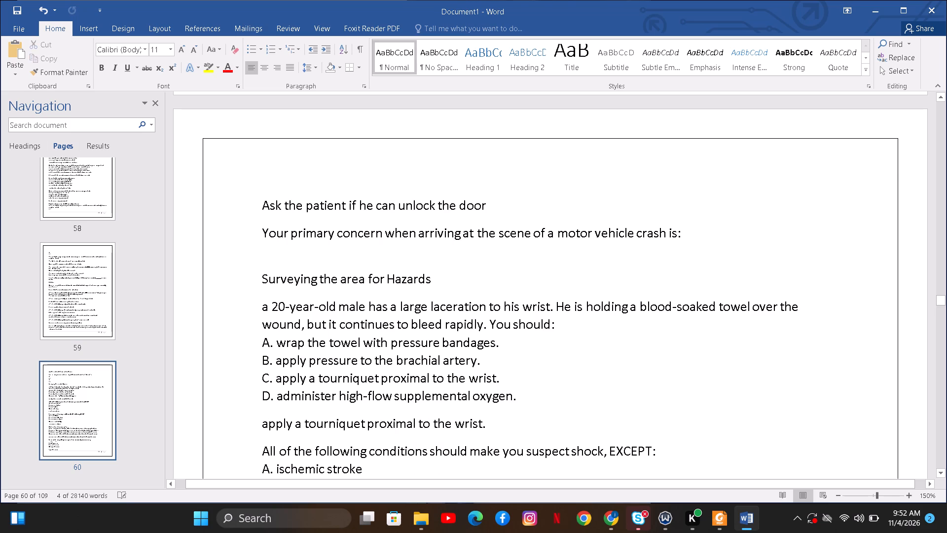
pyautogui.click(266, 265)
pyautogui.press('BackSpace')
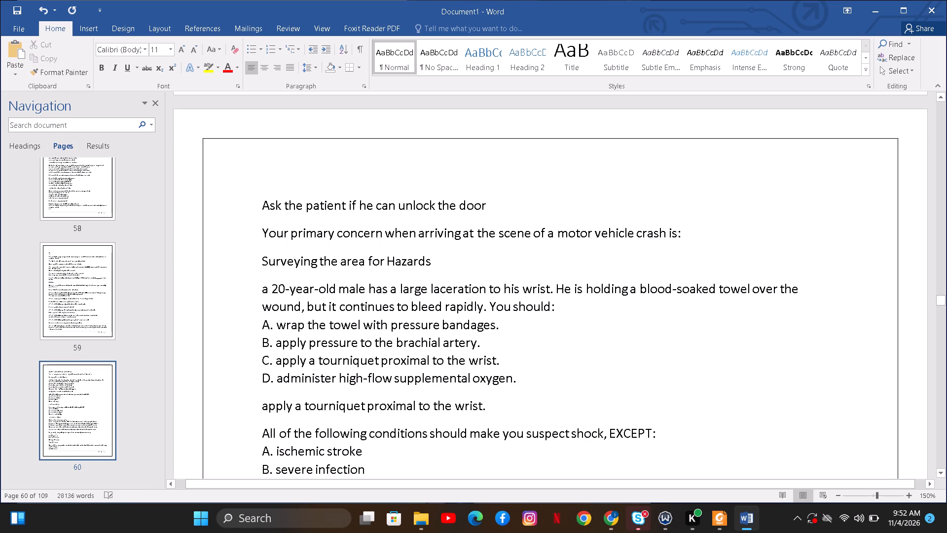
# Correct the flagged double punctuation in the page 59 questions to "patient?", "team?" and "then:" using the grammar suggestions.
pyautogui.scroll(-11, 271, 317)
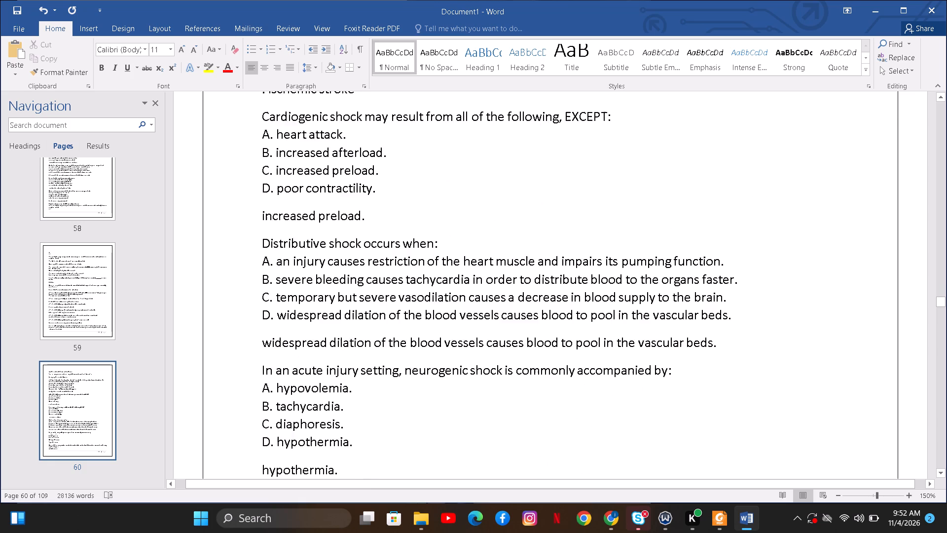
pyautogui.scroll(19, 274, 319)
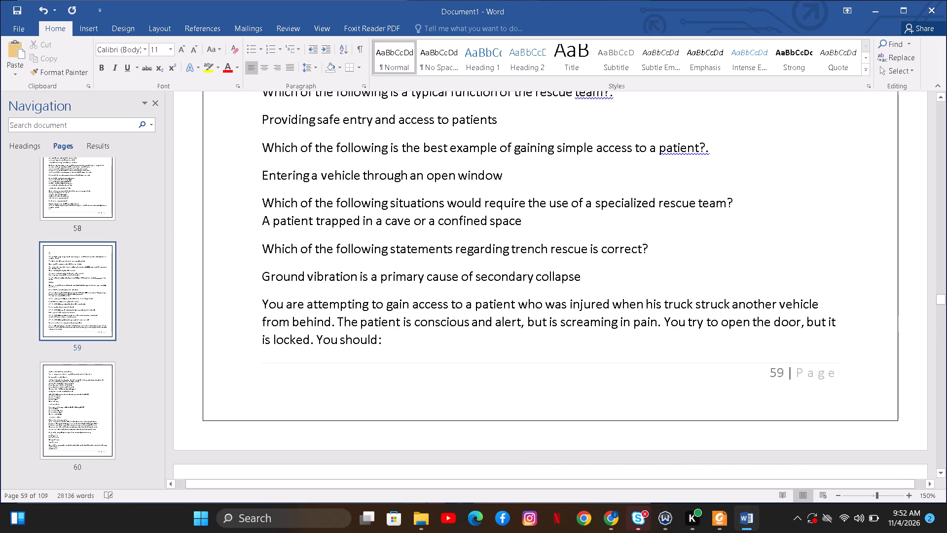
pyautogui.scroll(1, 293, 322)
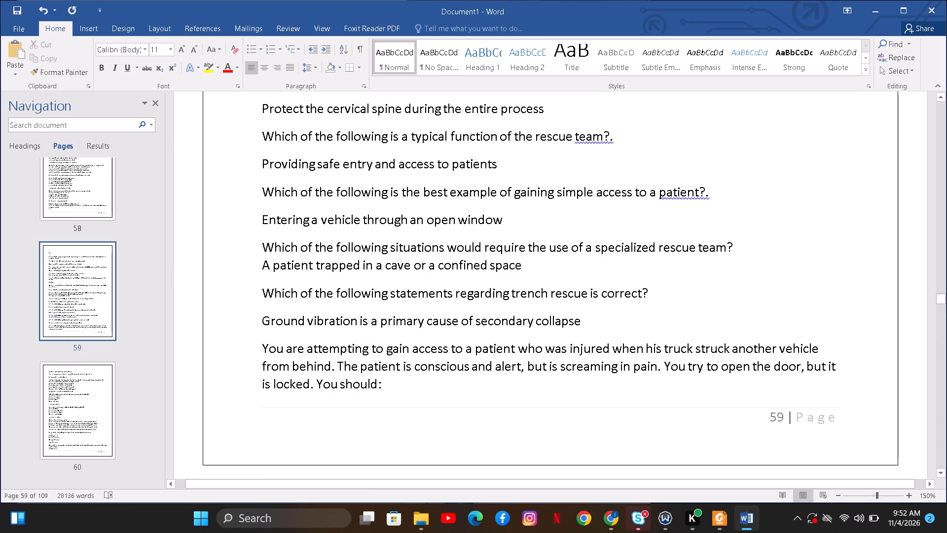
pyautogui.rightClick(694, 196)
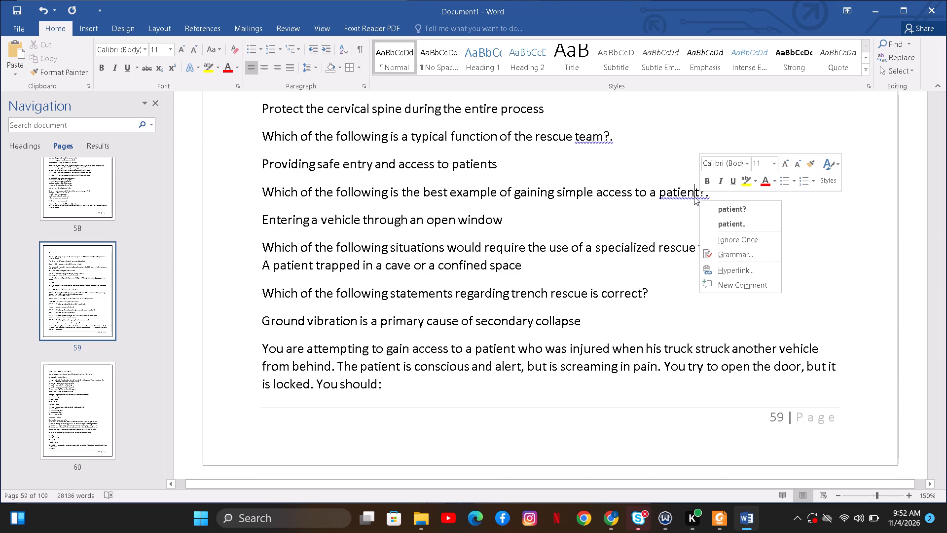
pyautogui.click(734, 203)
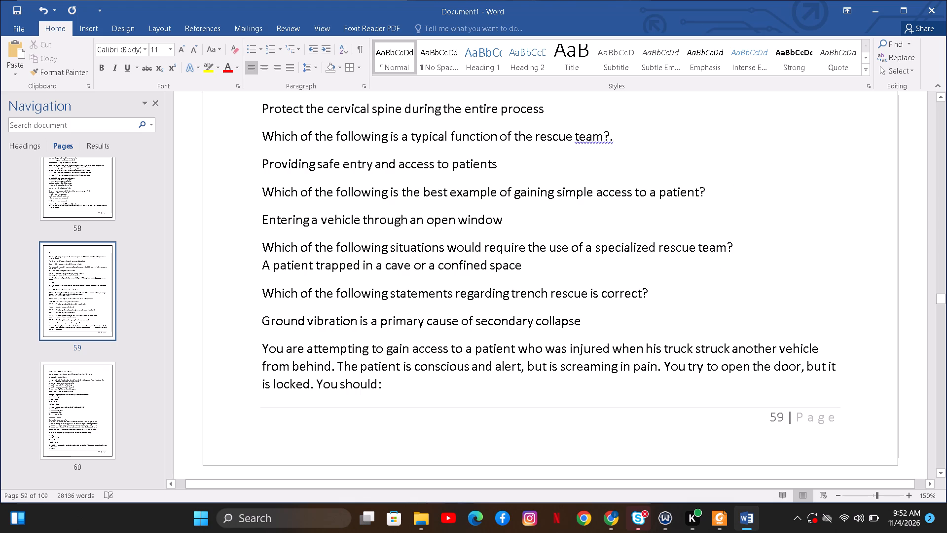
pyautogui.rightClick(602, 140)
pyautogui.click(645, 149)
pyautogui.scroll(4, 559, 187)
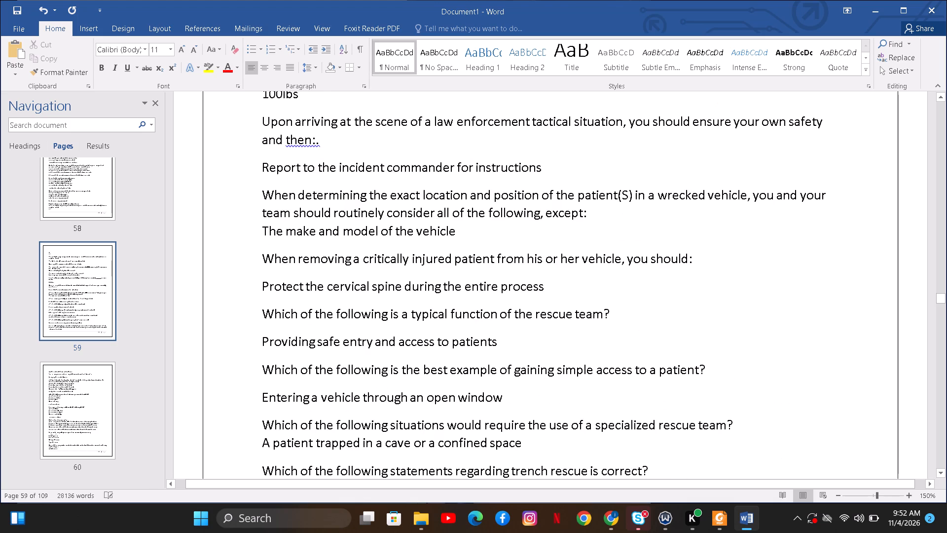
pyautogui.rightClick(308, 143)
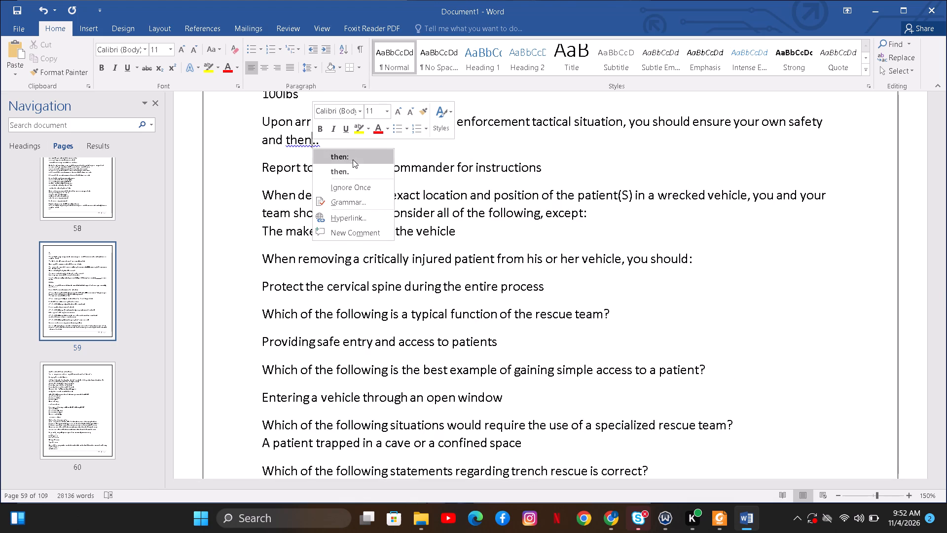
pyautogui.click(354, 155)
# Delete the empty options b. to d. and the repeated answer text after option a. of the situational awareness question.
pyautogui.scroll(9, 392, 171)
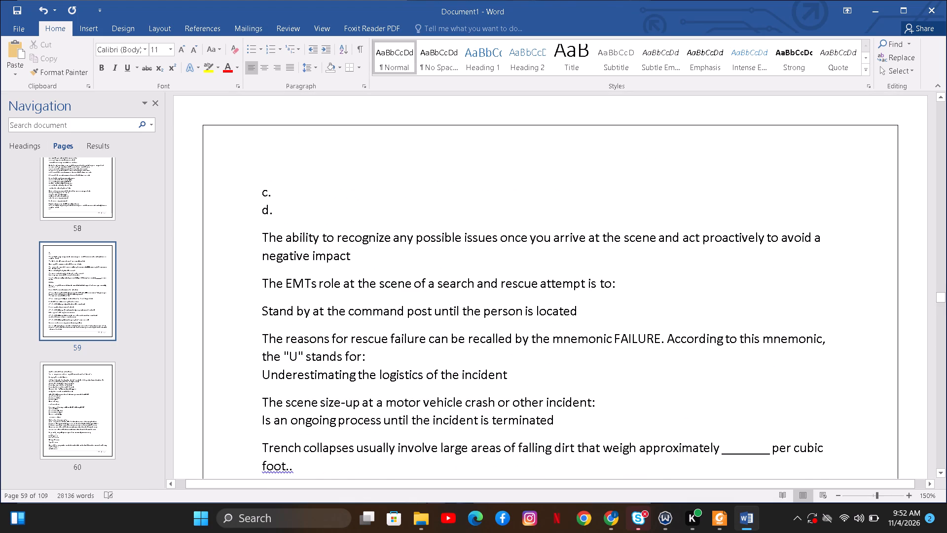
pyautogui.scroll(6, 392, 176)
pyautogui.scroll(-2, 392, 176)
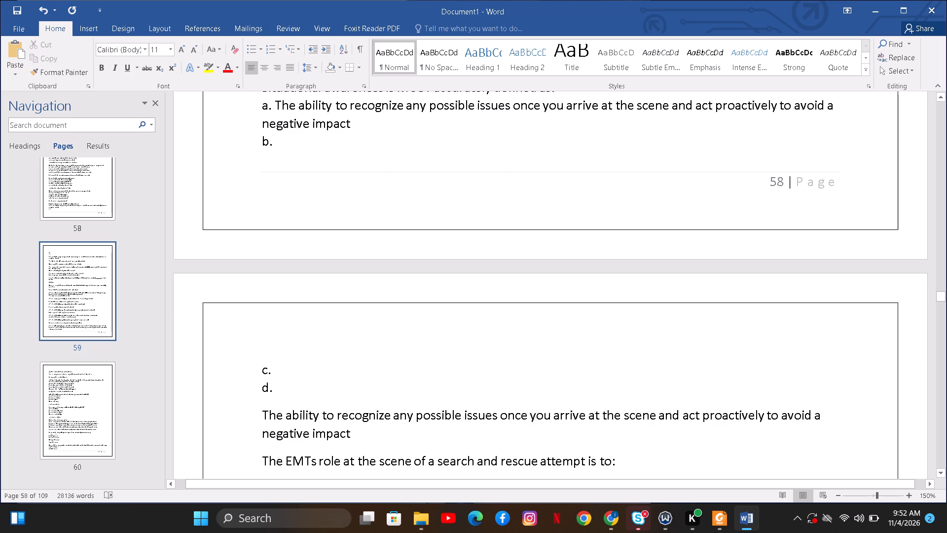
pyautogui.moveTo(261, 140); pyautogui.dragTo(264, 140)
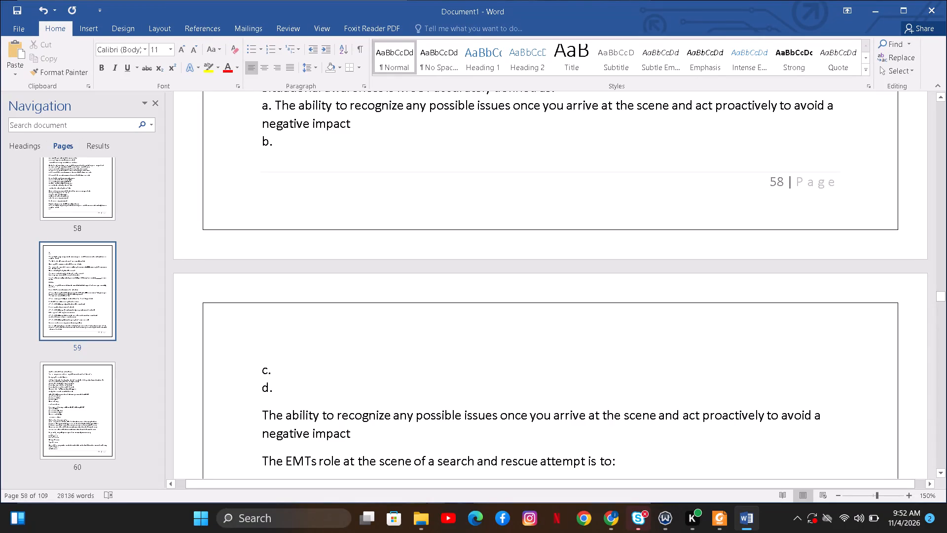
pyautogui.moveTo(264, 140); pyautogui.dragTo(340, 435)
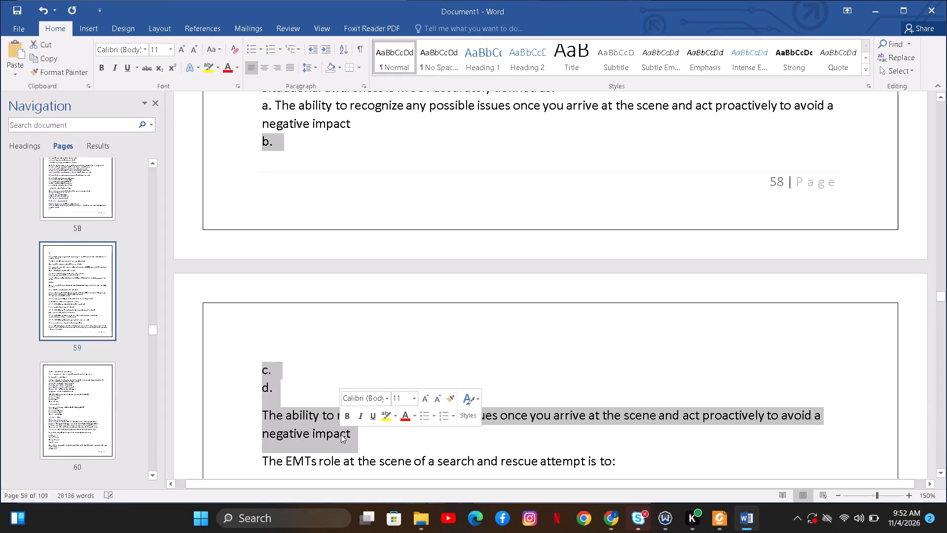
pyautogui.press('BackSpace')
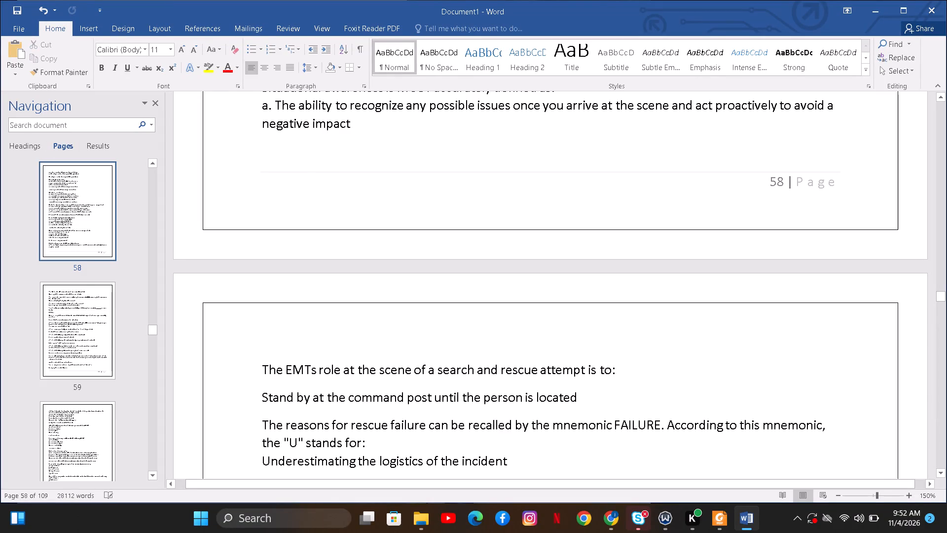
# Replace the flagged "d.Perform" with the suggested "perform" in the patient entrance and access question.
pyautogui.scroll(5, 337, 385)
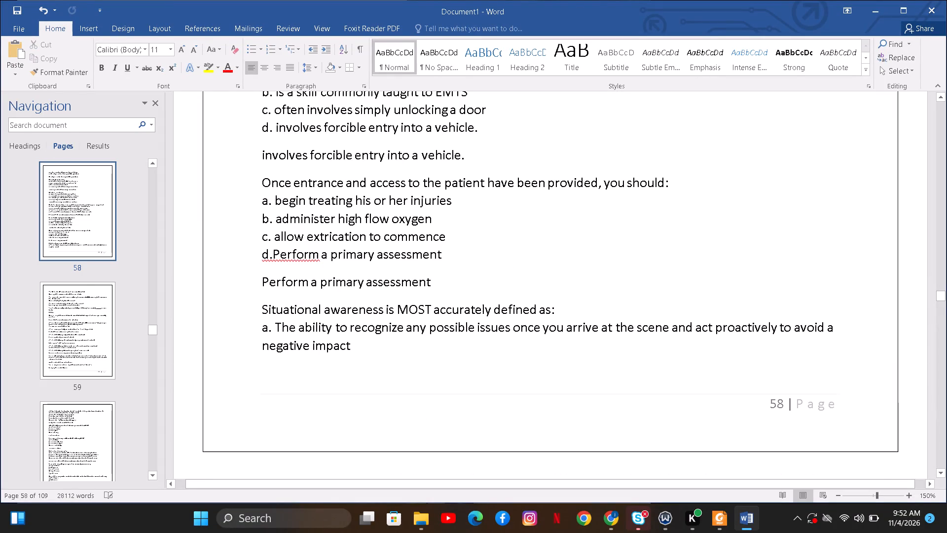
pyautogui.rightClick(293, 257)
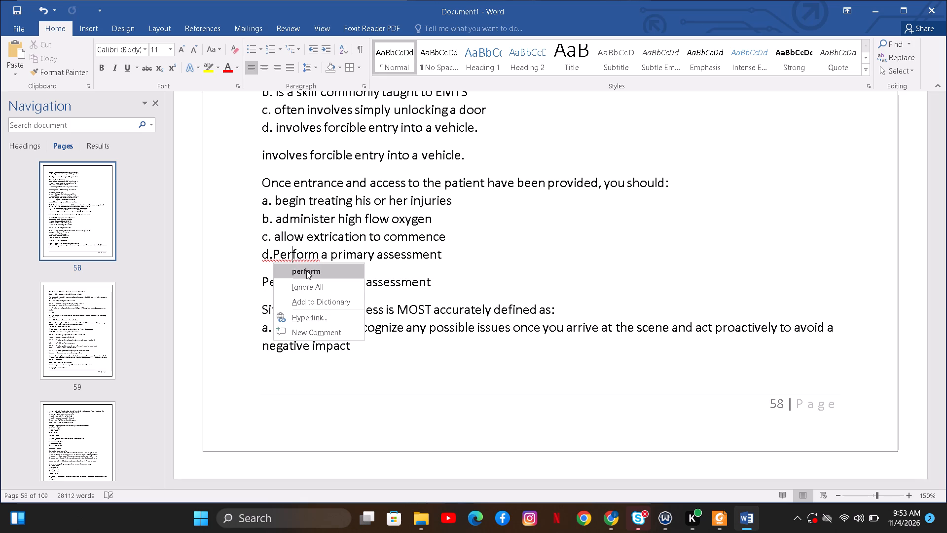
pyautogui.click(306, 270)
# Ignore all spelling flags on "ventilatory", starting from the "Direct your partner" answer on page 58.
pyautogui.scroll(3, 305, 269)
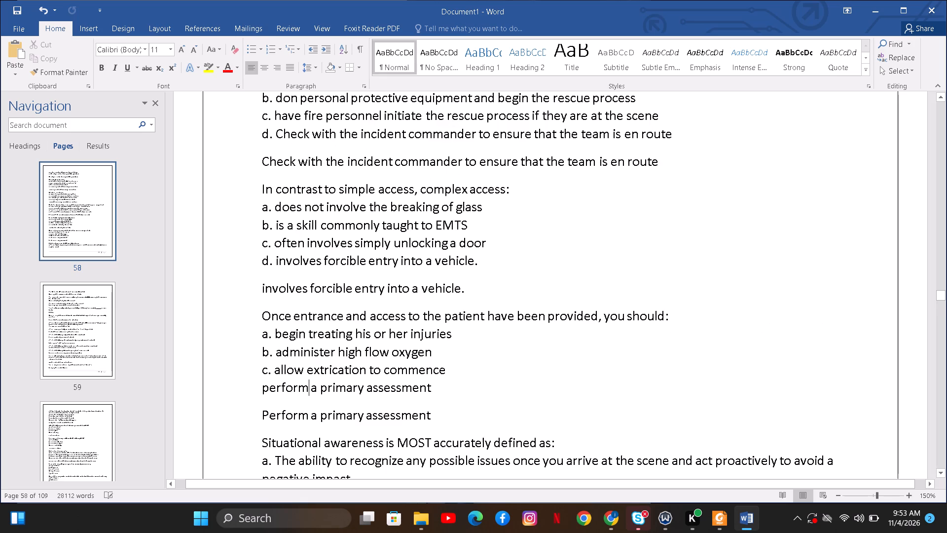
pyautogui.scroll(3, 305, 269)
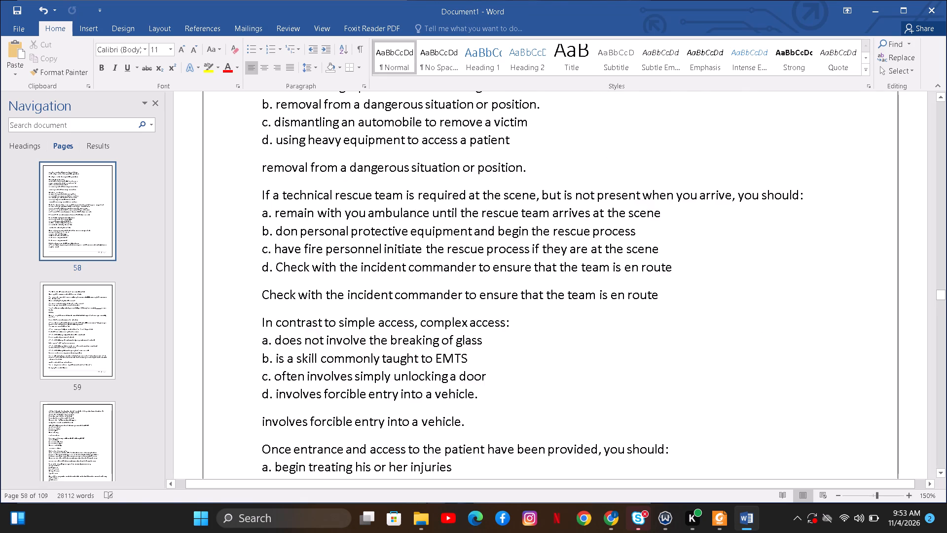
pyautogui.scroll(6, 305, 270)
pyautogui.scroll(-1, 305, 269)
pyautogui.scroll(1, 305, 269)
pyautogui.rightClick(451, 183)
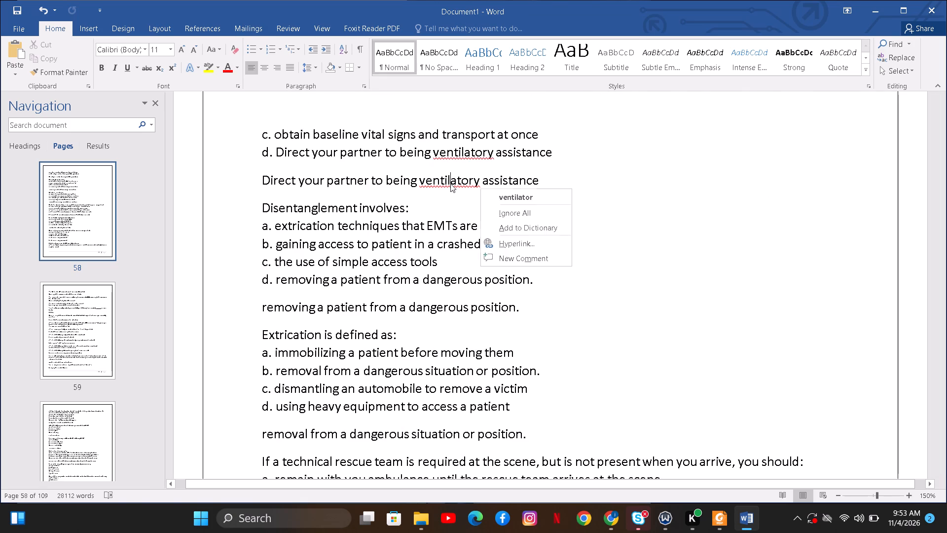
pyautogui.click(516, 206)
# Ignore the grammar flag on "19 year old" in the extricated female patient question on page 57.
pyautogui.scroll(5, 485, 218)
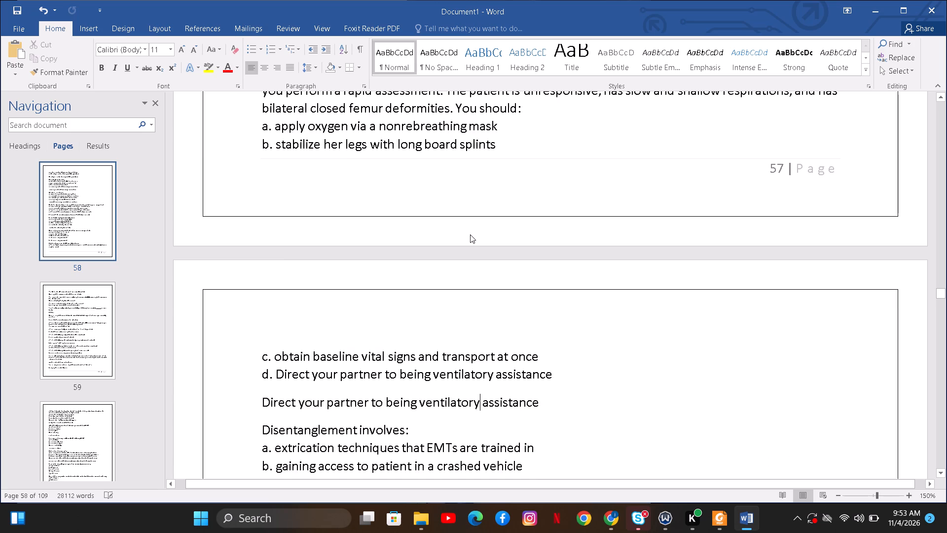
pyautogui.scroll(5, 470, 234)
pyautogui.rightClick(305, 287)
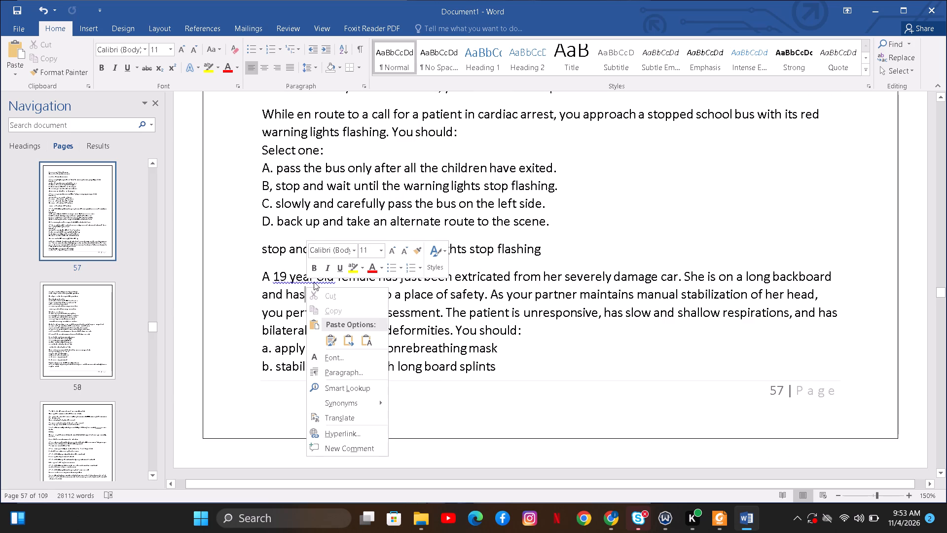
pyautogui.rightClick(303, 281)
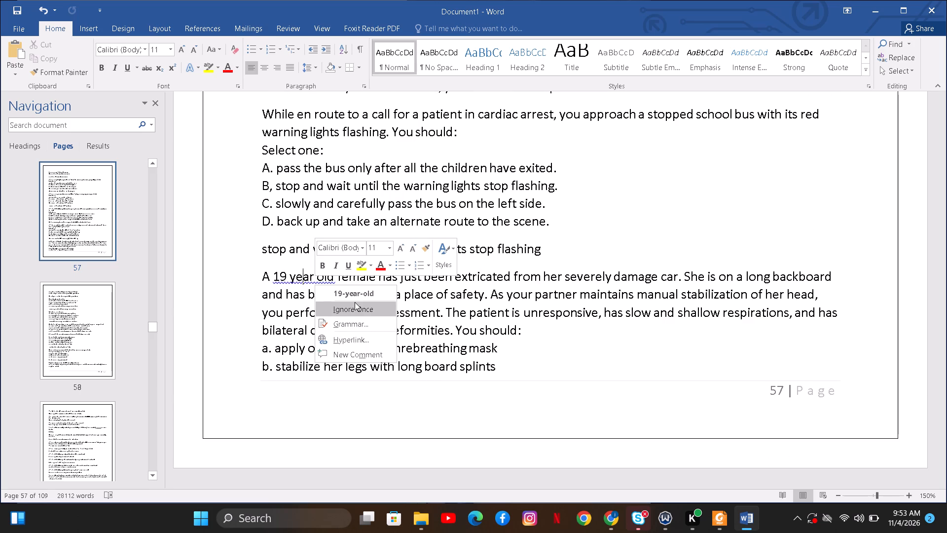
pyautogui.click(356, 303)
# Review the questions from page 57 back to page 51 for remaining proofing flags and empty answer options.
pyautogui.scroll(14, 357, 302)
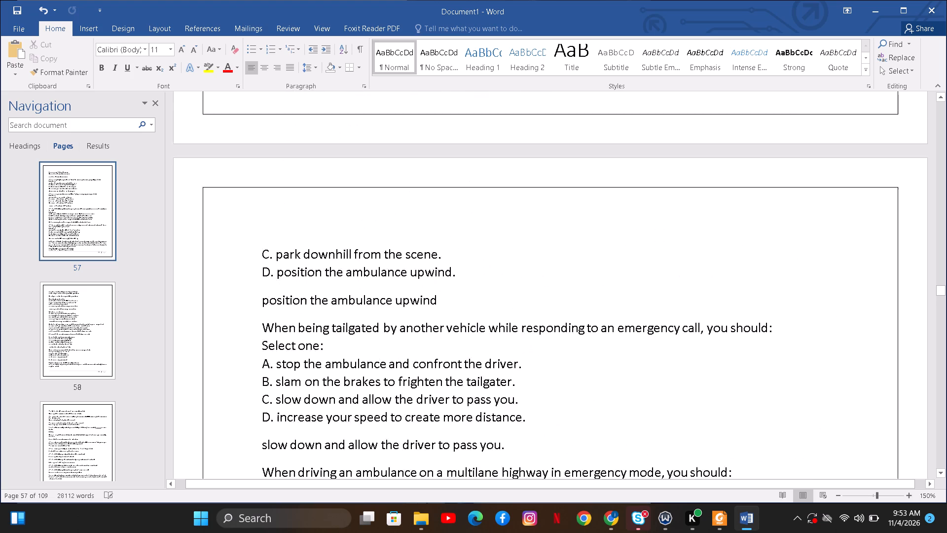
pyautogui.scroll(19, 357, 300)
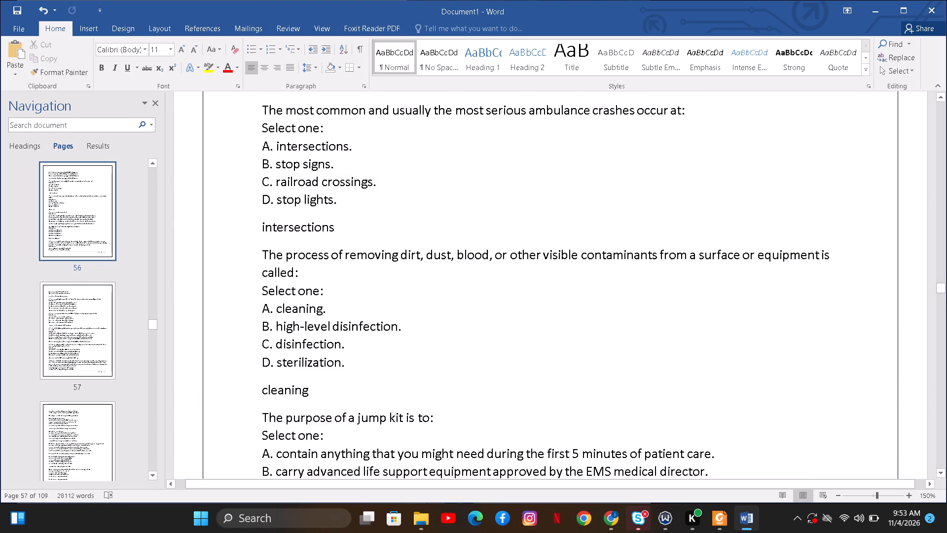
pyautogui.scroll(19, 359, 299)
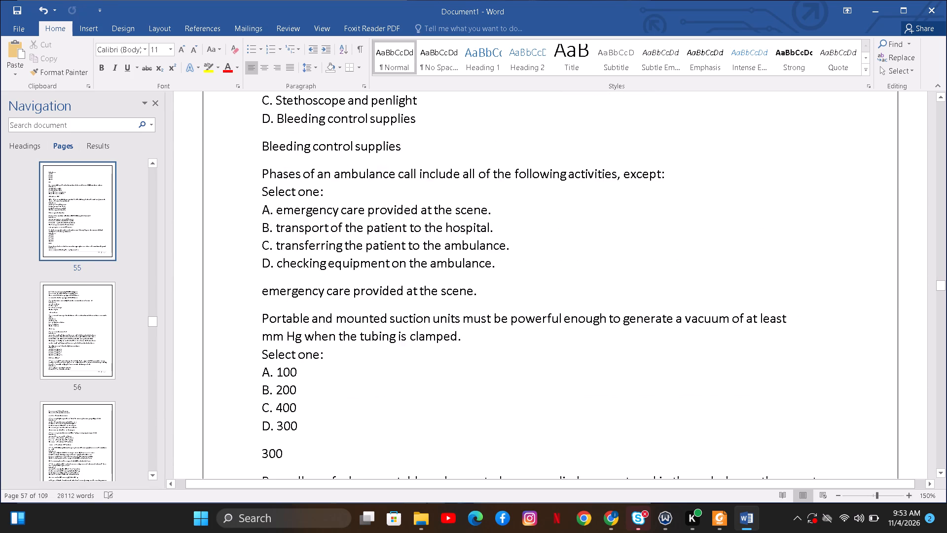
pyautogui.scroll(19, 361, 298)
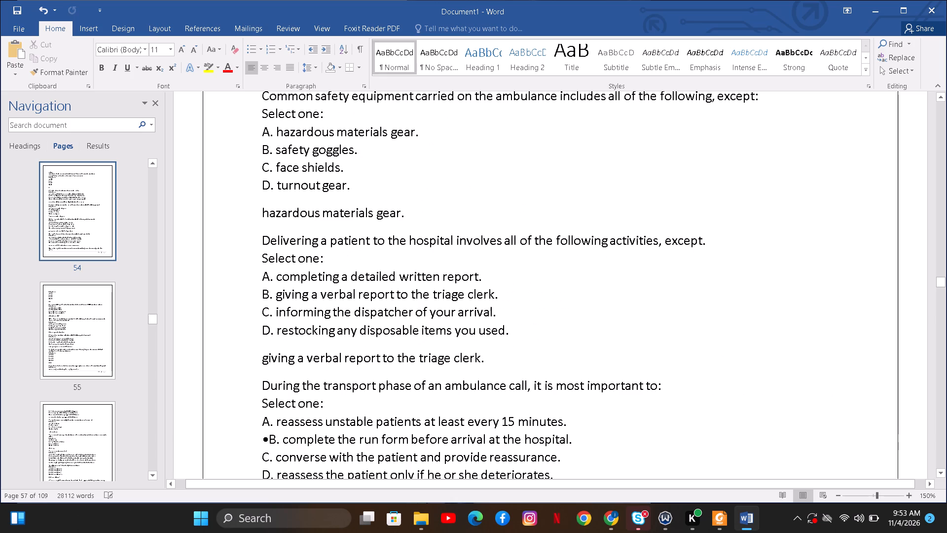
pyautogui.scroll(12, 362, 296)
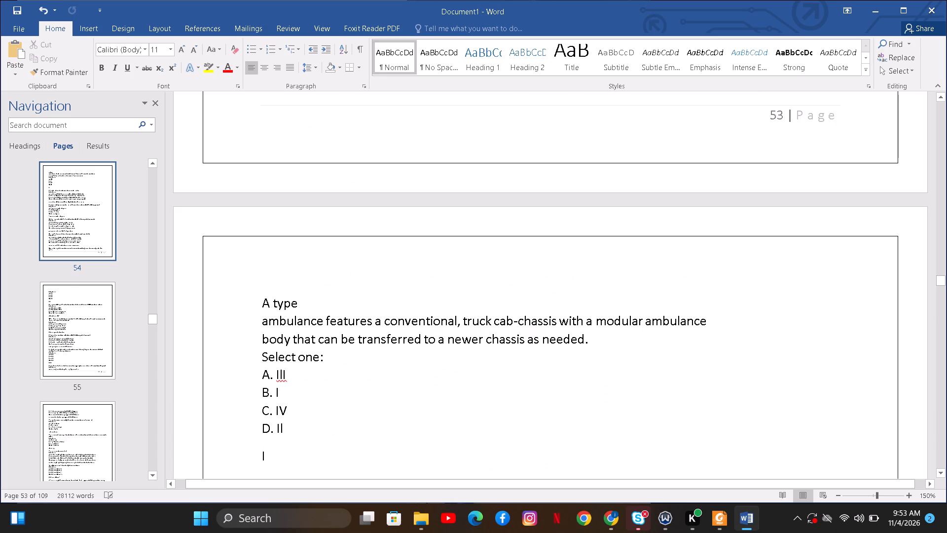
pyautogui.scroll(-2, 347, 298)
pyautogui.scroll(8, 348, 299)
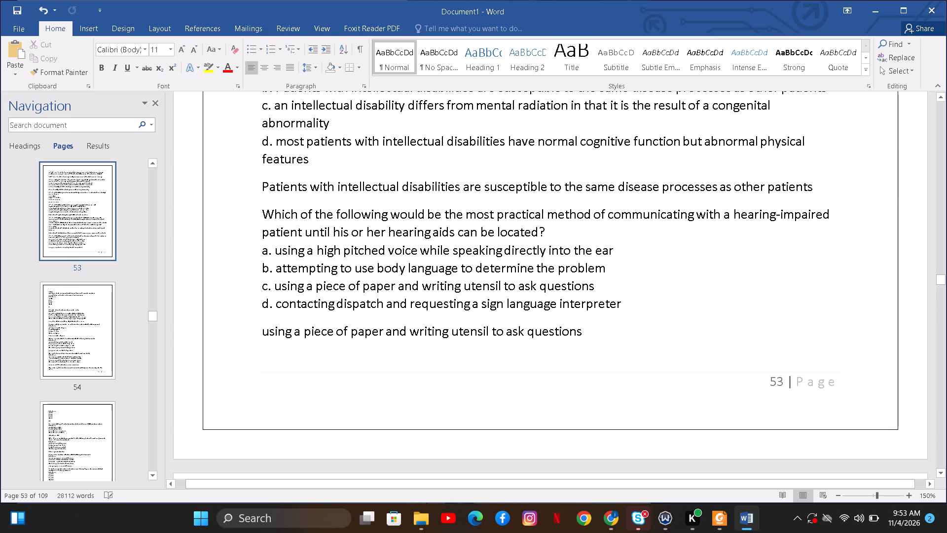
pyautogui.scroll(20, 354, 293)
pyautogui.scroll(1, 354, 293)
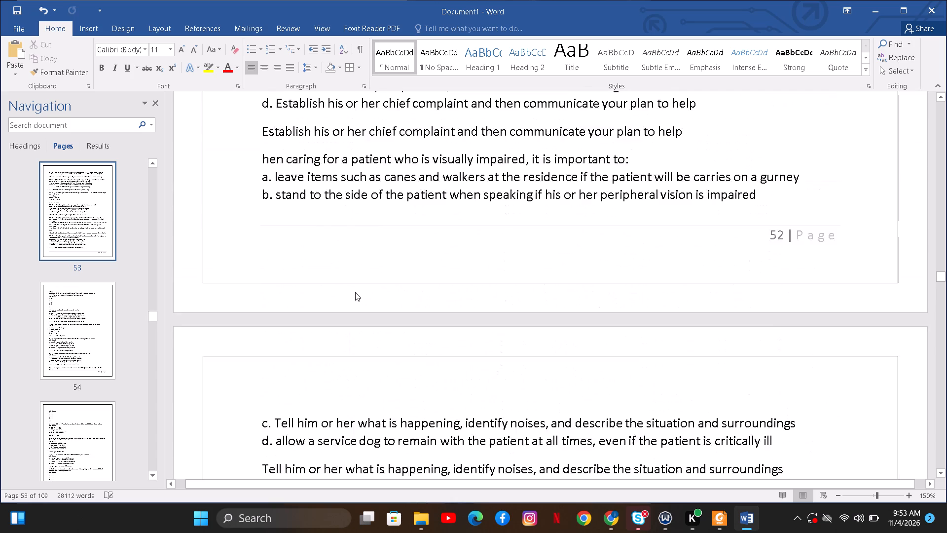
pyautogui.scroll(20, 355, 292)
pyautogui.scroll(2, 355, 292)
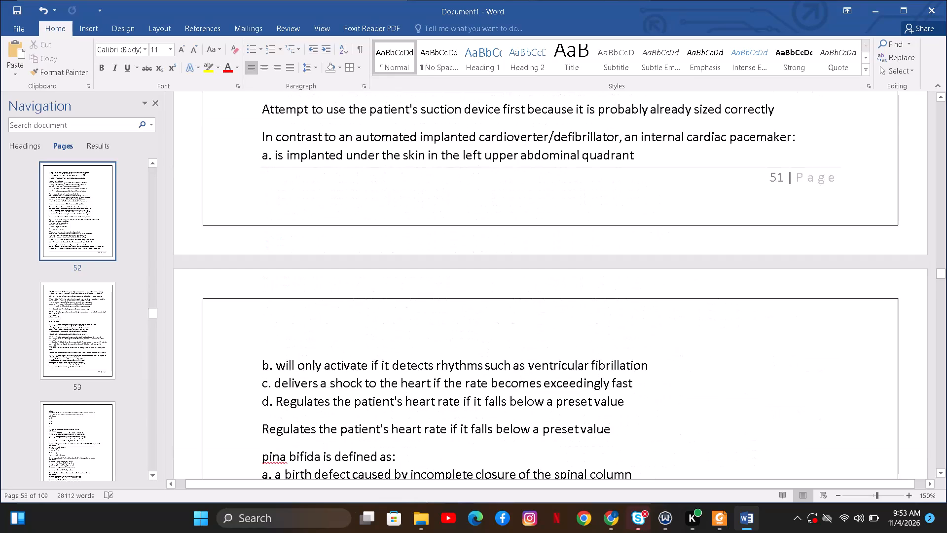
pyautogui.scroll(6, 356, 291)
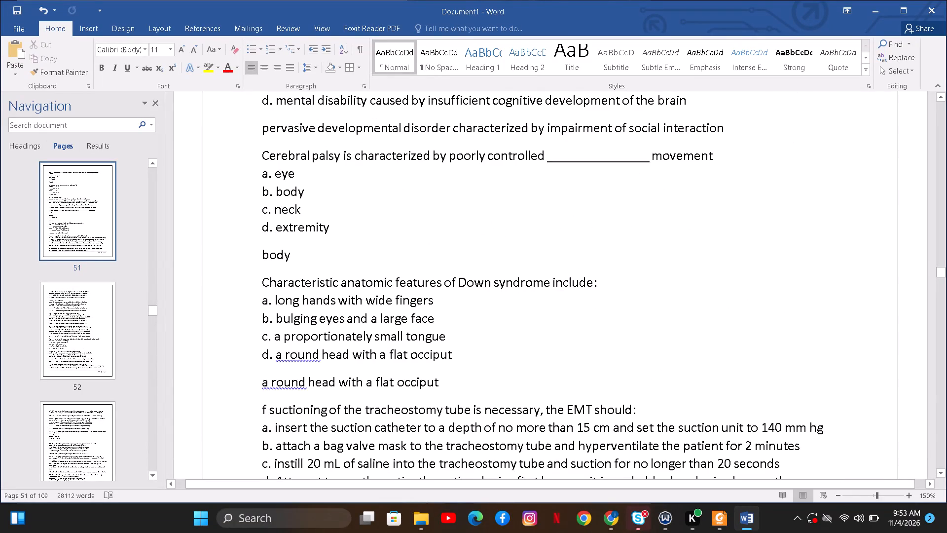
# Ignore the grammar flag on the Down syndrome answer and re-enter the space after its first letter so it begins "A round".
pyautogui.rightClick(282, 386)
pyautogui.click(321, 411)
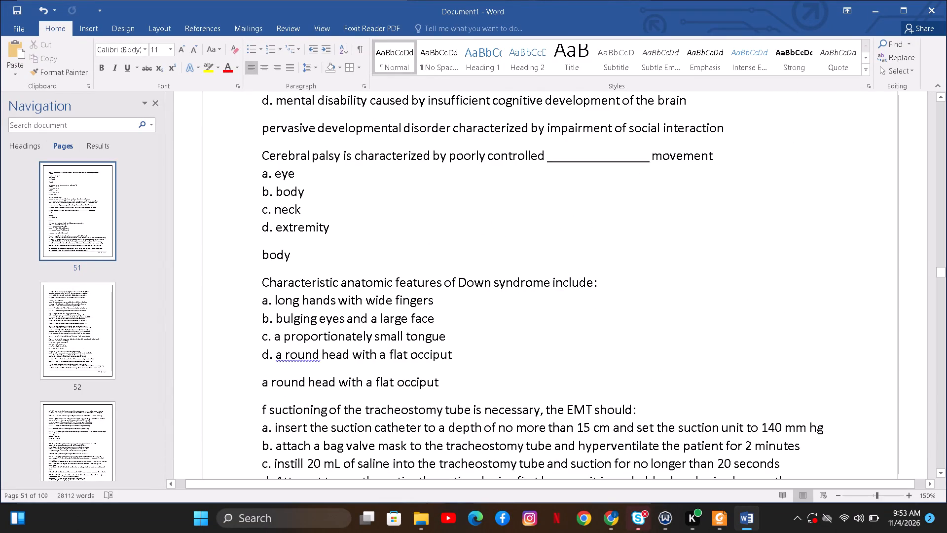
pyautogui.click(271, 382)
pyautogui.press('BackSpace')
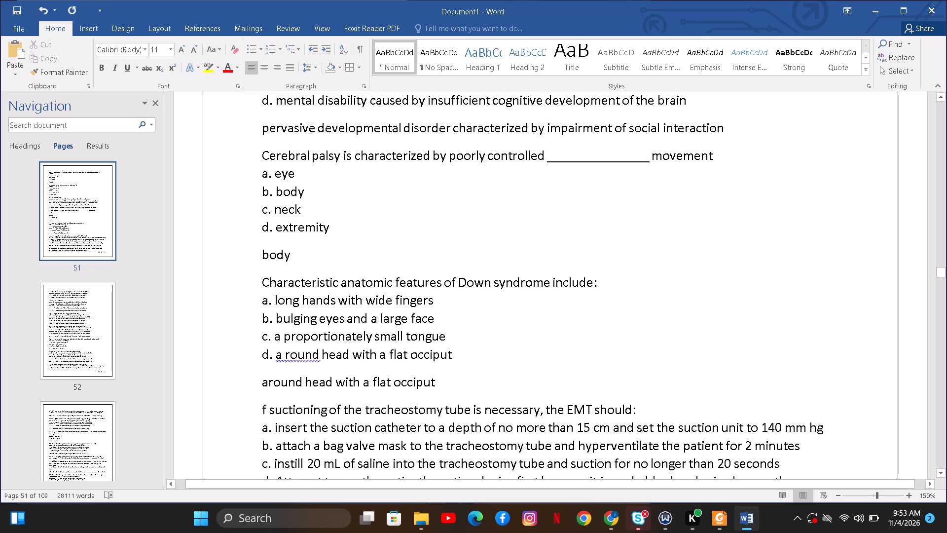
pyautogui.click(269, 383)
pyautogui.press('space')
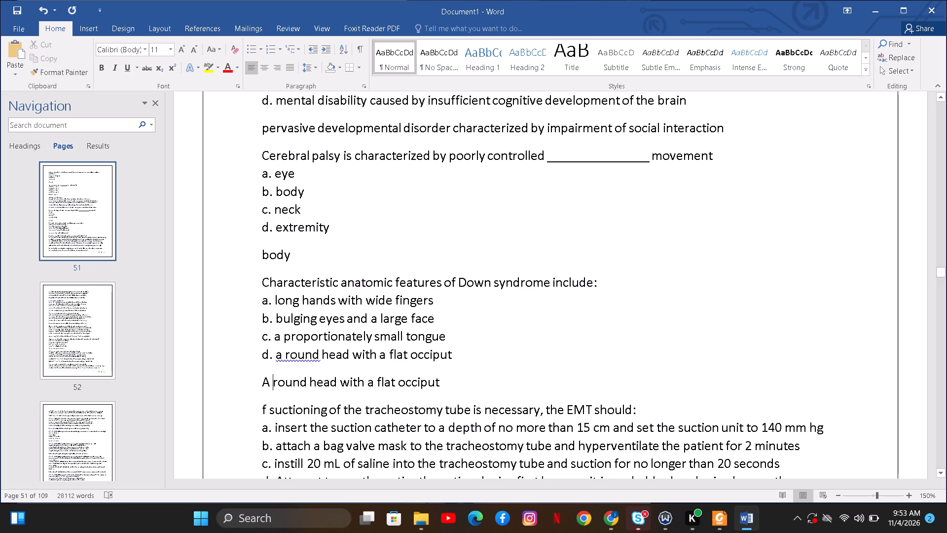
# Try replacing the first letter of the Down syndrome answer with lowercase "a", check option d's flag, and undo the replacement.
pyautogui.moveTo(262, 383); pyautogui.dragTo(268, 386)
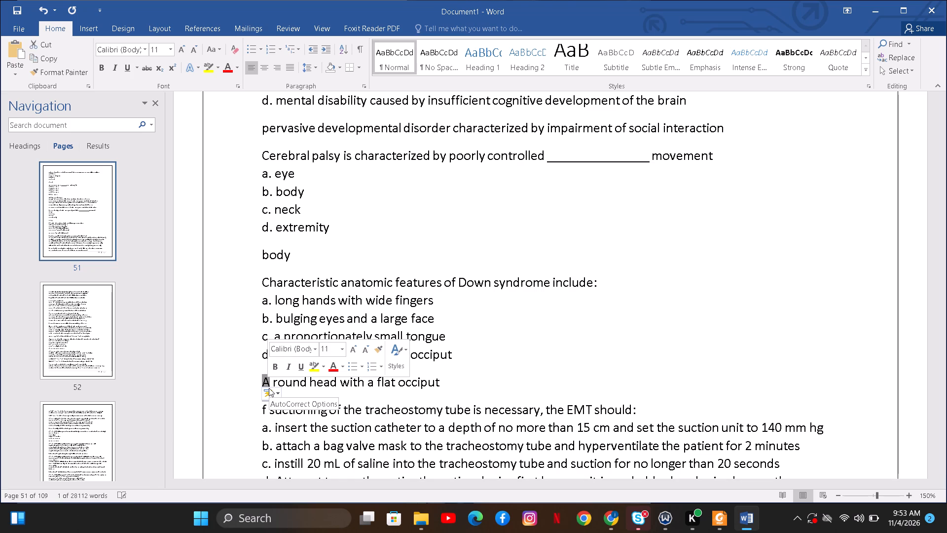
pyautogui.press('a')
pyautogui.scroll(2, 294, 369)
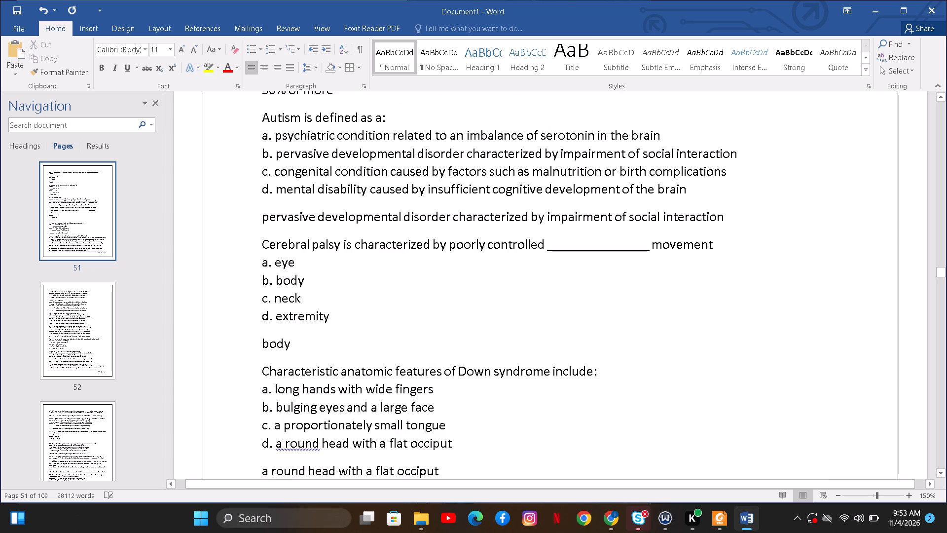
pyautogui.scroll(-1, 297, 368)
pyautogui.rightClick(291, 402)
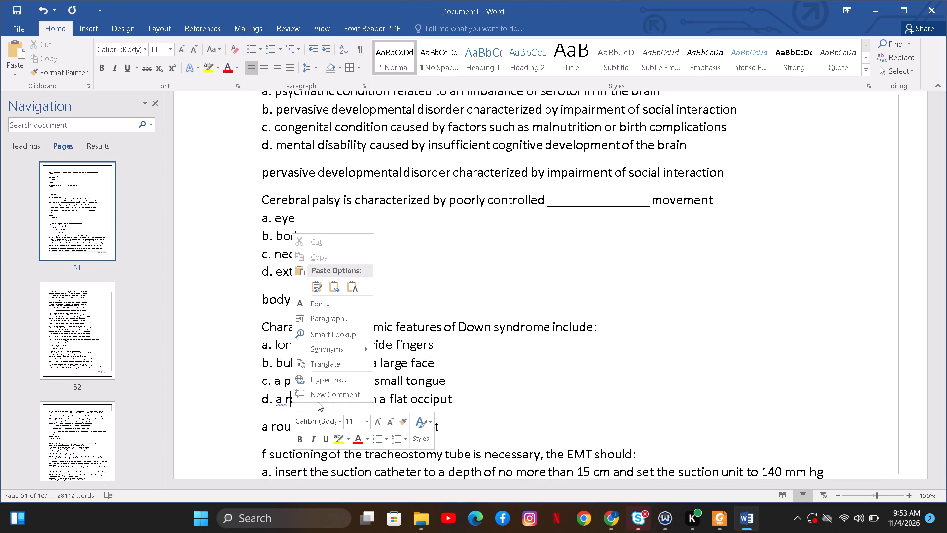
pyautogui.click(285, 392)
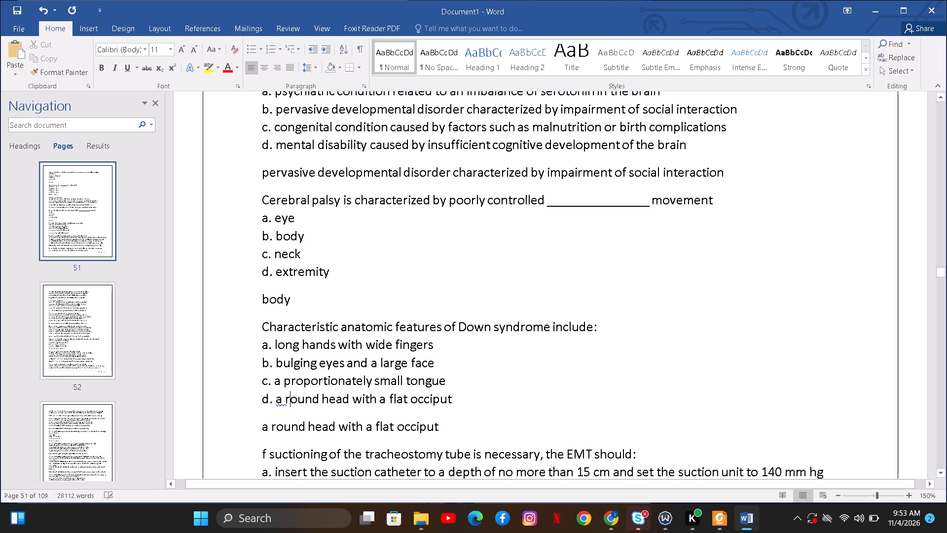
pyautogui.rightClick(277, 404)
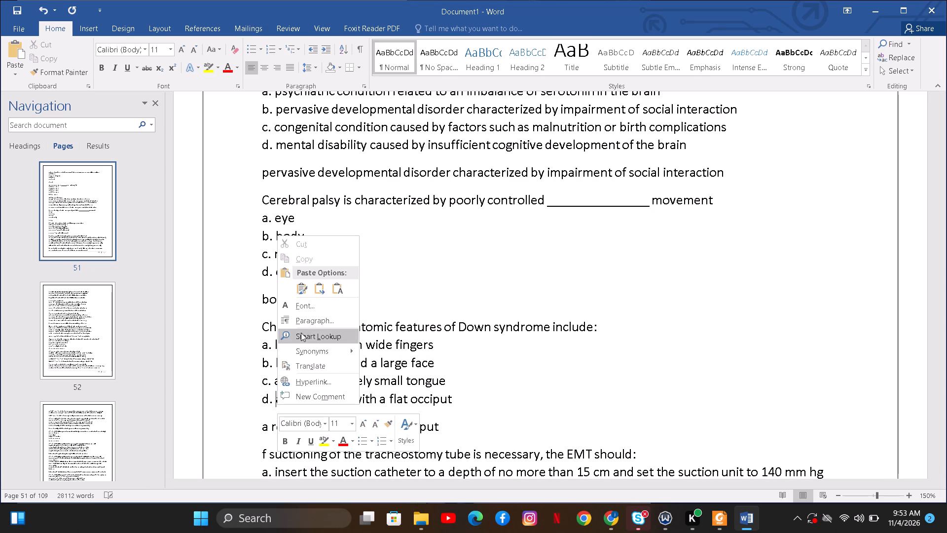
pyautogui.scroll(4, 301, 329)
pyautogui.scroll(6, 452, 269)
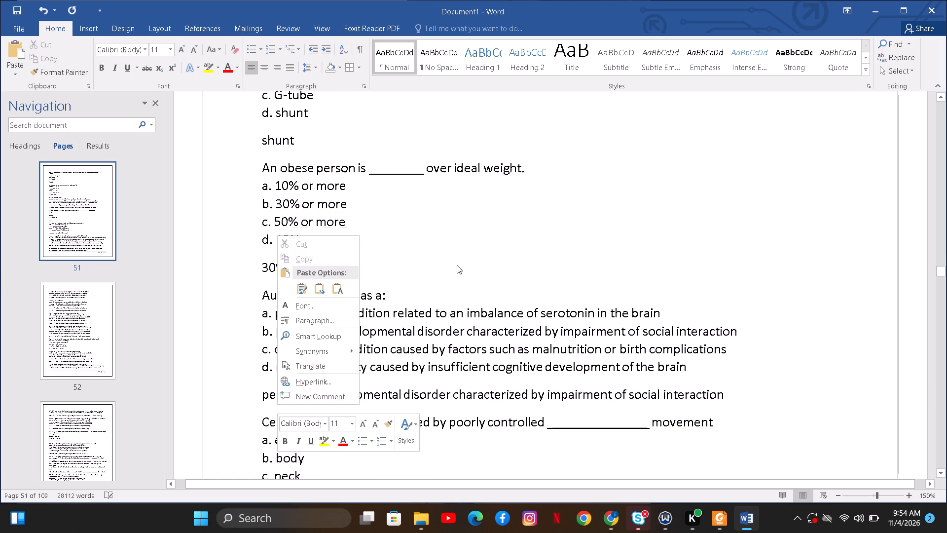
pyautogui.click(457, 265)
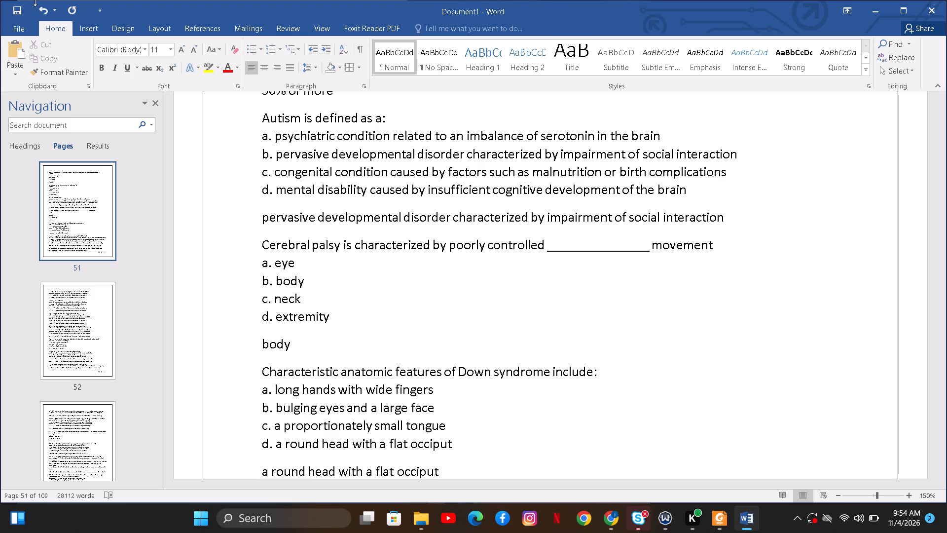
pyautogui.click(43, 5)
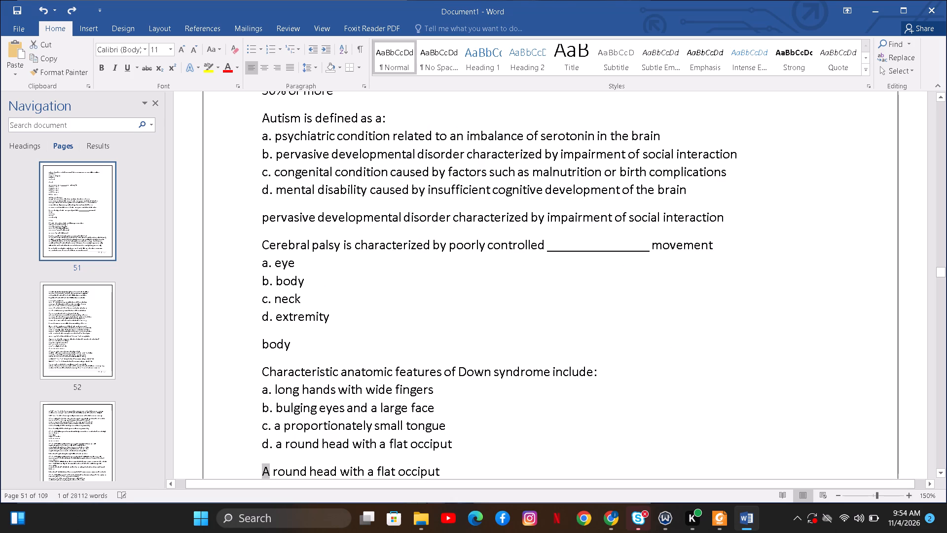
# Replace the selected first letter of the Down syndrome answer with lowercase "a".
pyautogui.scroll(-3, 331, 346)
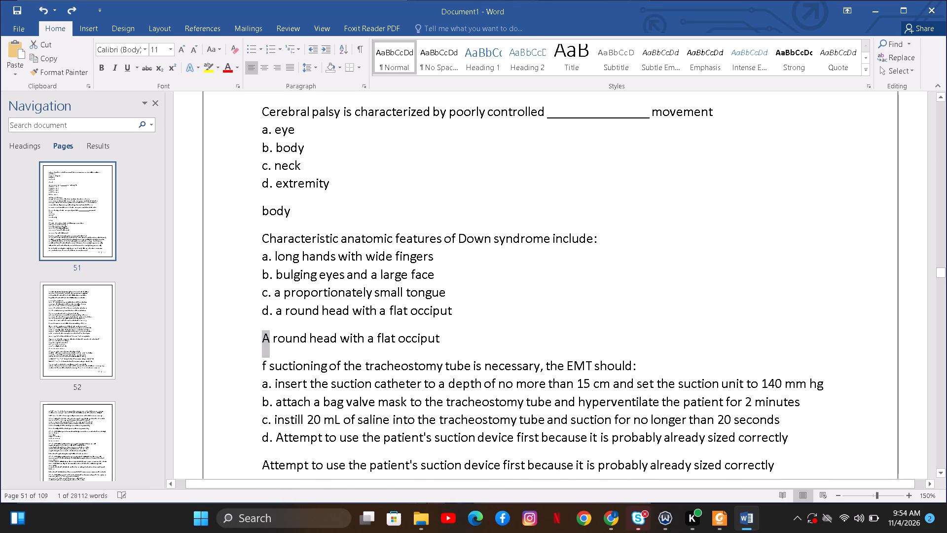
pyautogui.press('a')
# Correct "adn" to "and" in option c of the behavioral-problem physical examination question on page 50.
pyautogui.scroll(12, 305, 316)
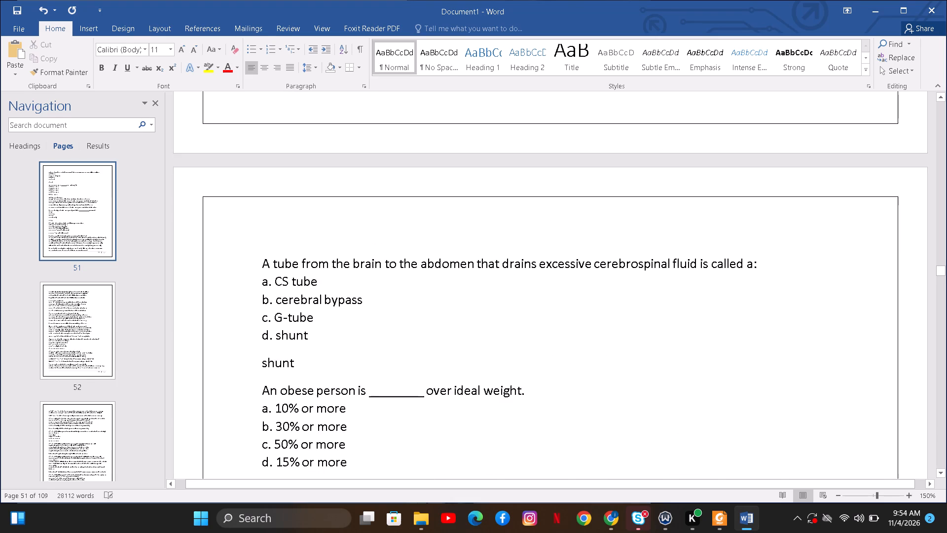
pyautogui.scroll(15, 326, 305)
pyautogui.scroll(-2, 341, 346)
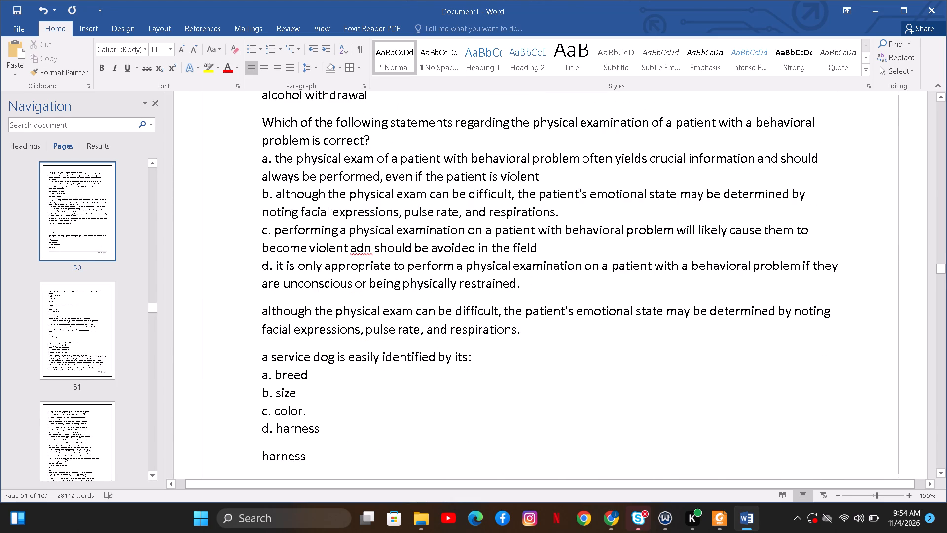
pyautogui.rightClick(364, 255)
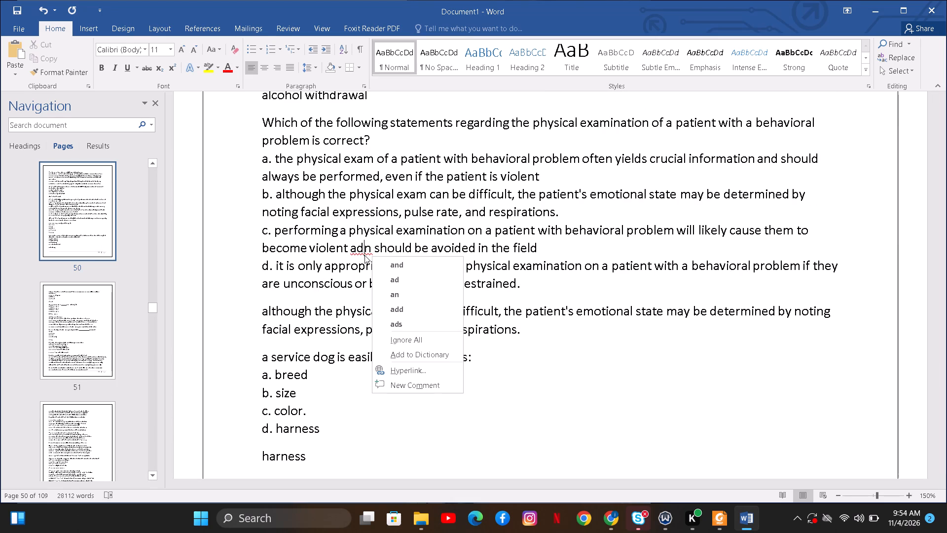
pyautogui.click(391, 261)
# Ignore all spelling flags on "occurance", starting from the posttraumatic stress disorder answer on page 49.
pyautogui.scroll(9, 382, 252)
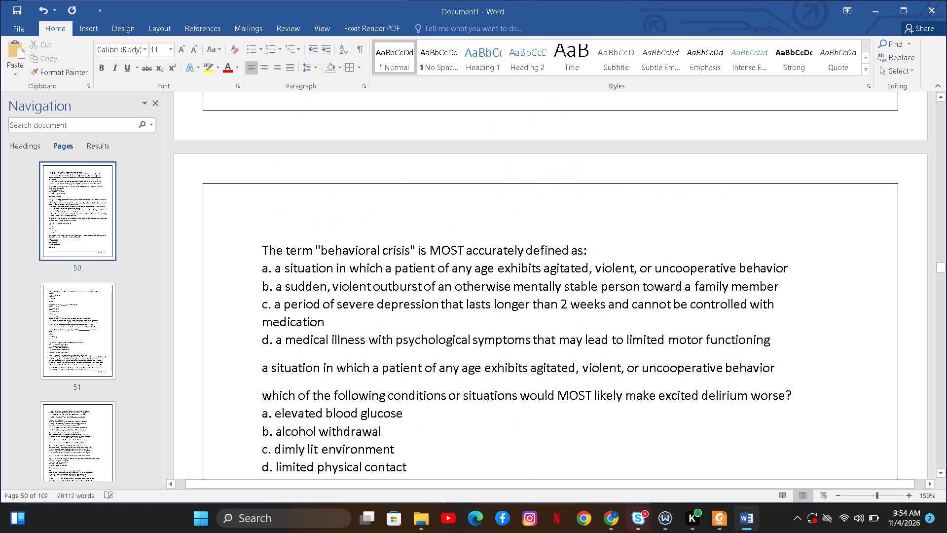
pyautogui.scroll(9, 383, 254)
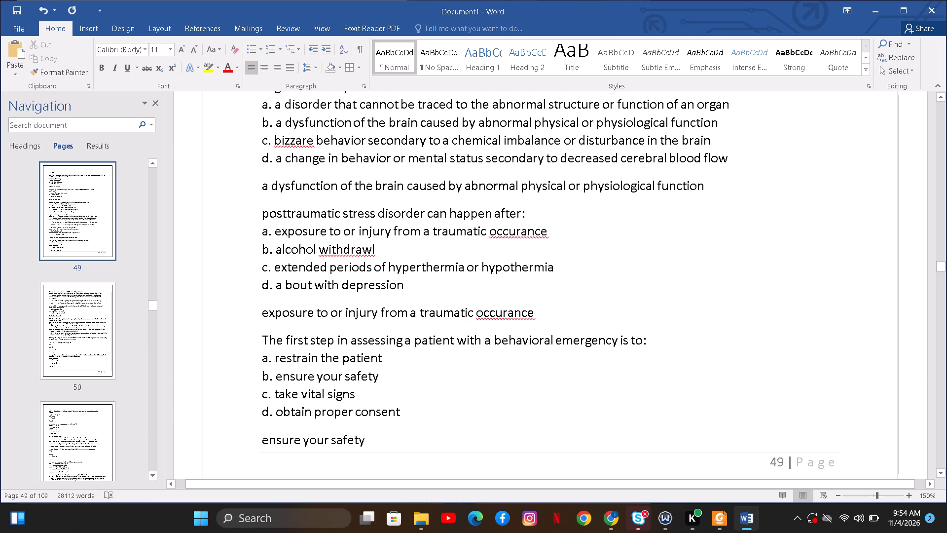
pyautogui.rightClick(499, 316)
pyautogui.click(575, 361)
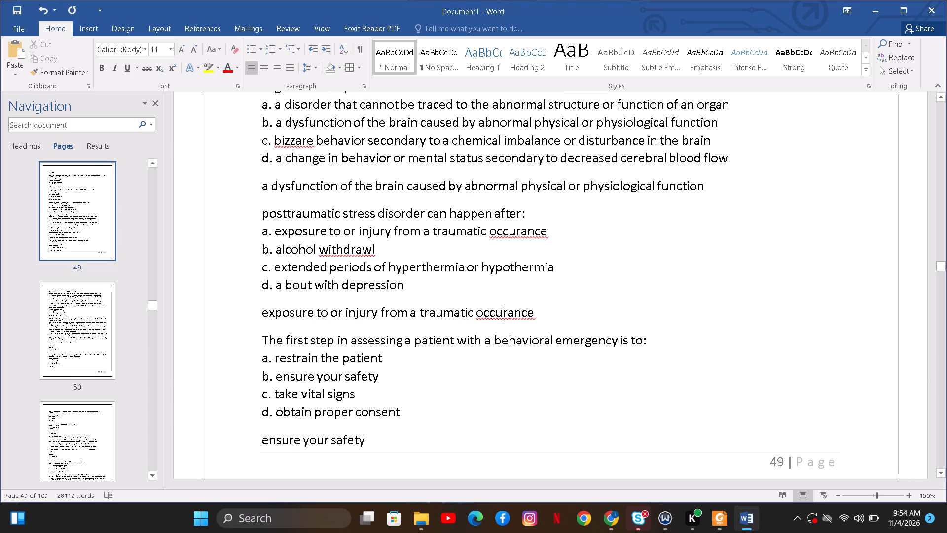
# Correct "withdrawl" to "withdrawal" and "bizzare" to "bizarre" in the answer options on page 49.
pyautogui.rightClick(353, 255)
pyautogui.click(390, 266)
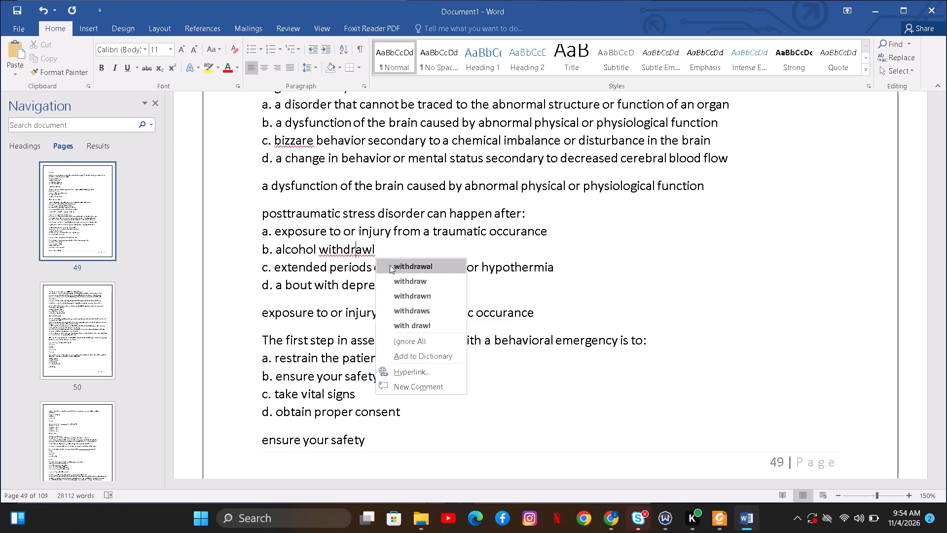
pyautogui.scroll(3, 351, 262)
pyautogui.rightClick(297, 279)
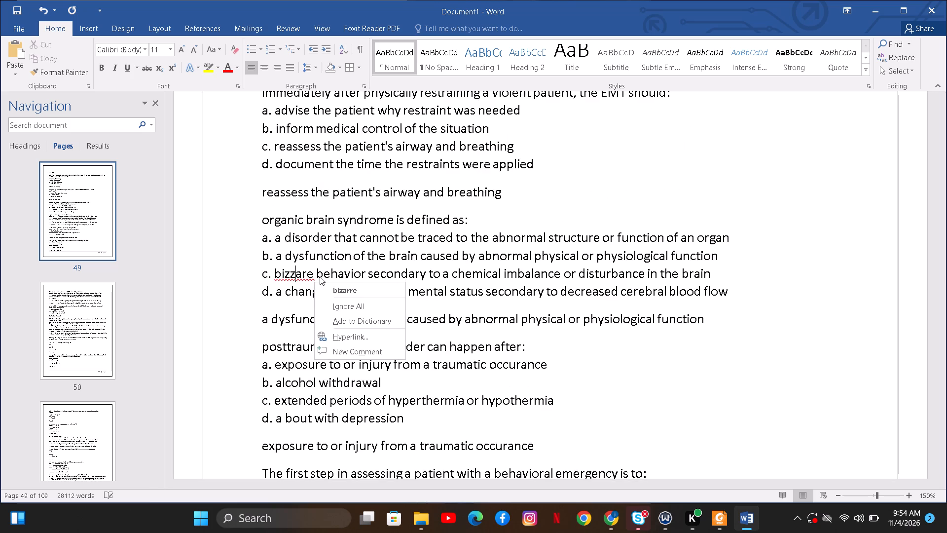
pyautogui.click(339, 291)
# Ignore all spelling flags on "alzheimers" and "alzheimer's" in the acute psychotic behavior question on page 49.
pyautogui.scroll(5, 339, 290)
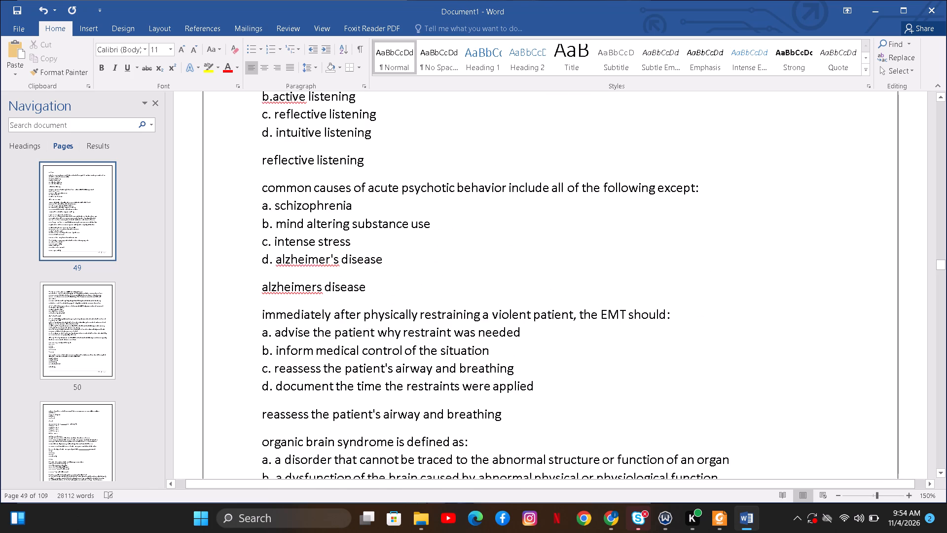
pyautogui.rightClick(302, 286)
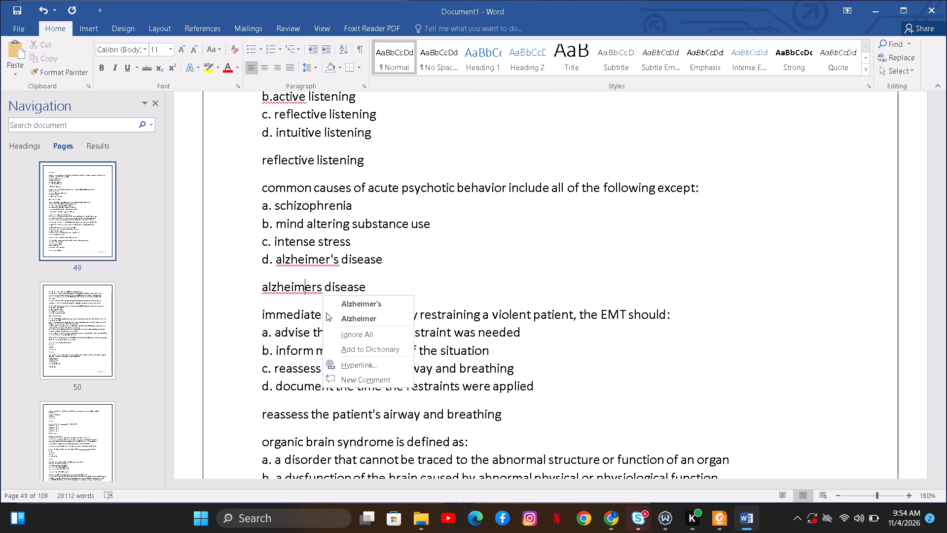
pyautogui.click(343, 330)
pyautogui.rightClick(315, 265)
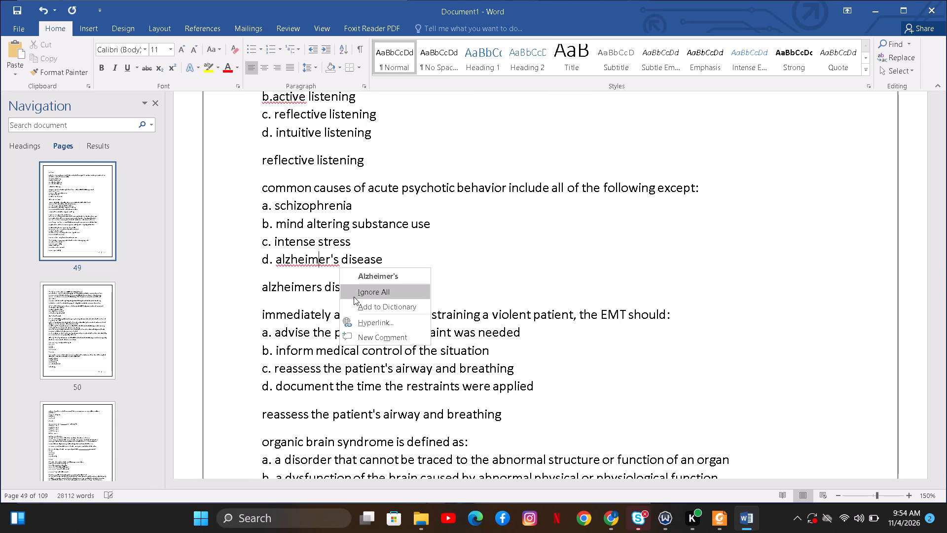
pyautogui.click(354, 297)
# Ignore the spelling flag on "b.active" in the question about repeating what the patient has said.
pyautogui.scroll(3, 354, 296)
pyautogui.rightClick(284, 233)
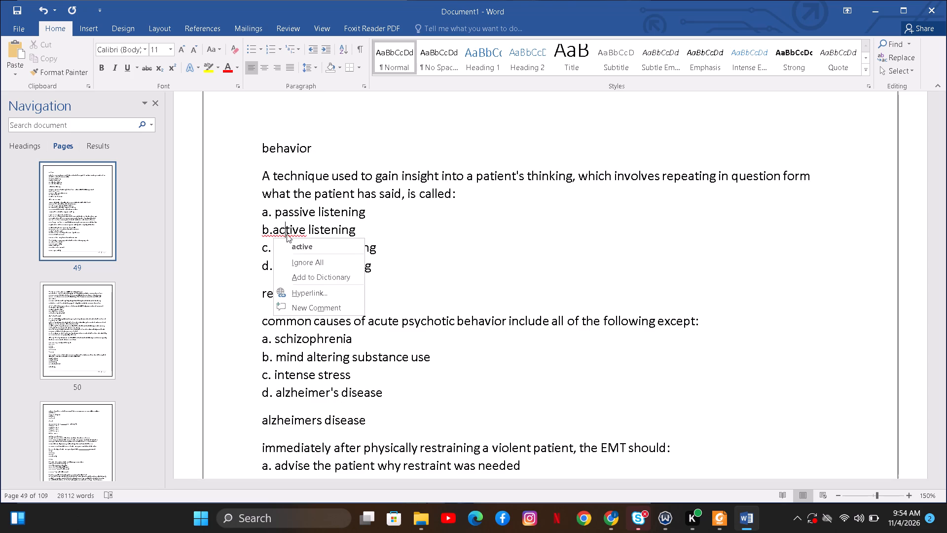
pyautogui.click(309, 266)
# Ignore the spelling flags on "B.Identifying", "A.Some" and "C.Most" in the hazardous materials question on page 48.
pyautogui.scroll(10, 334, 276)
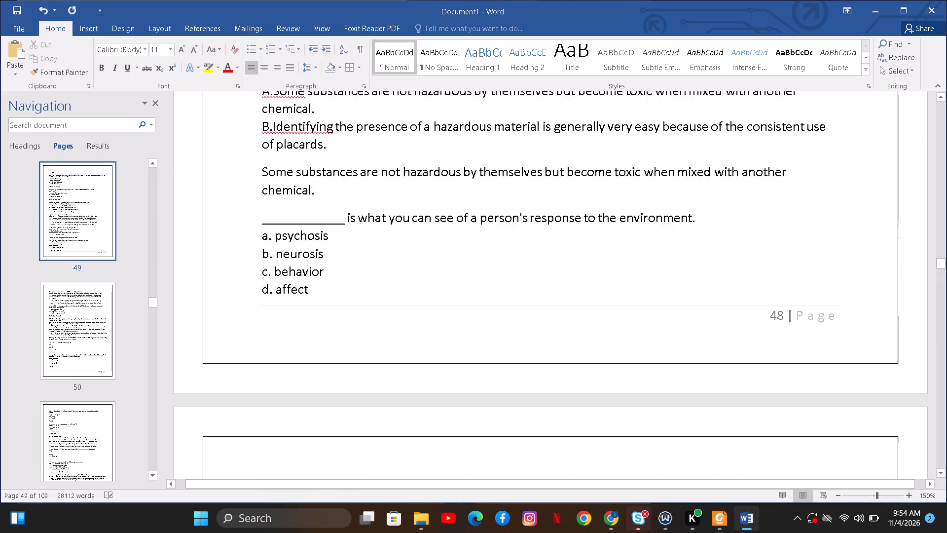
pyautogui.scroll(5, 334, 276)
pyautogui.scroll(-4, 310, 347)
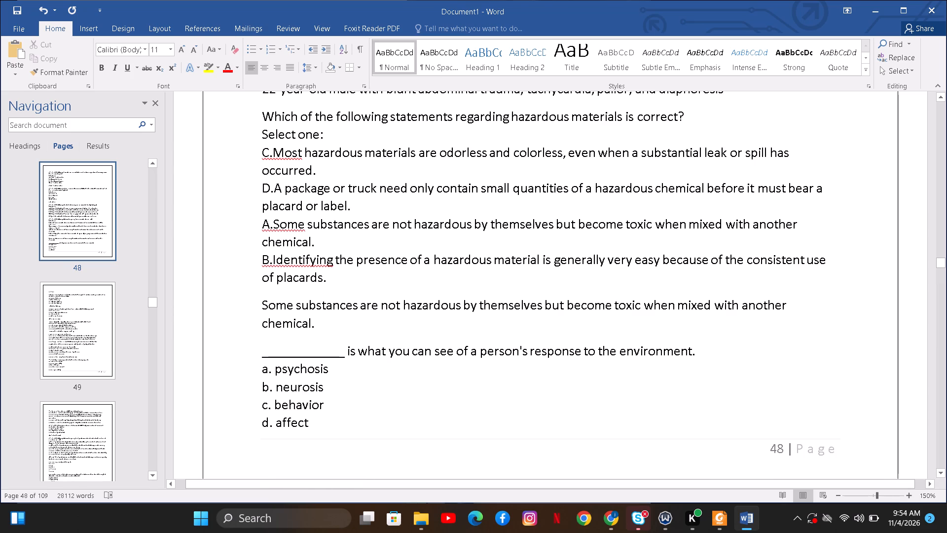
pyautogui.rightClick(310, 262)
pyautogui.click(328, 290)
pyautogui.rightClick(290, 232)
pyautogui.click(327, 254)
pyautogui.rightClick(289, 155)
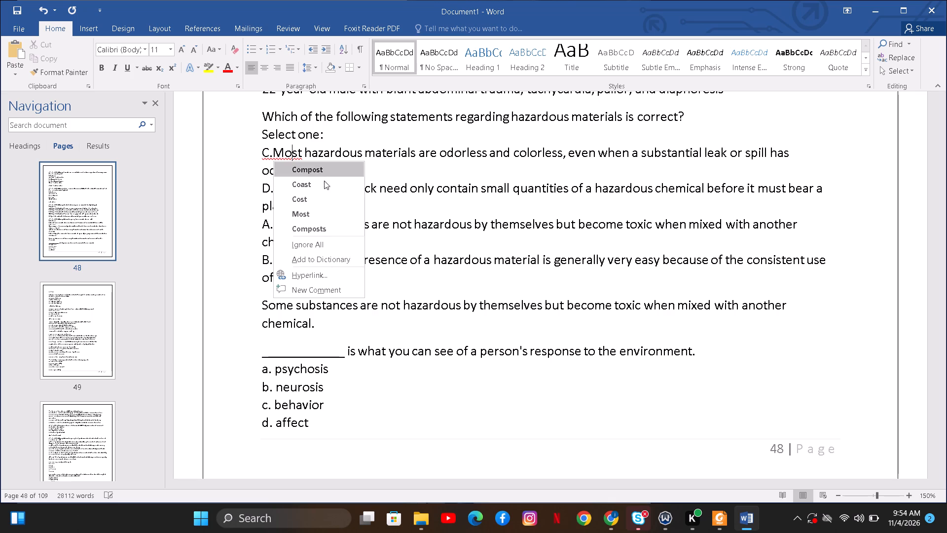
pyautogui.click(313, 242)
# Ignore the spelling flags on "D.secondary" and "one:A." in the multiple-casualty treatment area question on page 47.
pyautogui.scroll(8, 320, 248)
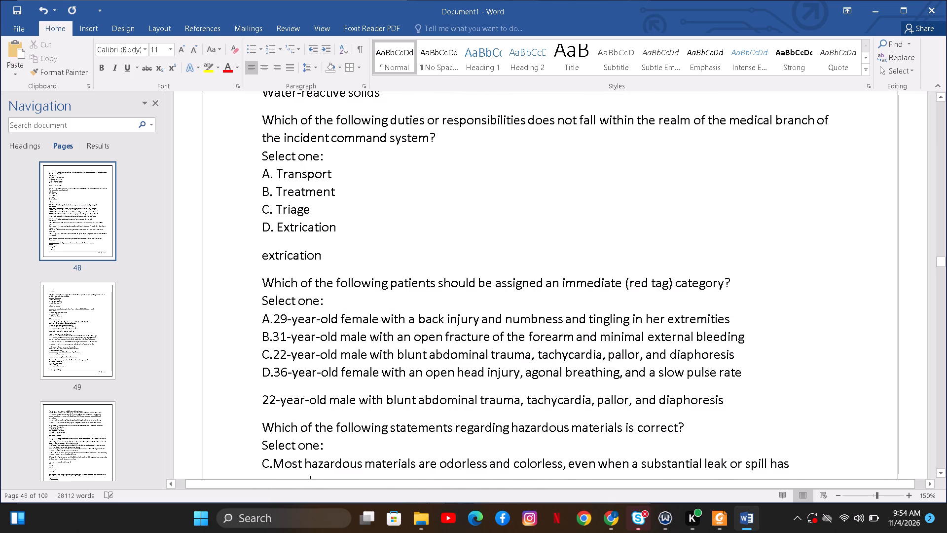
pyautogui.scroll(17, 318, 258)
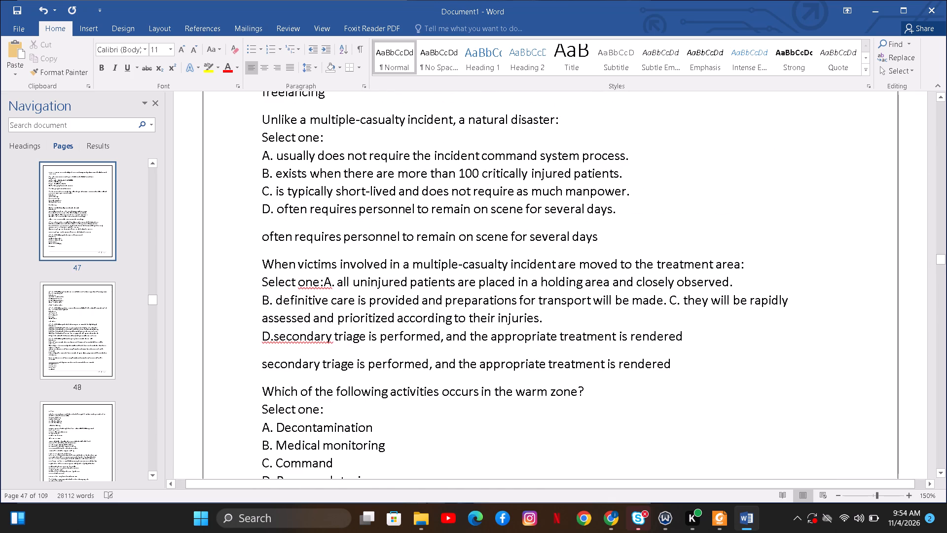
pyautogui.rightClick(302, 339)
pyautogui.click(321, 370)
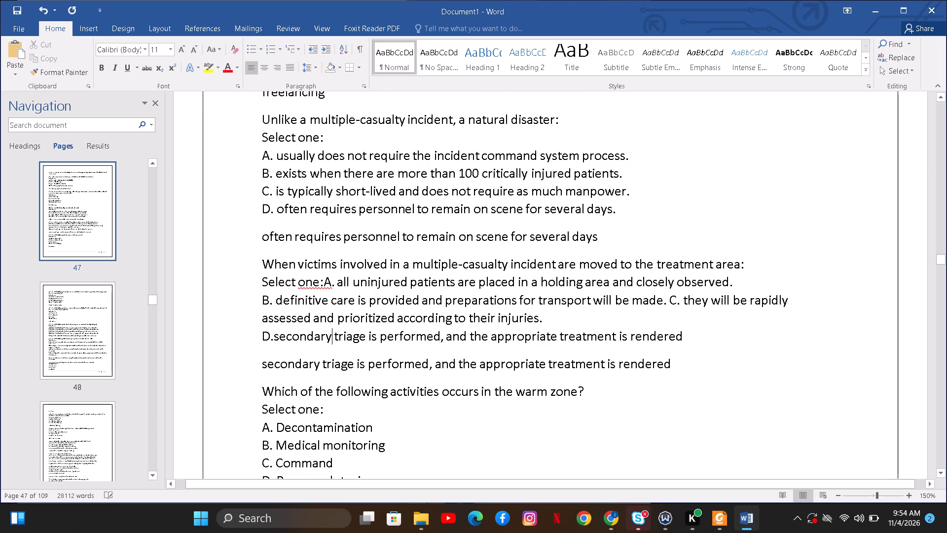
pyautogui.rightClick(318, 286)
pyautogui.click(344, 359)
# Ignore all spelling flags on "HazMat", starting from the initial-actions reference question on page 47.
pyautogui.scroll(12, 345, 349)
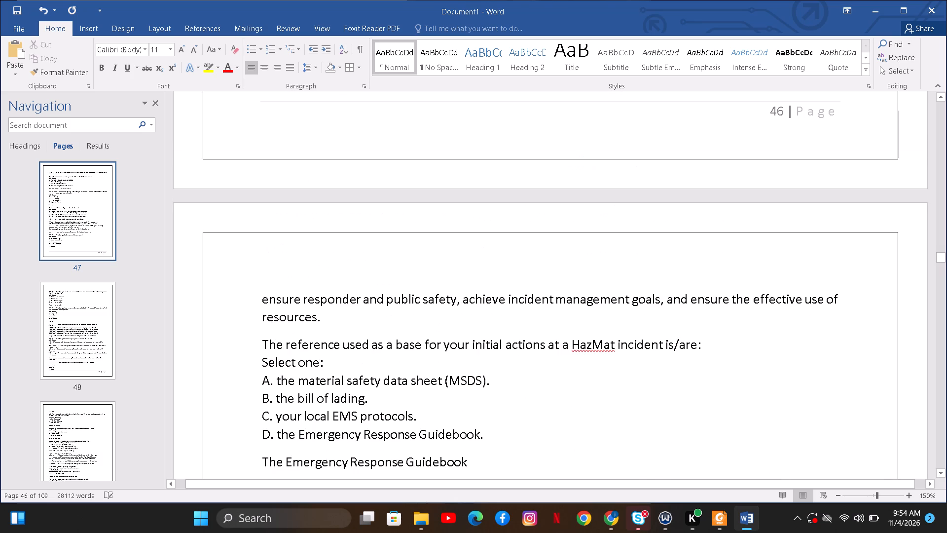
pyautogui.rightClick(594, 350)
pyautogui.click(666, 439)
# Ignore the spelling flag on "C.quickly" in the incident command system purpose question on page 46.
pyautogui.scroll(6, 458, 342)
pyautogui.rightClick(293, 299)
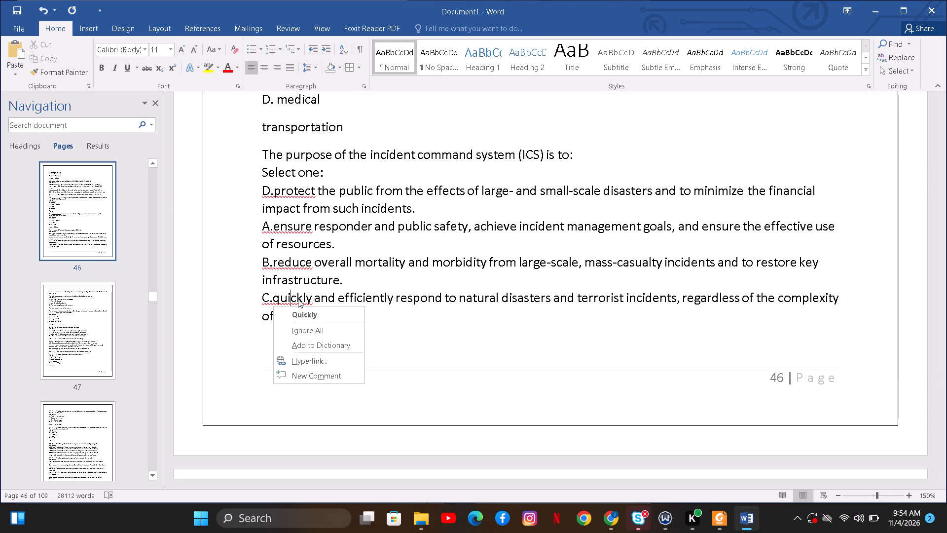
pyautogui.click(317, 324)
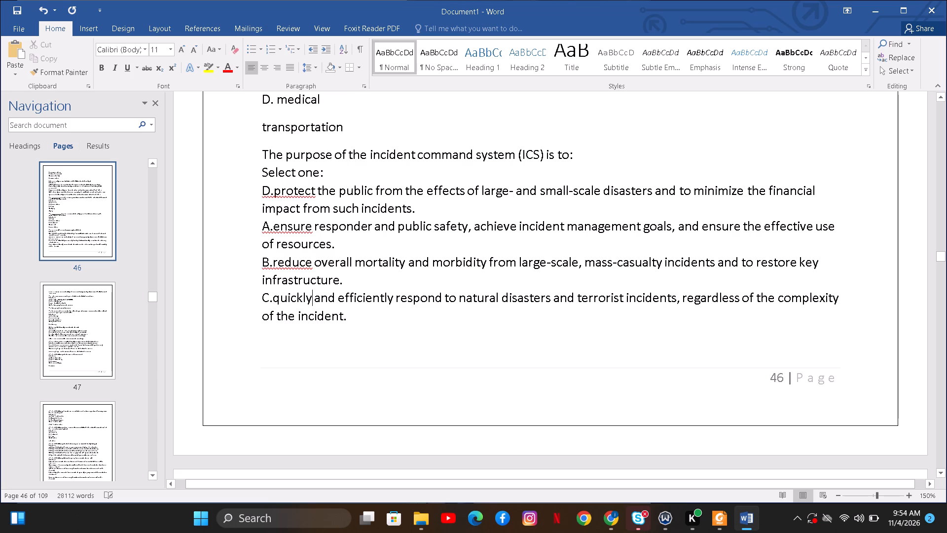
# Ignore the spelling flags on "B.reduce", "A.ensure" and "D.protect" in the incident command system purpose question on page 46.
pyautogui.rightClick(302, 266)
pyautogui.click(323, 295)
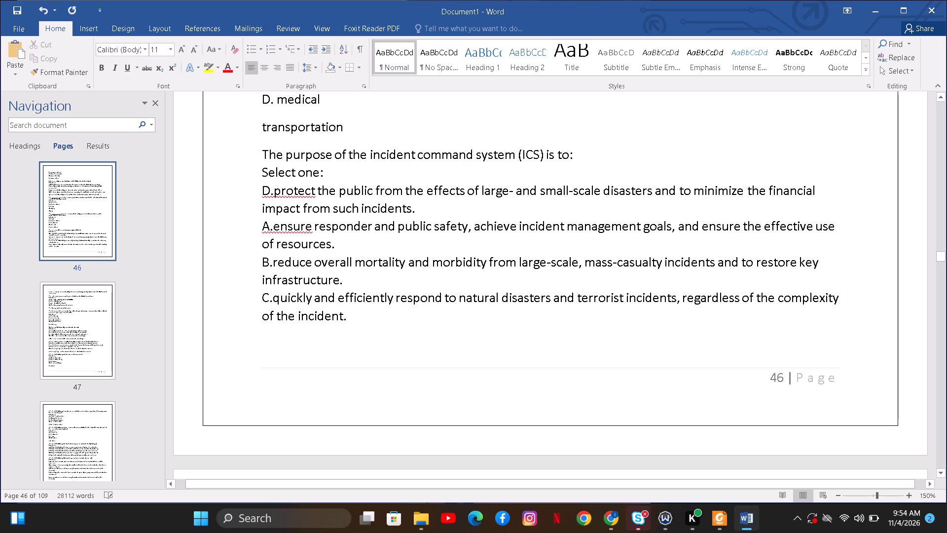
pyautogui.rightClick(297, 232)
pyautogui.click(327, 257)
pyautogui.rightClick(292, 194)
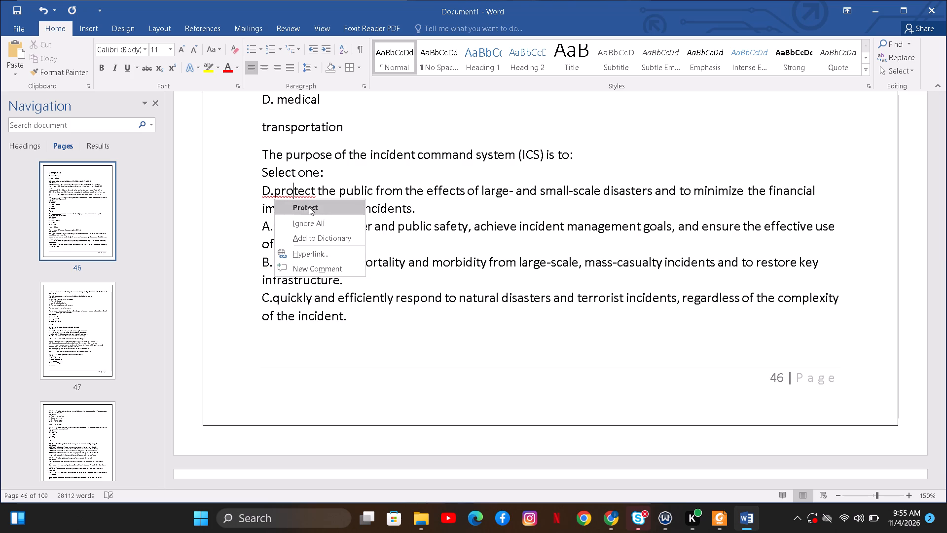
pyautogui.click(319, 225)
# Clear the spelling flags on "C.agencies" and "B.county" in the NIMS interoperability question on page 46.
pyautogui.scroll(11, 334, 238)
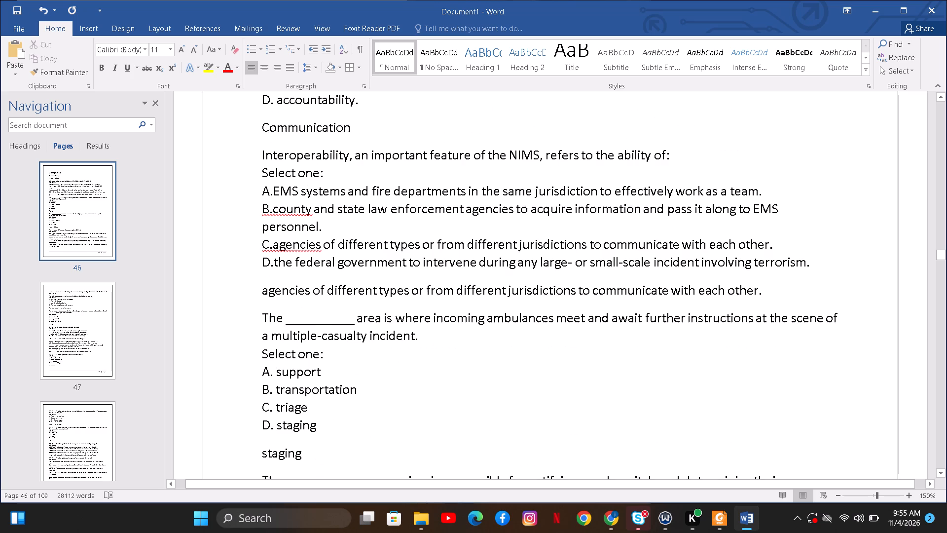
pyautogui.rightClick(298, 250)
pyautogui.click(326, 288)
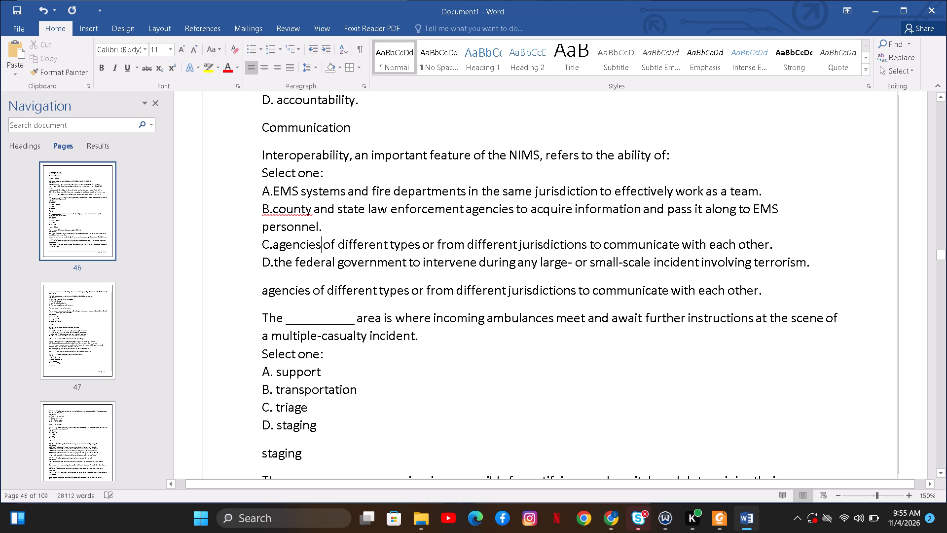
pyautogui.rightClick(298, 212)
pyautogui.click(334, 255)
# Replace the flagged "JumpSTART" with the suggestion "JumpStart" in the pediatric triage question on page 45.
pyautogui.scroll(4, 333, 254)
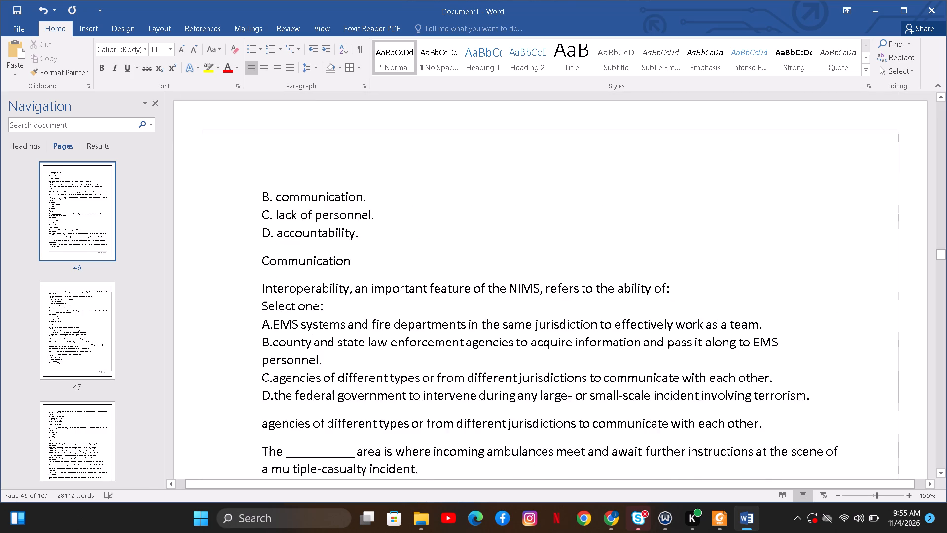
pyautogui.scroll(18, 334, 254)
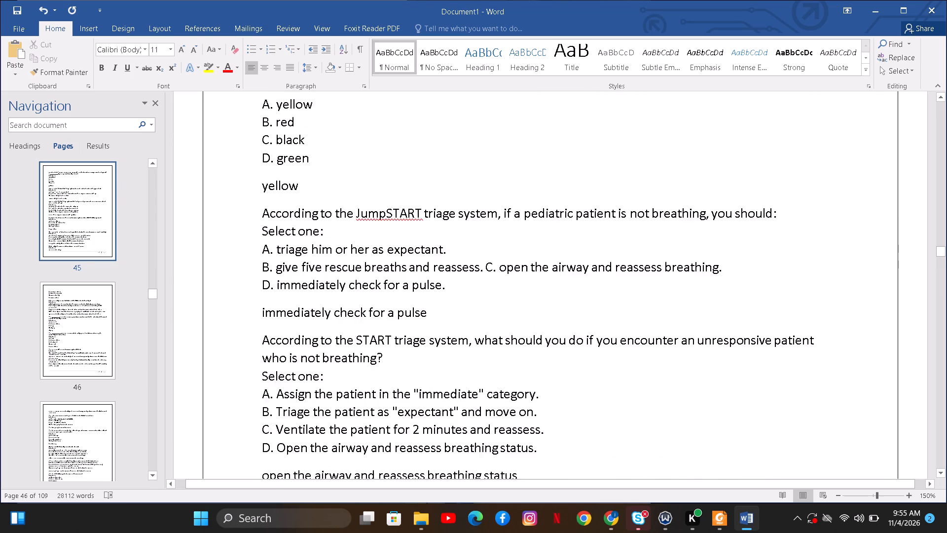
pyautogui.scroll(2, 336, 255)
pyautogui.rightClick(400, 304)
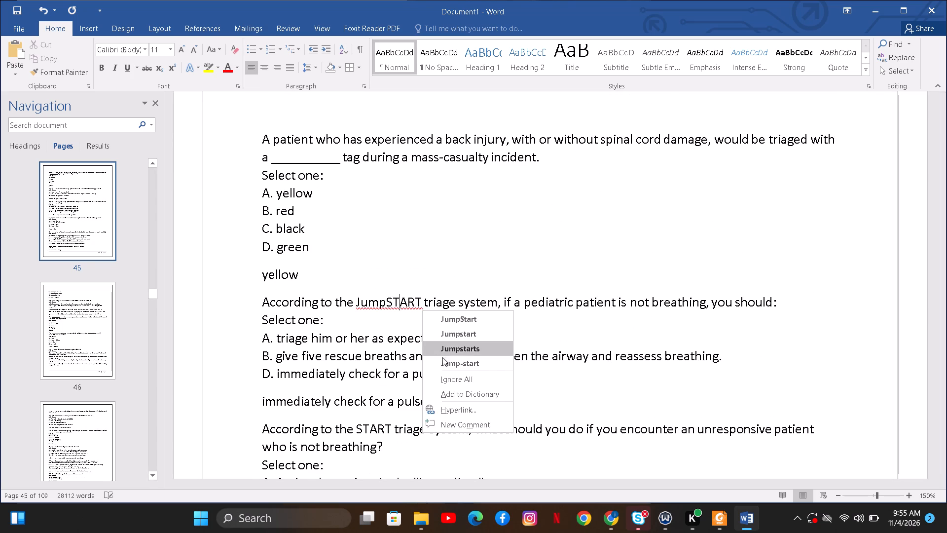
pyautogui.click(458, 322)
# Replace the flagged "abruptio" with "abruption" and "previa" with "Previa" in the placenta question on page 44.
pyautogui.scroll(9, 375, 308)
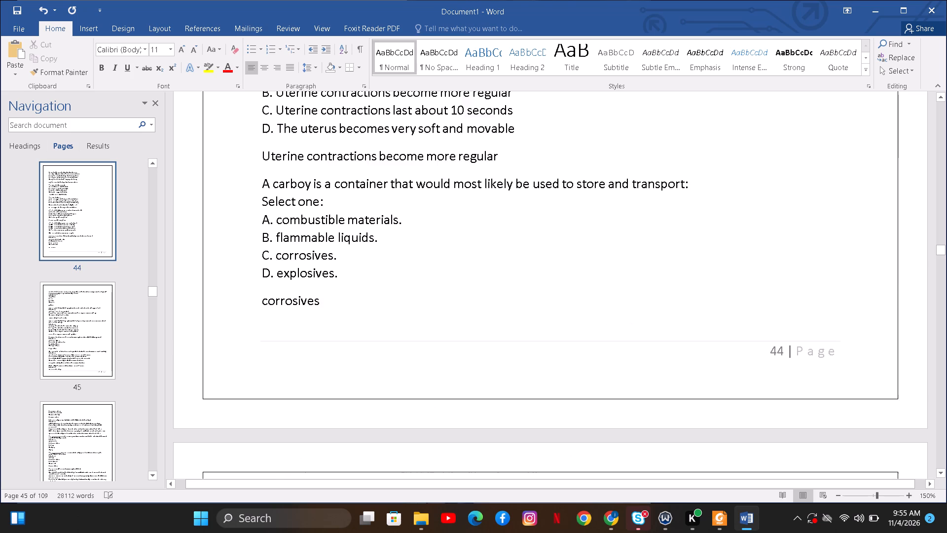
pyautogui.scroll(20, 378, 308)
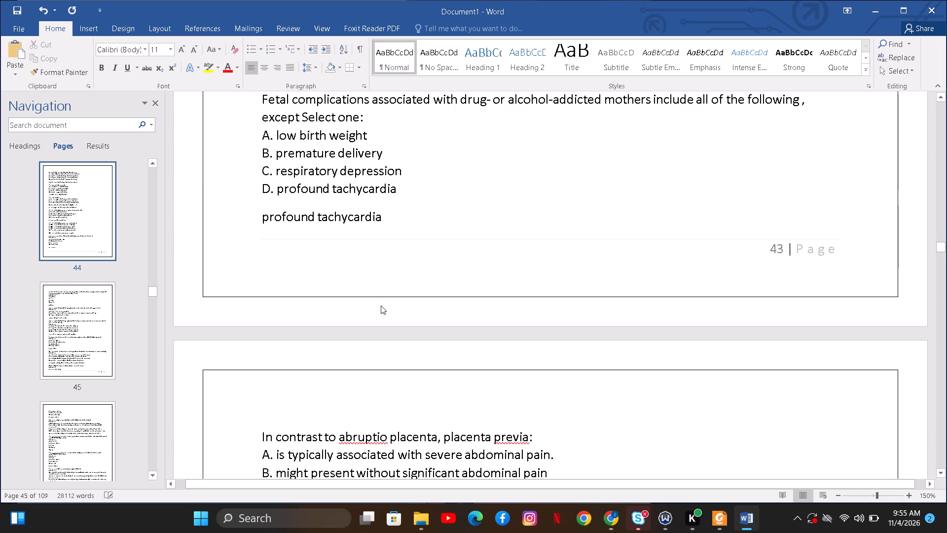
pyautogui.scroll(-4, 379, 307)
pyautogui.rightClick(368, 269)
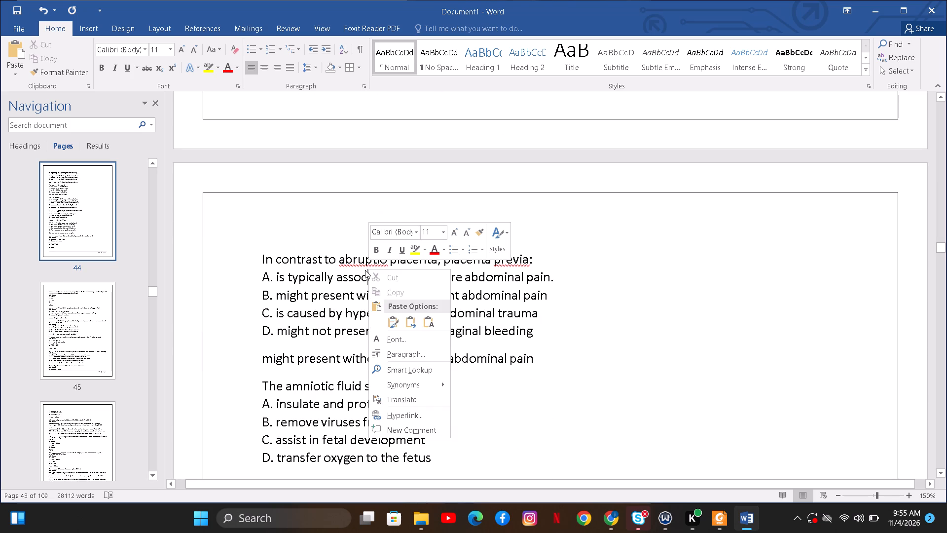
pyautogui.rightClick(363, 261)
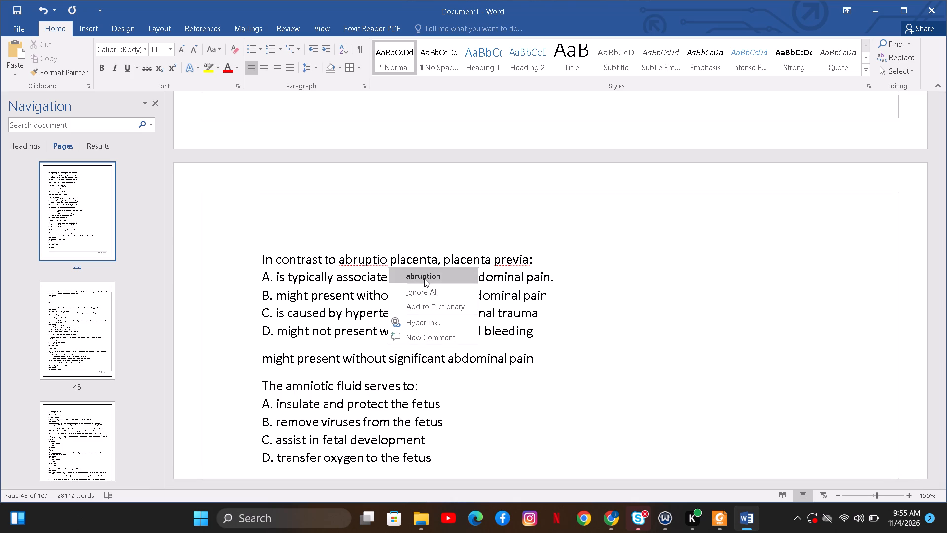
pyautogui.click(425, 279)
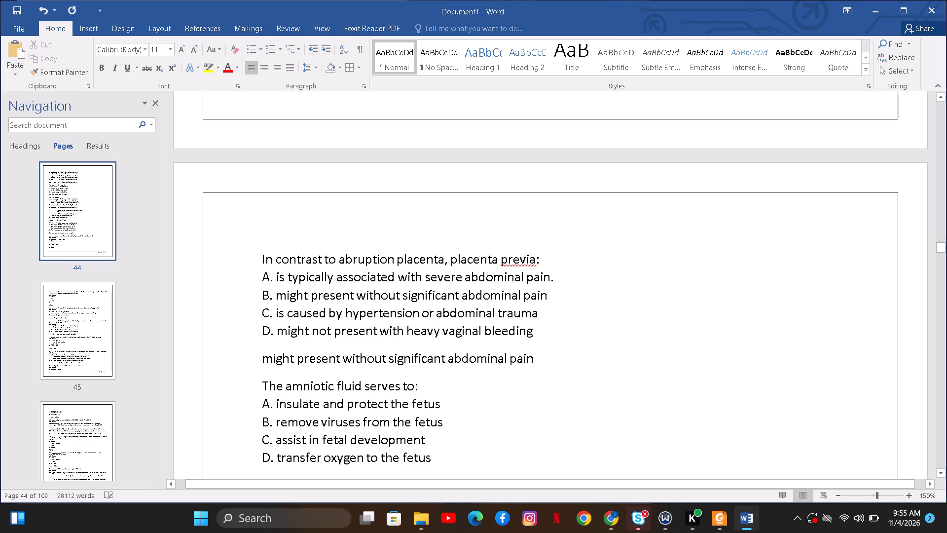
pyautogui.rightClick(527, 265)
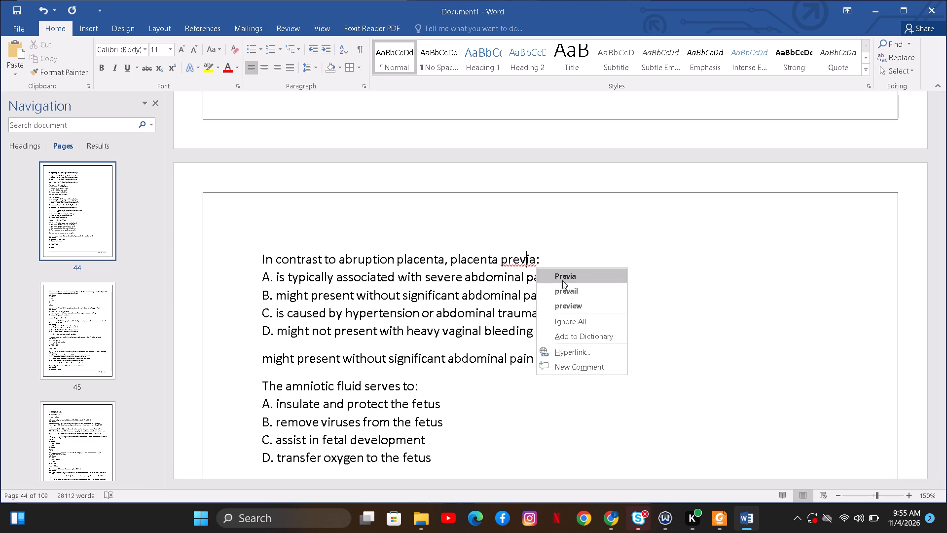
pyautogui.click(563, 280)
# Clear the spelling flags on "D.Hypoxia", "C.Large", "B.Patients" and "A.Artificial" in the drowning statements question across pages 42 and 43.
pyautogui.scroll(9, 453, 274)
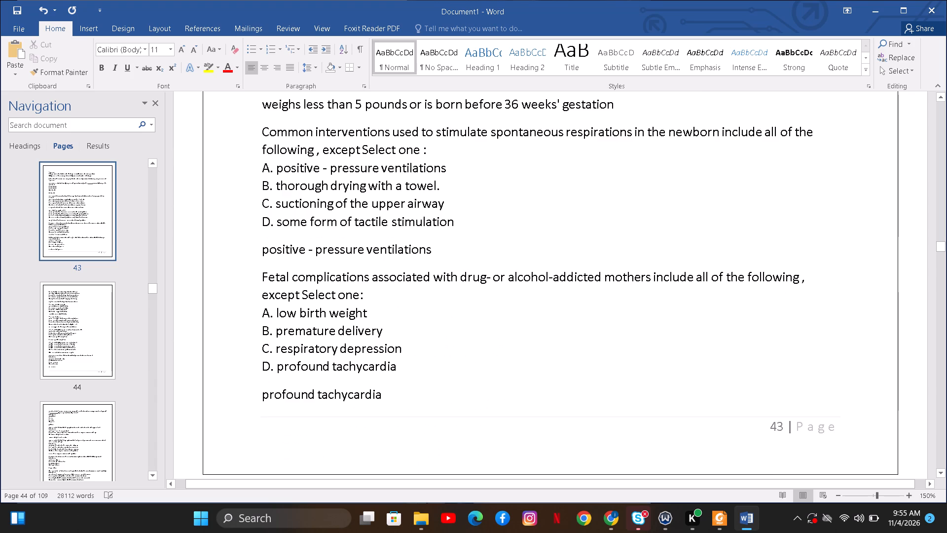
pyautogui.scroll(16, 453, 274)
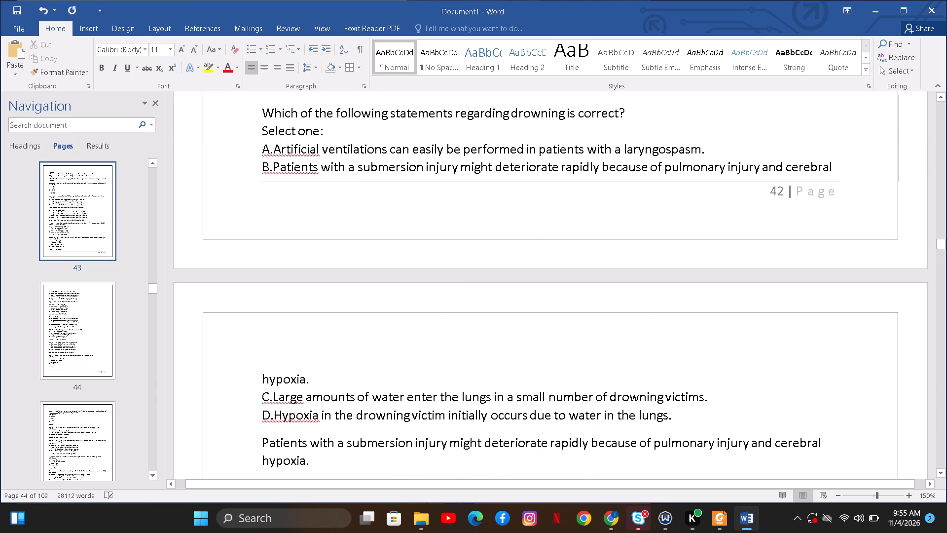
pyautogui.rightClick(307, 416)
pyautogui.click(318, 447)
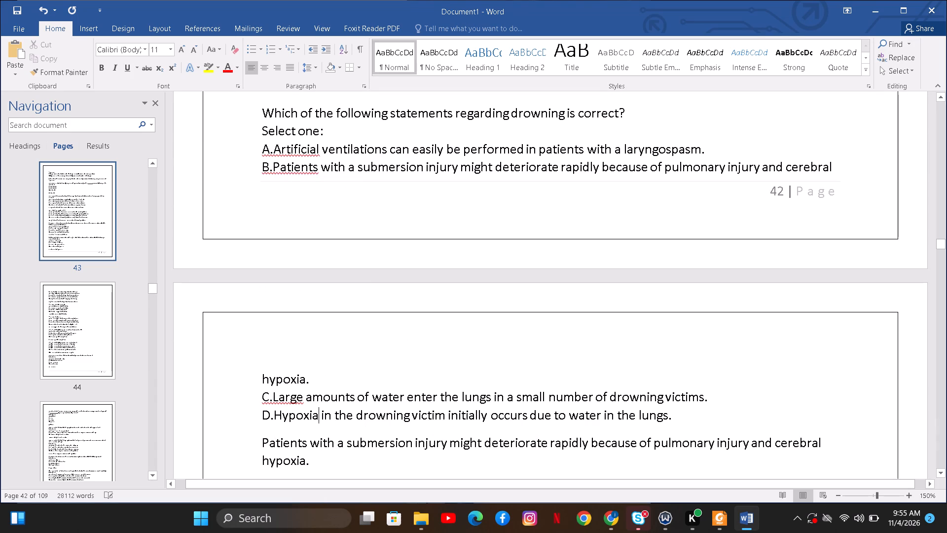
pyautogui.rightClick(288, 408)
pyautogui.rightClick(297, 401)
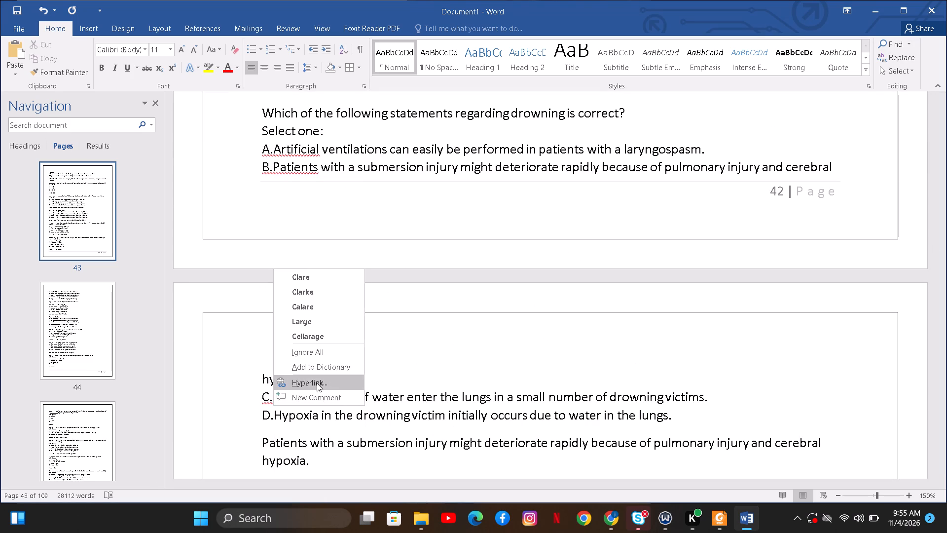
pyautogui.click(320, 359)
pyautogui.scroll(3, 332, 351)
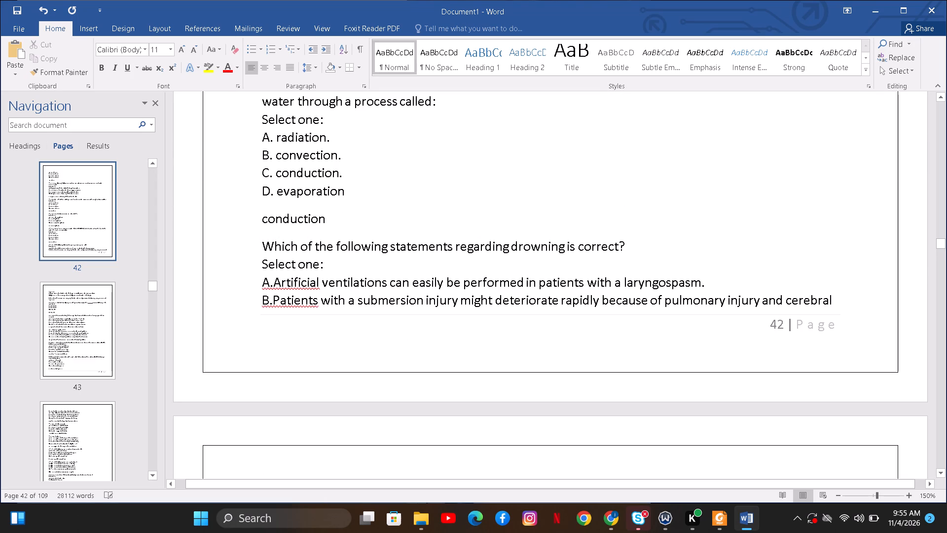
pyautogui.rightClick(303, 304)
pyautogui.click(314, 332)
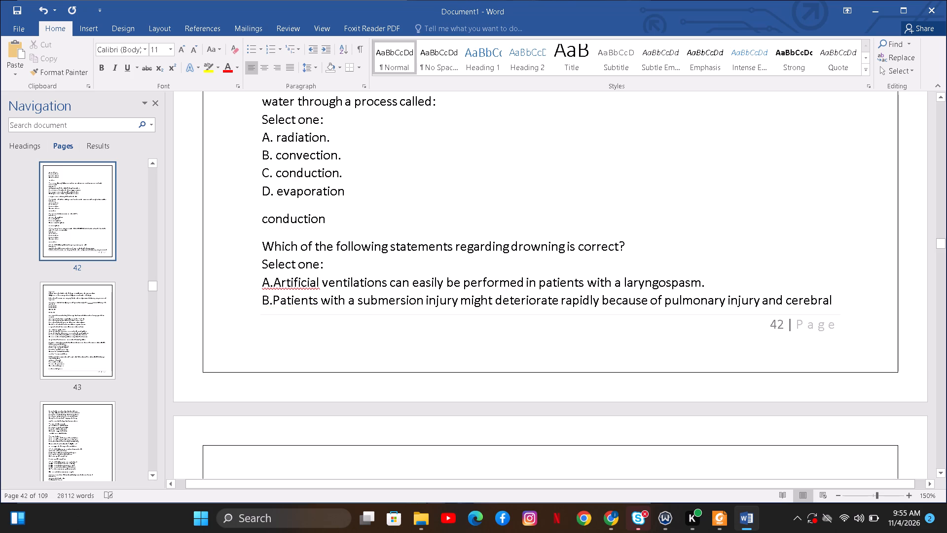
pyautogui.rightClick(300, 287)
pyautogui.click(321, 315)
# Ignore the spelling flag on "stridorous" in the upper airway obstruction question on page 37.
pyautogui.scroll(14, 321, 315)
pyautogui.scroll(12, 318, 320)
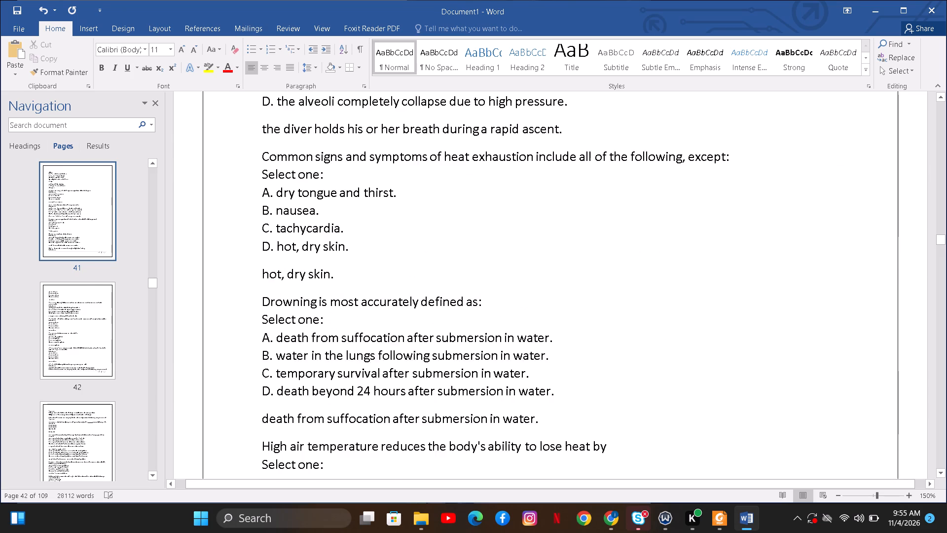
pyautogui.scroll(11, 319, 321)
pyautogui.scroll(-2, 321, 321)
pyautogui.scroll(17, 321, 321)
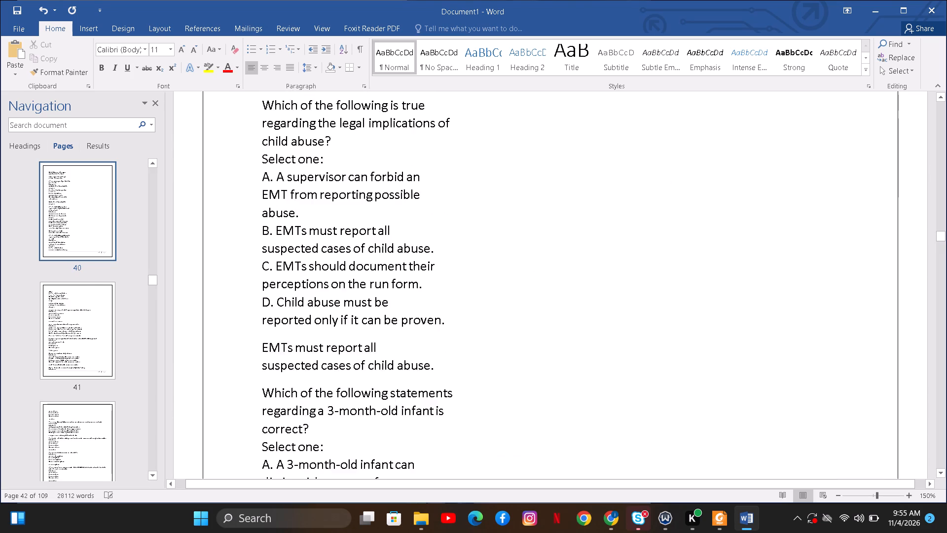
pyautogui.scroll(20, 321, 320)
pyautogui.scroll(6, 321, 320)
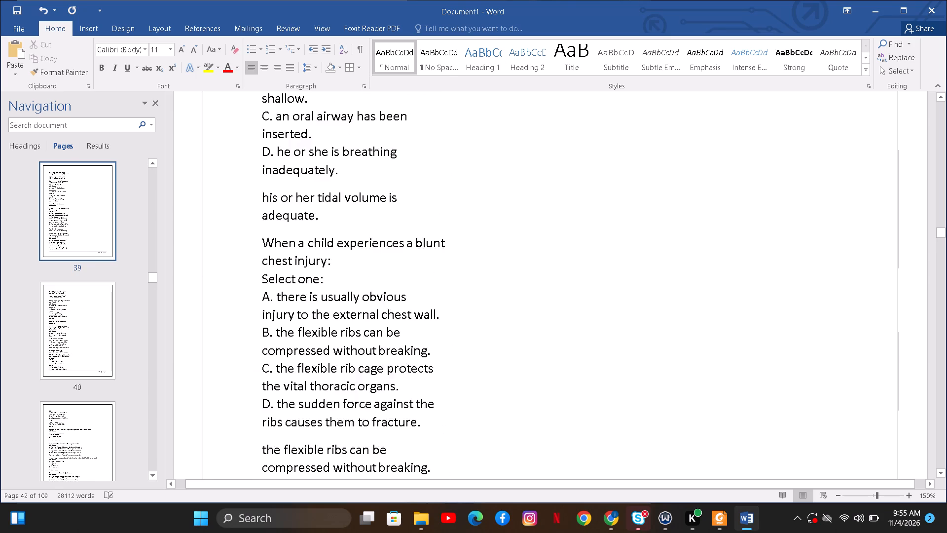
pyautogui.scroll(20, 335, 316)
pyautogui.scroll(6, 335, 316)
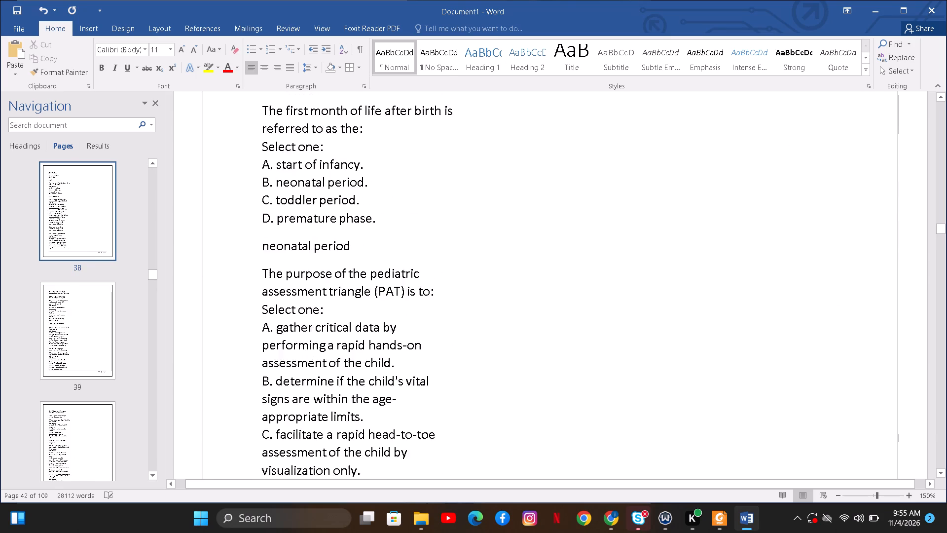
pyautogui.scroll(17, 334, 314)
pyautogui.scroll(-4, 334, 315)
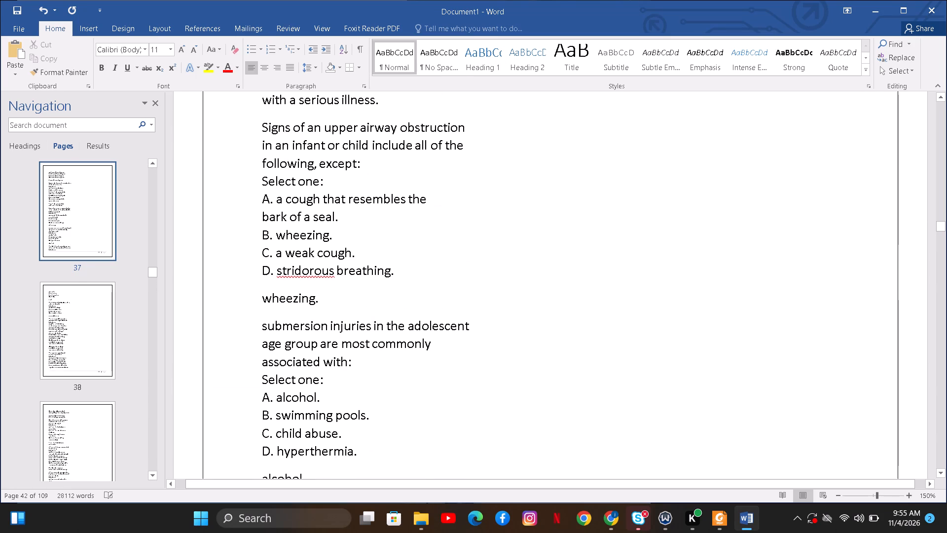
pyautogui.rightClick(297, 277)
pyautogui.click(369, 302)
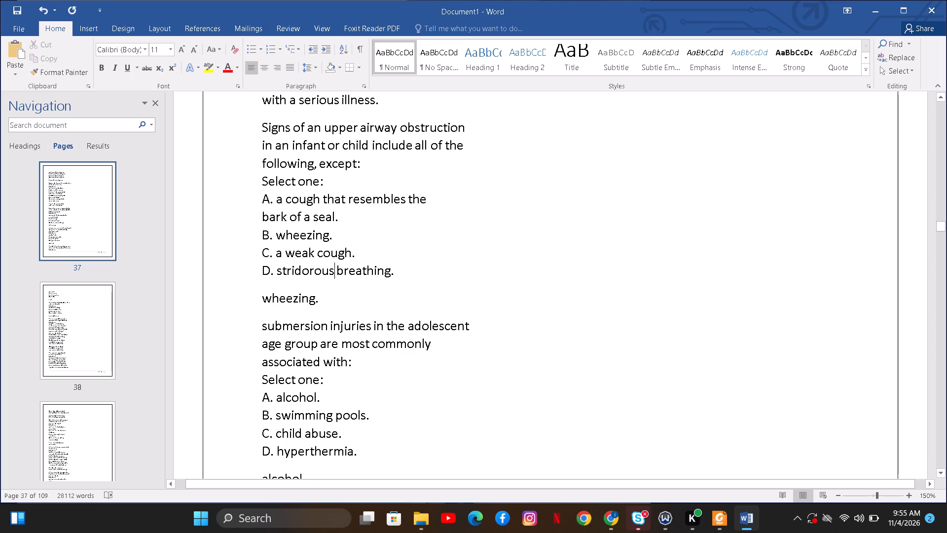
# Ignore the spelling flag on "interactiveness" in the normal level of consciousness question on page 35.
pyautogui.scroll(13, 372, 289)
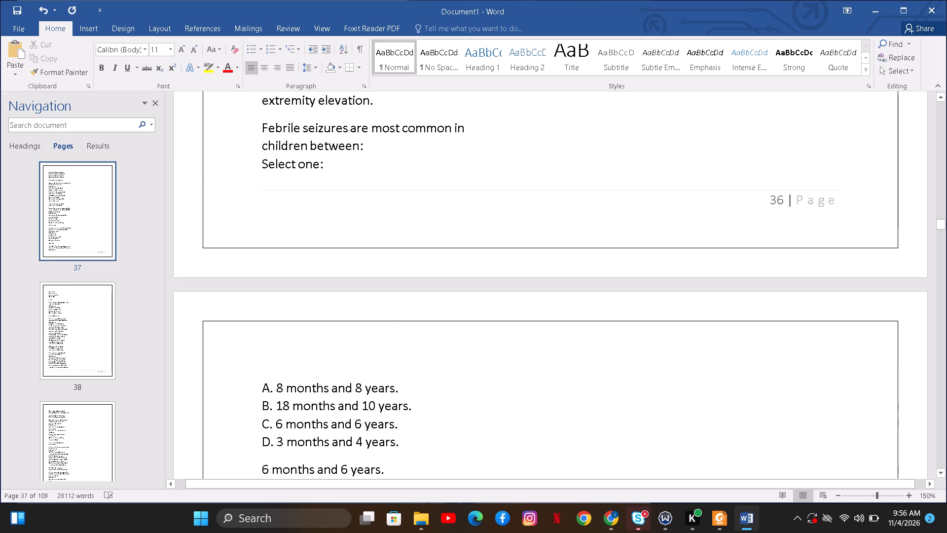
pyautogui.scroll(14, 378, 293)
pyautogui.scroll(7, 381, 290)
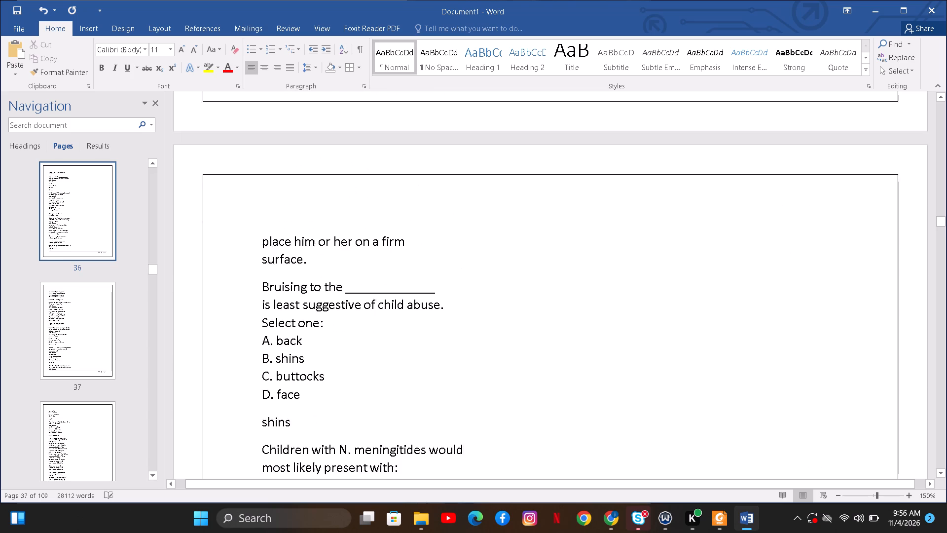
pyautogui.scroll(16, 382, 290)
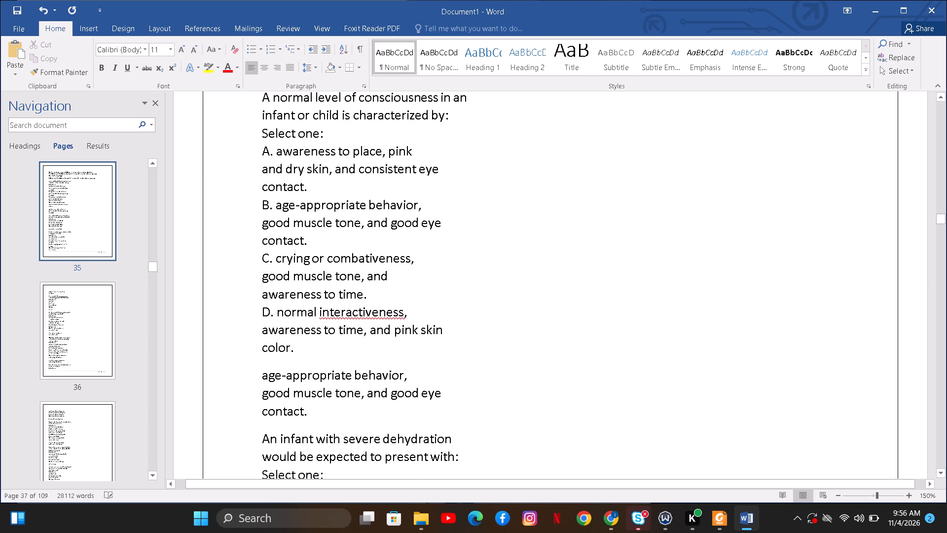
pyautogui.rightClick(371, 316)
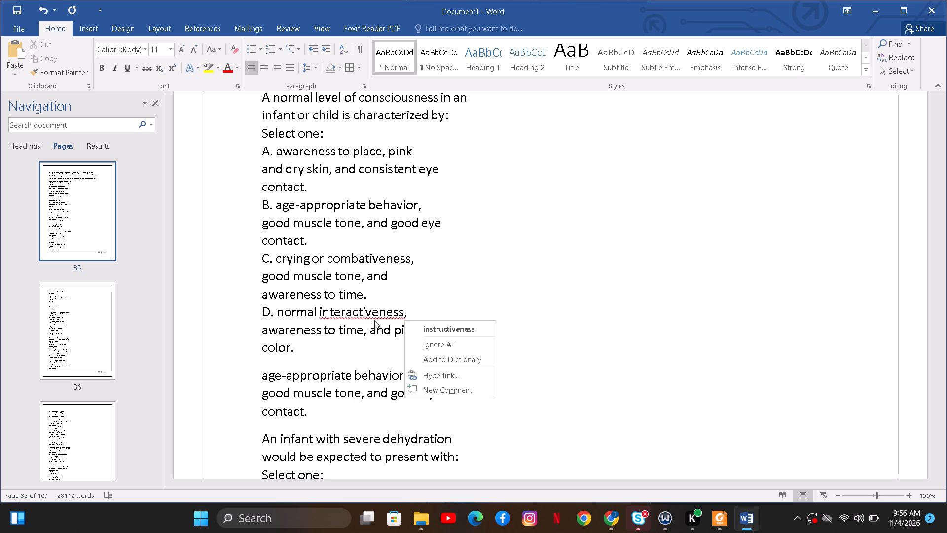
pyautogui.click(434, 341)
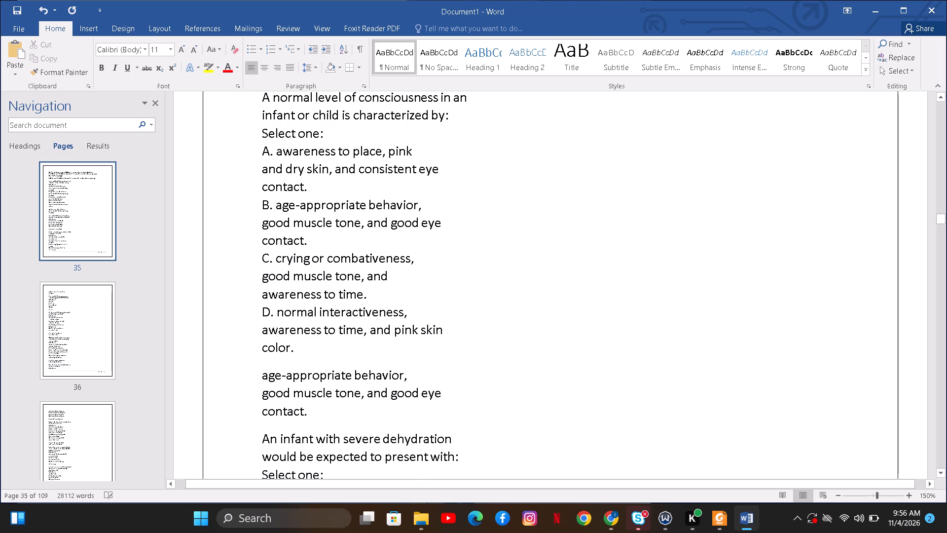
# Ignore the grammar flag on "atherosclerosis" in the answer to the abdominal aortic aneurysm question on page 29.
pyautogui.scroll(19, 371, 239)
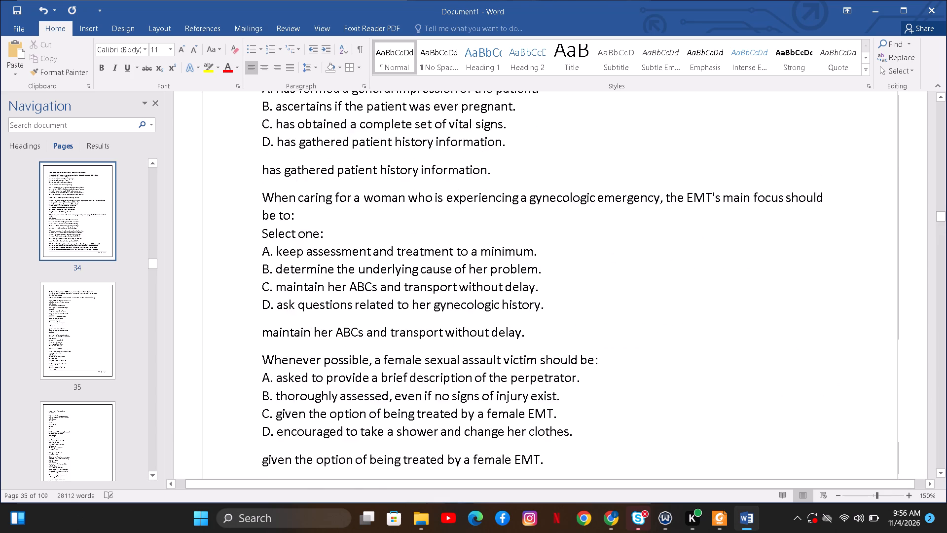
pyautogui.scroll(19, 374, 243)
pyautogui.scroll(-1, 380, 246)
pyautogui.scroll(5, 380, 246)
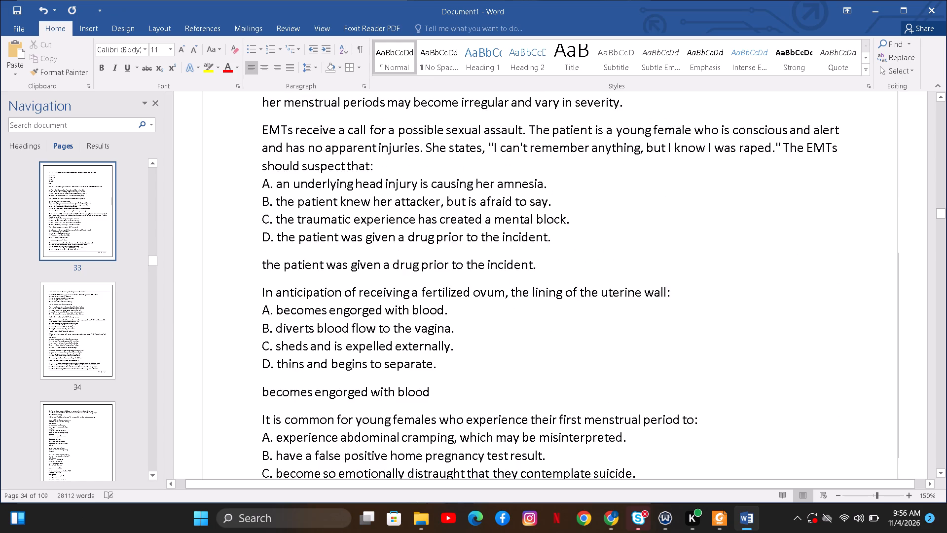
pyautogui.scroll(18, 379, 246)
pyautogui.scroll(-1, 381, 243)
pyautogui.scroll(4, 381, 243)
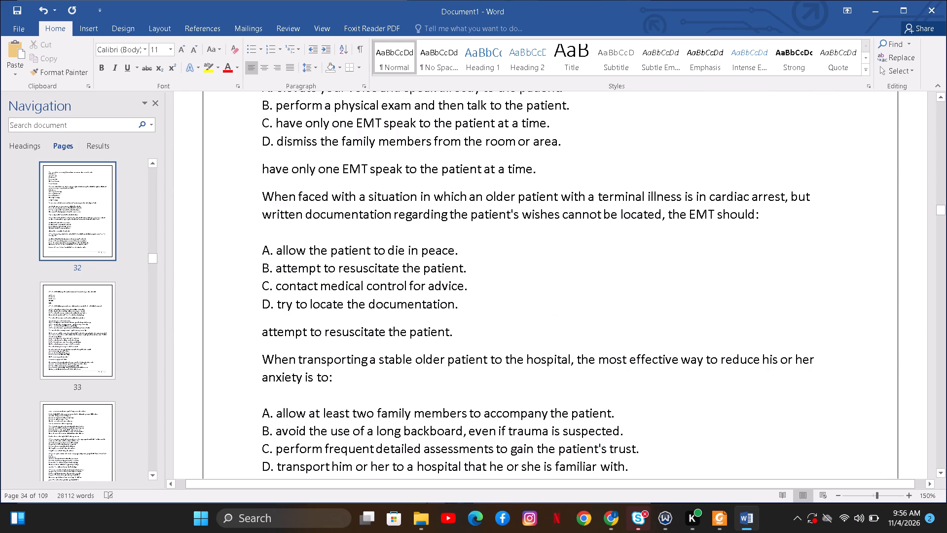
pyautogui.scroll(2, 383, 246)
pyautogui.scroll(20, 383, 246)
pyautogui.scroll(3, 383, 246)
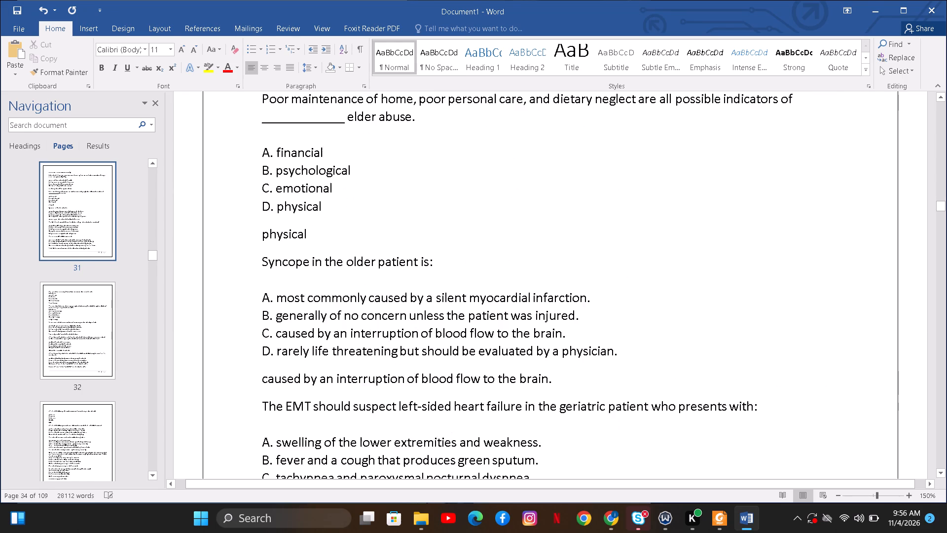
pyautogui.scroll(7, 386, 246)
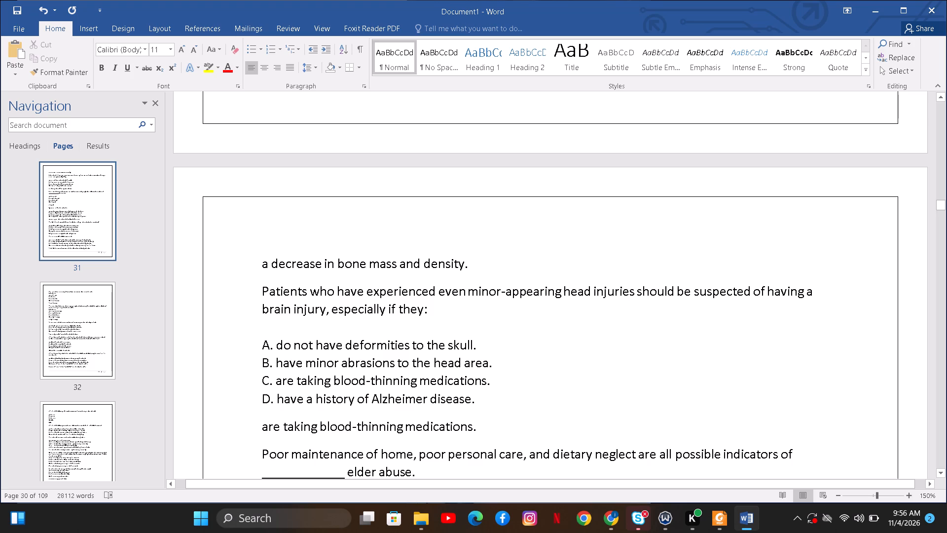
pyautogui.scroll(11, 390, 242)
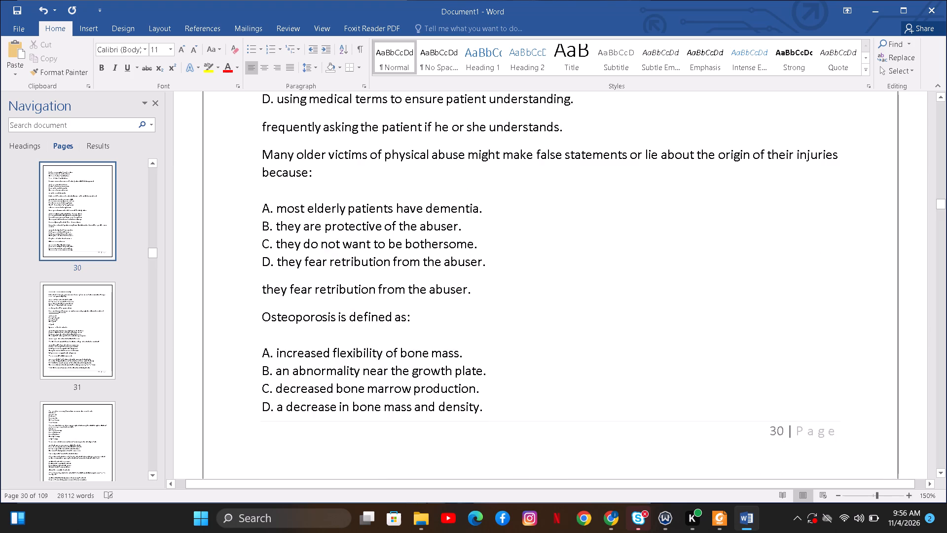
pyautogui.scroll(4, 391, 240)
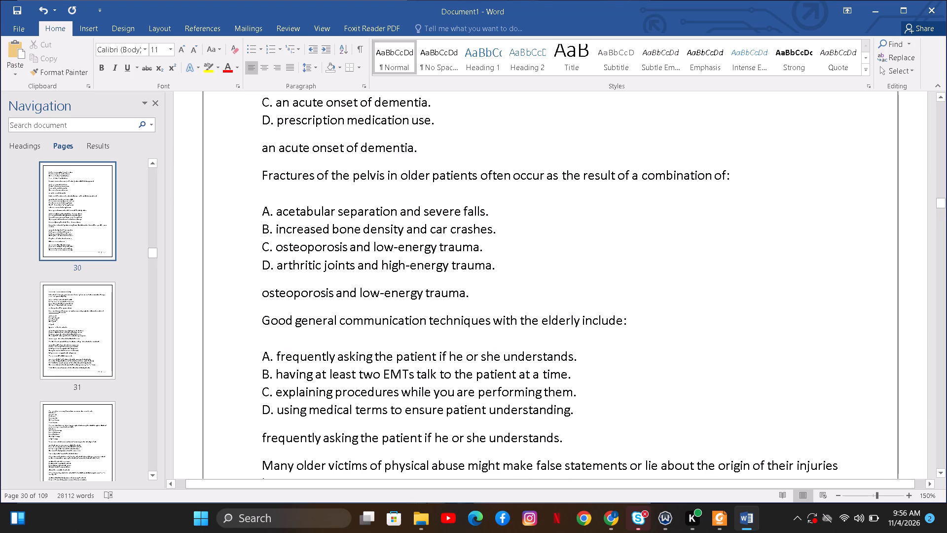
pyautogui.scroll(8, 392, 241)
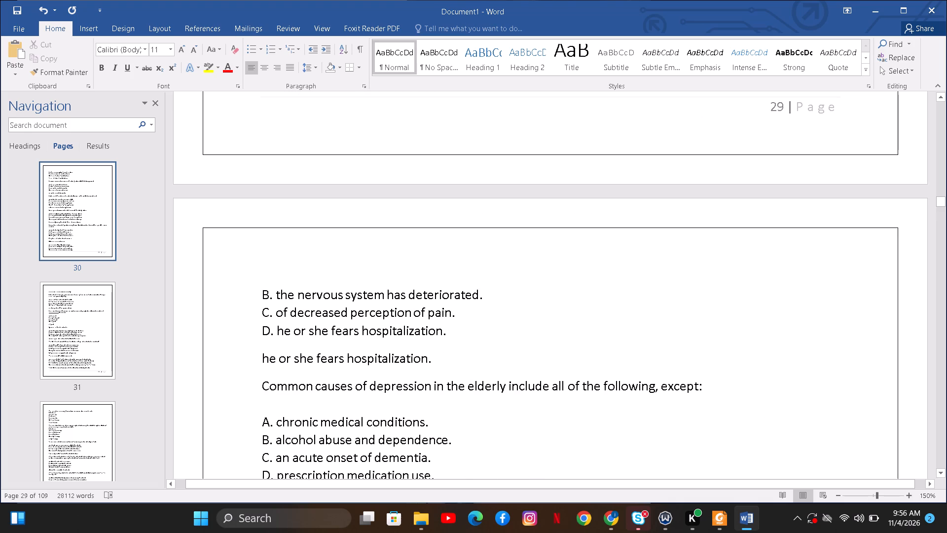
pyautogui.scroll(8, 394, 240)
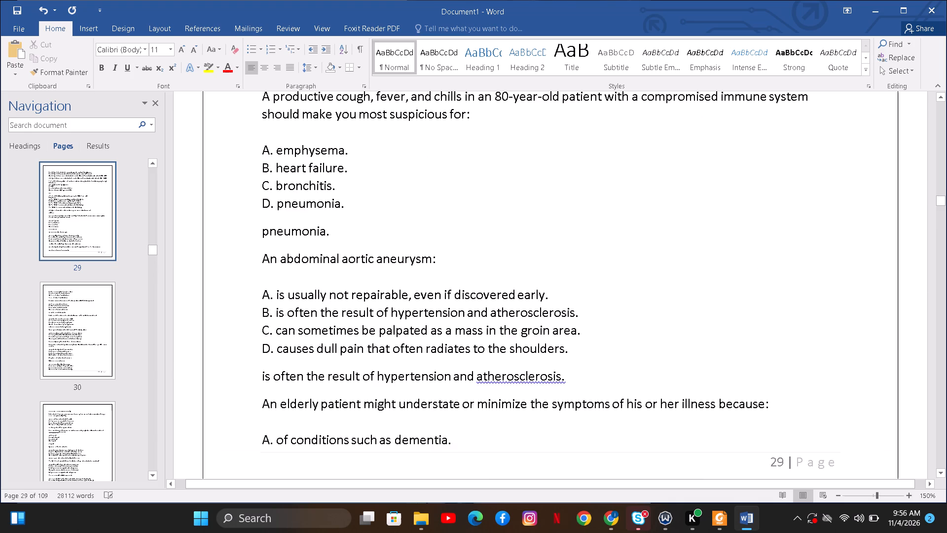
pyautogui.scroll(-2, 460, 305)
pyautogui.rightClick(512, 294)
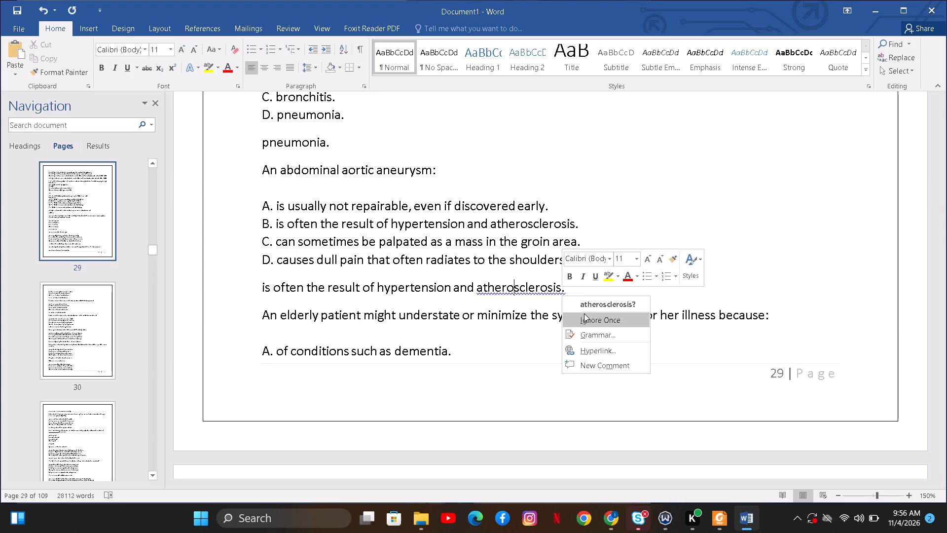
pyautogui.click(584, 314)
# Replace the flagged answer "aed" with "AED" in the prehospital emergency training skills question on page 29.
pyautogui.scroll(13, 469, 301)
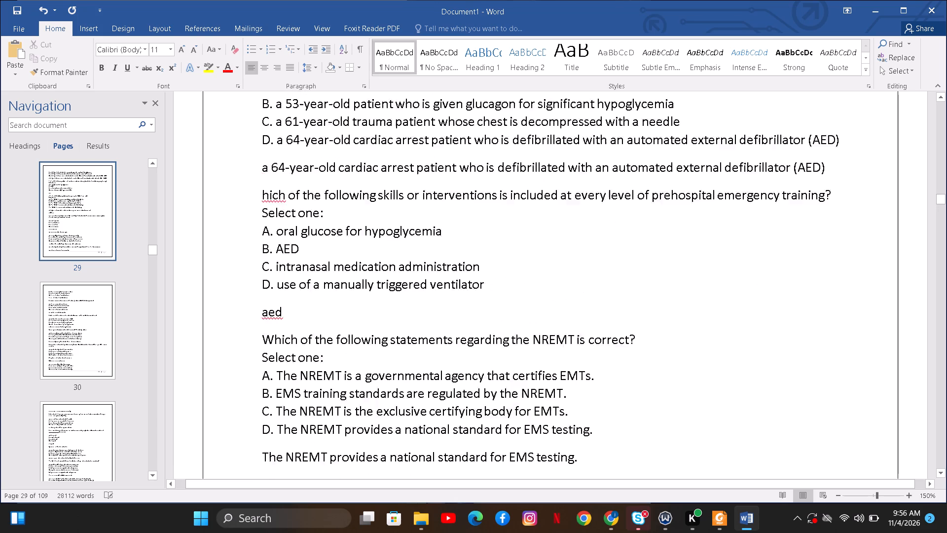
pyautogui.rightClick(267, 358)
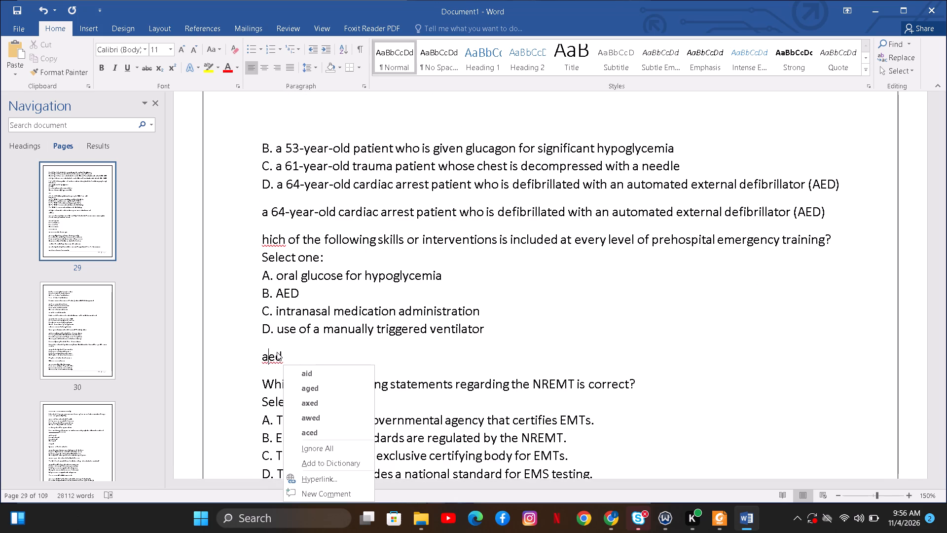
pyautogui.click(279, 351)
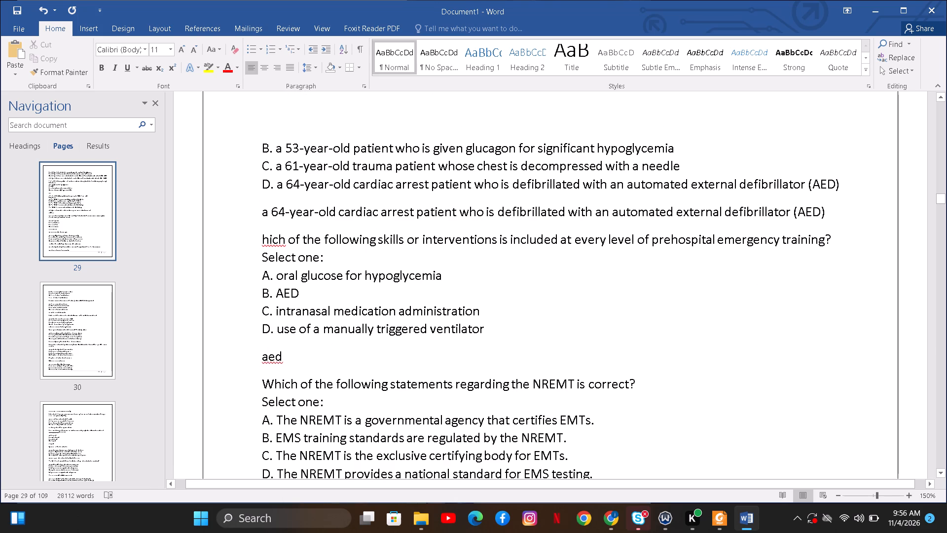
pyautogui.moveTo(260, 359); pyautogui.dragTo(286, 358)
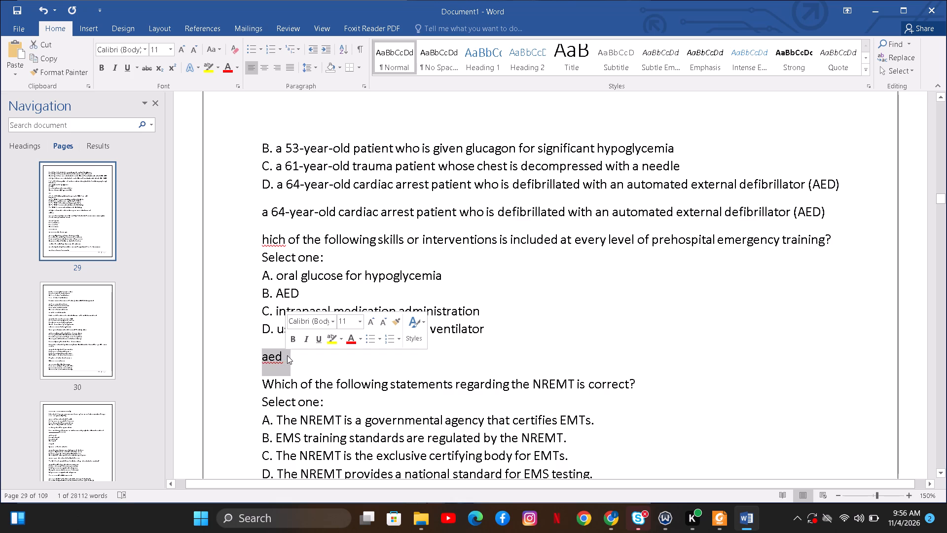
pyautogui.write('AED')
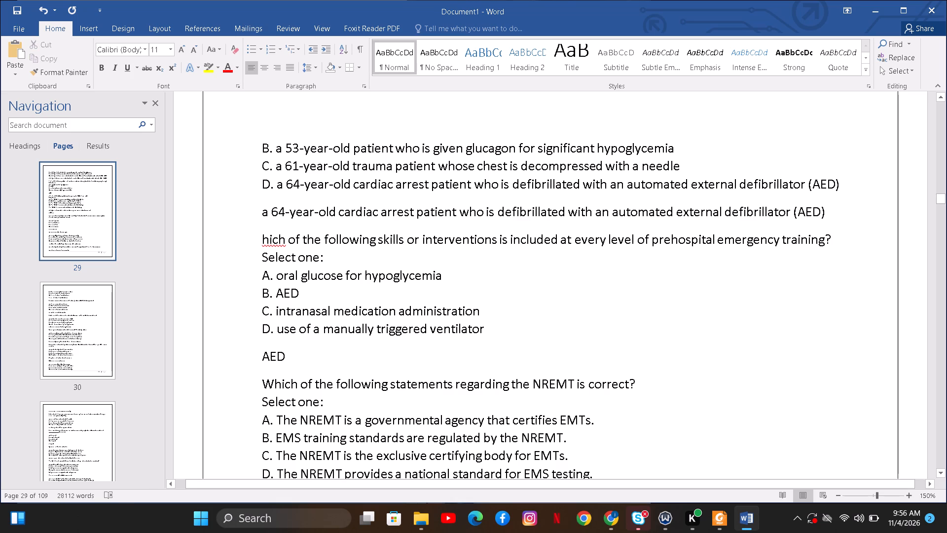
# Correct the flagged "hich" to "which" at the start of the prehospital emergency training skills question.
pyautogui.click(278, 244)
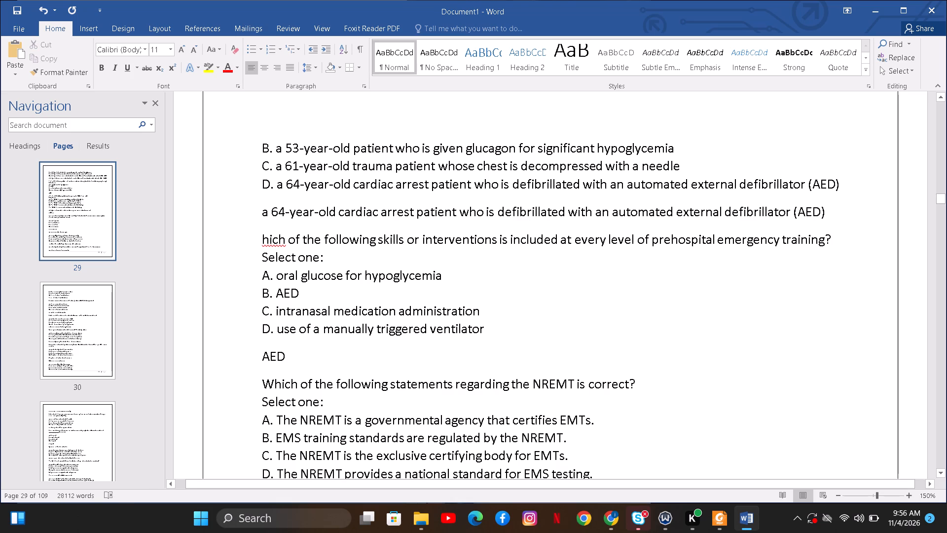
pyautogui.rightClick(274, 243)
pyautogui.click(303, 269)
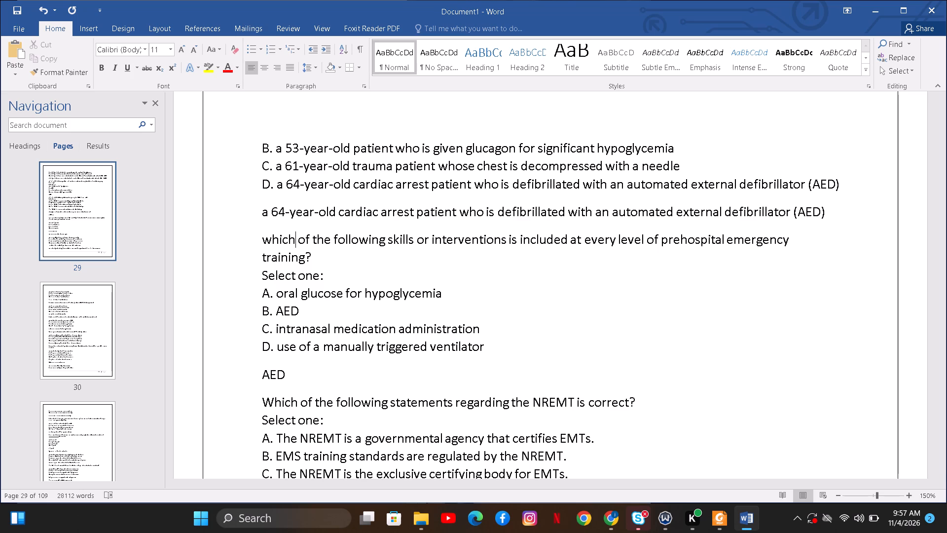
# Ignore the spelling flag on "multilumen" in option A of the ALS administration question on page 28.
pyautogui.scroll(3, 310, 266)
pyautogui.scroll(7, 395, 209)
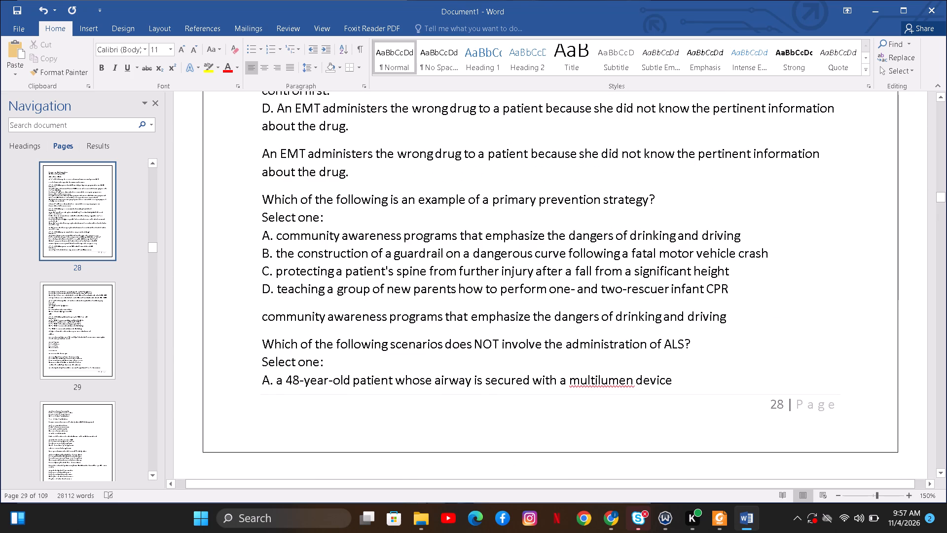
pyautogui.rightClick(607, 388)
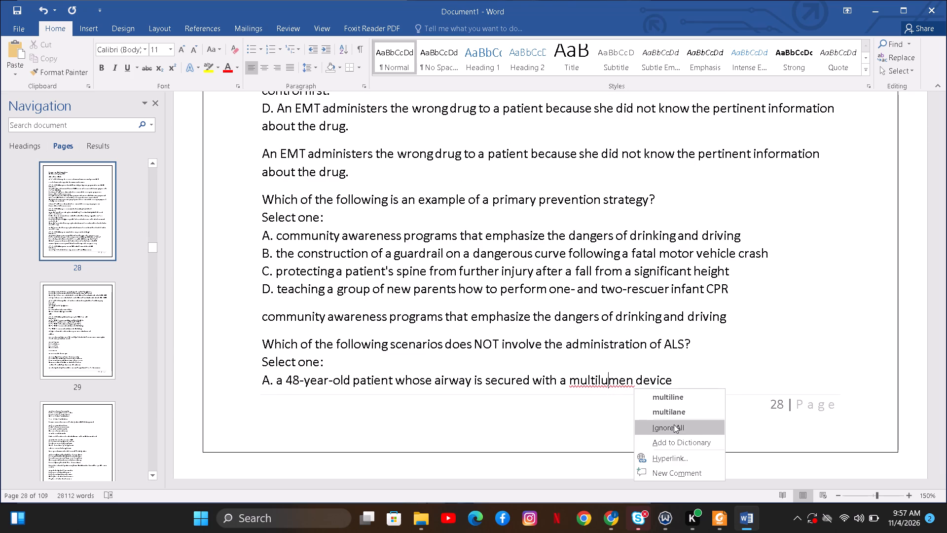
pyautogui.click(675, 424)
# Ignore the spelling flag on "estion" in the question about becoming ill from certain germs on page 25.
pyautogui.scroll(10, 530, 367)
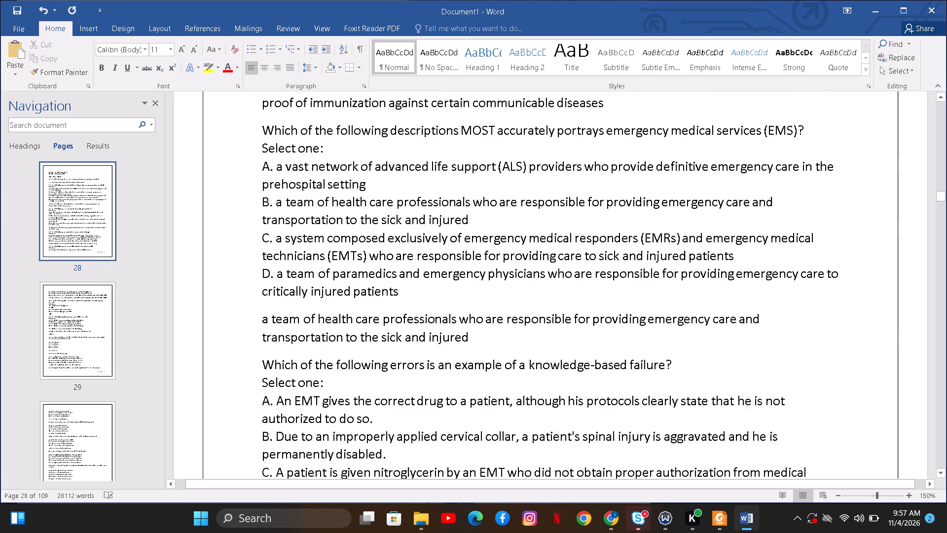
pyautogui.scroll(2, 492, 348)
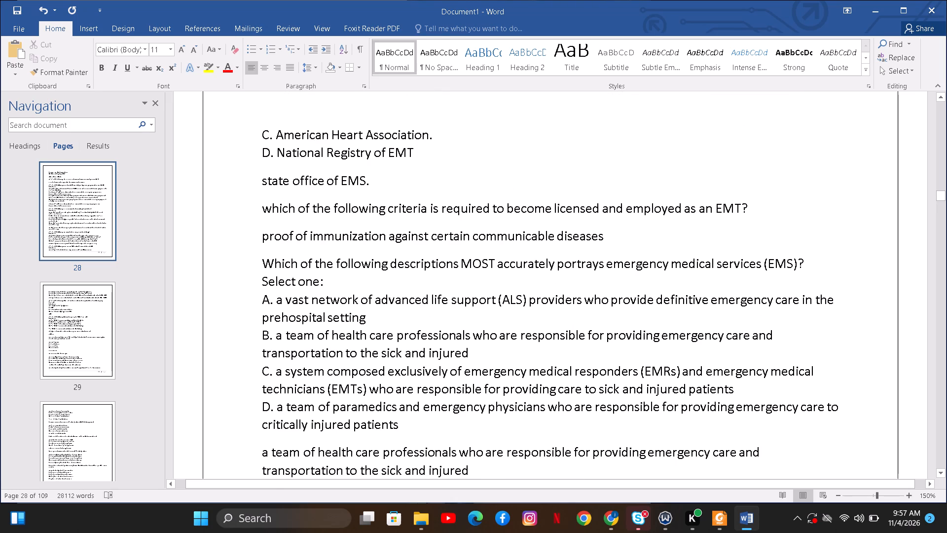
pyautogui.scroll(3, 494, 309)
pyautogui.scroll(2, 682, 292)
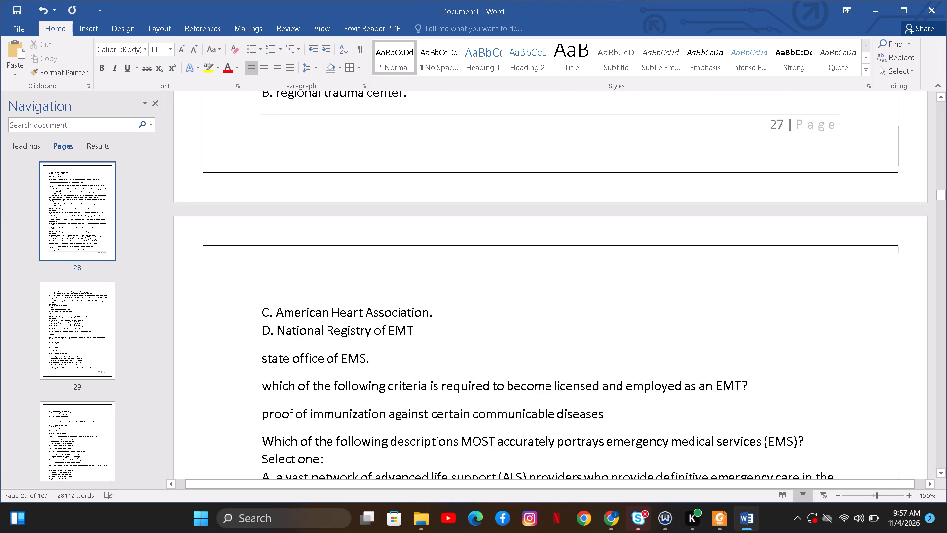
pyautogui.scroll(1, 741, 310)
pyautogui.scroll(4, 676, 384)
pyautogui.scroll(7, 638, 196)
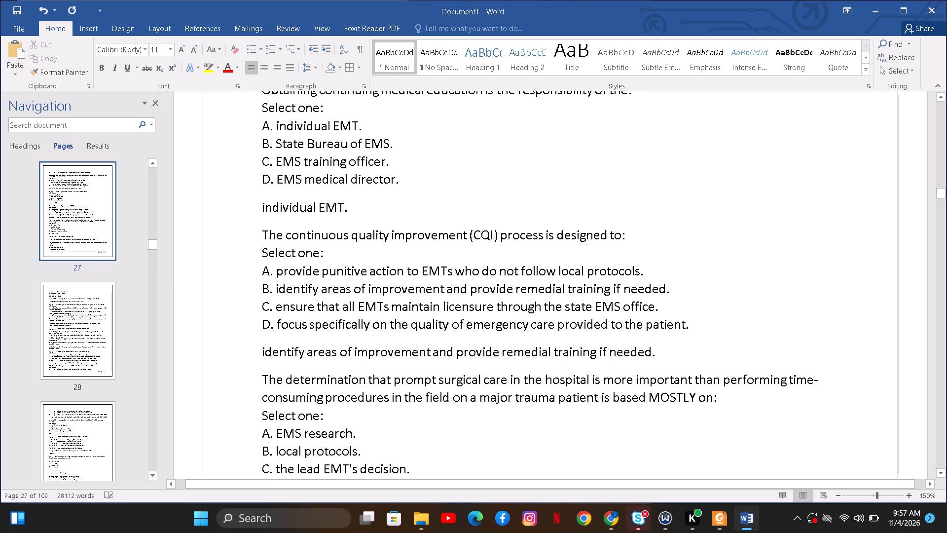
pyautogui.scroll(11, 590, 238)
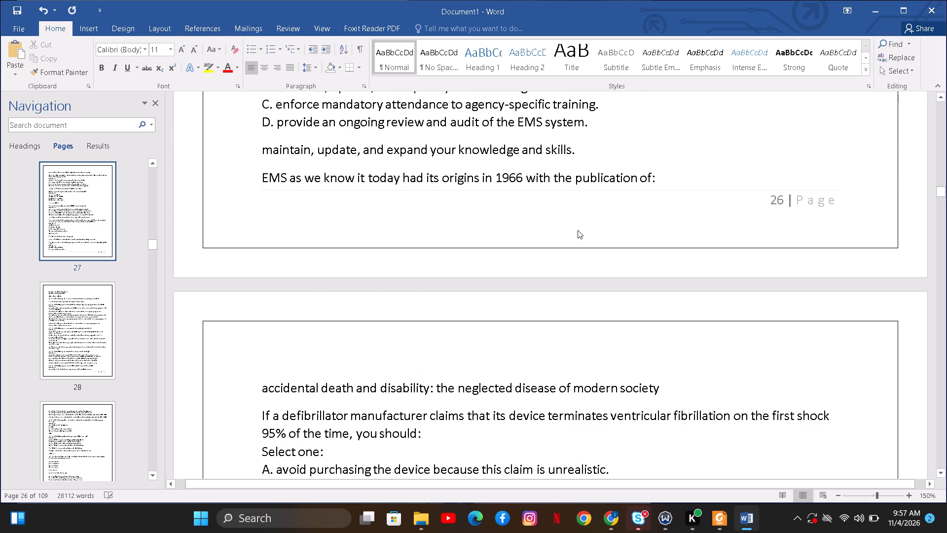
pyautogui.scroll(17, 579, 230)
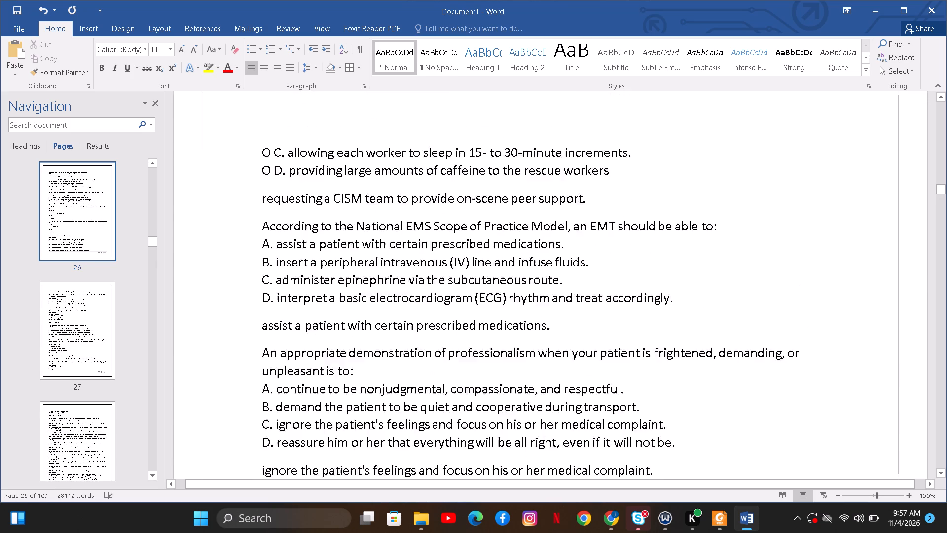
pyautogui.scroll(15, 582, 226)
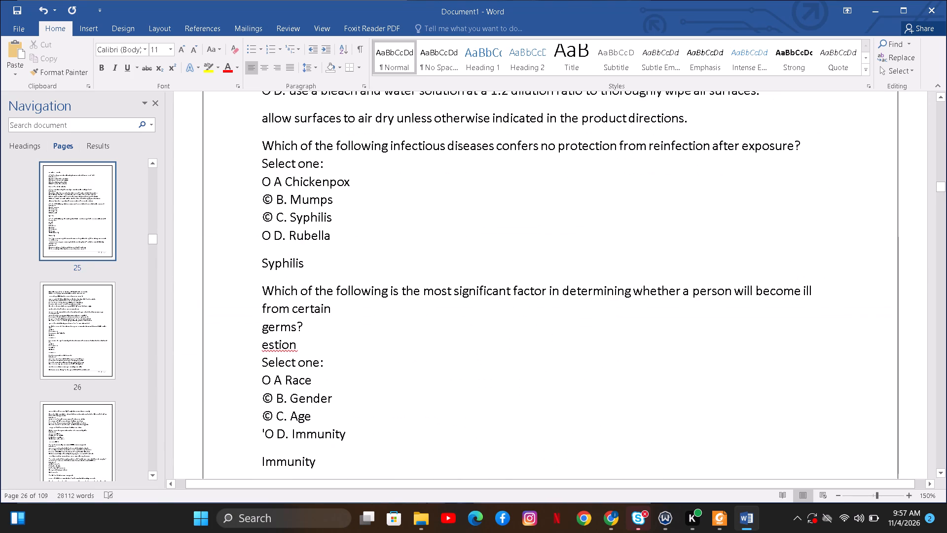
pyautogui.rightClick(276, 344)
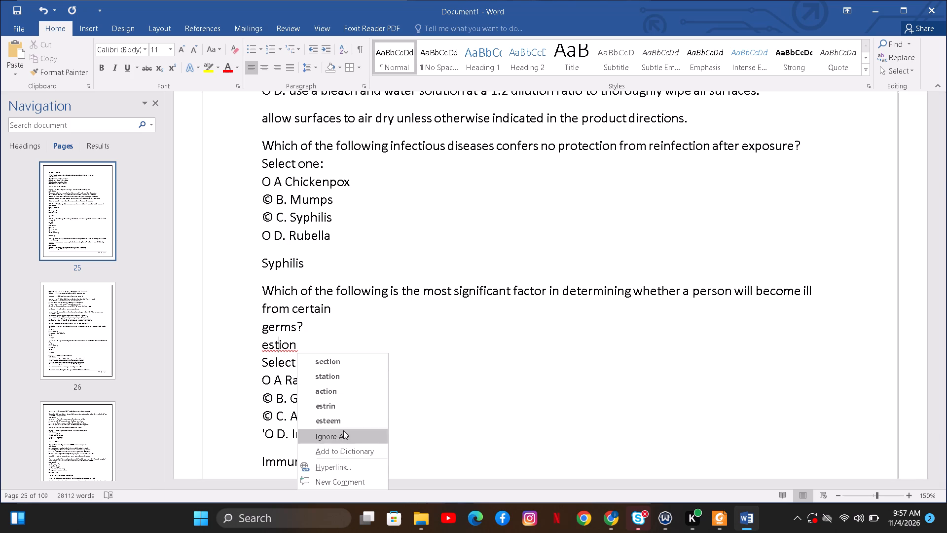
pyautogui.click(344, 430)
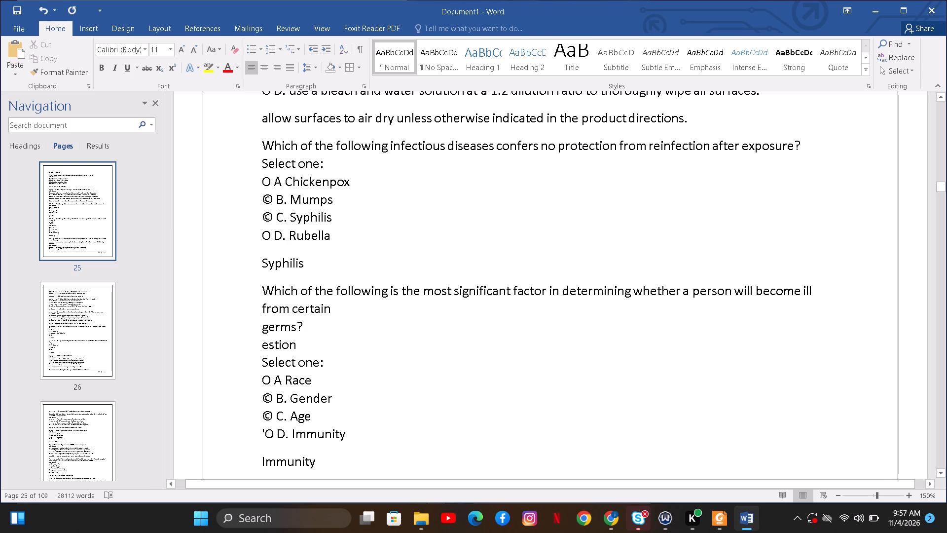
# Open the spelling suggestions for the flagged "inanirate" in option B of the vectorborne transmission question on page 24.
pyautogui.scroll(15, 342, 338)
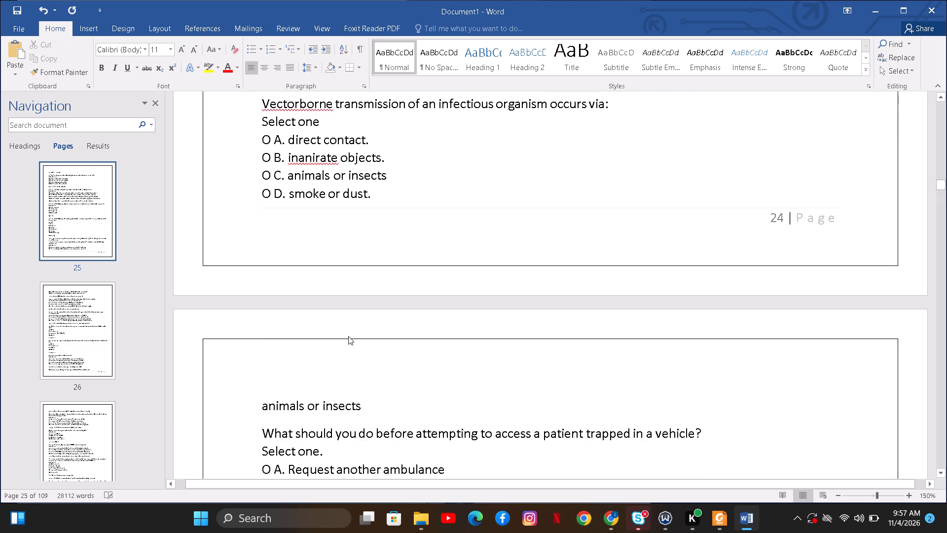
pyautogui.scroll(2, 348, 336)
pyautogui.rightClick(310, 339)
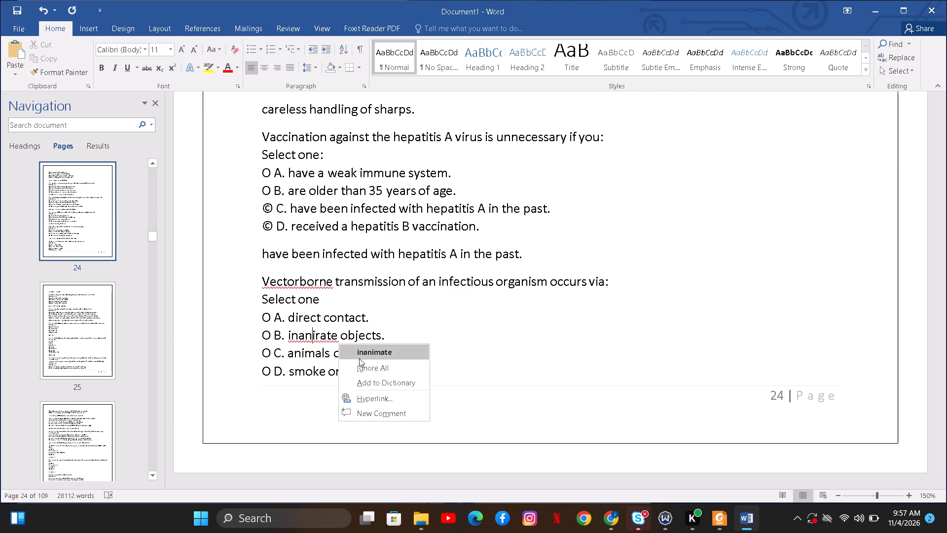
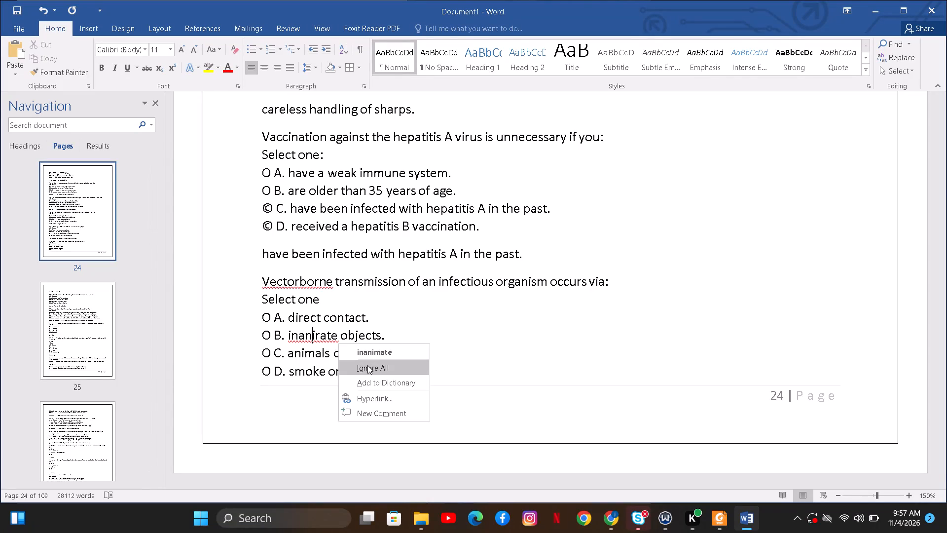
# Ignore the spelling flag on "inanirate" in option B of the vectorborne transmission question on page 24.
pyautogui.click(367, 365)
# Replace the flagged "Vectorborne" with "Vector borne" at the start of the infectious organism transmission question on page 24.
pyautogui.rightClick(291, 285)
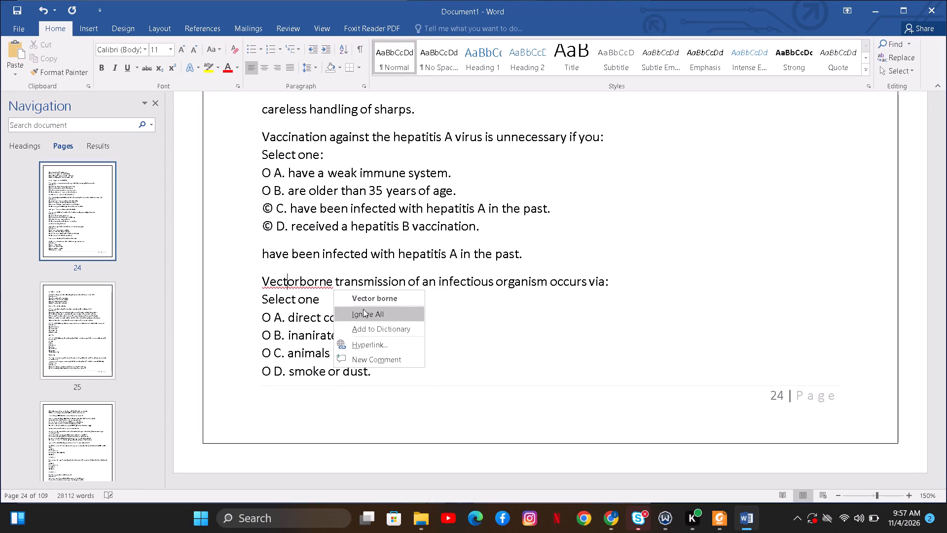
pyautogui.click(367, 298)
# Correct the flagged "its" to "it's" in the line below the positive TB skin test question on page 22.
pyautogui.scroll(7, 368, 298)
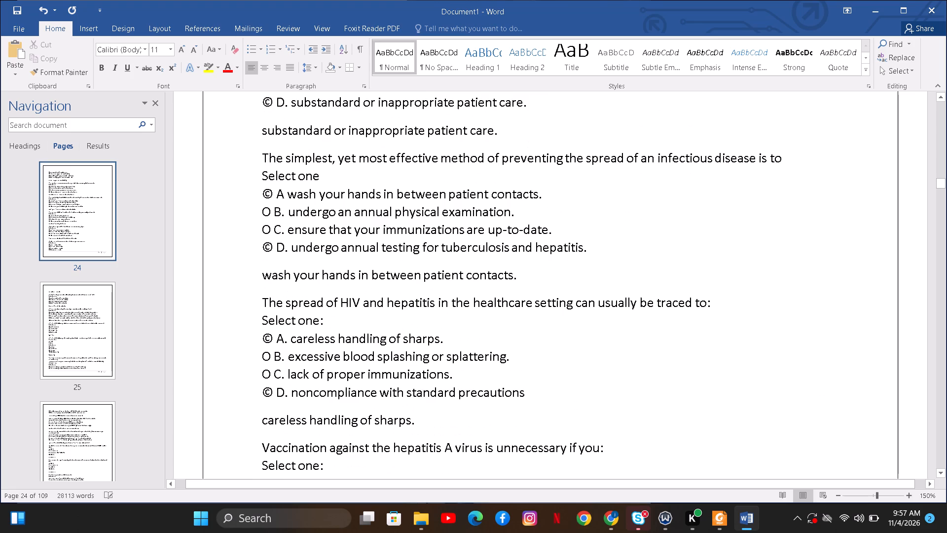
pyautogui.scroll(20, 368, 299)
pyautogui.scroll(4, 368, 299)
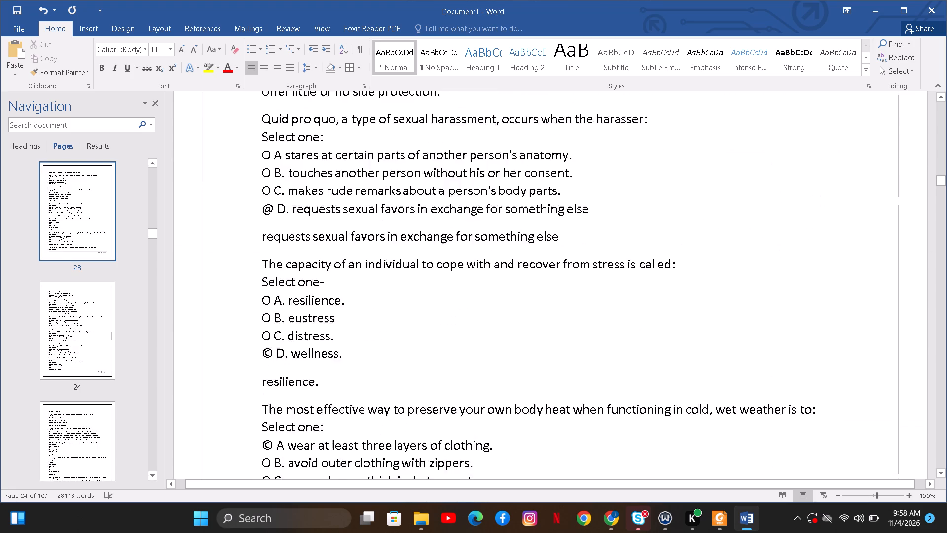
pyautogui.scroll(8, 371, 301)
pyautogui.scroll(14, 371, 301)
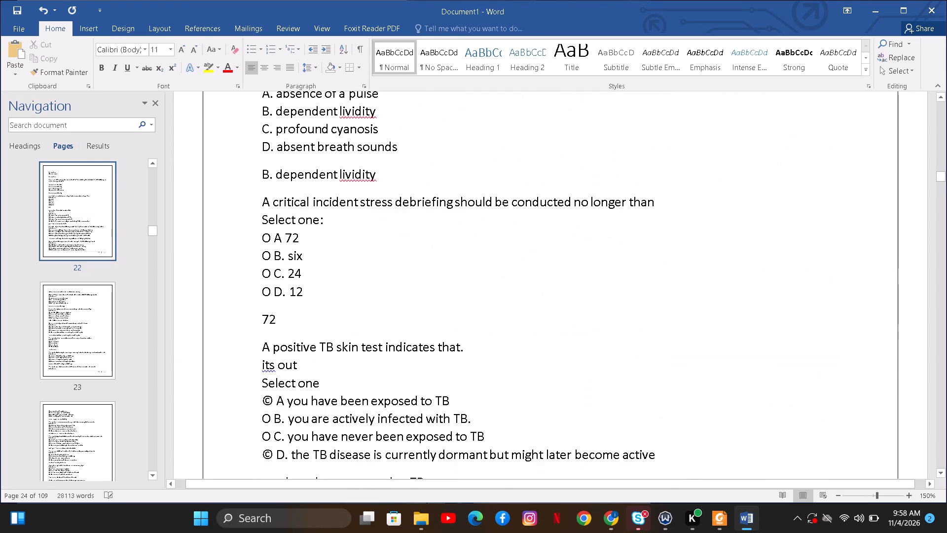
pyautogui.scroll(3, 372, 301)
pyautogui.scroll(-4, 370, 301)
pyautogui.rightClick(270, 323)
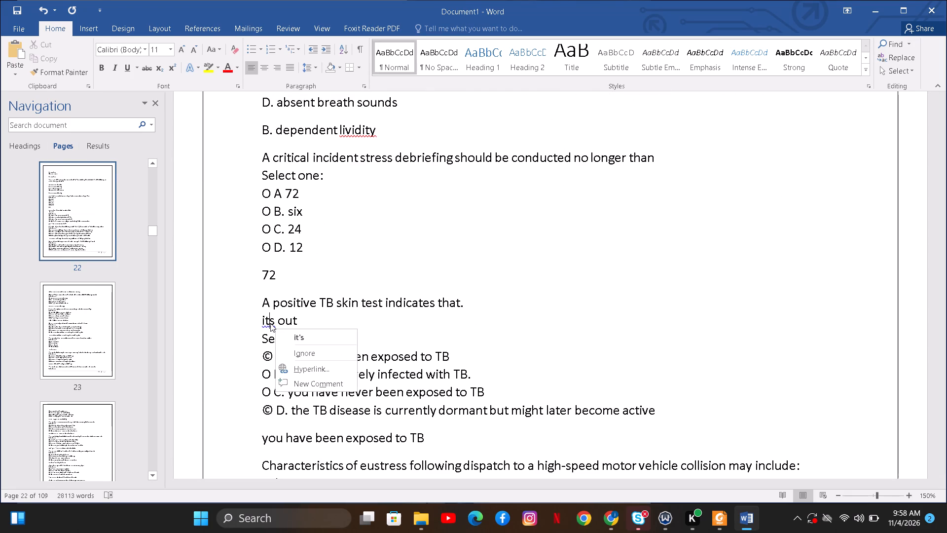
pyautogui.click(301, 337)
# Ignore the spelling flag on "lividity" in the answer line of the definitive sign of death question on page 22.
pyautogui.scroll(3, 339, 320)
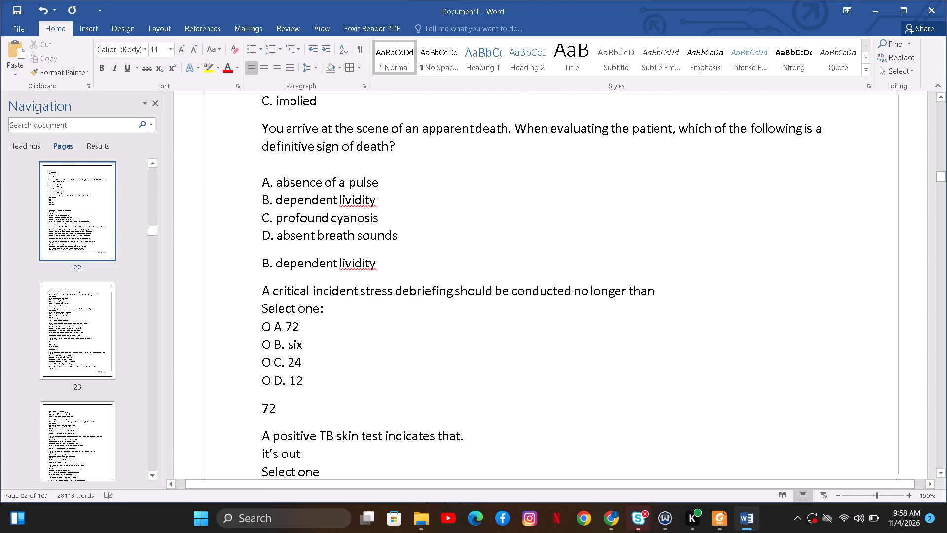
pyautogui.rightClick(358, 269)
pyautogui.click(409, 351)
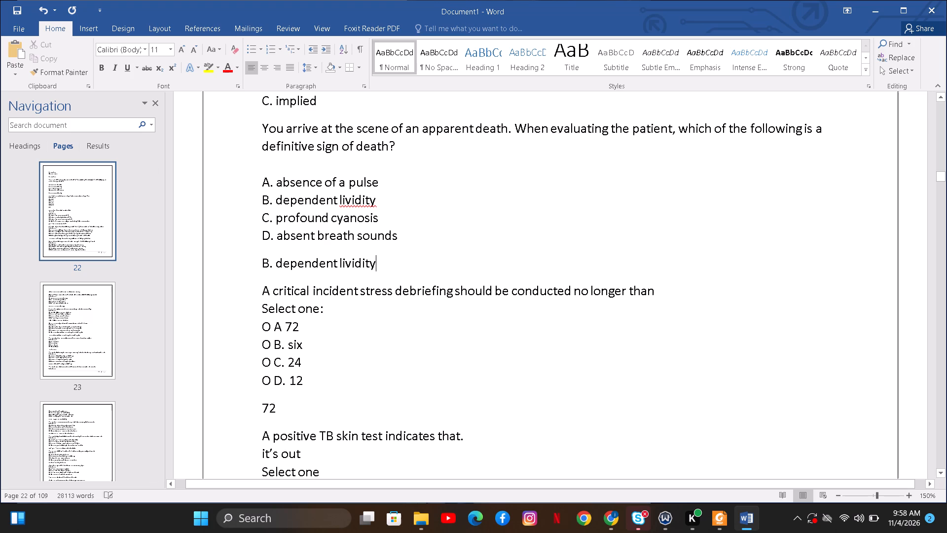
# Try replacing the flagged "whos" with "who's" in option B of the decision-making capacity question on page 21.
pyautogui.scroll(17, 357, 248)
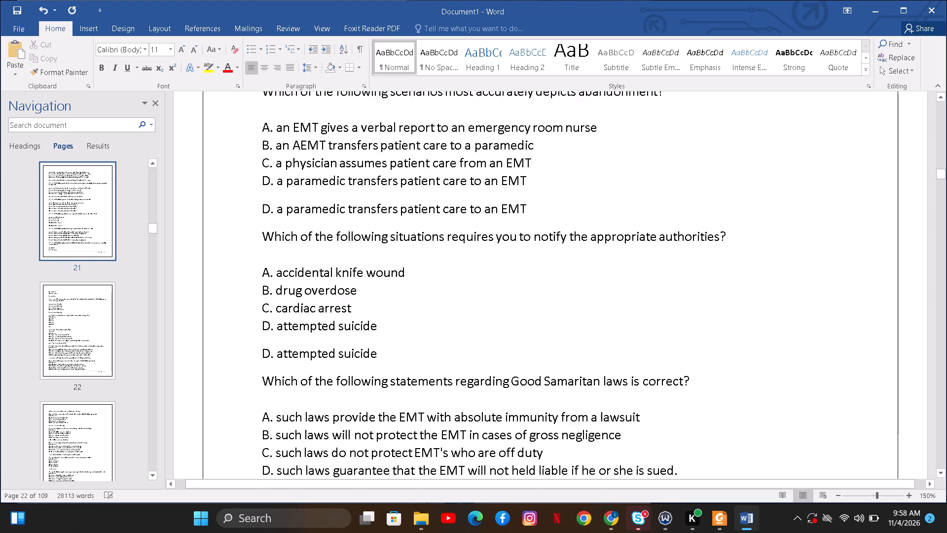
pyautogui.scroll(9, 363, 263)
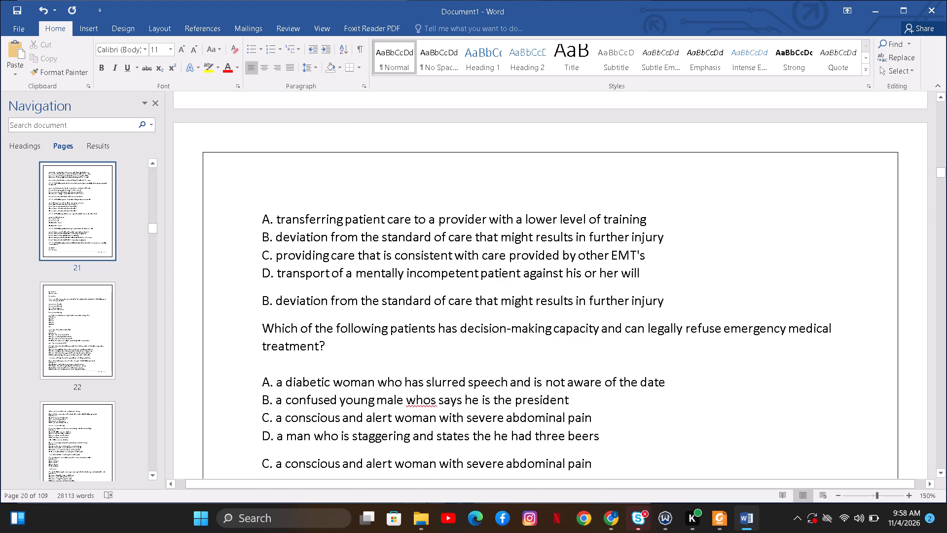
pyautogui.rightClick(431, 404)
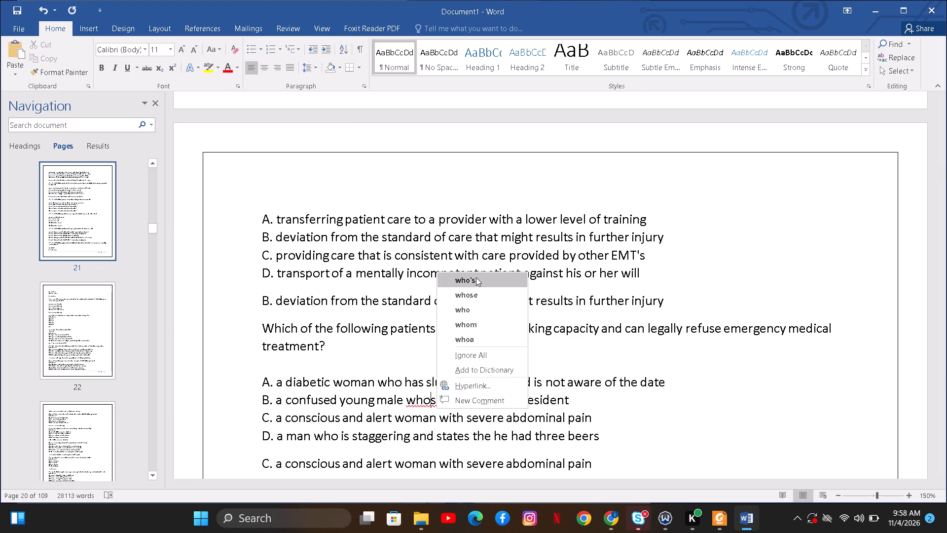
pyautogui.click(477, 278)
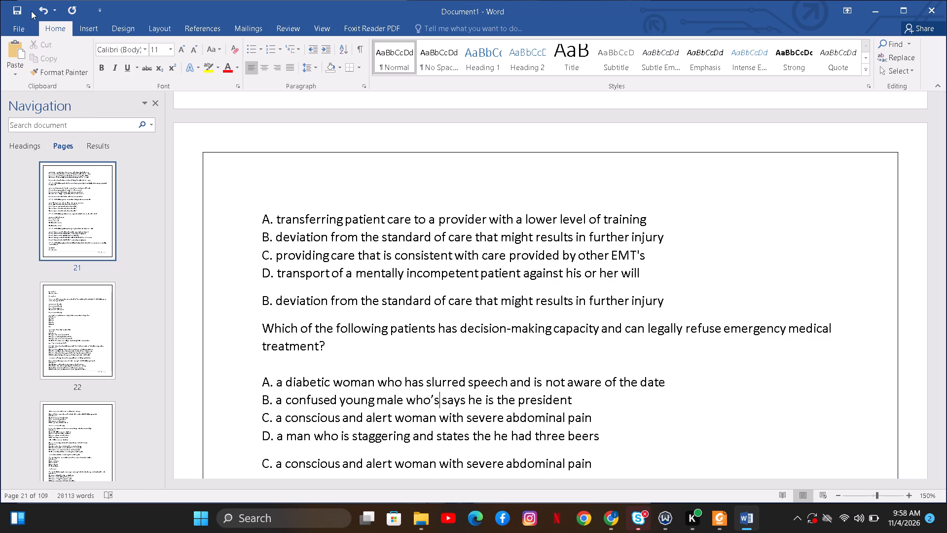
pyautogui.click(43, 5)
# Correct the flagged "whos" to "who" in option B of the decision-making capacity question on page 21.
pyautogui.rightClick(422, 401)
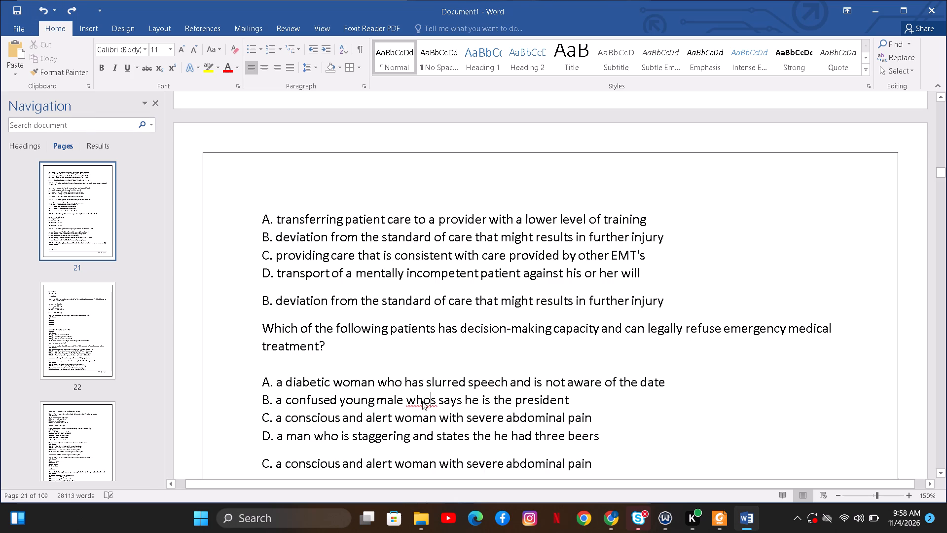
pyautogui.click(464, 307)
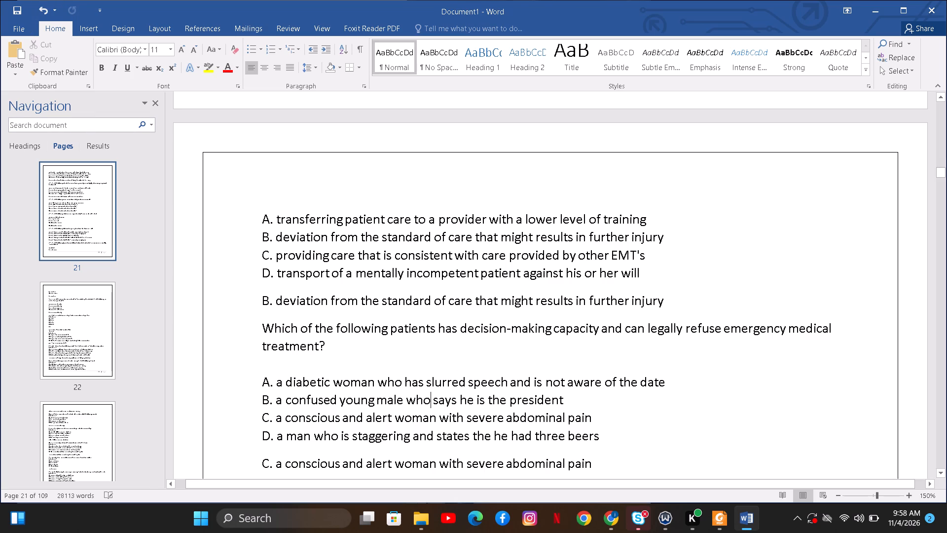
# Ignore the spelling flag on "Midaxillary" in option D of the body midline topographic term question on page 13.
pyautogui.scroll(14, 439, 318)
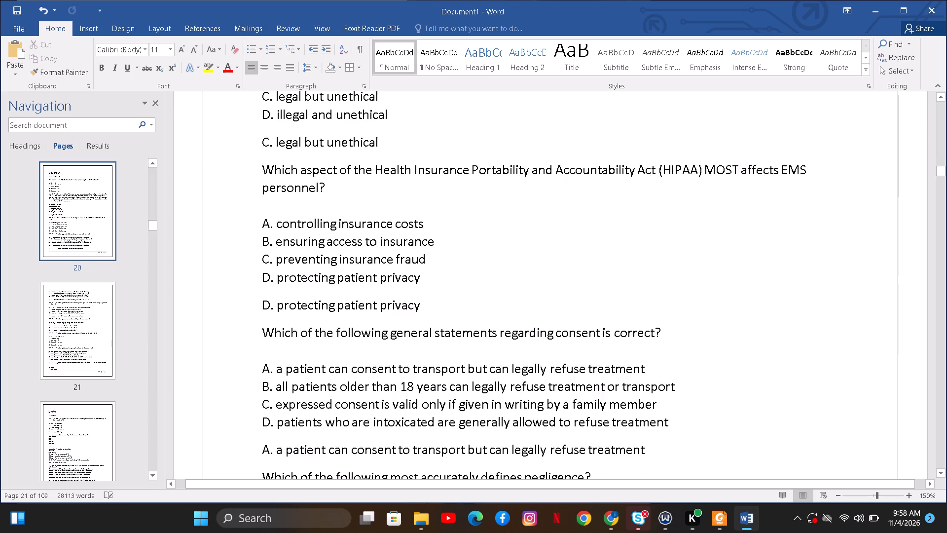
pyautogui.scroll(7, 455, 315)
pyautogui.scroll(14, 457, 313)
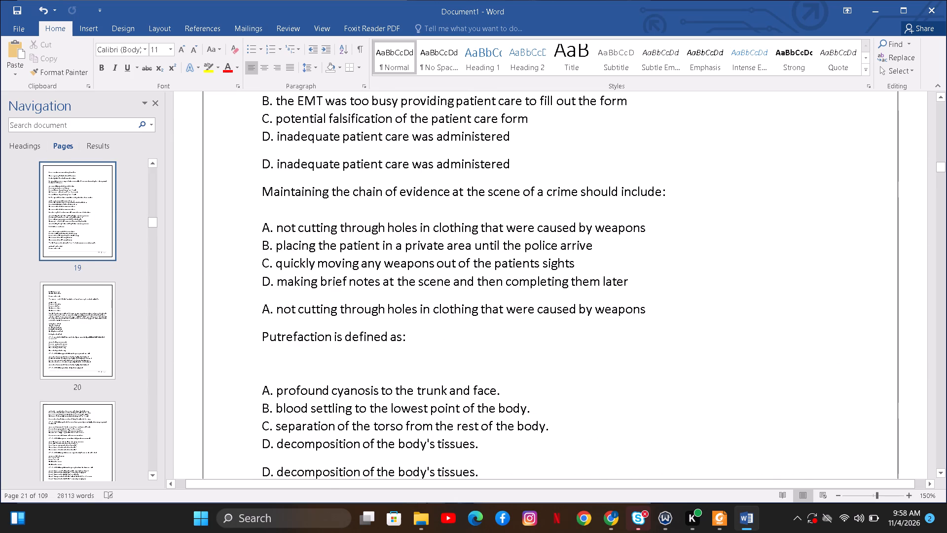
pyautogui.scroll(-4, 460, 314)
pyautogui.scroll(17, 460, 314)
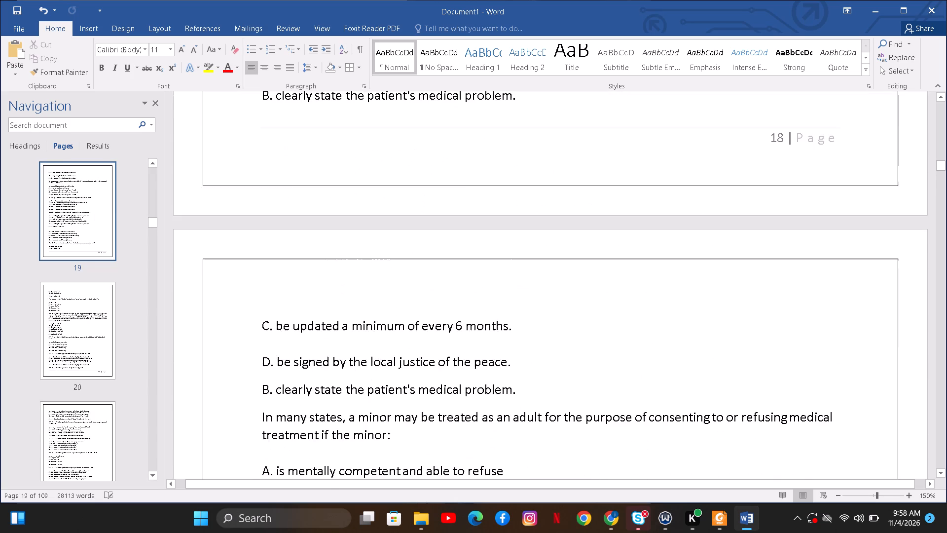
pyautogui.scroll(20, 461, 311)
pyautogui.scroll(7, 461, 311)
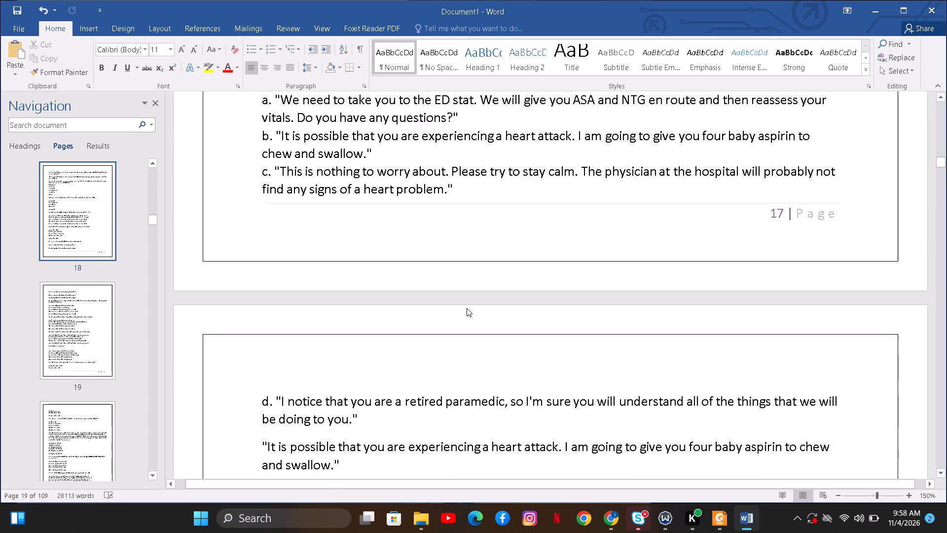
pyautogui.scroll(20, 467, 308)
pyautogui.scroll(6, 467, 308)
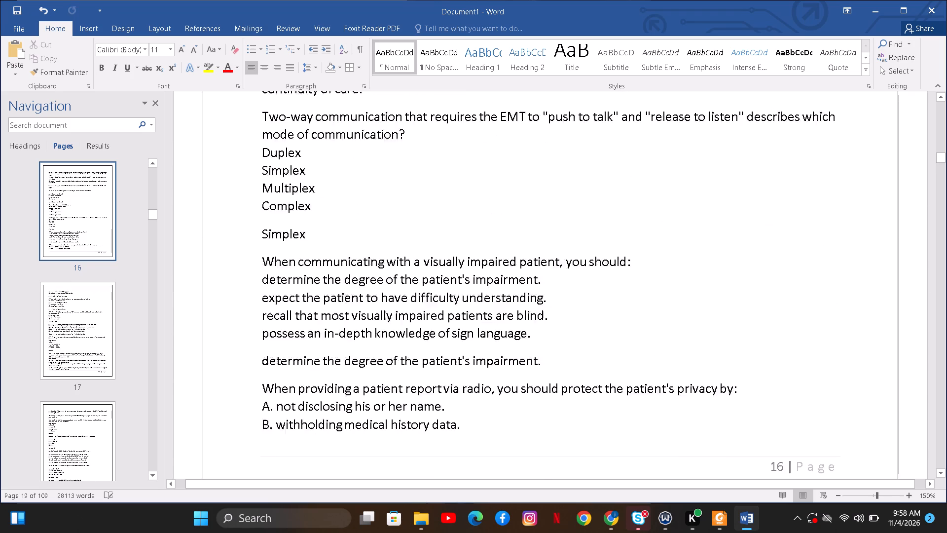
pyautogui.scroll(20, 468, 308)
pyautogui.scroll(6, 468, 308)
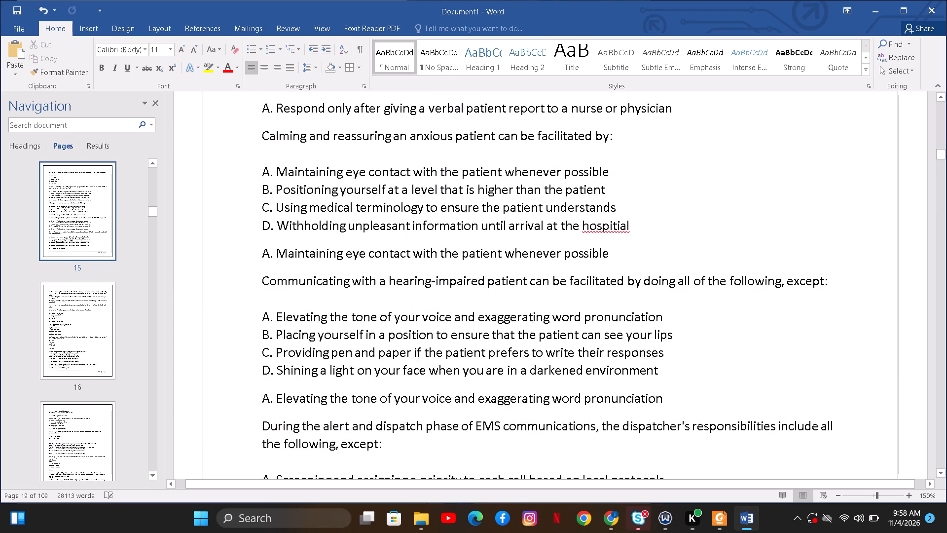
pyautogui.scroll(12, 472, 306)
pyautogui.scroll(13, 477, 305)
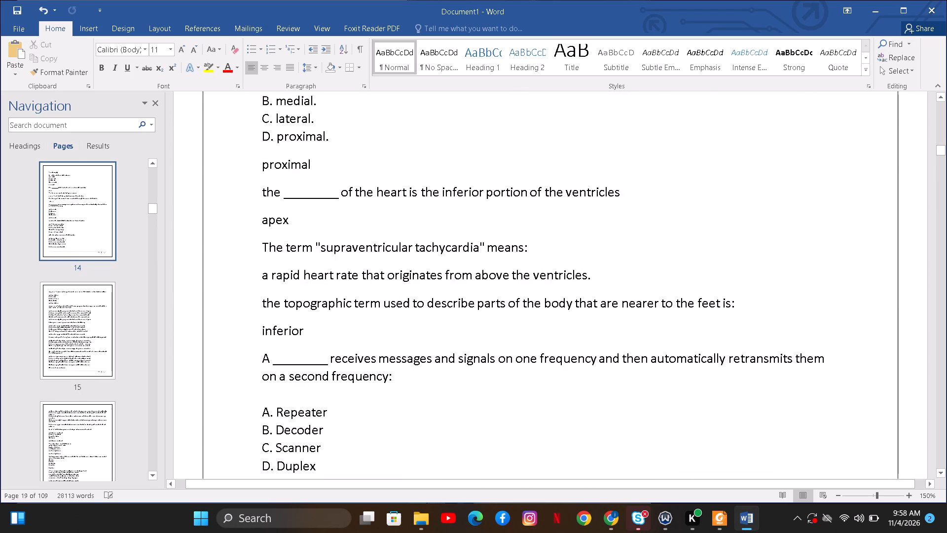
pyautogui.scroll(18, 478, 305)
pyautogui.scroll(-5, 476, 307)
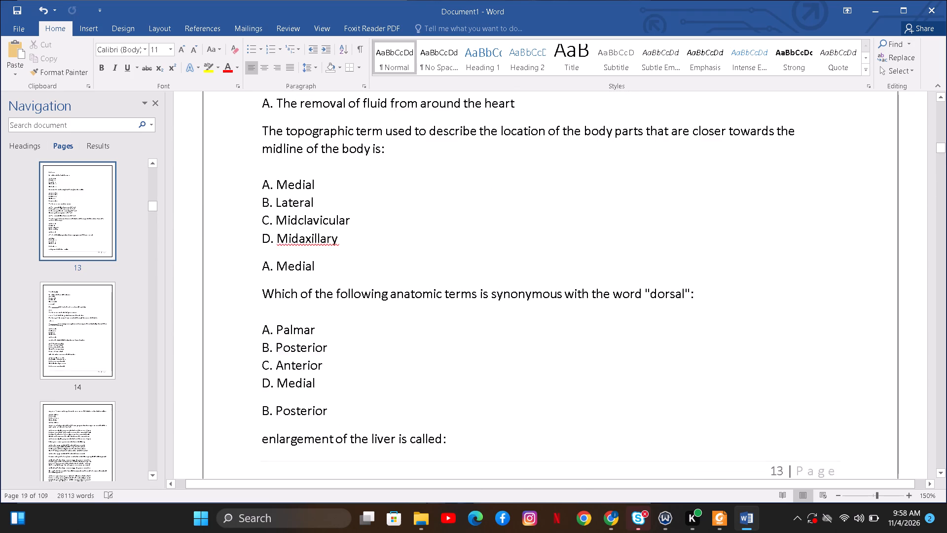
pyautogui.rightClick(322, 198)
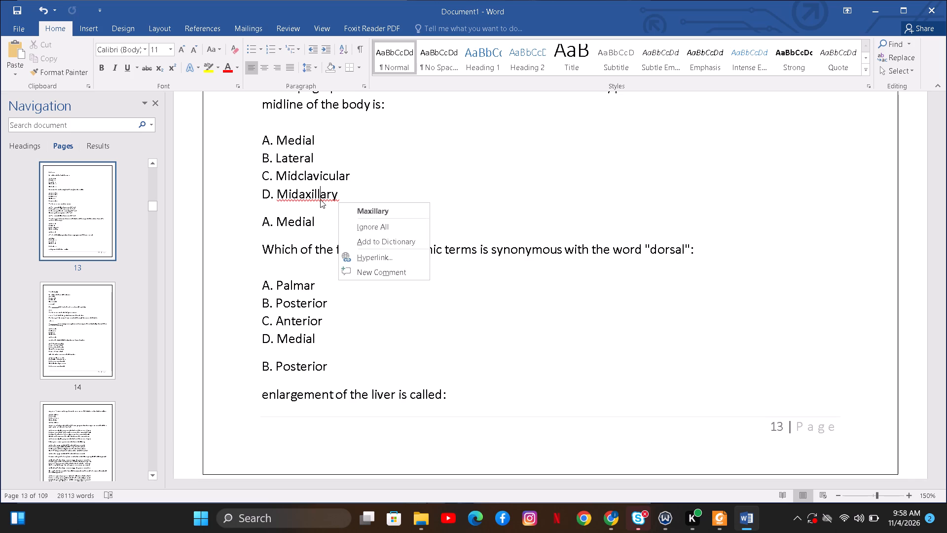
pyautogui.click(362, 228)
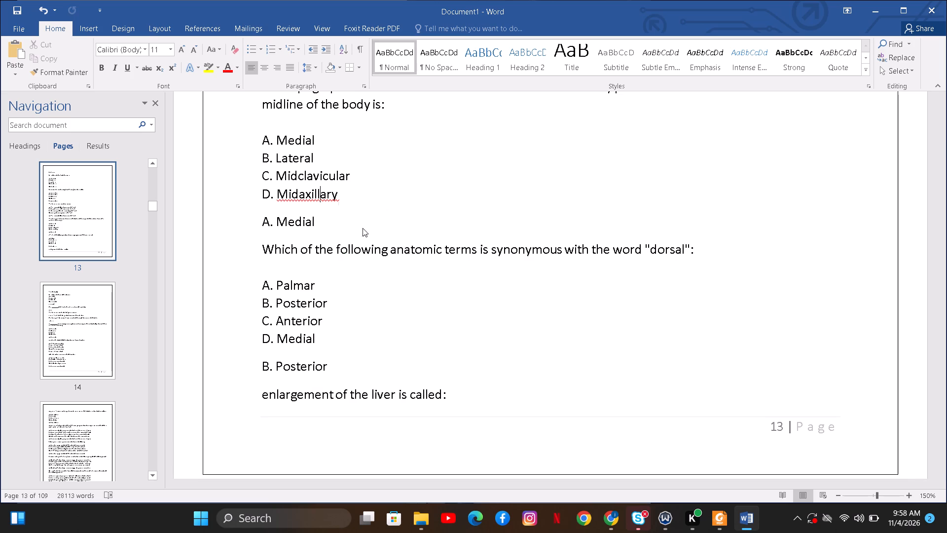
# Ignore the spelling flag on "pericardiocentesis" in the question about that term's meaning on page 13.
pyautogui.scroll(9, 391, 235)
pyautogui.rightClick(381, 344)
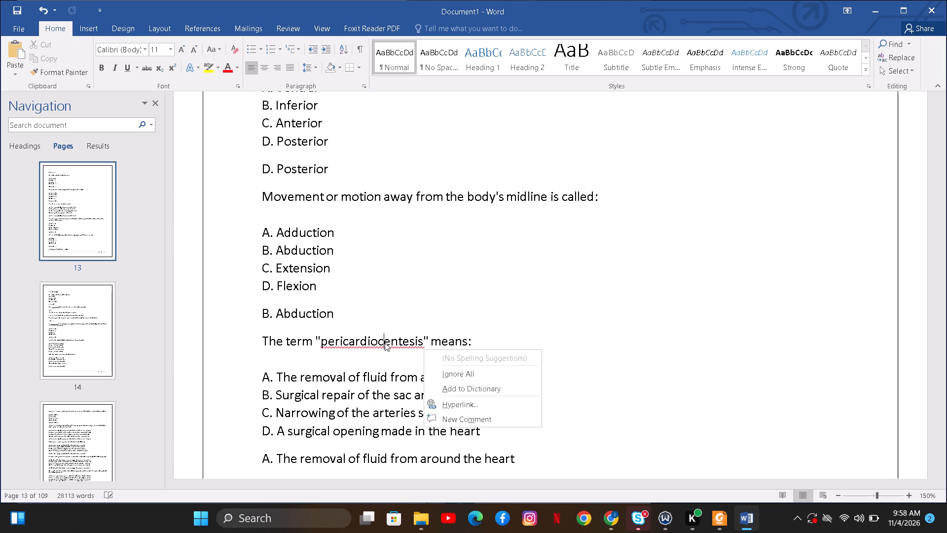
pyautogui.click(458, 373)
# Correct the flagged "strength.Select" to "strength. Select" in the 250 lb patient lifting question on page 8.
pyautogui.scroll(12, 426, 339)
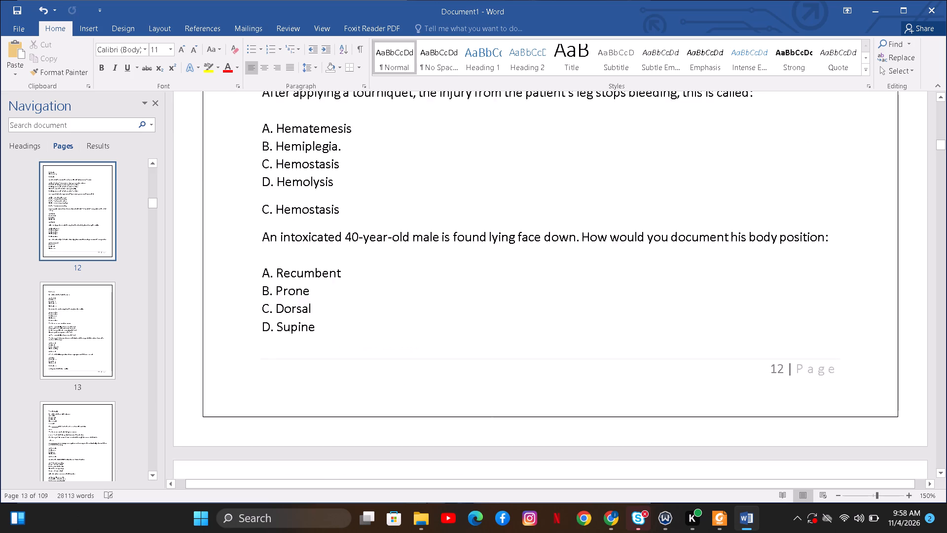
pyautogui.scroll(20, 432, 317)
pyautogui.scroll(5, 432, 317)
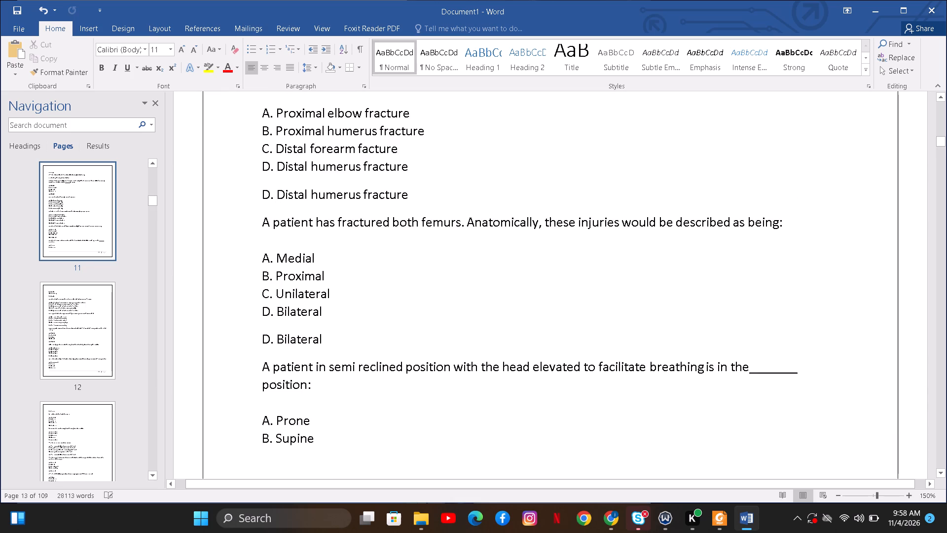
pyautogui.scroll(2, 437, 312)
pyautogui.scroll(-1, 437, 312)
pyautogui.scroll(20, 437, 312)
pyautogui.scroll(4, 437, 312)
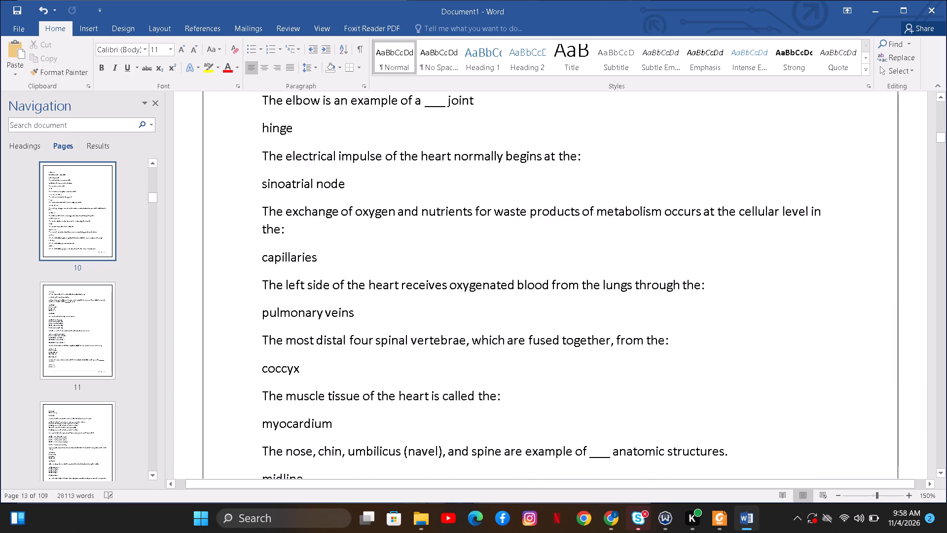
pyautogui.scroll(20, 441, 311)
pyautogui.scroll(4, 441, 311)
pyautogui.scroll(-1, 443, 308)
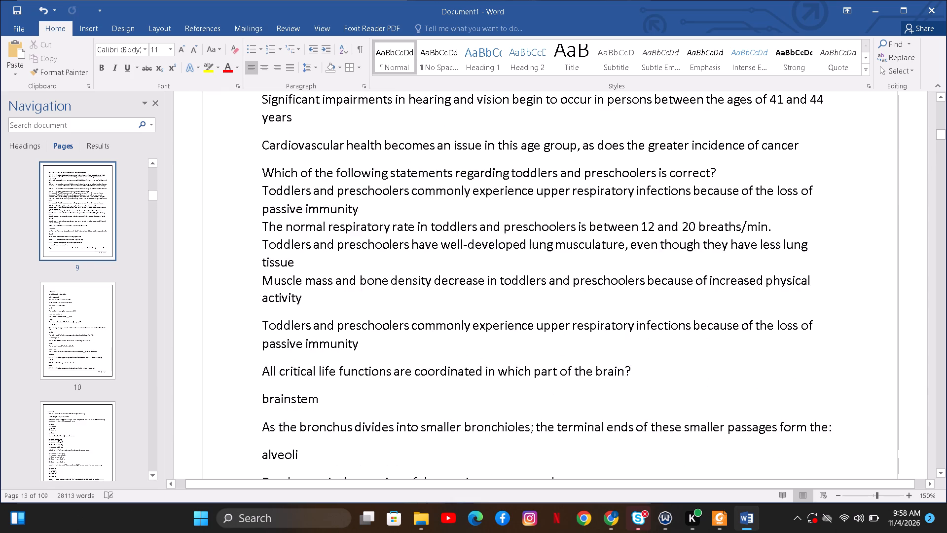
pyautogui.scroll(12, 443, 307)
pyautogui.scroll(10, 444, 307)
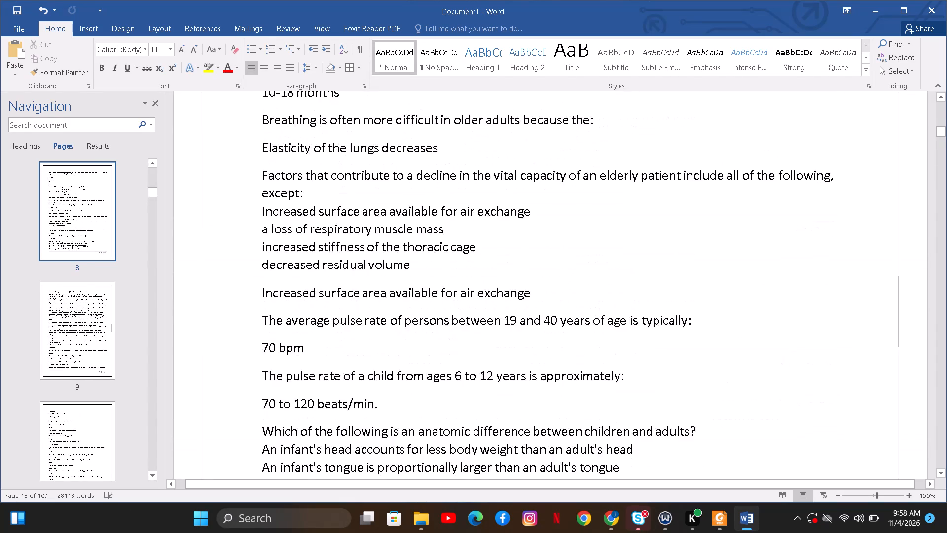
pyautogui.scroll(11, 444, 307)
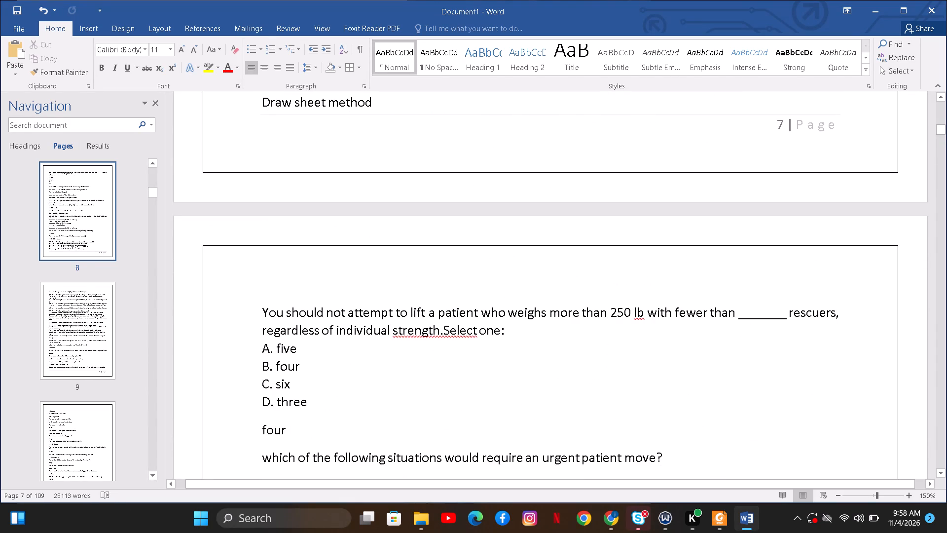
pyautogui.rightClick(447, 333)
pyautogui.click(496, 349)
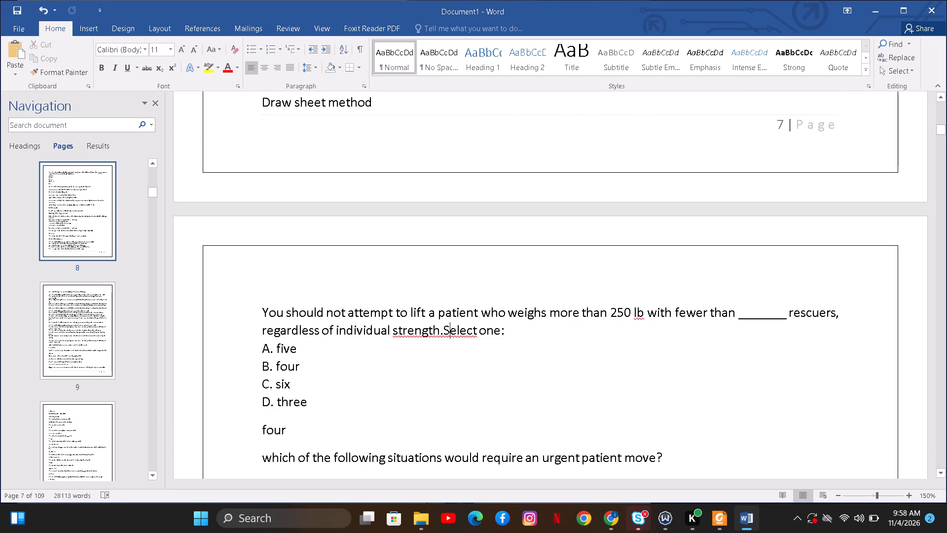
# Ignore the spelling flag on "lb" in the 250 lb patient lifting question on page 8.
pyautogui.scroll(5, 496, 345)
pyautogui.scroll(-5, 495, 343)
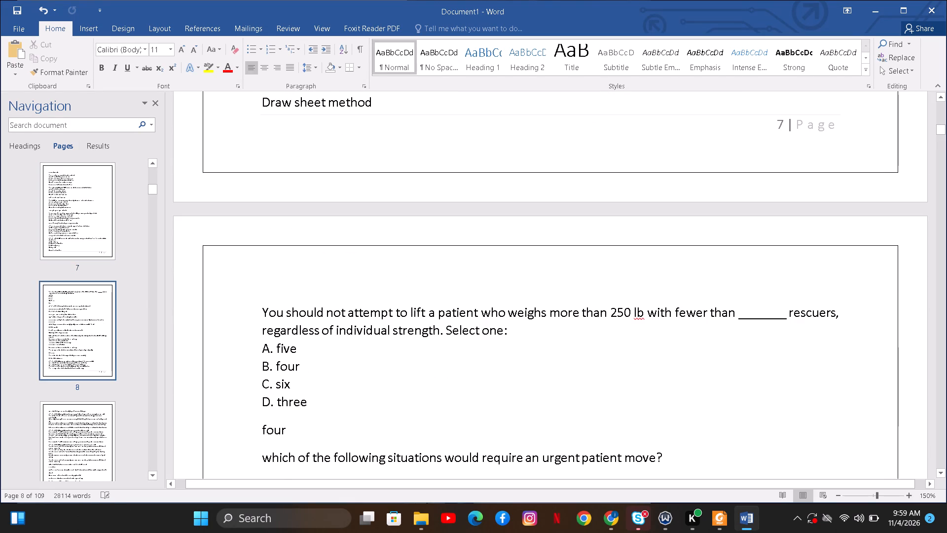
pyautogui.rightClick(639, 319)
pyautogui.click(701, 387)
# Correct the flagged "avoid:Select" to "avoid: Select" in the question about carrying a patient on stairs on page 7.
pyautogui.scroll(13, 516, 334)
pyautogui.scroll(-3, 561, 372)
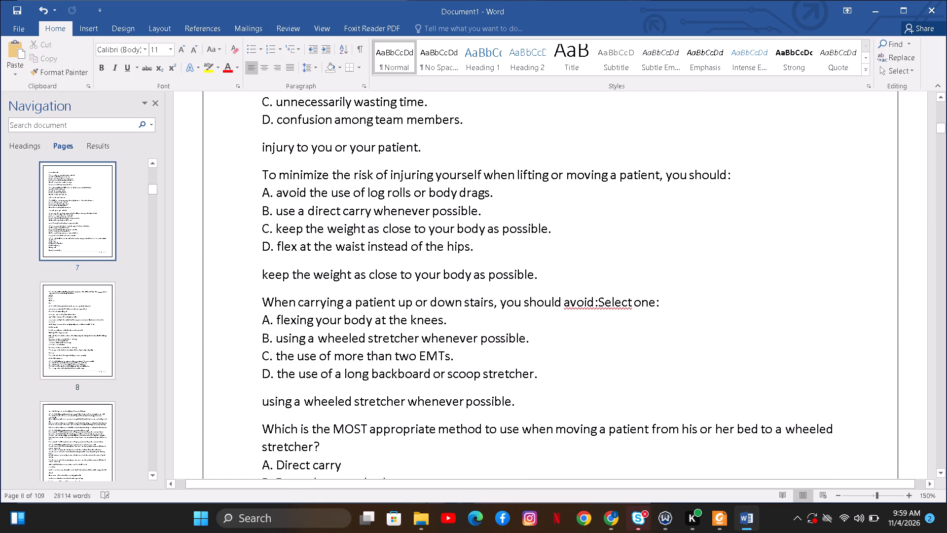
pyautogui.rightClick(593, 308)
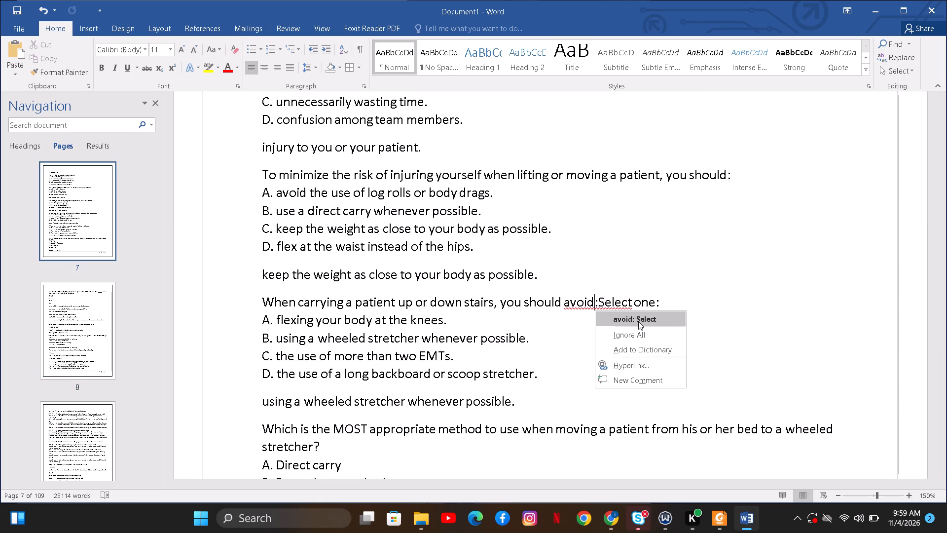
pyautogui.click(639, 321)
# Correct the flagged "patient:Select" to "patient: Select" in the extremity lift question on page 7.
pyautogui.scroll(7, 483, 321)
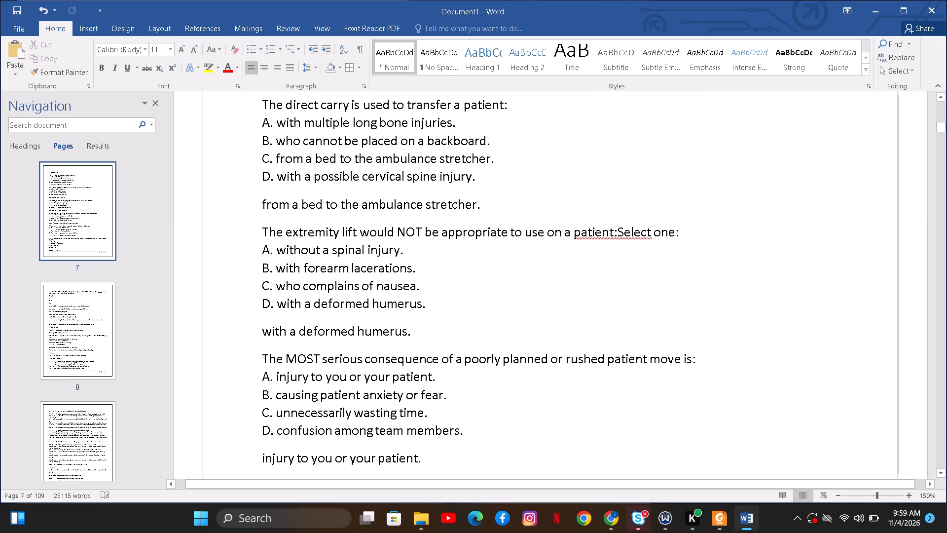
pyautogui.rightClick(607, 236)
pyautogui.rightClick(610, 238)
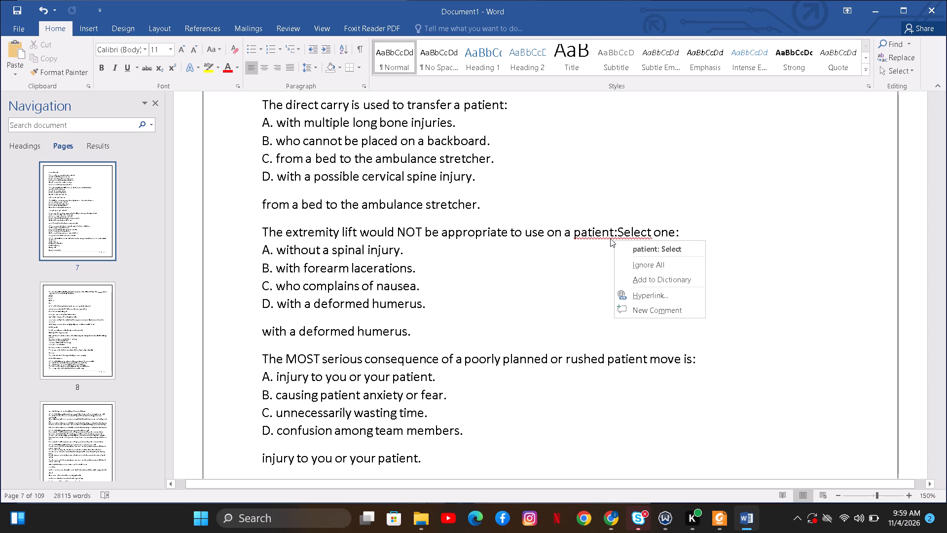
pyautogui.click(647, 249)
# Delete the repeated "of" in "continuum of of care" from the answer line and option A of the consistent care question on page 5.
pyautogui.scroll(6, 453, 274)
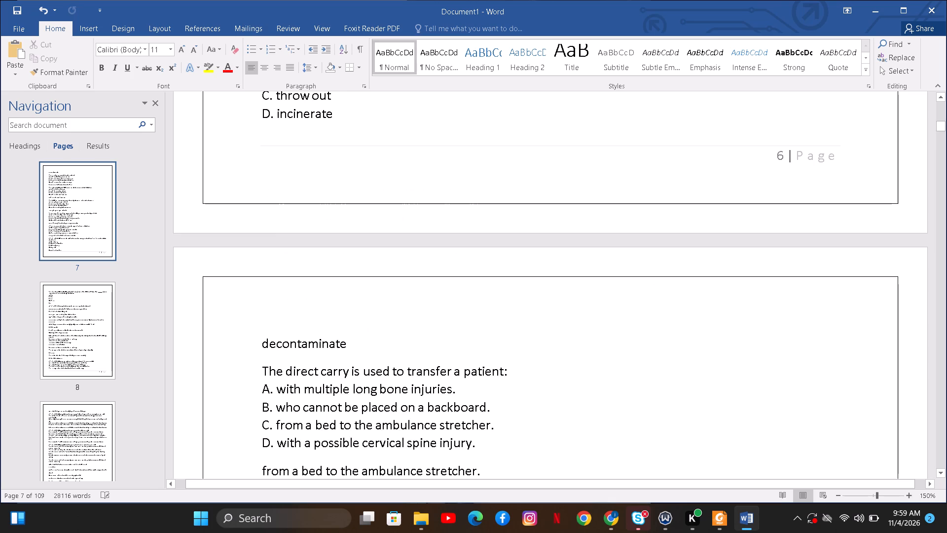
pyautogui.scroll(1, 461, 274)
pyautogui.scroll(-1, 461, 274)
pyautogui.scroll(18, 461, 274)
pyautogui.scroll(4, 470, 272)
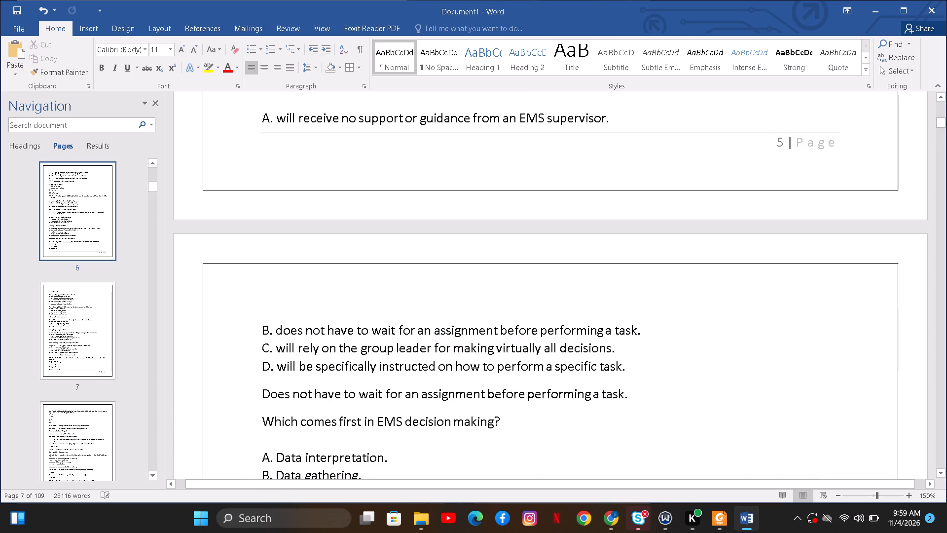
pyautogui.scroll(11, 470, 272)
pyautogui.scroll(-3, 471, 271)
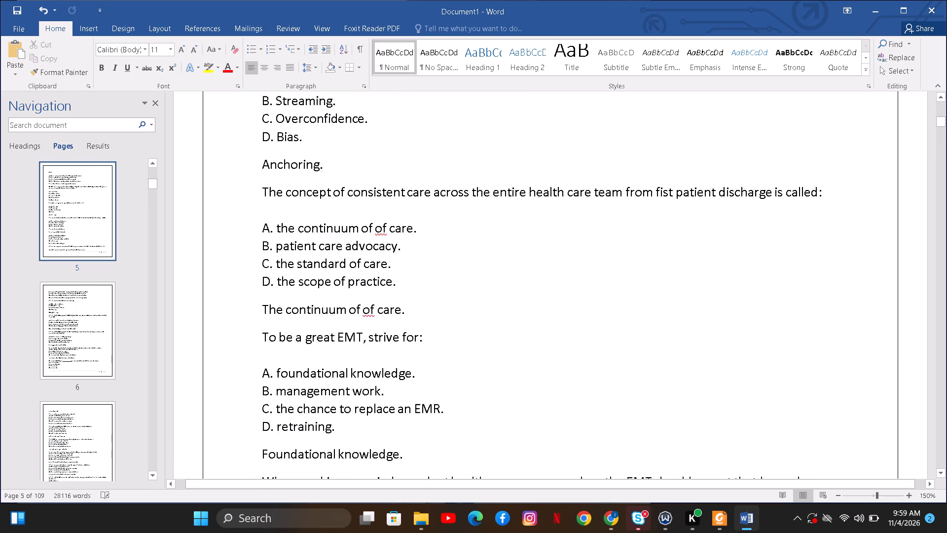
pyautogui.rightClick(368, 266)
pyautogui.click(406, 281)
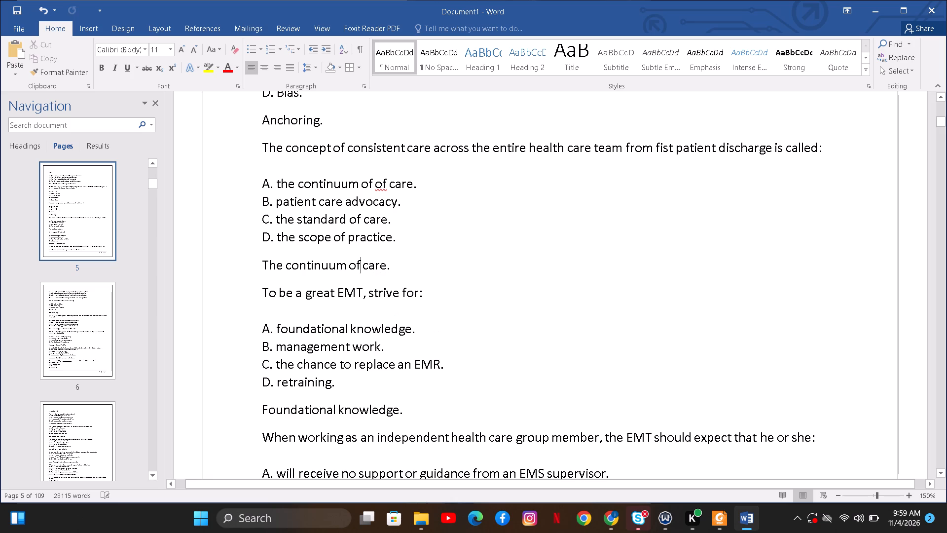
pyautogui.rightClick(385, 190)
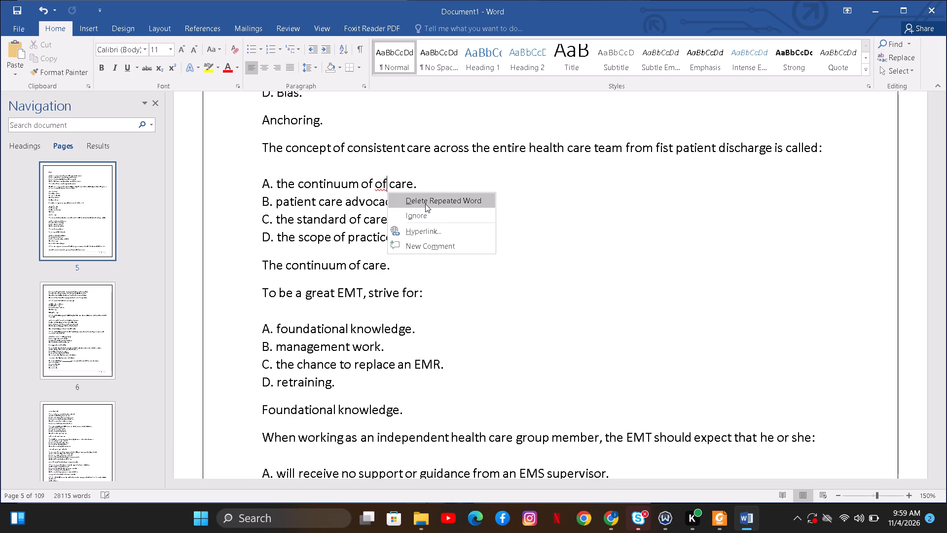
pyautogui.click(435, 202)
# Ignore the spelling flag on "Capnography" in the question about its use on page 2.
pyautogui.scroll(13, 400, 270)
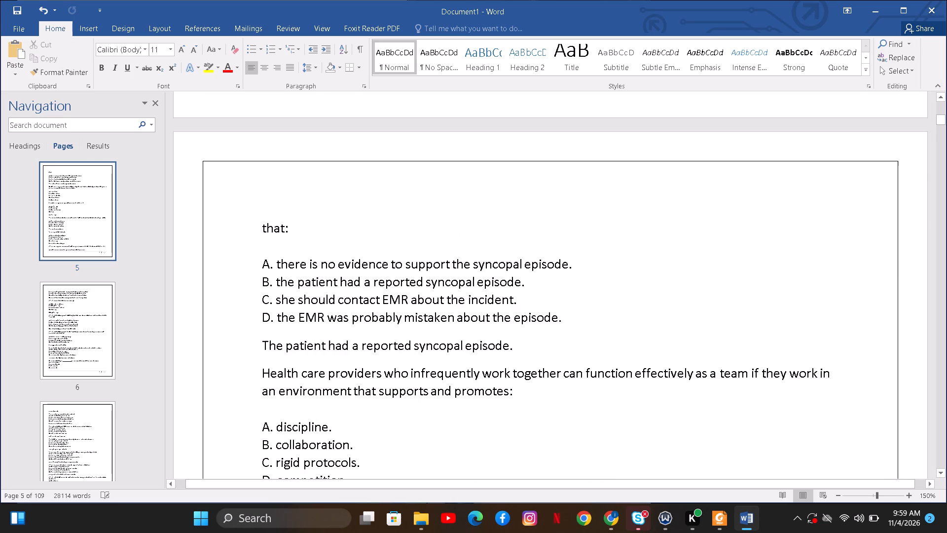
pyautogui.scroll(20, 402, 265)
pyautogui.scroll(5, 402, 265)
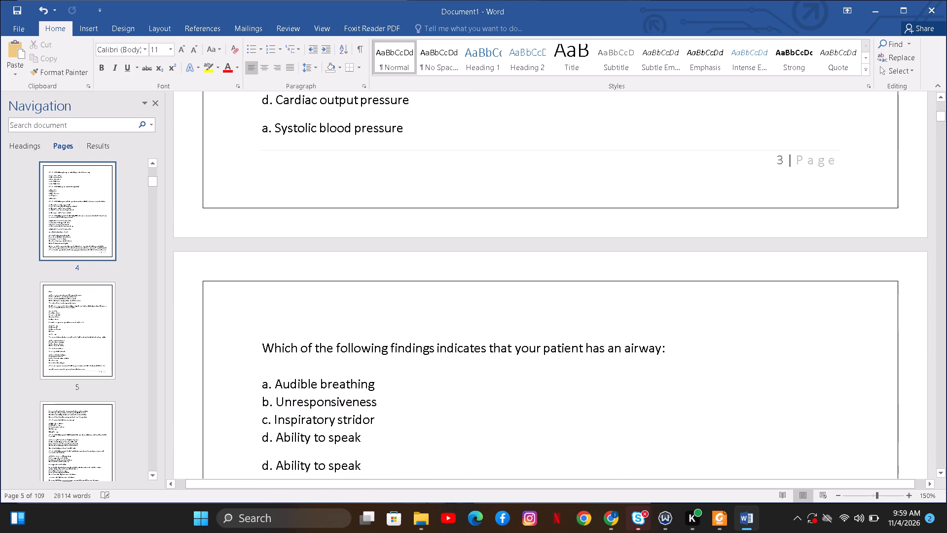
pyautogui.scroll(19, 406, 266)
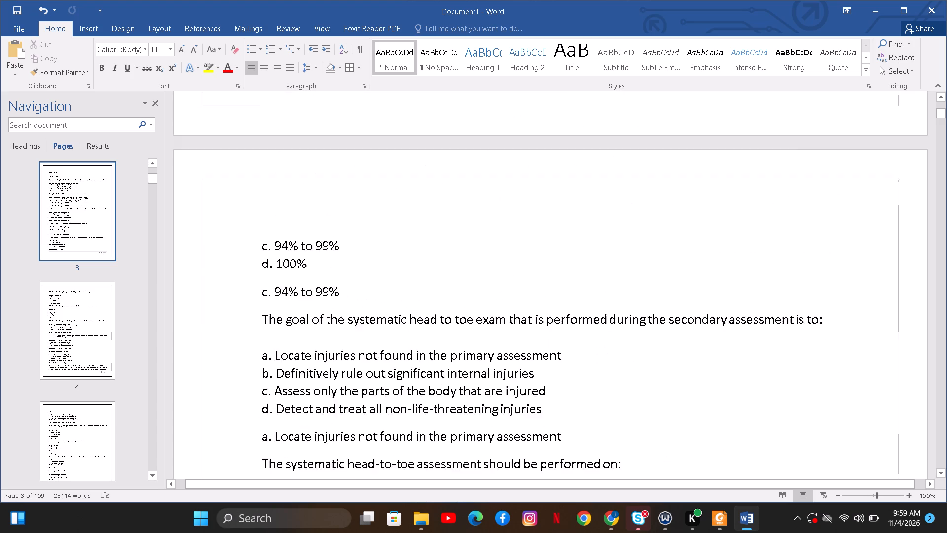
pyautogui.scroll(20, 409, 269)
pyautogui.scroll(3, 409, 269)
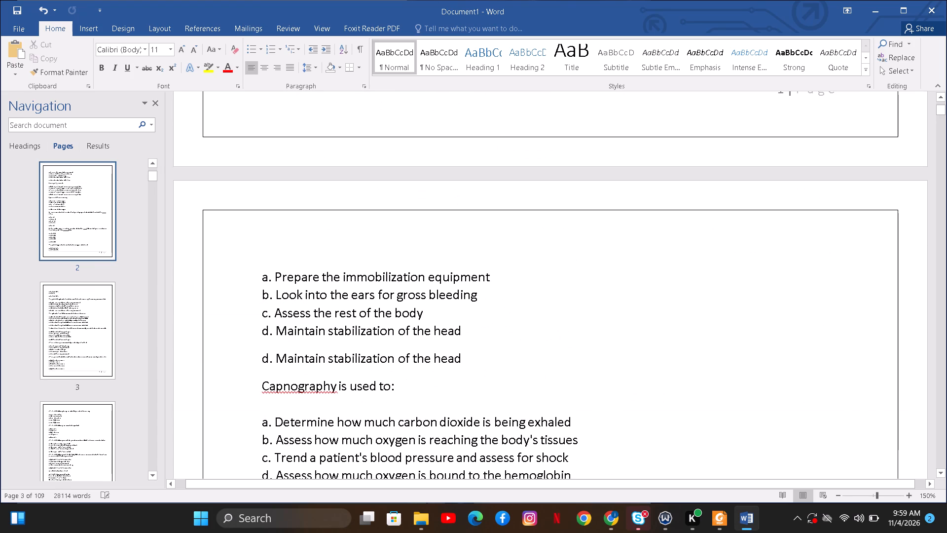
pyautogui.rightClick(294, 387)
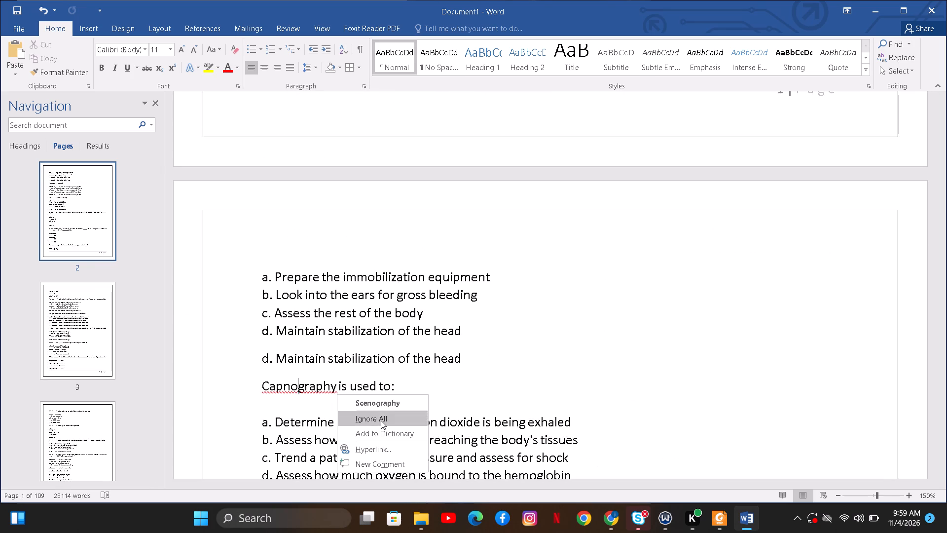
pyautogui.click(382, 419)
# Colour the answer lines "d. 13" and "d. Falsely high systolic and diastolic reading" on page 1 red.
pyautogui.scroll(11, 404, 357)
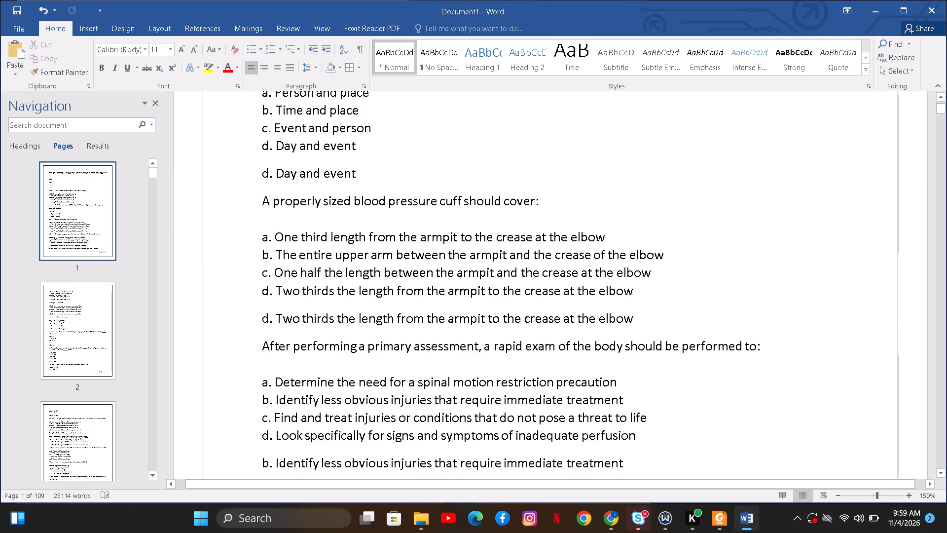
pyautogui.scroll(20, 406, 351)
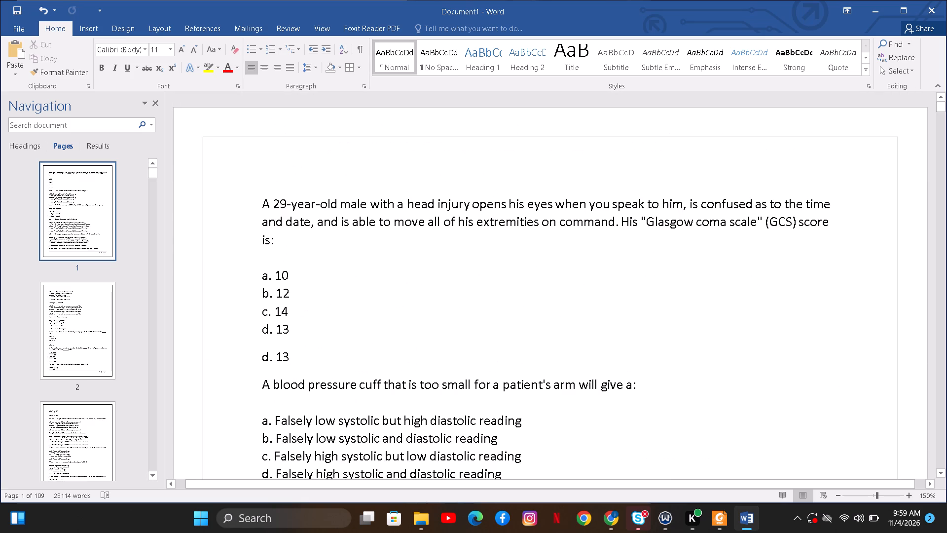
pyautogui.click(243, 363)
pyautogui.click(309, 347)
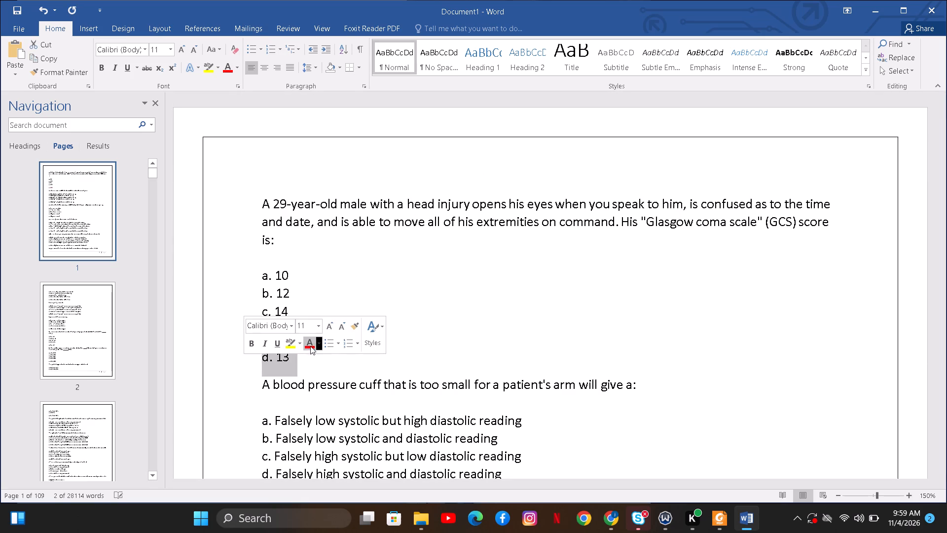
pyautogui.scroll(-5, 310, 346)
pyautogui.click(242, 284)
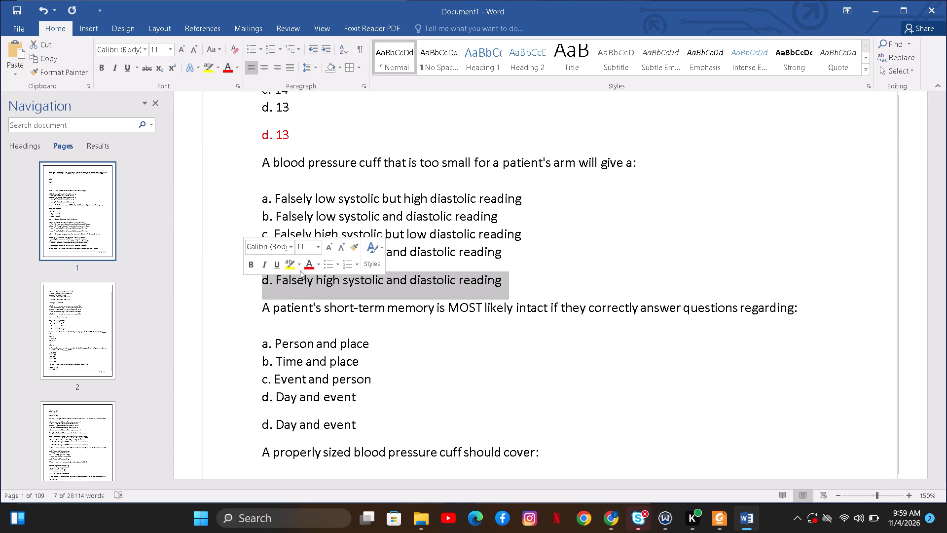
pyautogui.click(311, 264)
# Colour the page 1 answer lines red for the short-term memory, properly sized blood pressure cuff and rapid exam questions.
pyautogui.scroll(-3, 300, 331)
pyautogui.moveTo(243, 301); pyautogui.dragTo(250, 302)
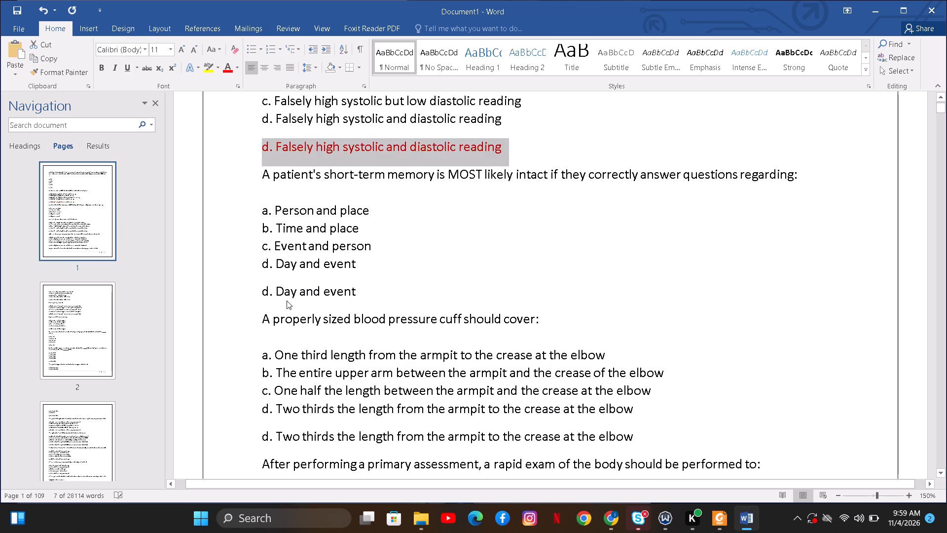
pyautogui.click(311, 283)
pyautogui.scroll(-4, 308, 292)
pyautogui.click(242, 266)
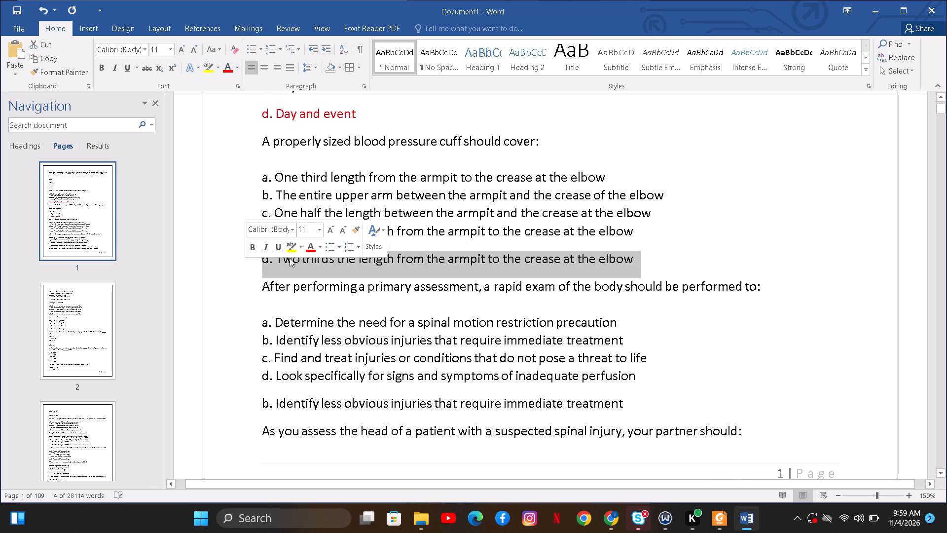
pyautogui.click(308, 245)
pyautogui.scroll(-3, 309, 280)
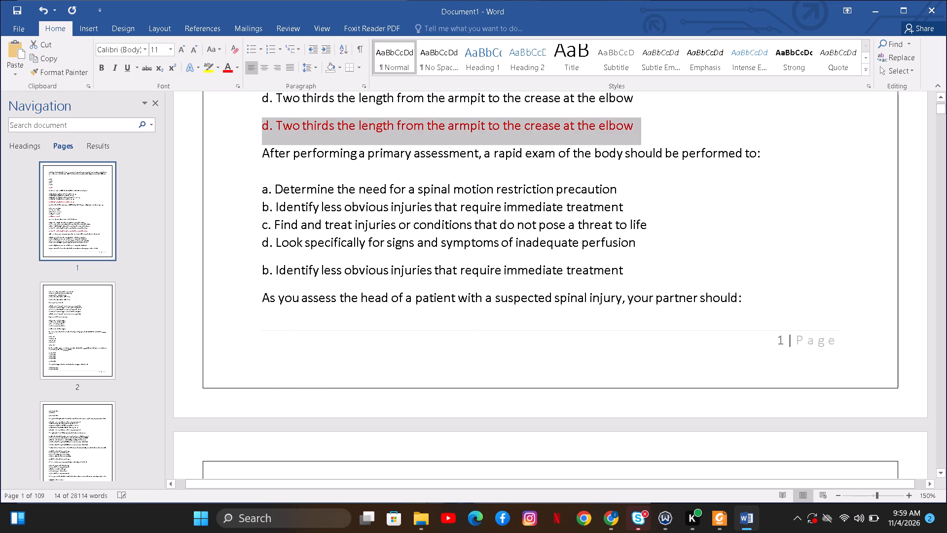
pyautogui.click(250, 276)
pyautogui.click(315, 258)
# Colour the page 2 answer lines red for the suspected spinal injury, capnography and skin cyanosis questions.
pyautogui.scroll(-6, 314, 264)
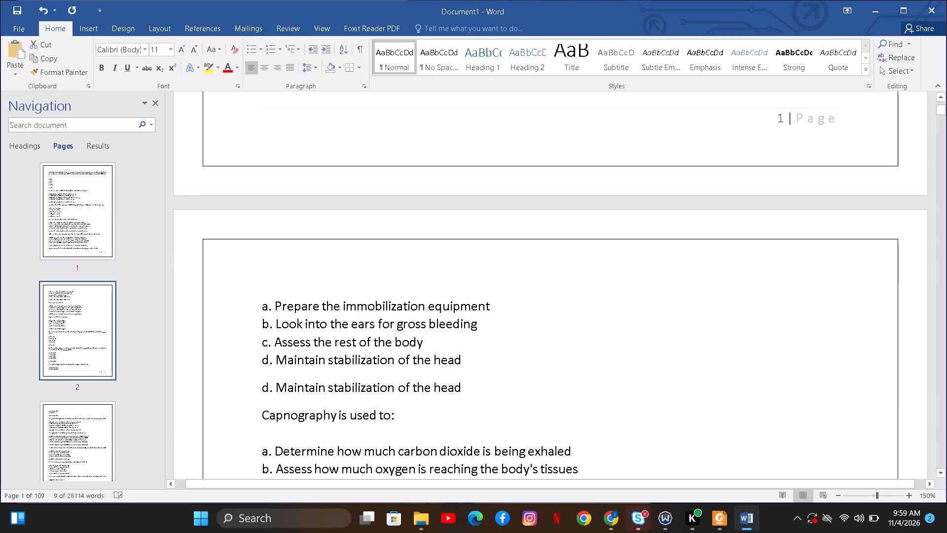
pyautogui.click(242, 348)
pyautogui.click(305, 330)
pyautogui.scroll(-4, 305, 329)
pyautogui.click(253, 323)
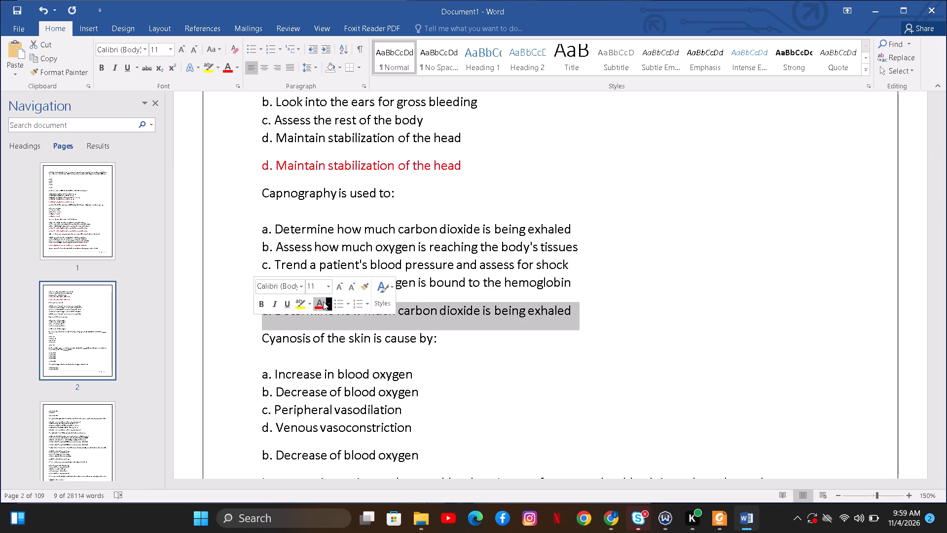
pyautogui.click(317, 304)
pyautogui.scroll(-4, 317, 304)
pyautogui.click(254, 288)
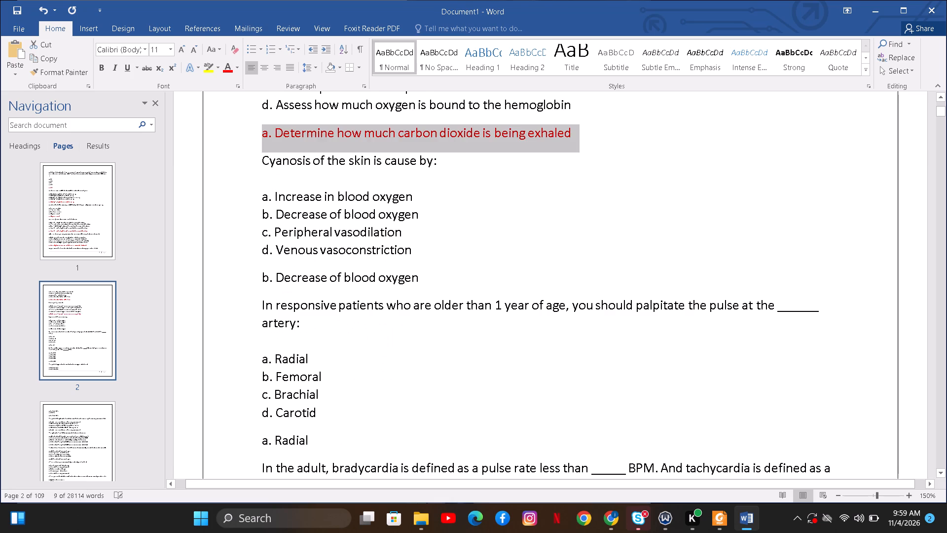
pyautogui.click(250, 280)
pyautogui.click(316, 262)
# Colour the answer line "a. Radial" of the pulse artery question on page 2 red.
pyautogui.scroll(-2, 310, 285)
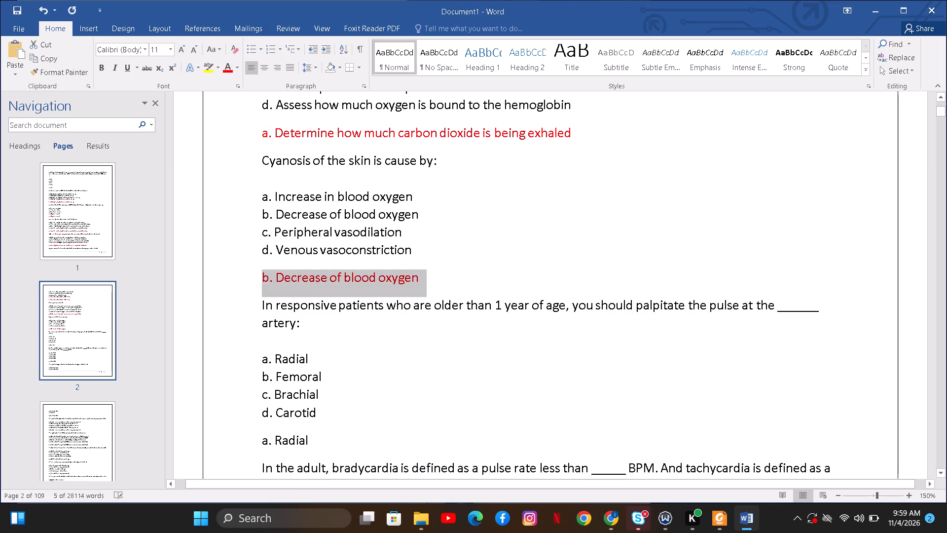
pyautogui.scroll(-2, 308, 291)
pyautogui.moveTo(250, 276); pyautogui.dragTo(255, 275)
pyautogui.click(255, 263)
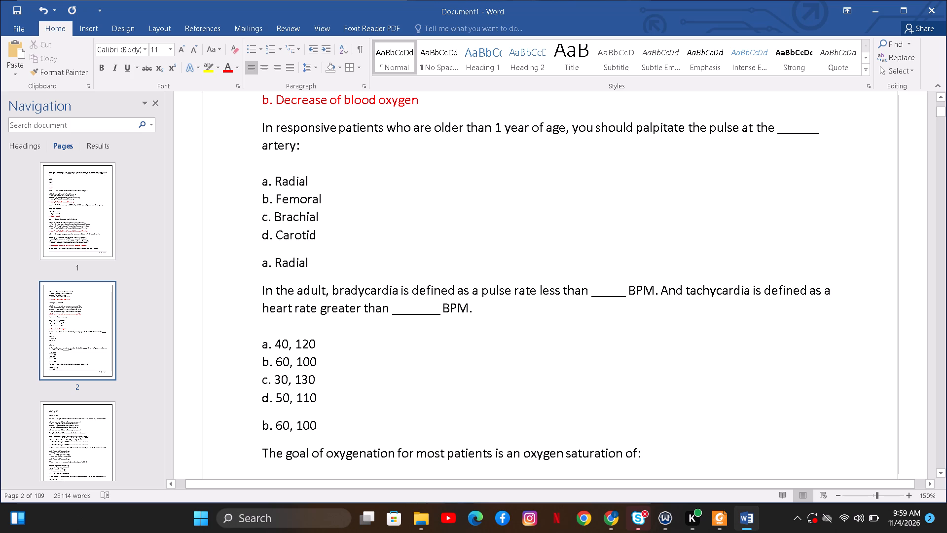
pyautogui.moveTo(221, 251); pyautogui.dragTo(224, 257)
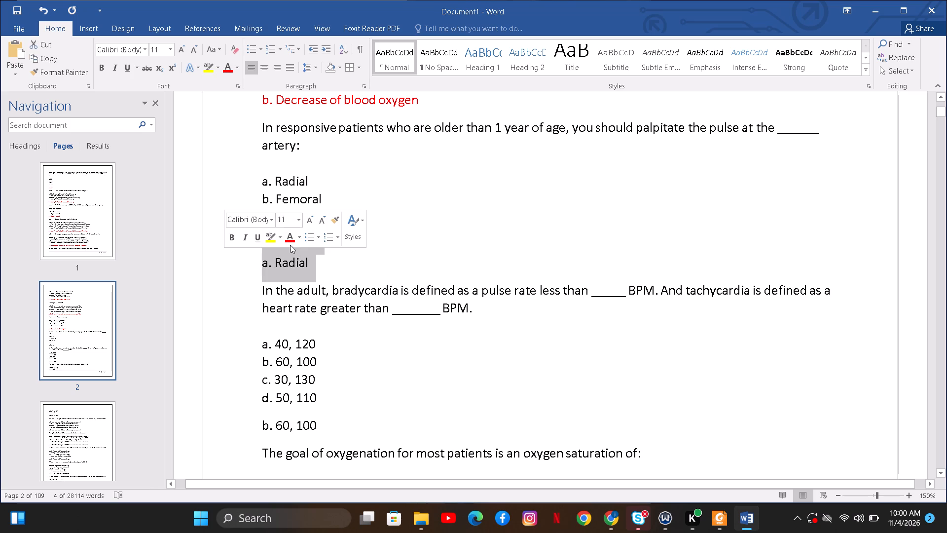
pyautogui.click(289, 240)
# Set the font colour of option "d. Carotid" in the pulse artery question to black.
pyautogui.click(258, 241)
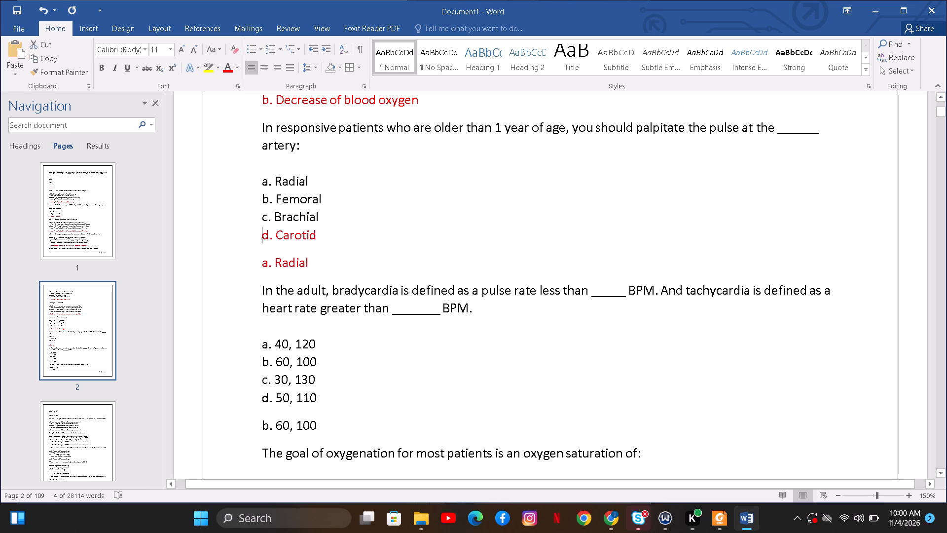
pyautogui.click(247, 237)
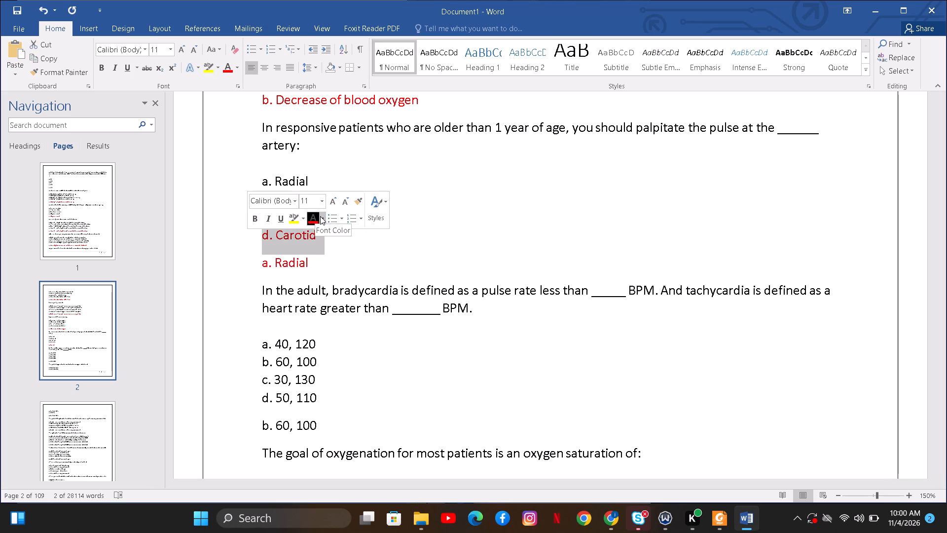
pyautogui.click(321, 216)
pyautogui.click(312, 228)
# Colour the answer lines "b. 60, 100" on page 2 and "c. 94% to 99%" on page 3 red.
pyautogui.scroll(-2, 309, 309)
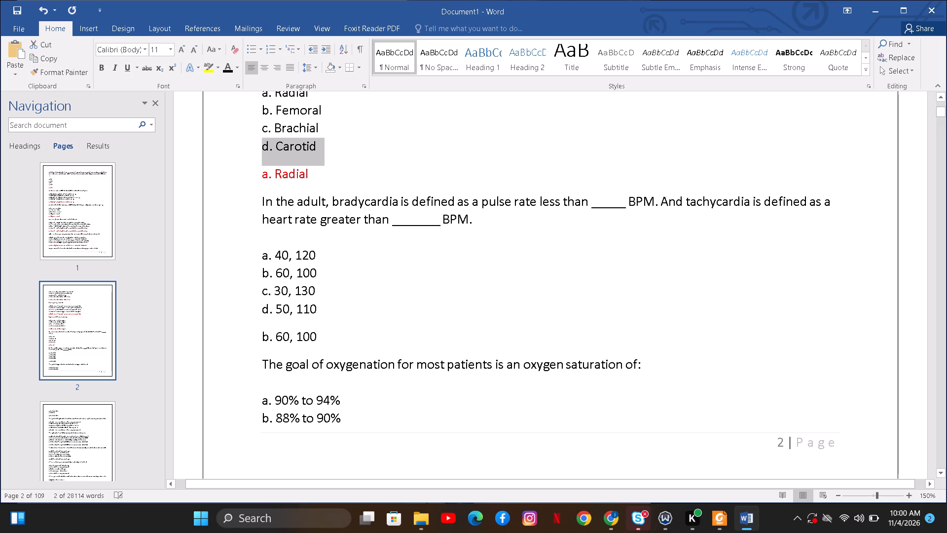
pyautogui.click(240, 344)
pyautogui.click(313, 319)
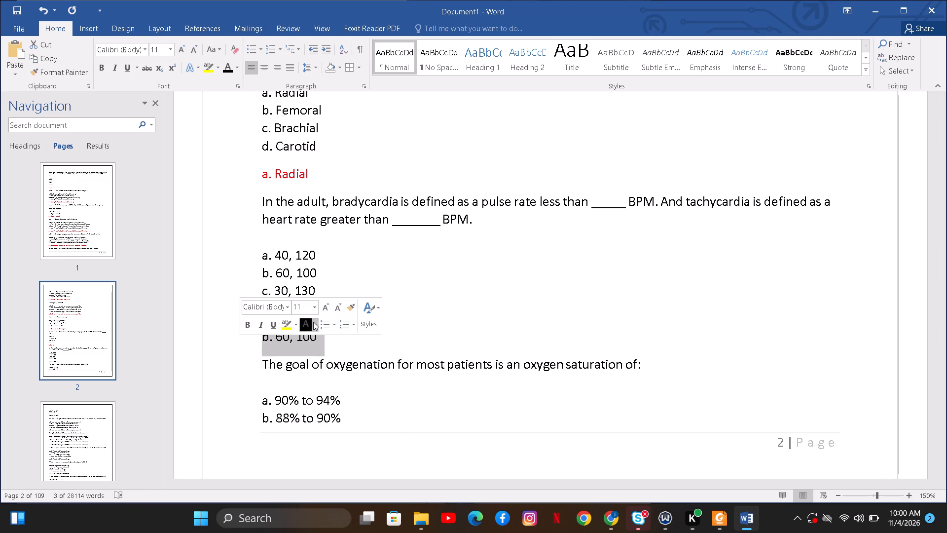
pyautogui.click(315, 428)
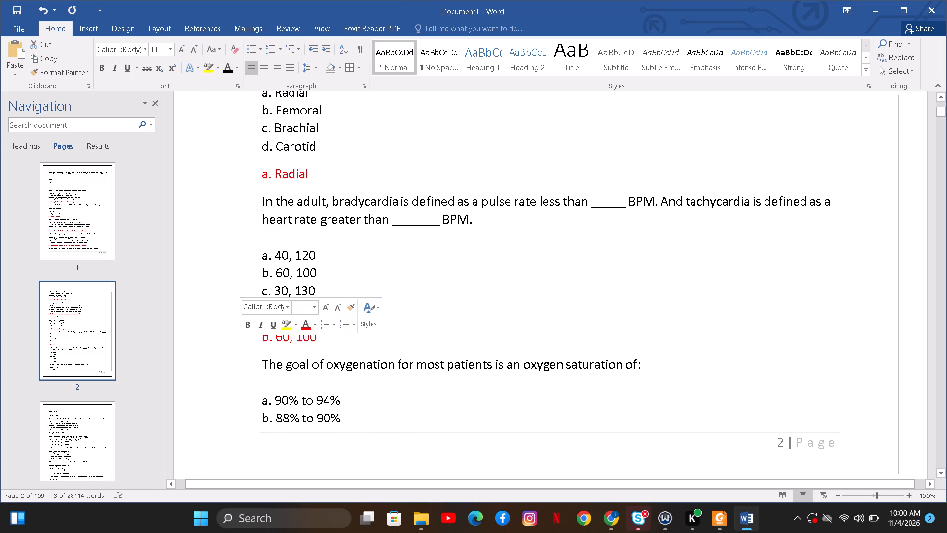
pyautogui.scroll(-7, 317, 368)
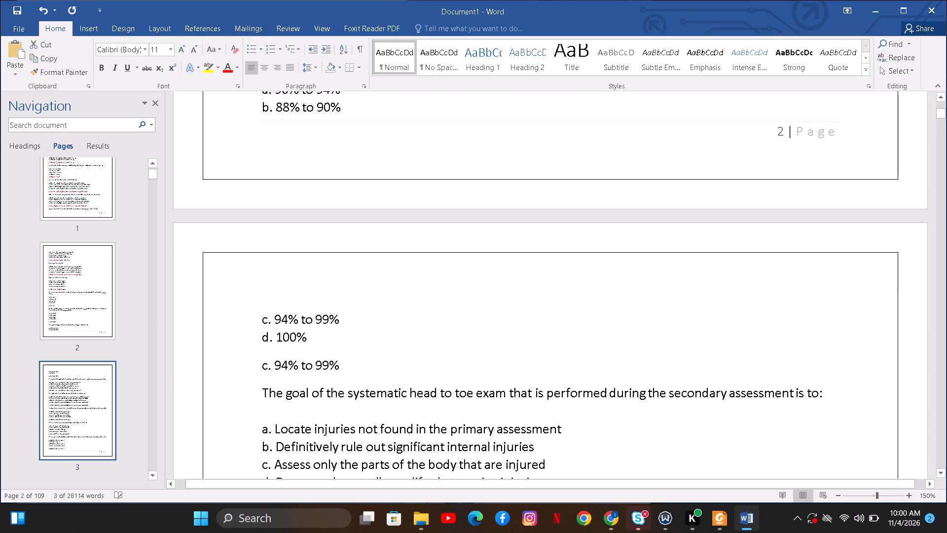
pyautogui.moveTo(242, 372); pyautogui.dragTo(247, 376)
pyautogui.click(314, 356)
# Colour the page 3 answer lines red for the head to toe exam goal, systematic head-to-toe assessment and mass casualty incident questions.
pyautogui.scroll(-4, 312, 356)
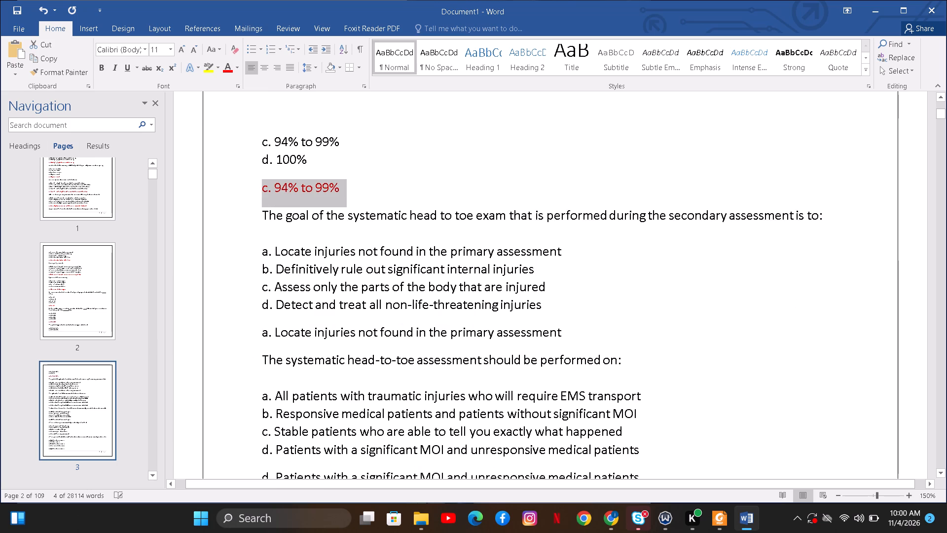
pyautogui.click(253, 343)
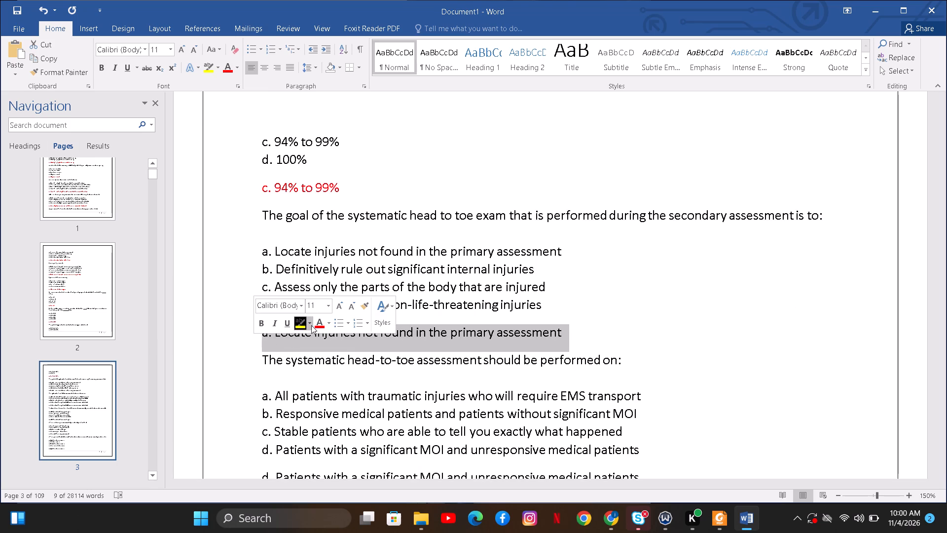
pyautogui.click(317, 324)
pyautogui.scroll(-4, 316, 324)
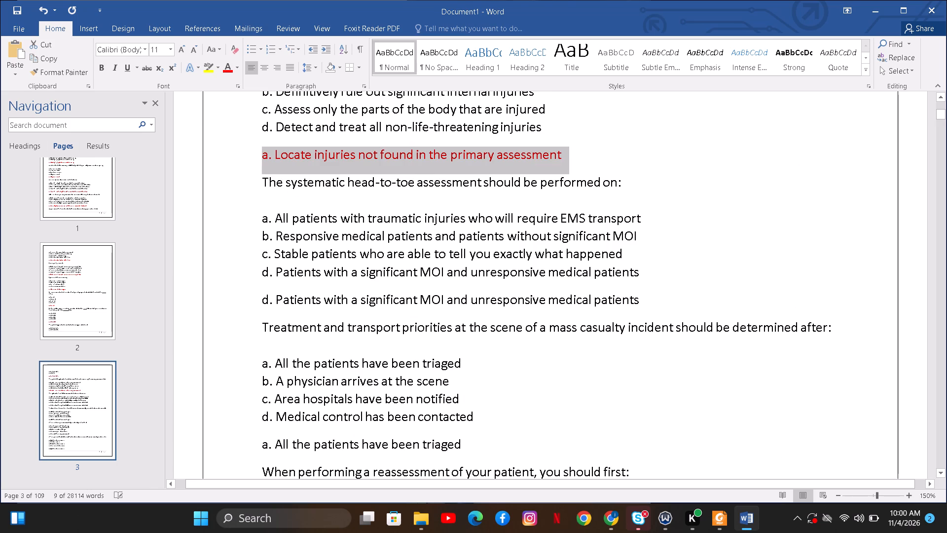
pyautogui.click(245, 299)
pyautogui.click(311, 282)
pyautogui.scroll(-3, 305, 300)
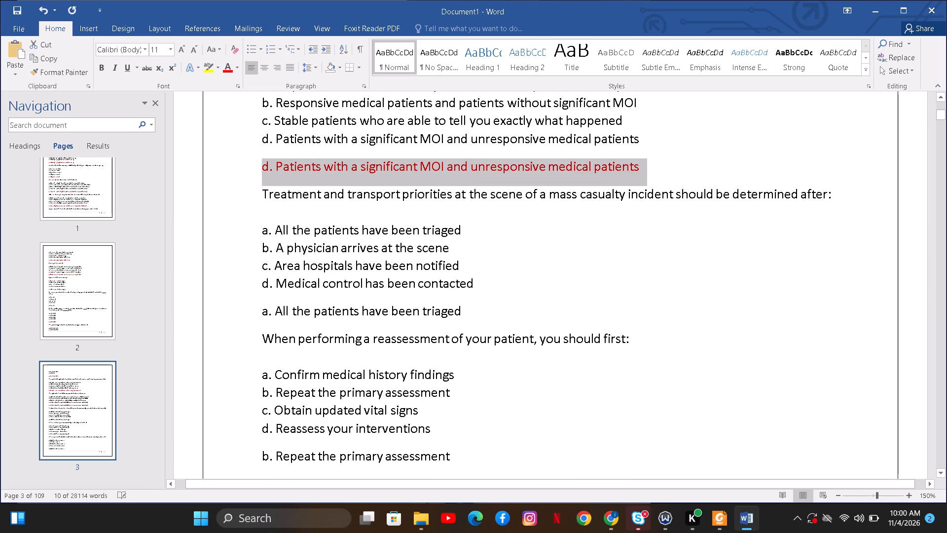
pyautogui.click(246, 318)
pyautogui.click(315, 303)
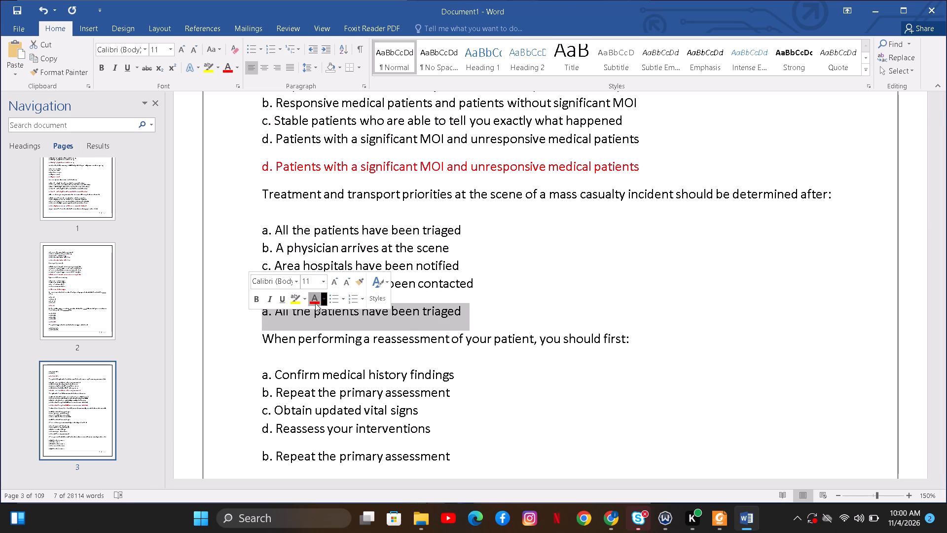
# Colour the answer lines "b. Repeat the primary assessment" and "a. Systolic blood pressure" on page 3 red.
pyautogui.scroll(-4, 315, 303)
pyautogui.moveTo(240, 283); pyautogui.dragTo(246, 284)
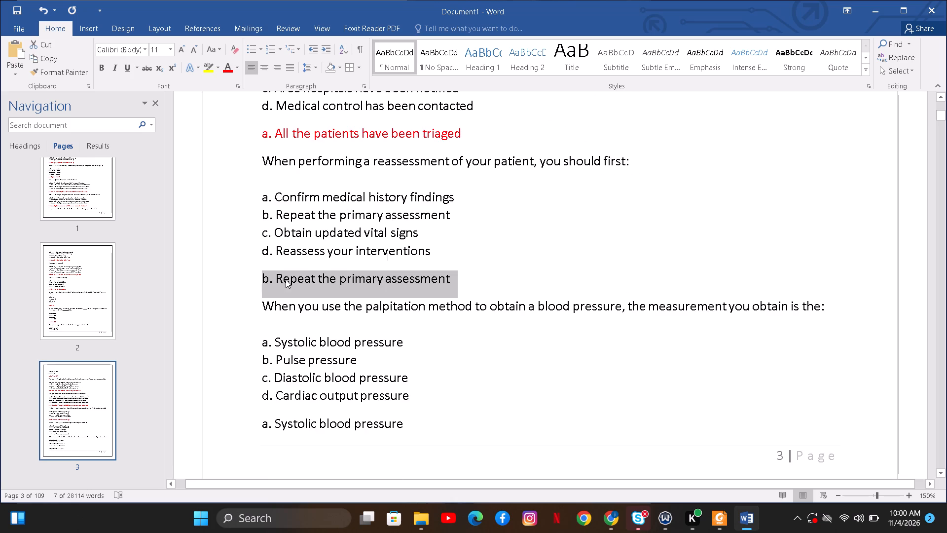
pyautogui.click(310, 269)
pyautogui.scroll(-4, 306, 294)
pyautogui.moveTo(233, 257); pyautogui.dragTo(234, 257)
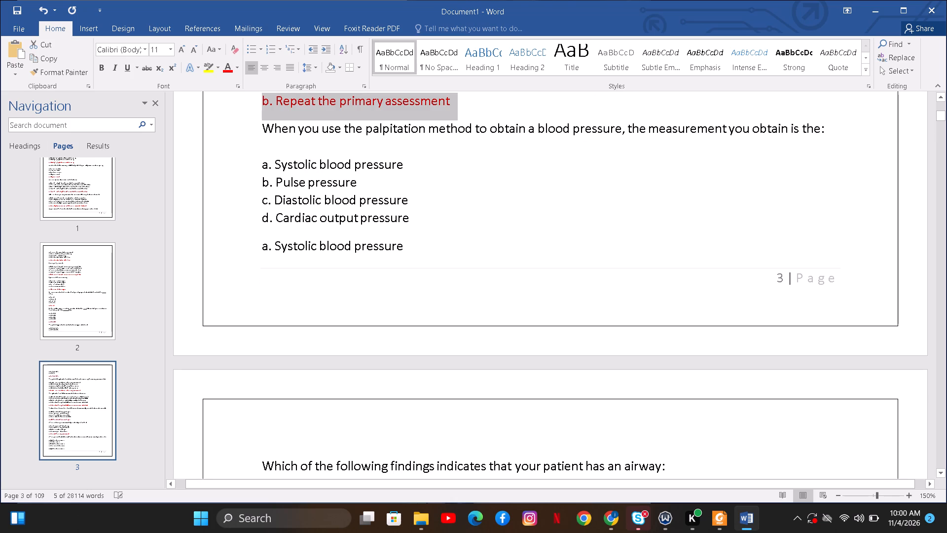
pyautogui.moveTo(234, 257); pyautogui.dragTo(238, 257)
pyautogui.click(302, 239)
# Colour the answer lines "d. Ability to speak" and "a. Headache" on page 4 red.
pyautogui.scroll(-4, 306, 311)
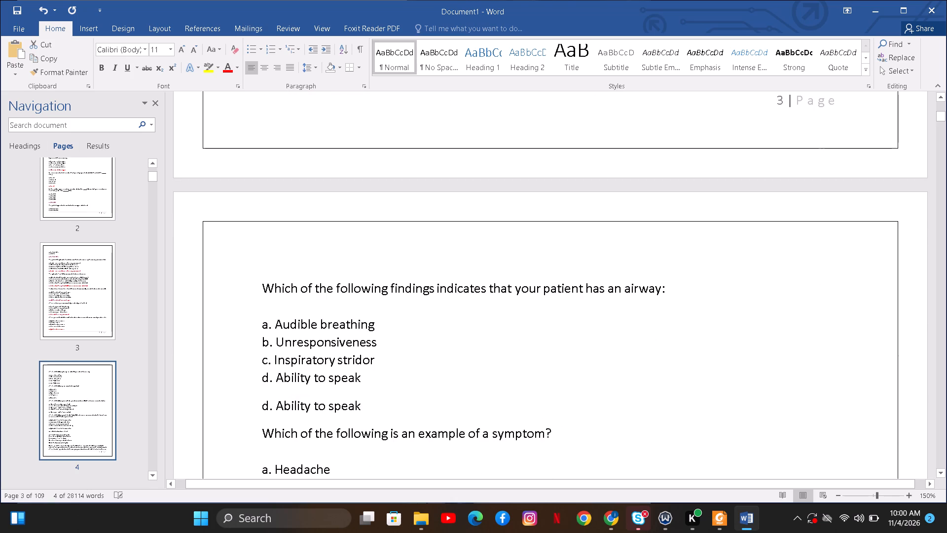
pyautogui.scroll(-3, 307, 311)
pyautogui.click(234, 280)
pyautogui.click(300, 264)
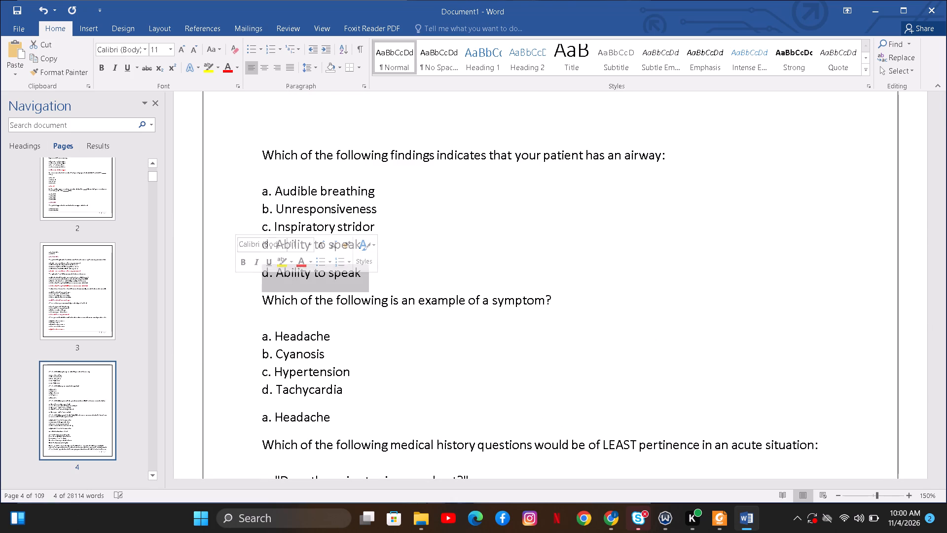
pyautogui.click(251, 421)
pyautogui.click(316, 404)
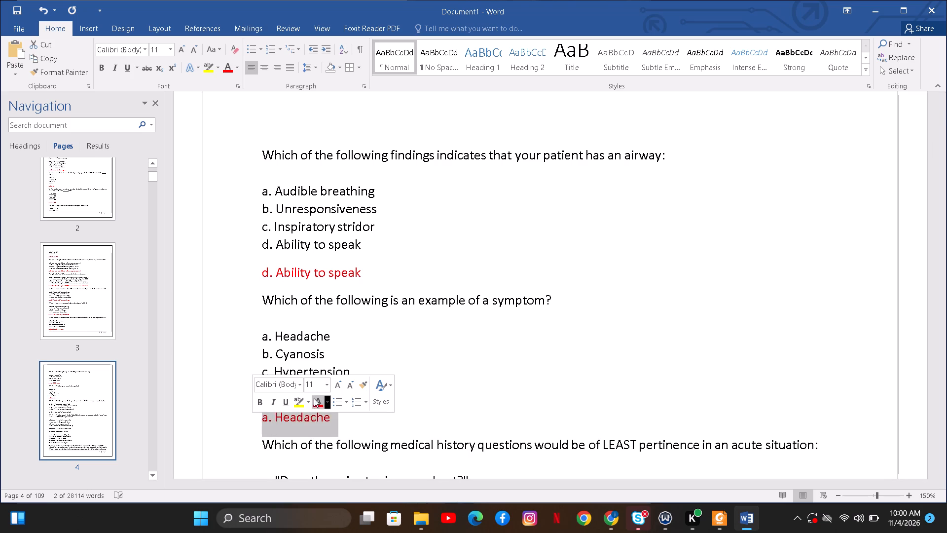
# Colour the page 4 answer lines red for the LEAST pertinent medical history, responsive headache patient and effective team leader questions.
pyautogui.scroll(-6, 314, 398)
pyautogui.click(237, 304)
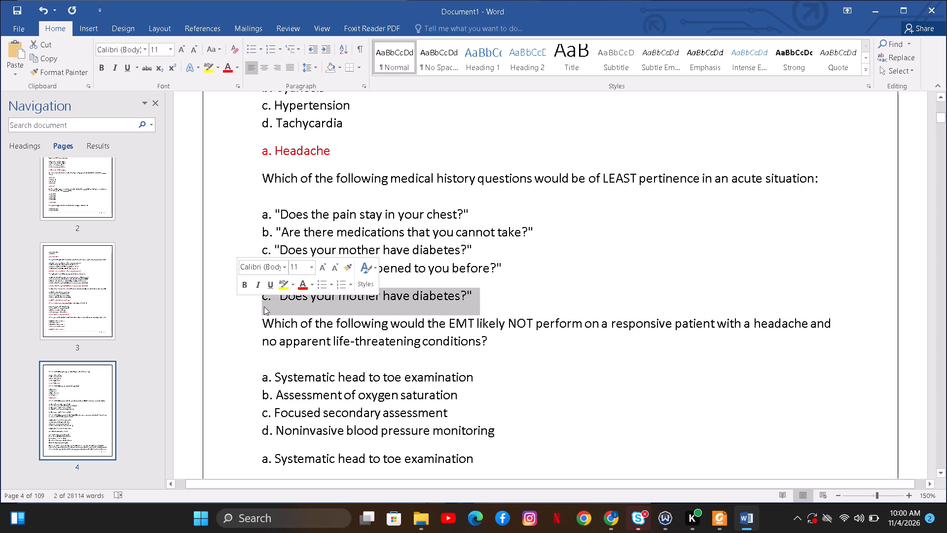
pyautogui.click(300, 286)
pyautogui.scroll(-3, 290, 372)
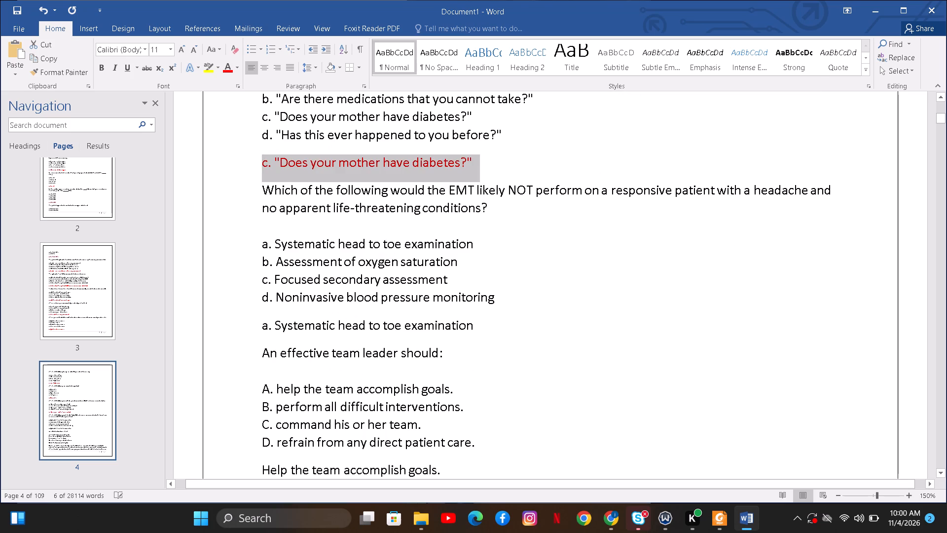
pyautogui.click(239, 335)
pyautogui.click(304, 320)
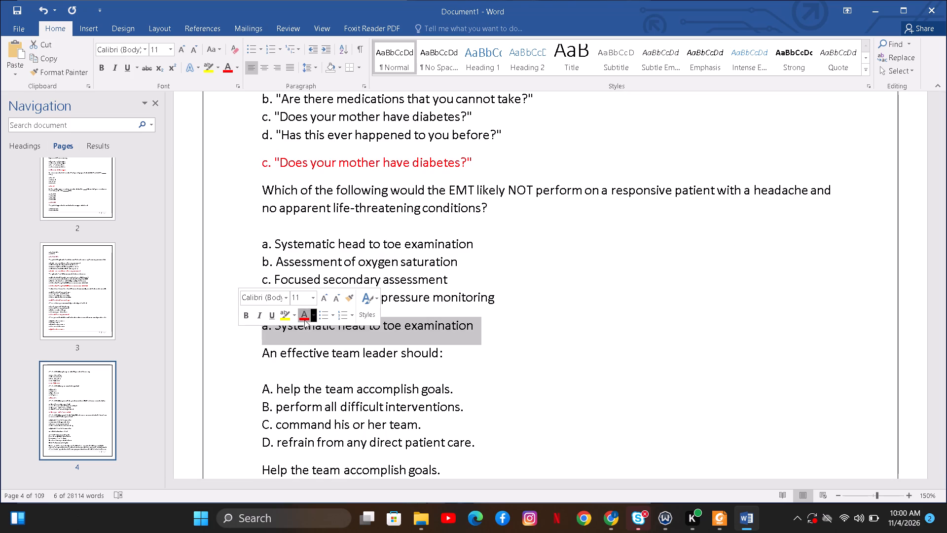
pyautogui.scroll(-4, 291, 345)
pyautogui.click(230, 305)
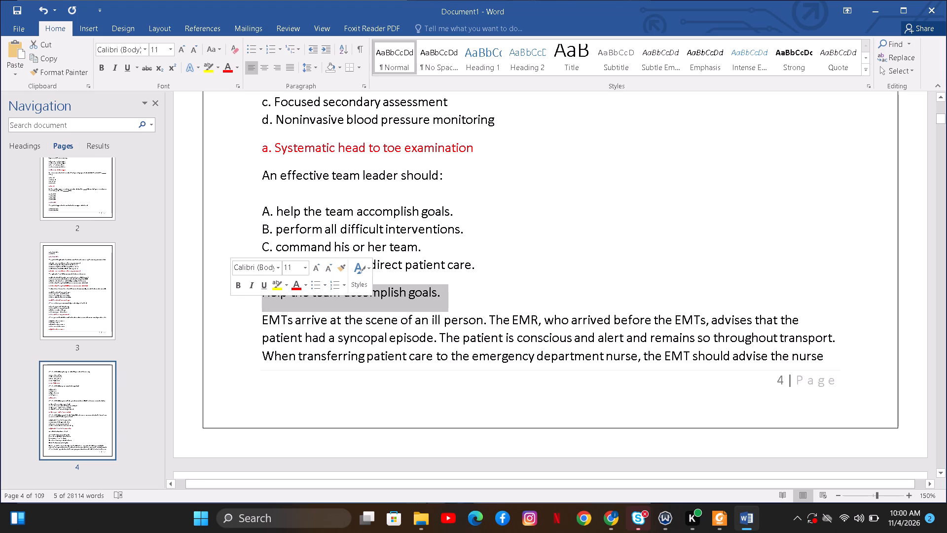
pyautogui.click(297, 288)
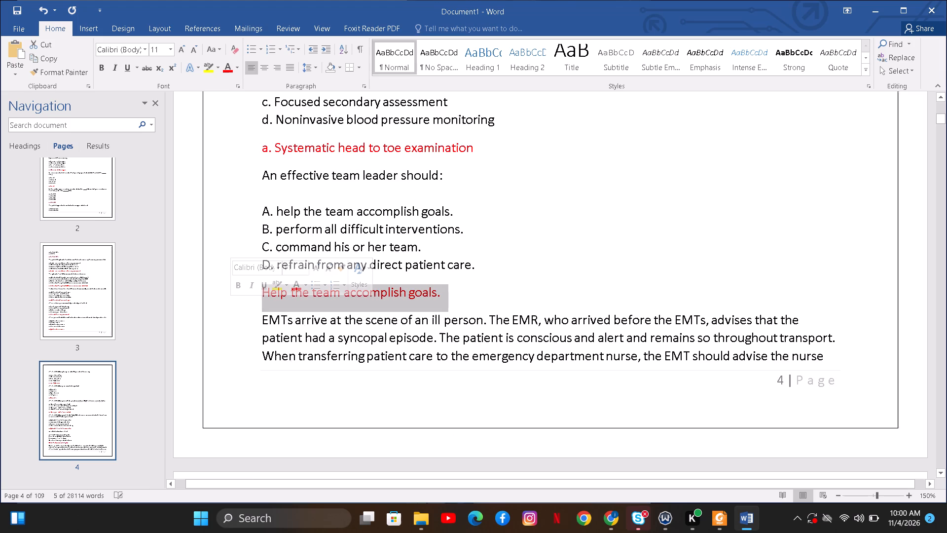
# Insert three blank lines above the first question on page 1 and apply the Title style to the first one.
pyautogui.scroll(-4, 267, 393)
pyautogui.scroll(4, 269, 390)
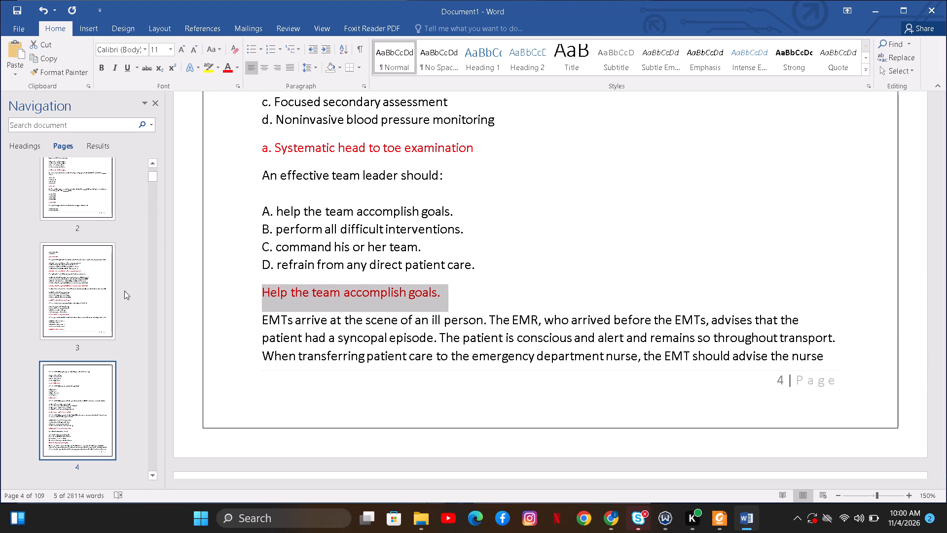
pyautogui.moveTo(154, 180); pyautogui.dragTo(156, 171)
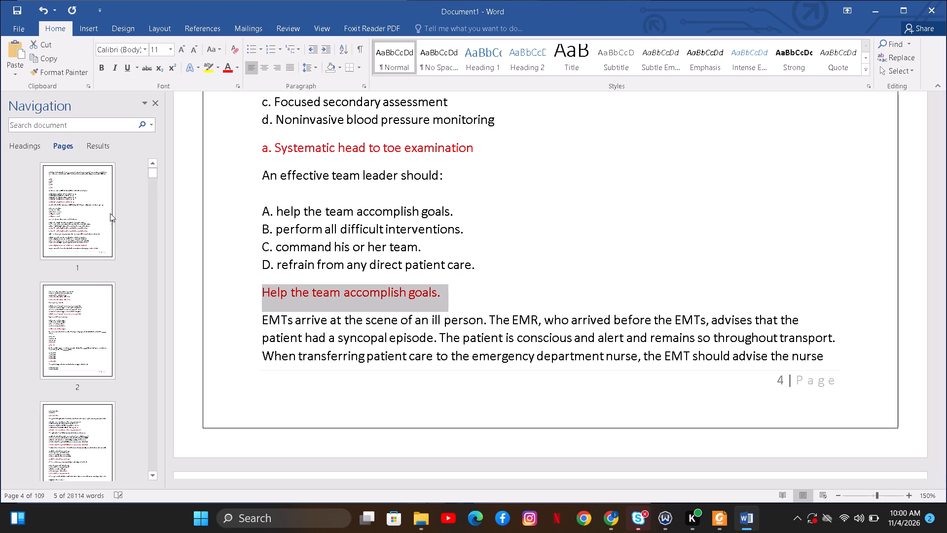
pyautogui.click(96, 217)
pyautogui.press('Return')
pyautogui.press('Return')
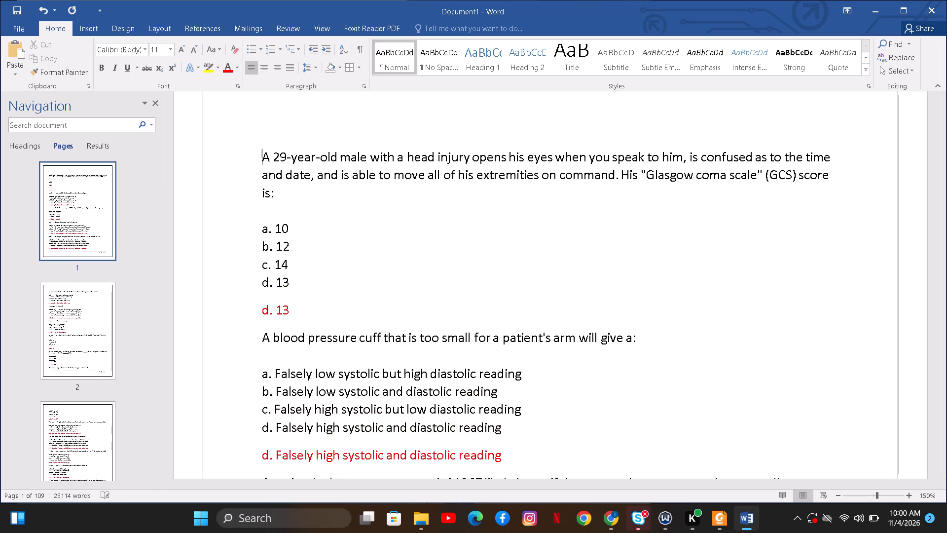
pyautogui.press('Return')
pyautogui.scroll(4, 420, 149)
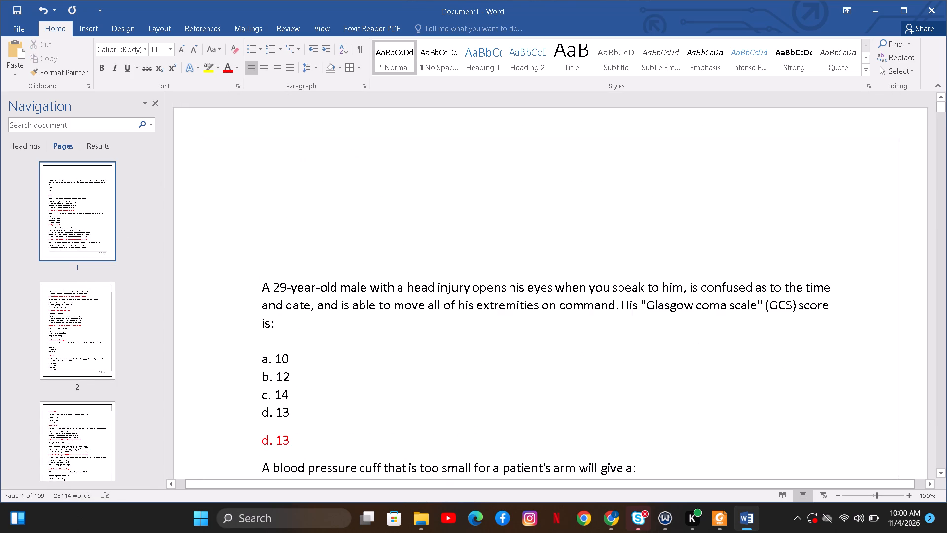
pyautogui.click(429, 209)
pyautogui.click(569, 48)
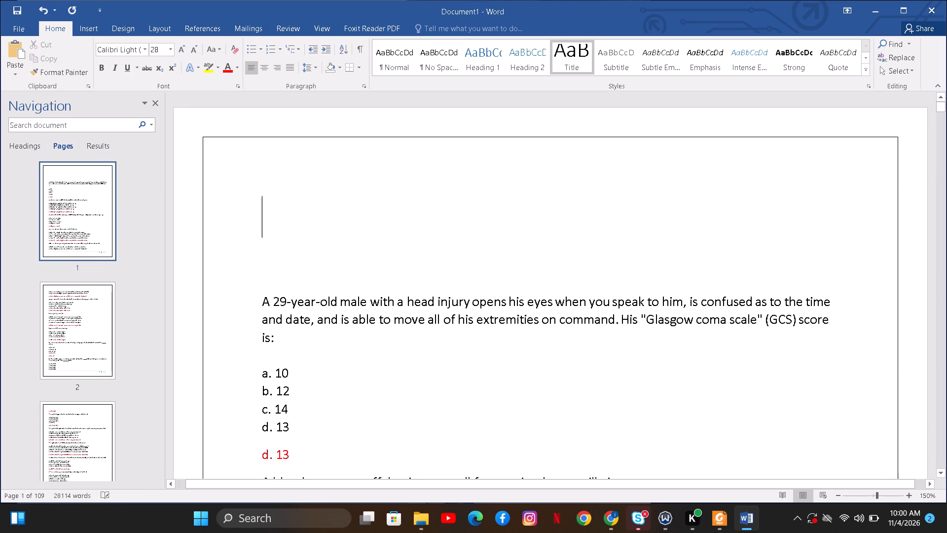
# Open the ANPH 1002 final exam PDF from the GAITOO folder and copy its highlighted "EXAM WITH ACTUAL…2026/2027" heading text to the top of the Word document.
pyautogui.click(420, 524)
pyautogui.click(416, 521)
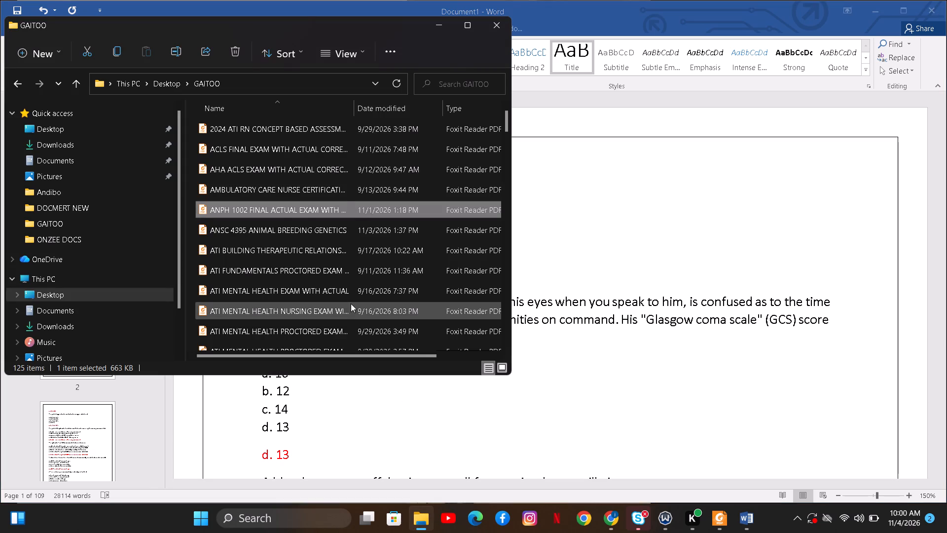
pyautogui.doubleClick(348, 211)
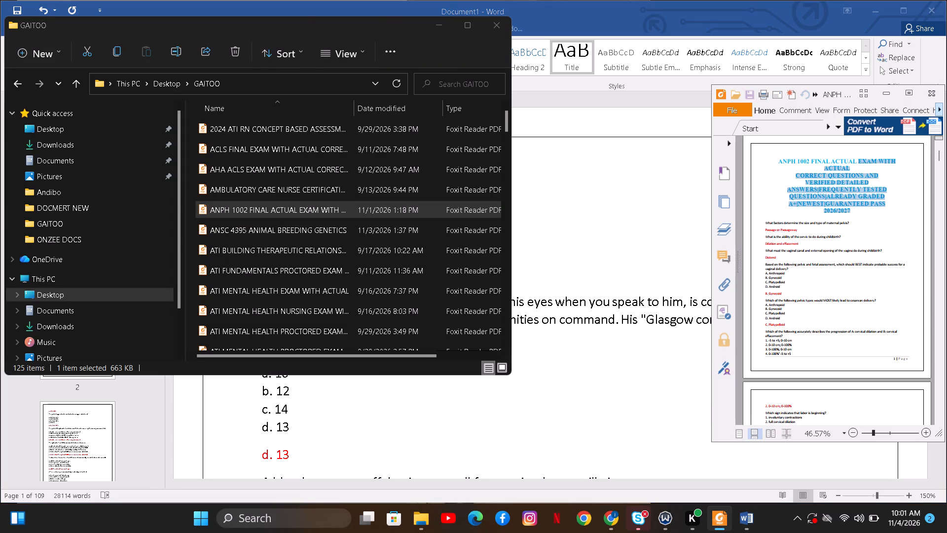
pyautogui.hotkey('ctrl', 'c')
pyautogui.hotkey('ctrl', 'c')
pyautogui.hotkey('ctrl', 'c')
pyautogui.click(578, 236)
pyautogui.hotkey('ctrl', 'v')
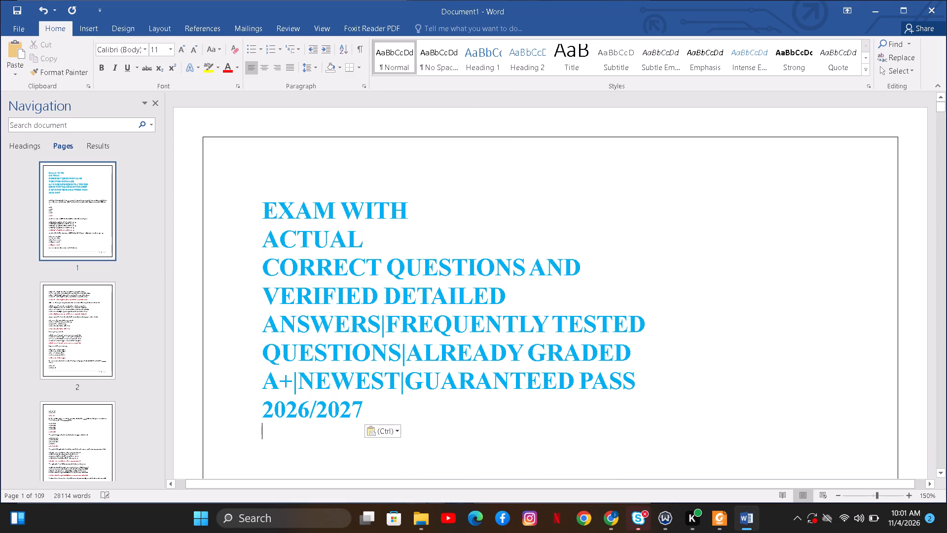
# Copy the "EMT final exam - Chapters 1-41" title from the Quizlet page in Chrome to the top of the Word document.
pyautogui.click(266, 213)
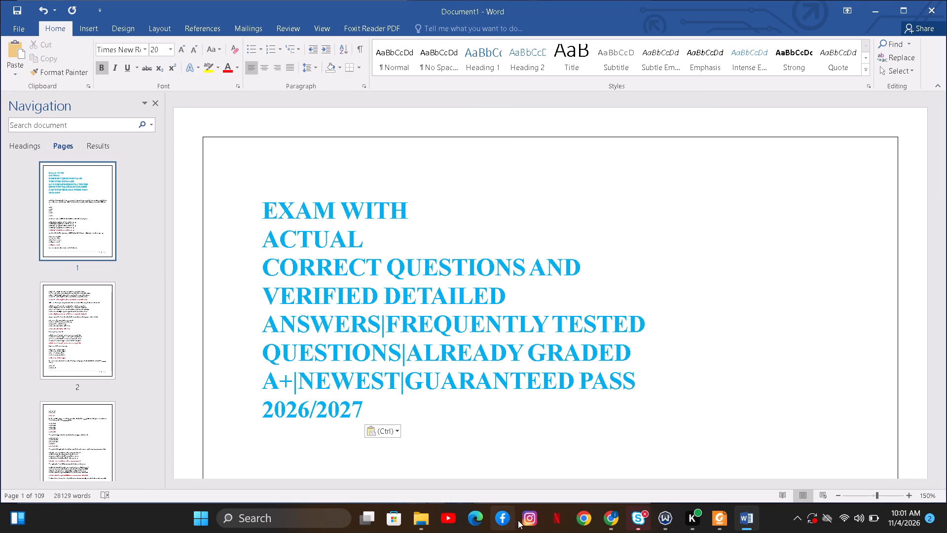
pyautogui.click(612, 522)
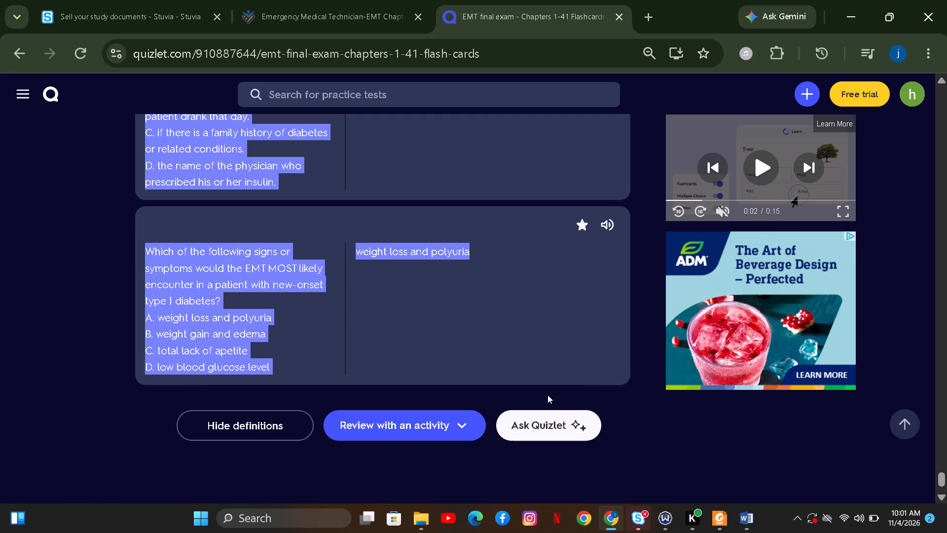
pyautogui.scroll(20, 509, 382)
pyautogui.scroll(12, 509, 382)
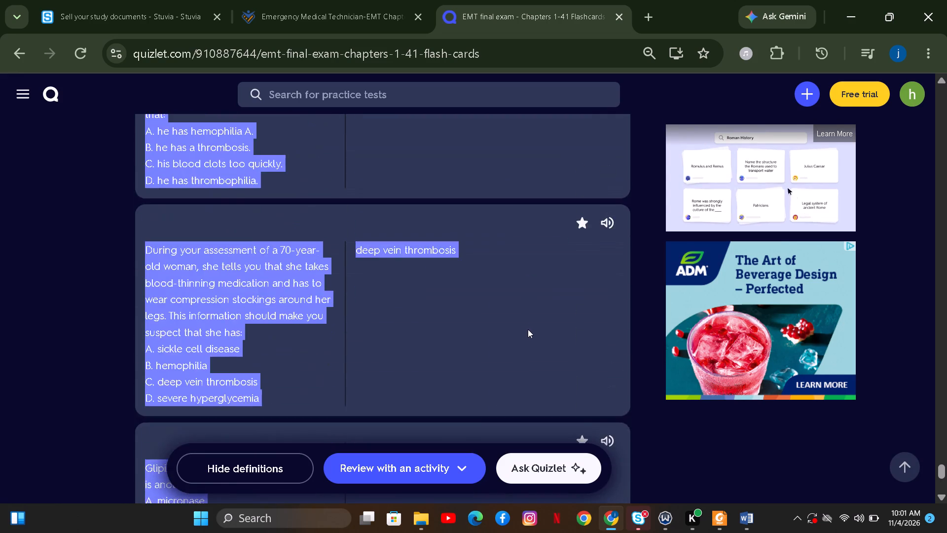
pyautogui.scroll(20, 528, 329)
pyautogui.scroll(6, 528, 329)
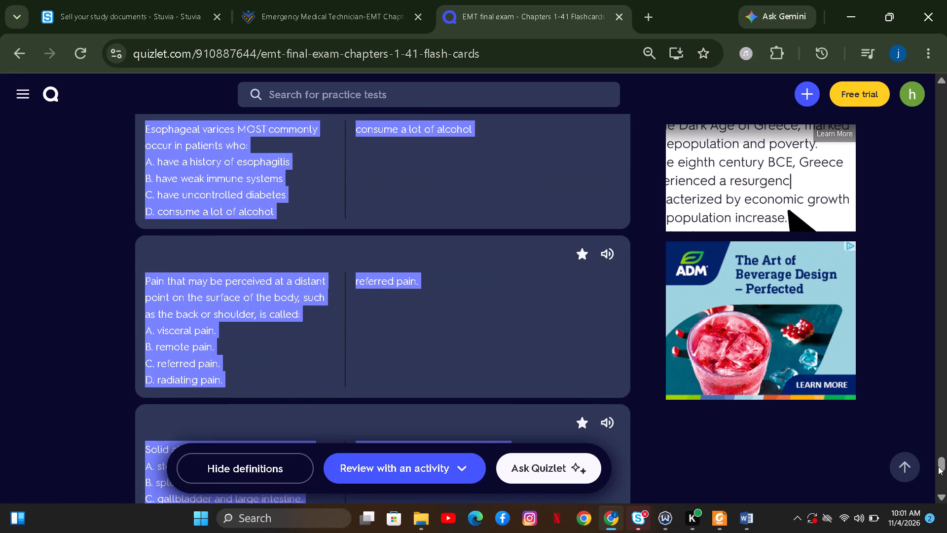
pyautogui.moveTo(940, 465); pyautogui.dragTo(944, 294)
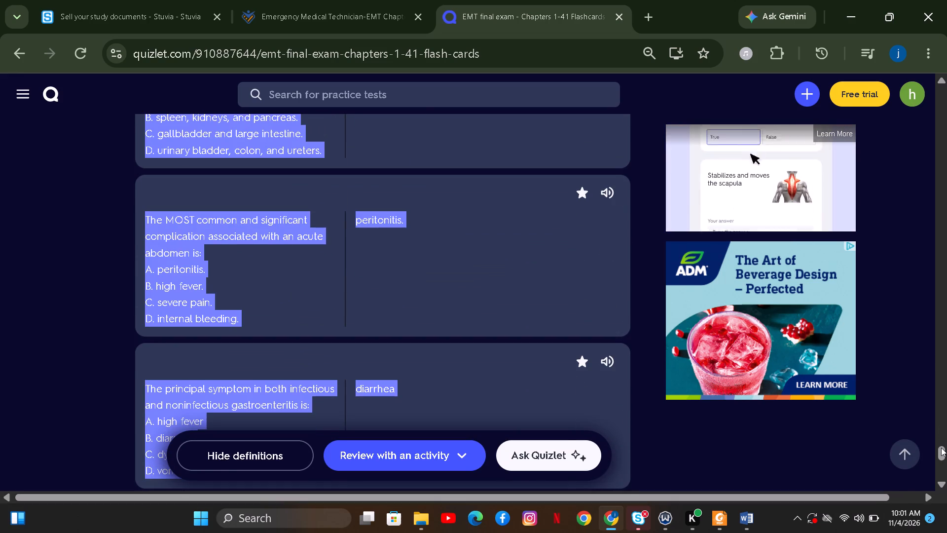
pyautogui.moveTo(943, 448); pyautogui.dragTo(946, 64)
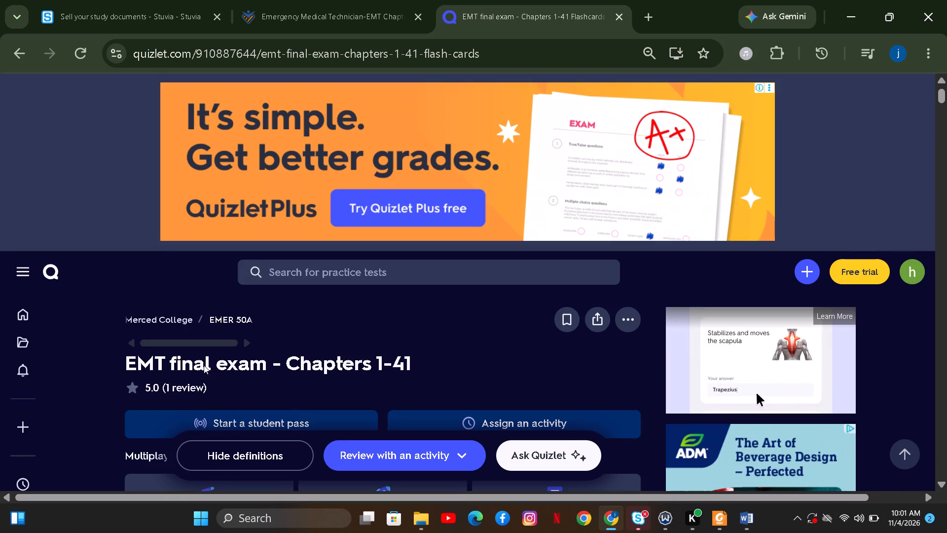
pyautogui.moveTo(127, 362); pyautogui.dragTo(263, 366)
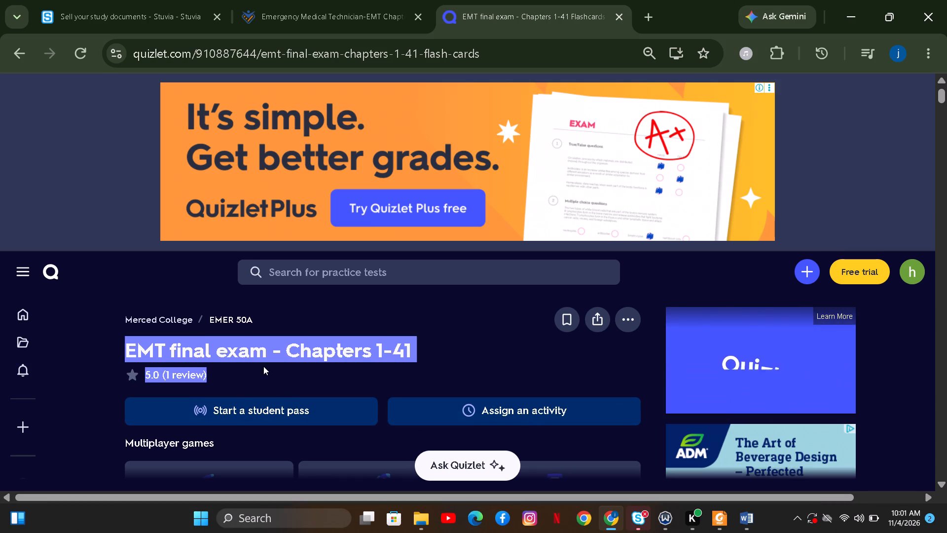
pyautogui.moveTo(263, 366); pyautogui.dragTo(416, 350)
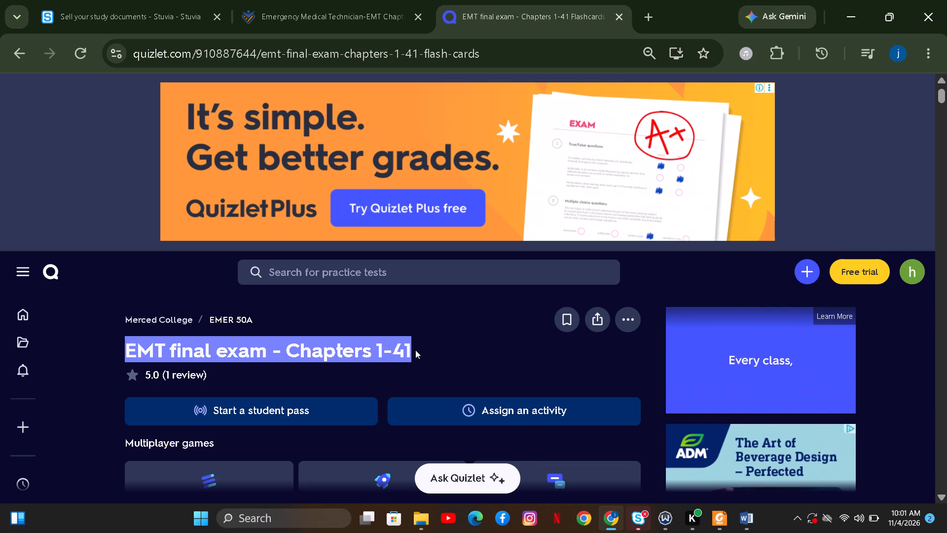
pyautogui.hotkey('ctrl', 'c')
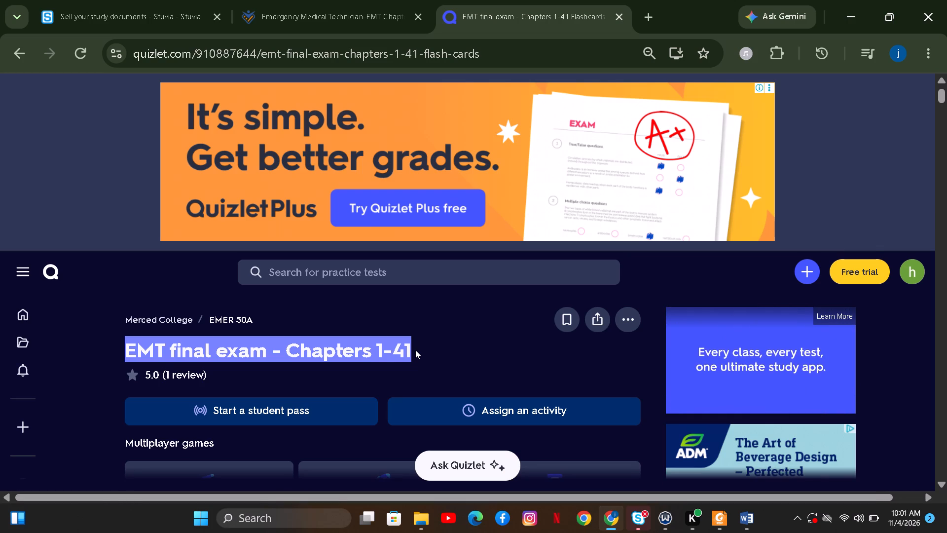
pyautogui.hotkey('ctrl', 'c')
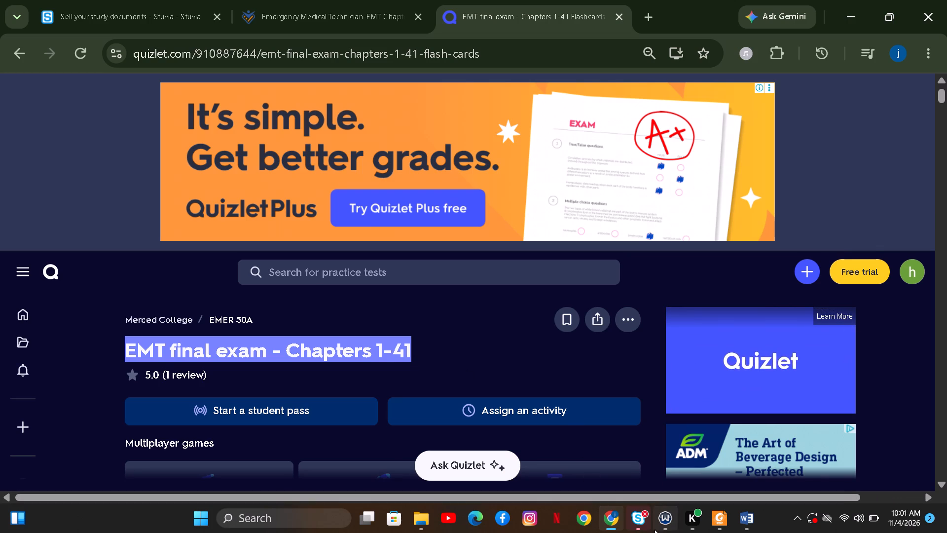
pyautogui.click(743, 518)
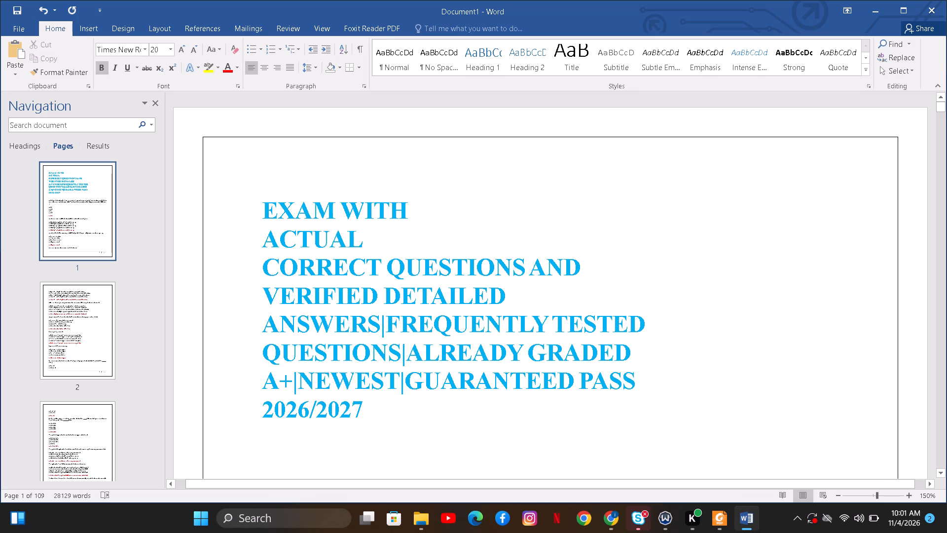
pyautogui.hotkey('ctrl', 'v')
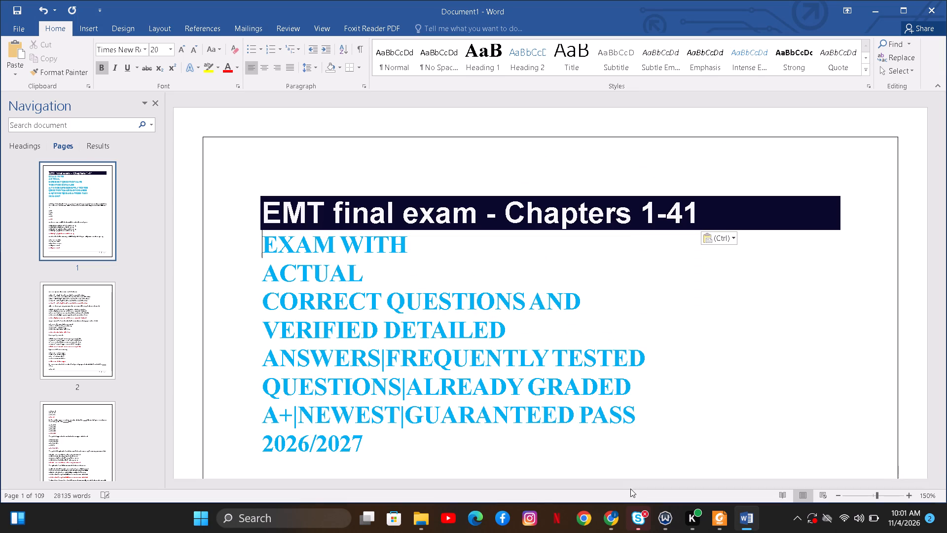
# Replace the Quizlet title in Word with "Emergency Medical Technician-EMT Chapters 1–41 Final EXAM", copied from the Docmerit page title in Chrome.
pyautogui.click(612, 520)
pyautogui.click(278, 14)
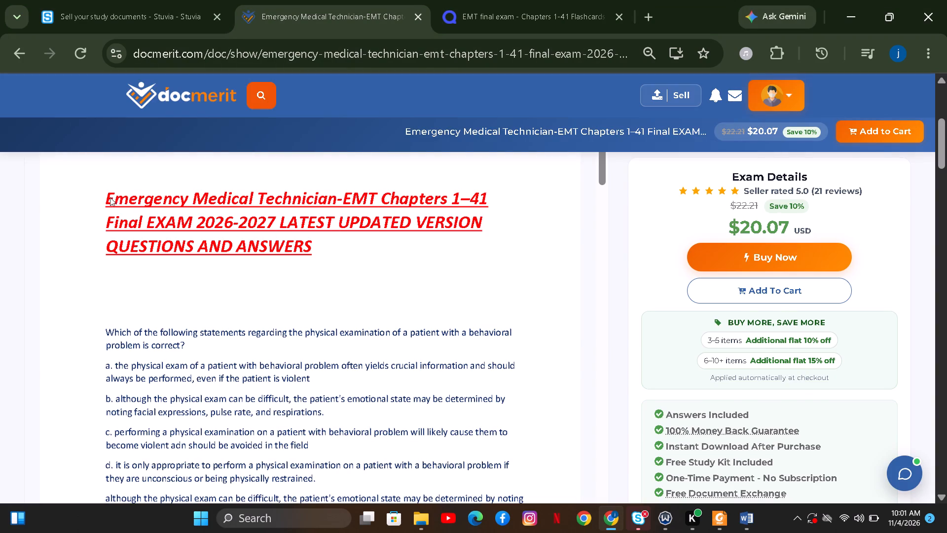
pyautogui.scroll(6, 202, 193)
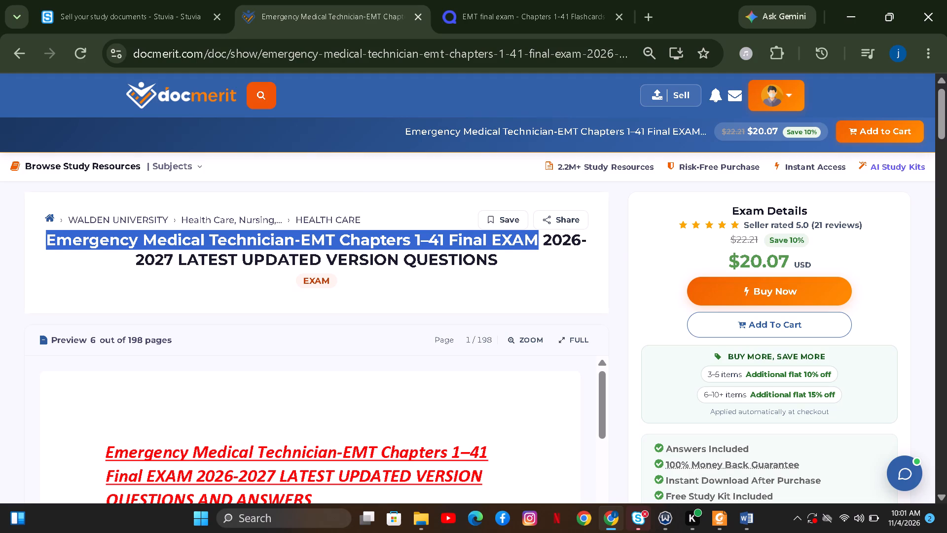
pyautogui.hotkey('ctrl', 'c')
pyautogui.hotkey('ctrl', 'c')
pyautogui.hotkey('ctrl', 'c')
pyautogui.click(746, 515)
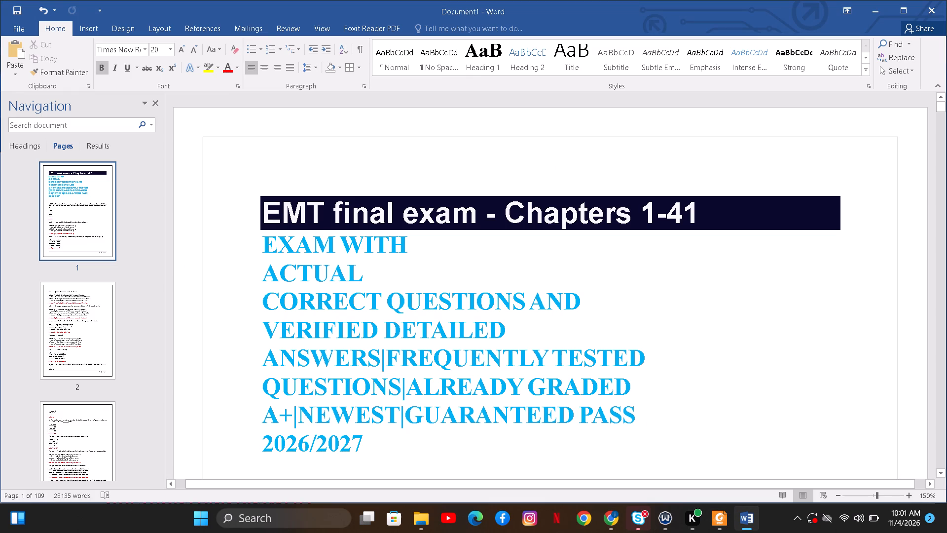
pyautogui.moveTo(266, 215); pyautogui.dragTo(399, 223)
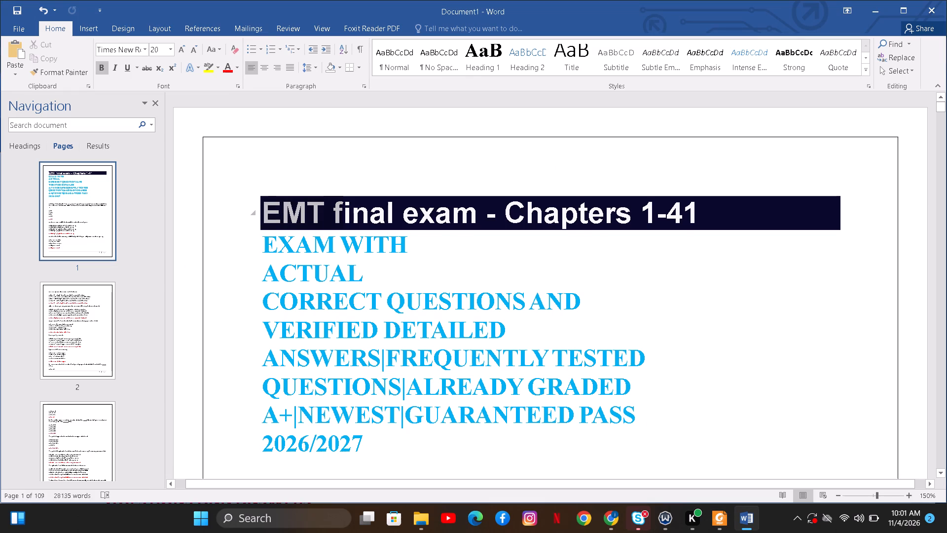
pyautogui.moveTo(399, 223); pyautogui.dragTo(687, 208)
pyautogui.press('BackSpace')
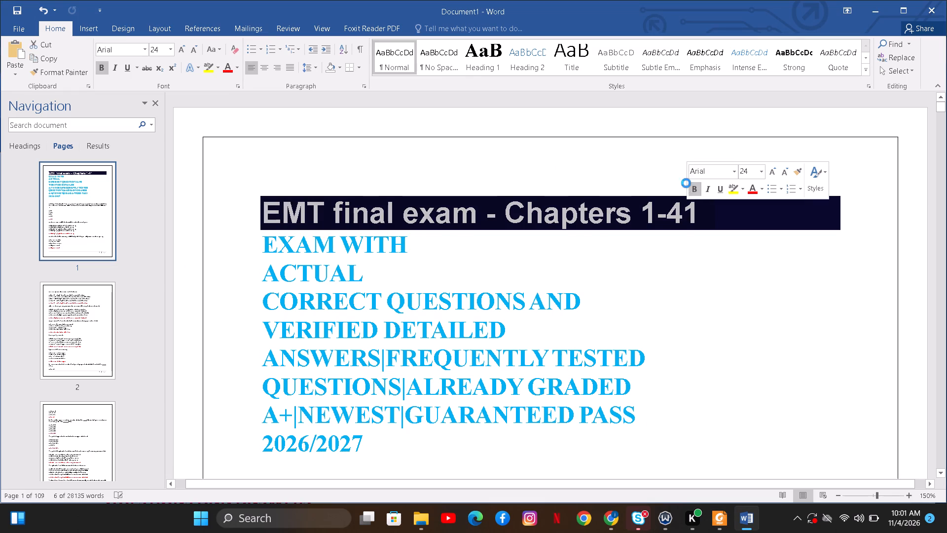
pyautogui.hotkey('ctrl', 'v')
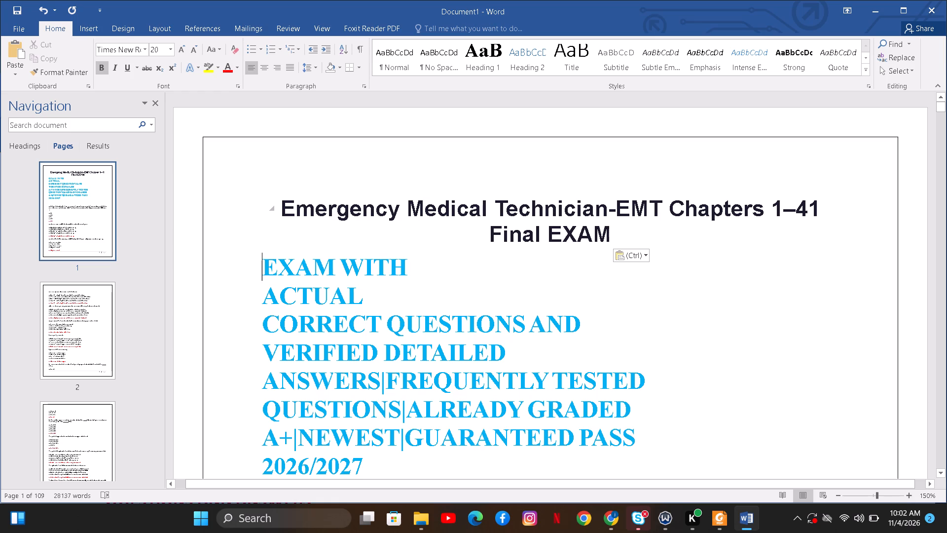
# Join the blue "EXAM WITH ACTUAL…" text onto the end of the new title and delete its duplicate word "EXAM".
pyautogui.press('BackSpace')
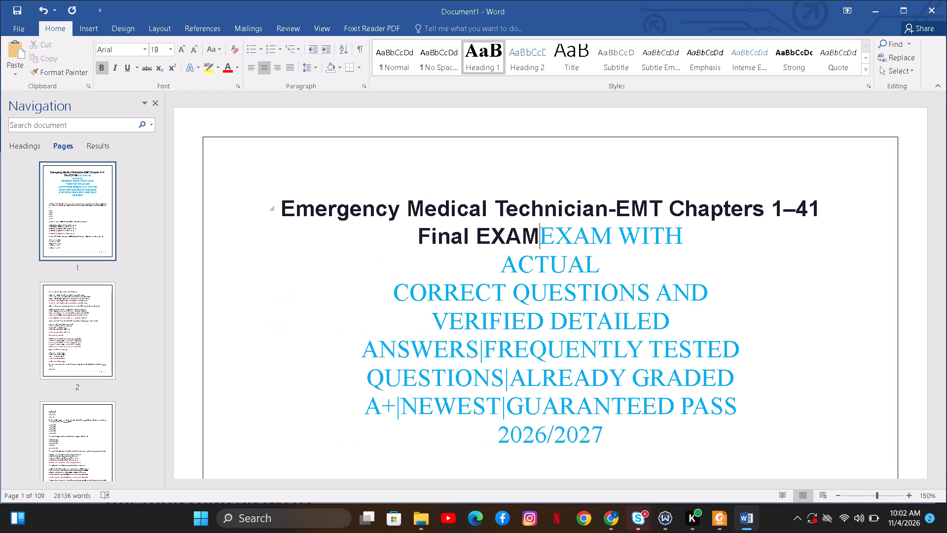
pyautogui.moveTo(544, 236); pyautogui.dragTo(571, 236)
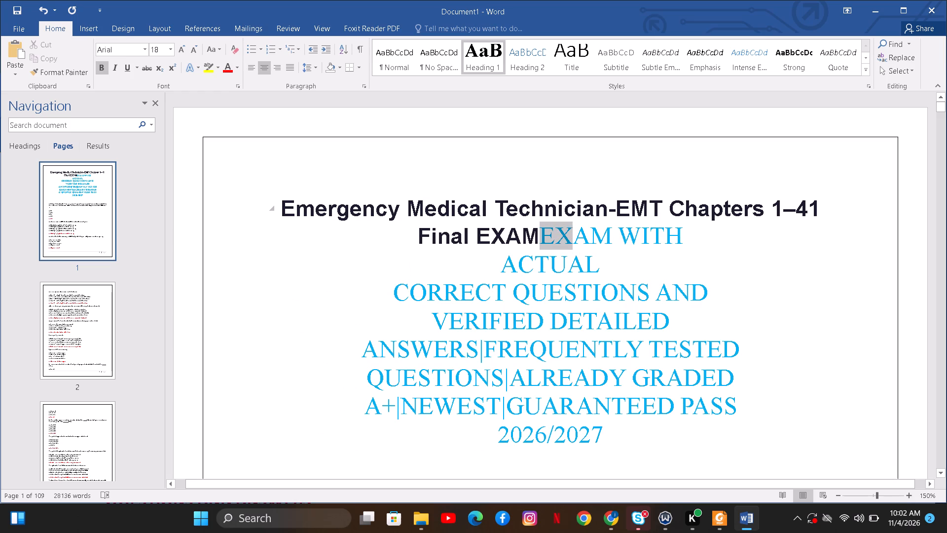
pyautogui.moveTo(571, 236); pyautogui.dragTo(602, 234)
pyautogui.press('BackSpace')
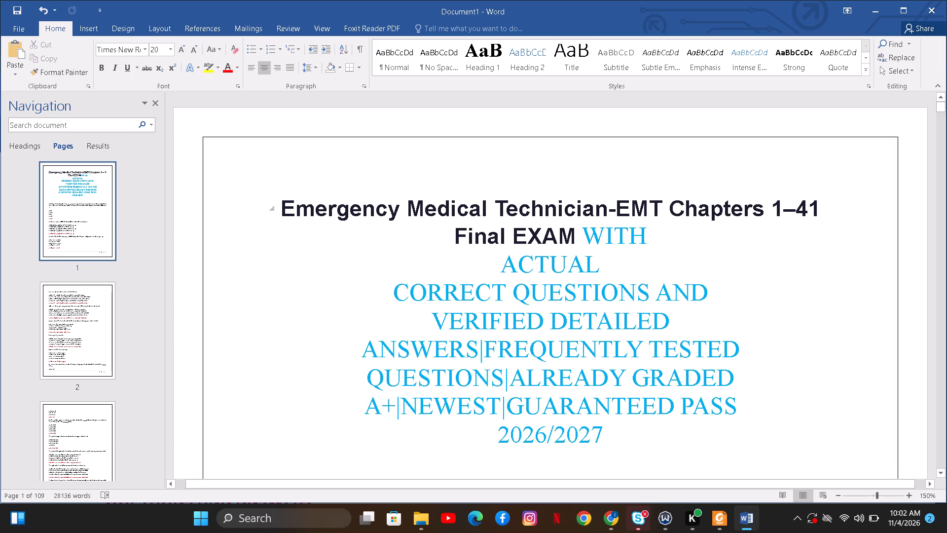
# Format the "Emergency Medical Technician-EMT Chapters 1–41 Final EXAM" part of the heading as Times New Roman, size 28, uppercase and light blue.
pyautogui.moveTo(281, 201); pyautogui.dragTo(544, 237)
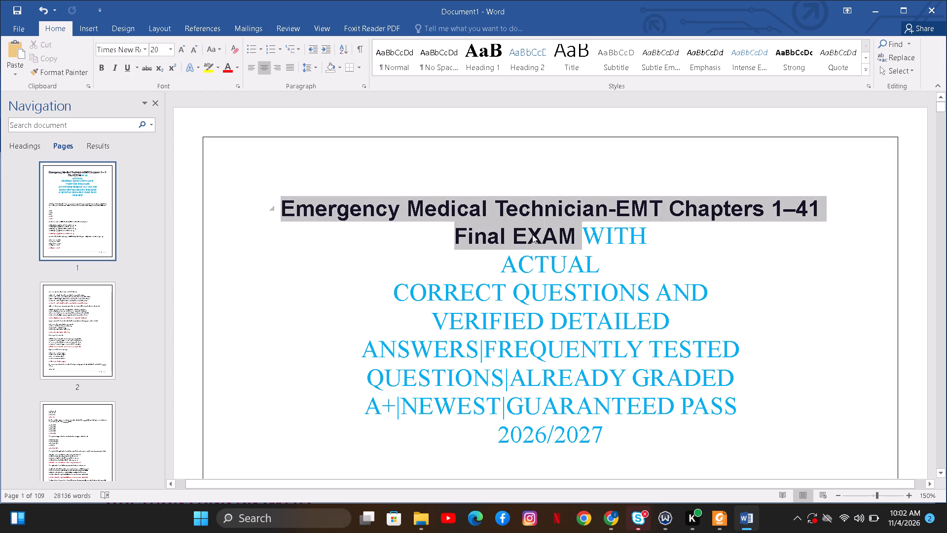
pyautogui.click(143, 49)
pyautogui.click(146, 122)
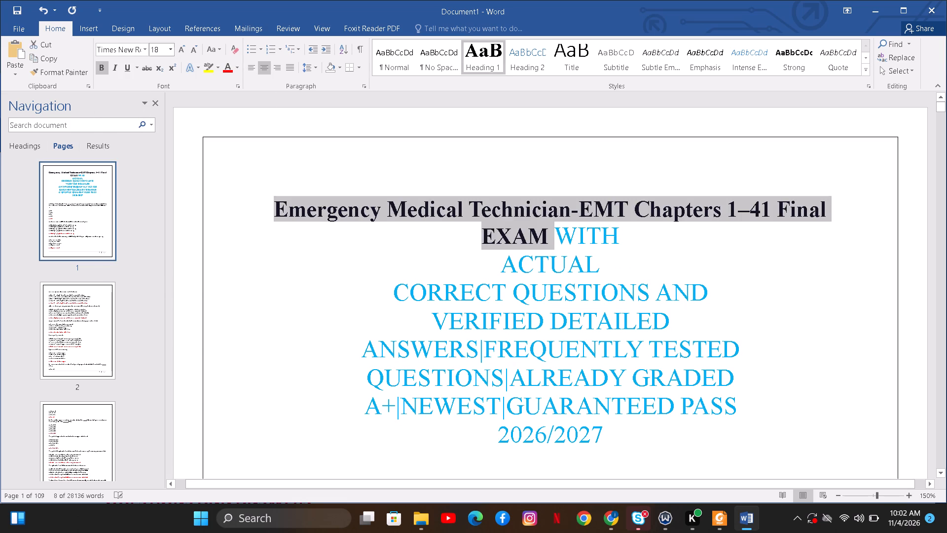
pyautogui.click(172, 45)
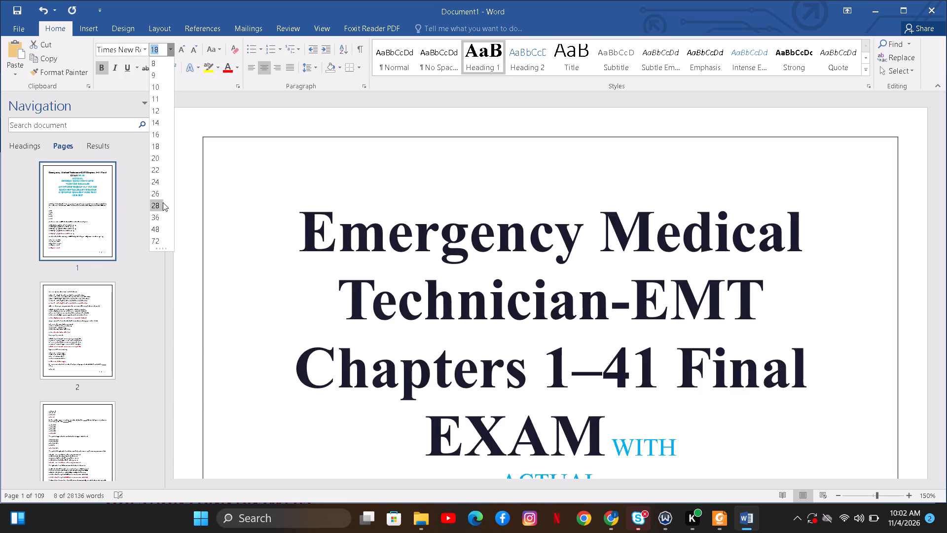
pyautogui.click(163, 202)
pyautogui.click(161, 207)
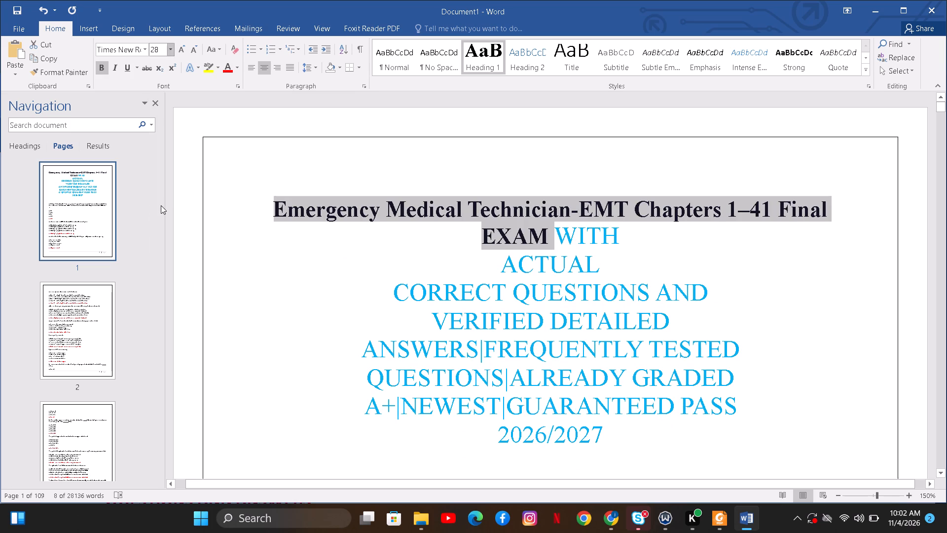
pyautogui.click(219, 47)
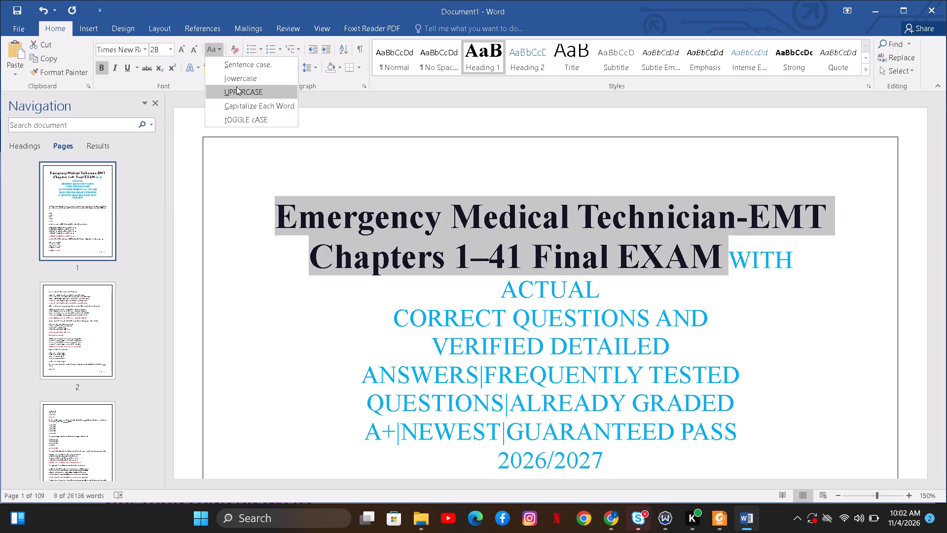
pyautogui.click(238, 88)
pyautogui.click(235, 67)
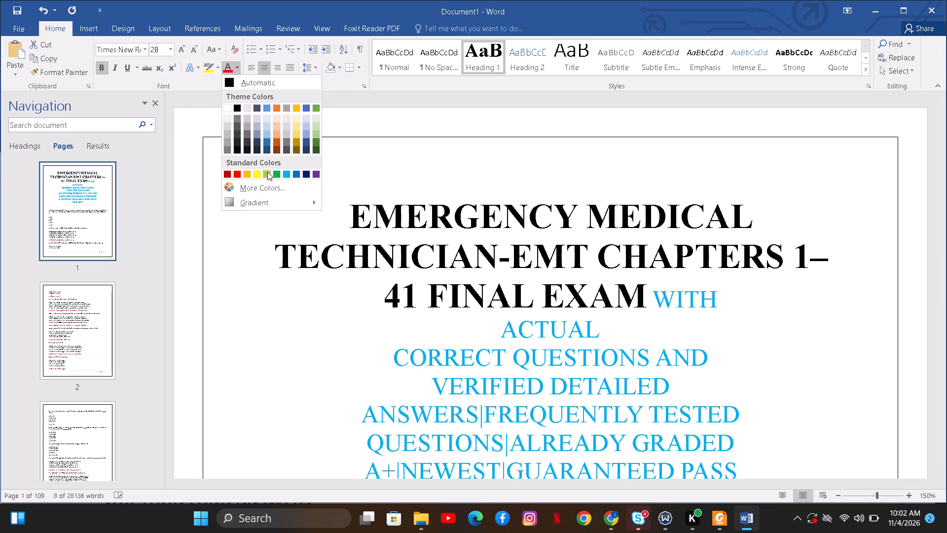
pyautogui.click(284, 174)
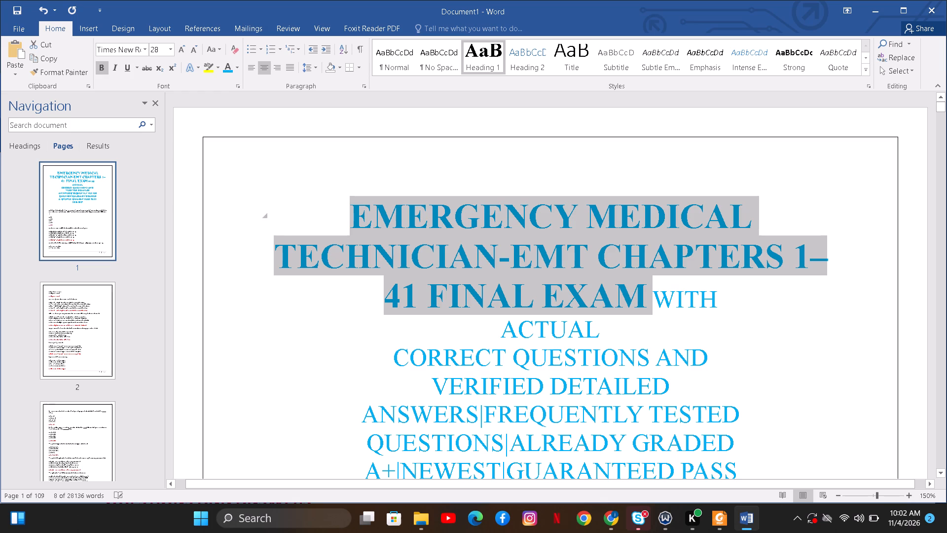
# Set the rest of the heading, from "WITH ACTUAL" to "2026/2027", to size 28 and bold.
pyautogui.moveTo(659, 302); pyautogui.dragTo(681, 416)
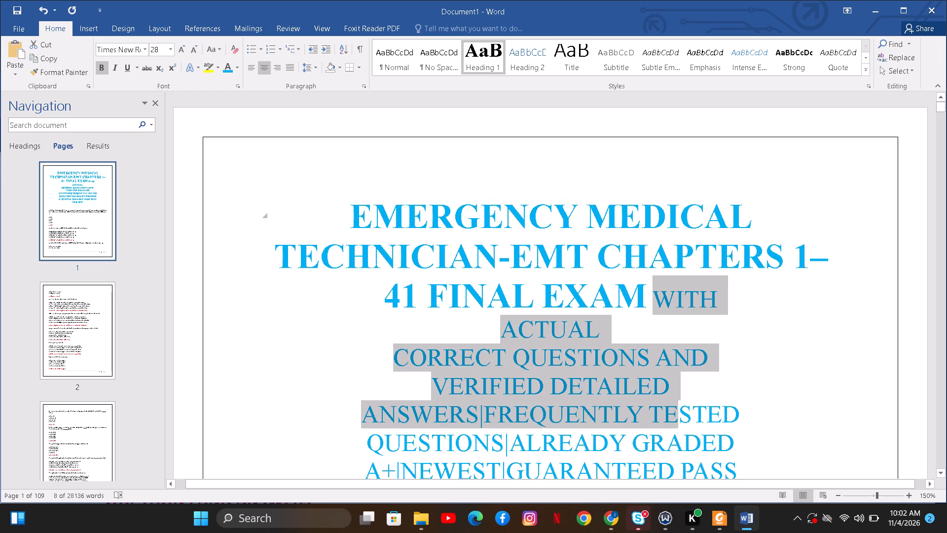
pyautogui.moveTo(681, 416); pyautogui.dragTo(688, 458)
pyautogui.scroll(-1, 689, 437)
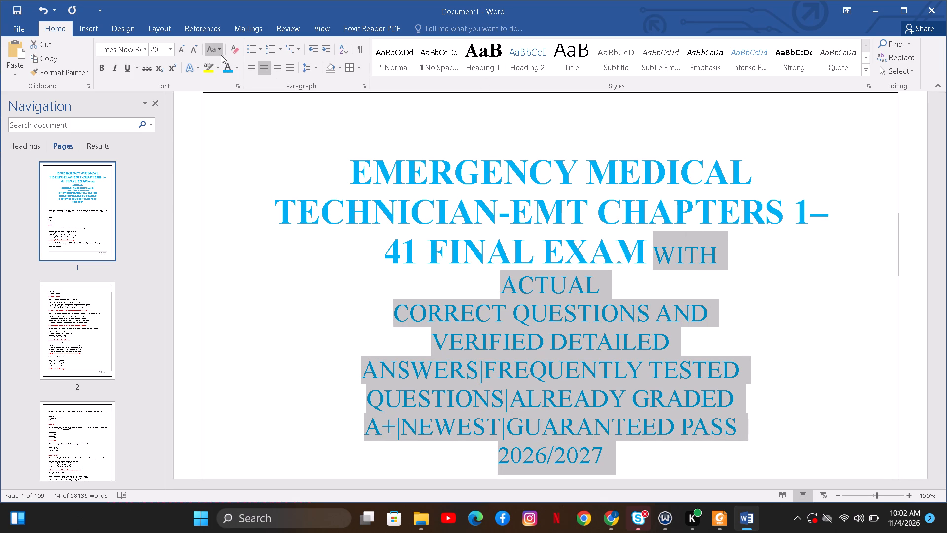
pyautogui.click(172, 48)
pyautogui.click(162, 206)
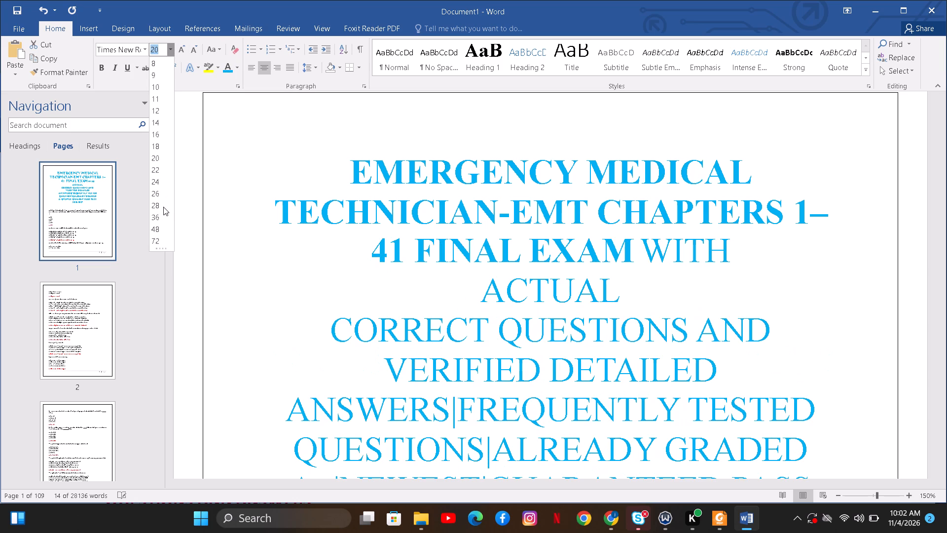
pyautogui.click(157, 205)
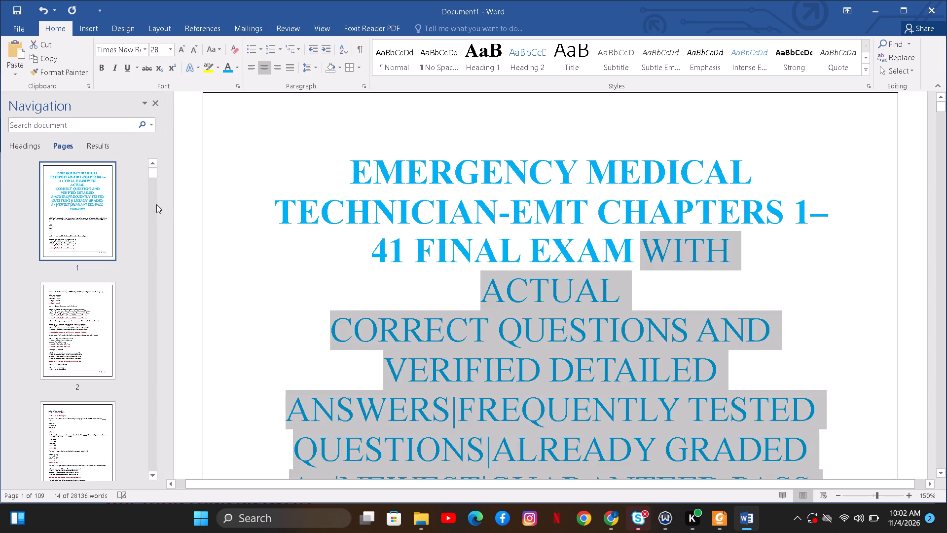
pyautogui.click(104, 69)
pyautogui.scroll(-2, 448, 304)
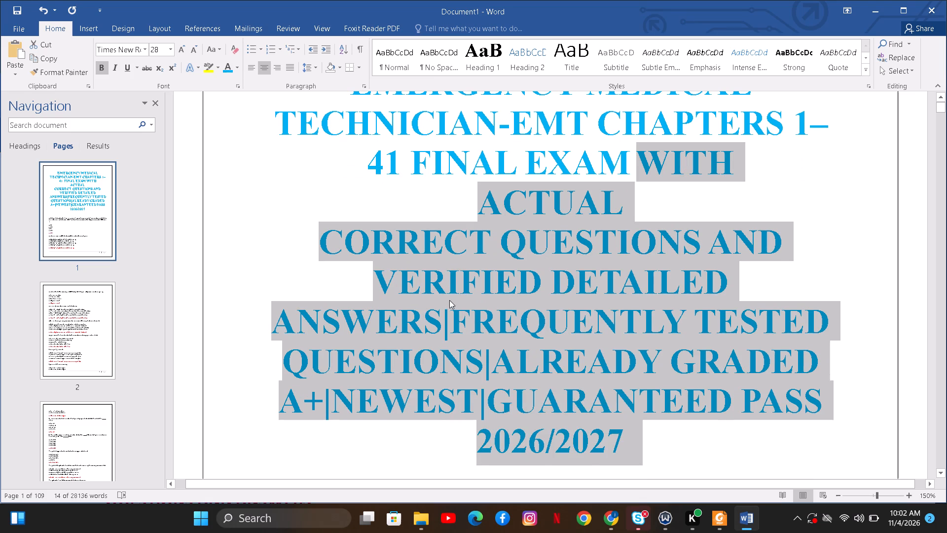
pyautogui.scroll(3, 450, 300)
pyautogui.scroll(-2, 450, 300)
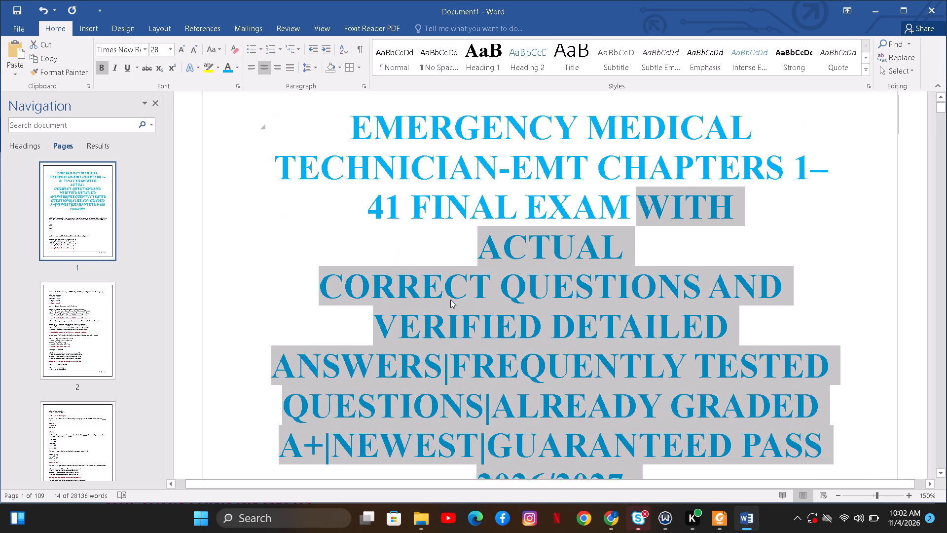
# Reduce the entire title heading, from "EMERGENCY MEDICAL" to "2026/2027", to font size 20.
pyautogui.moveTo(356, 130); pyautogui.dragTo(600, 221)
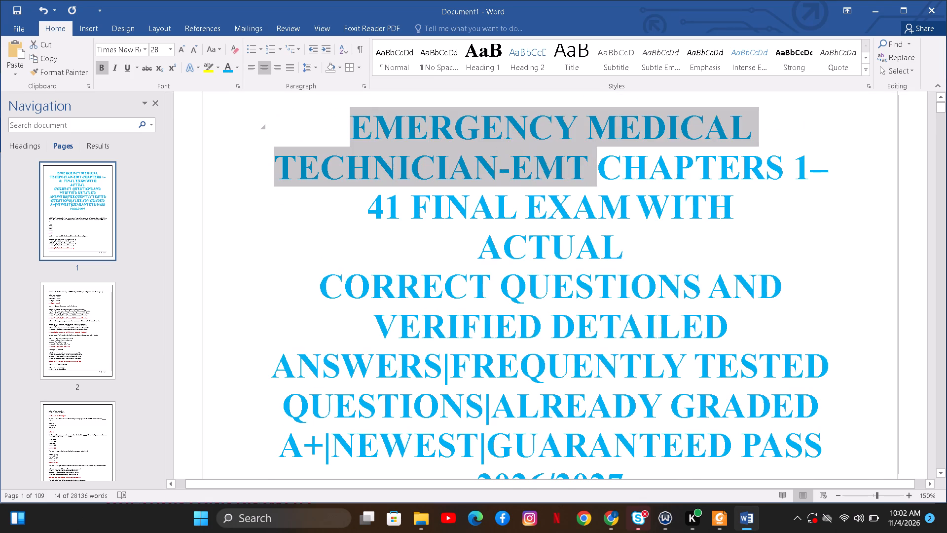
pyautogui.moveTo(600, 221); pyautogui.dragTo(623, 379)
pyautogui.scroll(-2, 621, 373)
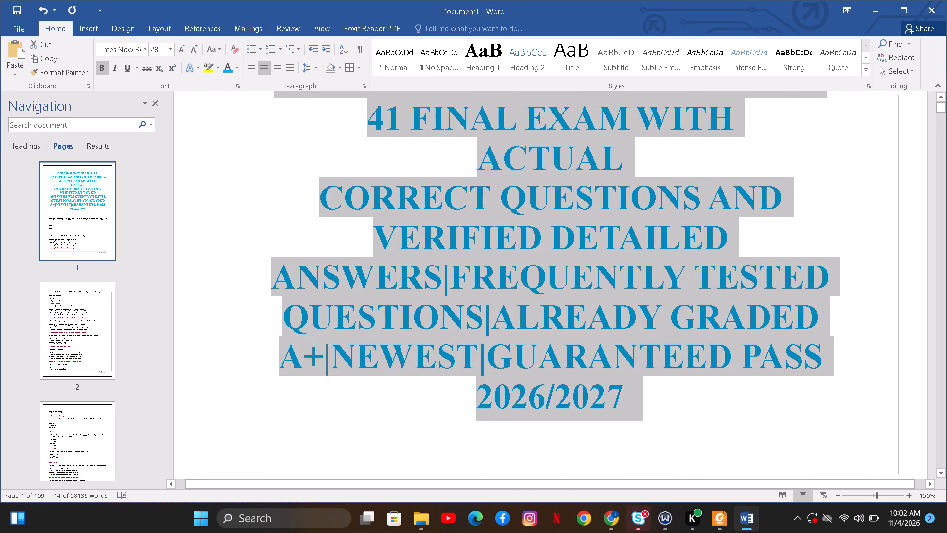
pyautogui.moveTo(623, 379); pyautogui.dragTo(657, 393)
pyautogui.scroll(3, 531, 330)
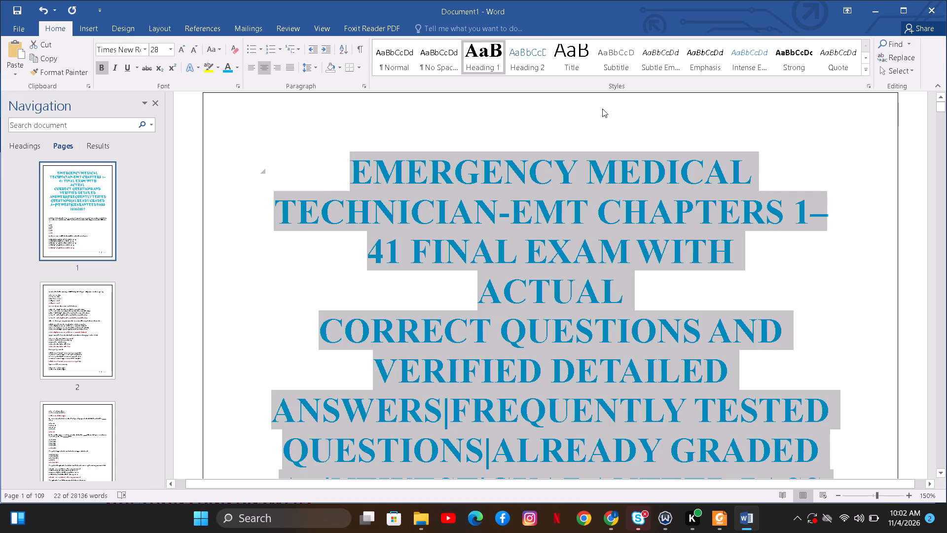
pyautogui.click(197, 47)
pyautogui.click(198, 47)
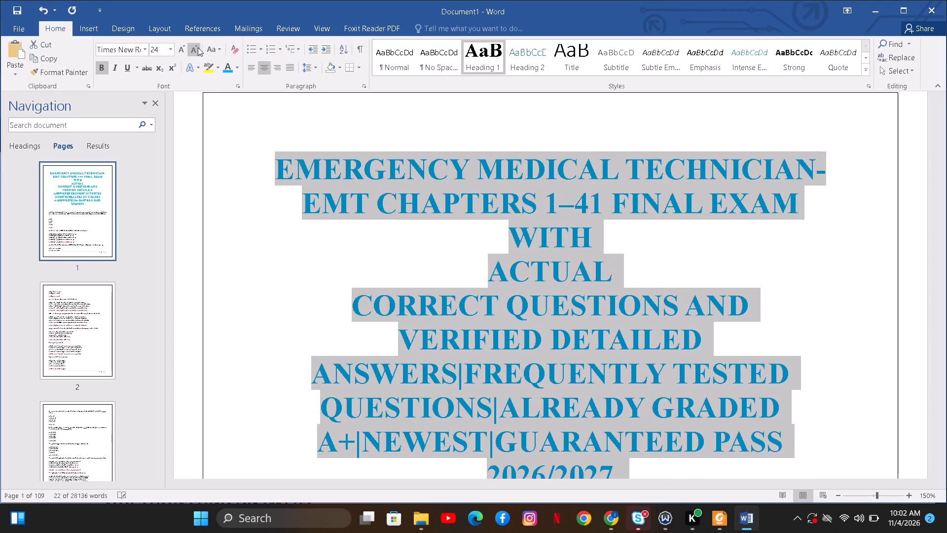
pyautogui.click(198, 47)
pyautogui.click(198, 47)
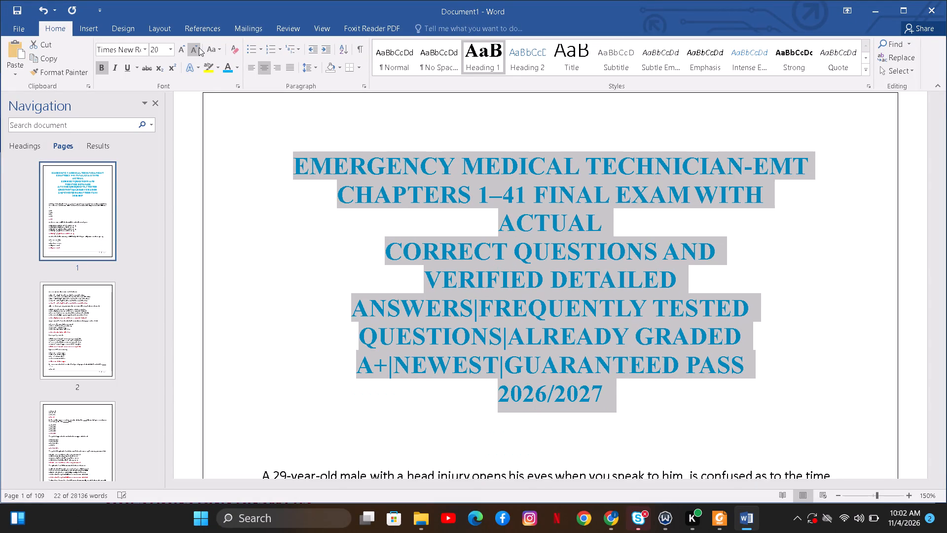
pyautogui.scroll(-2, 614, 304)
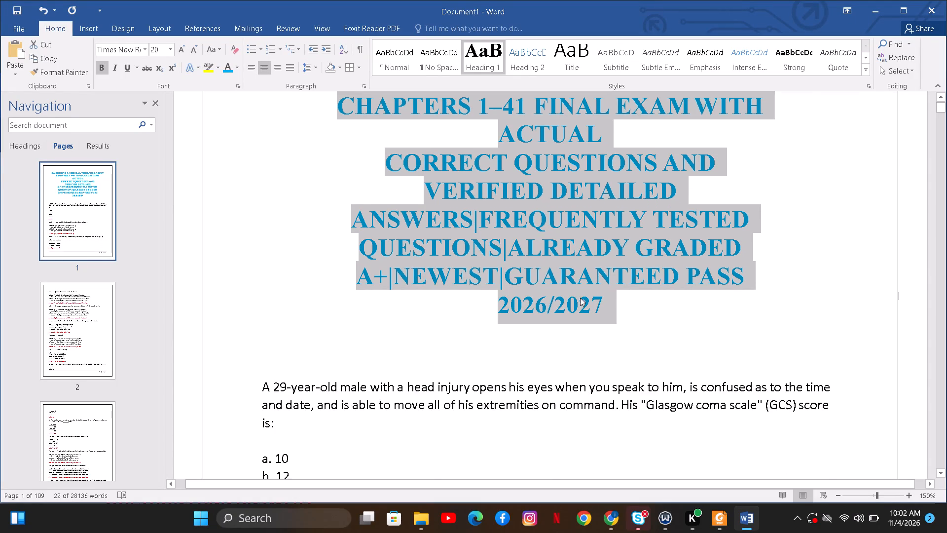
pyautogui.scroll(4, 581, 298)
pyautogui.scroll(-2, 583, 299)
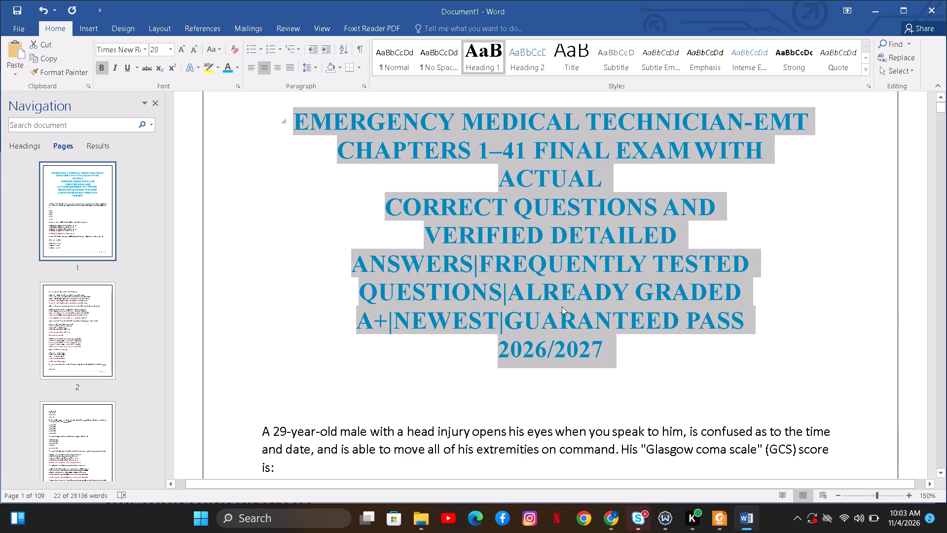
pyautogui.click(460, 352)
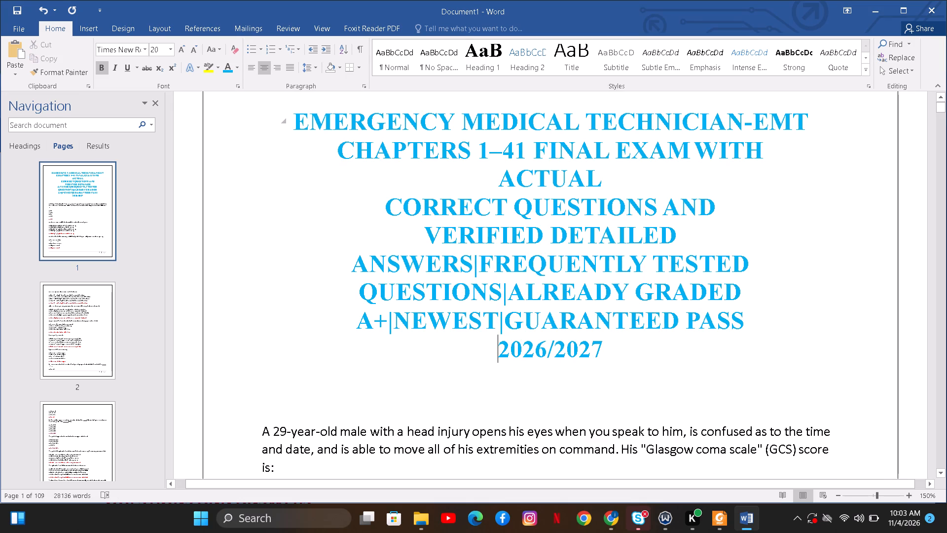
# Move the word "ACTUAL" up to follow "FINAL EXAM WITH" on the same line, deleting its original occurrence.
pyautogui.moveTo(502, 180); pyautogui.dragTo(594, 182)
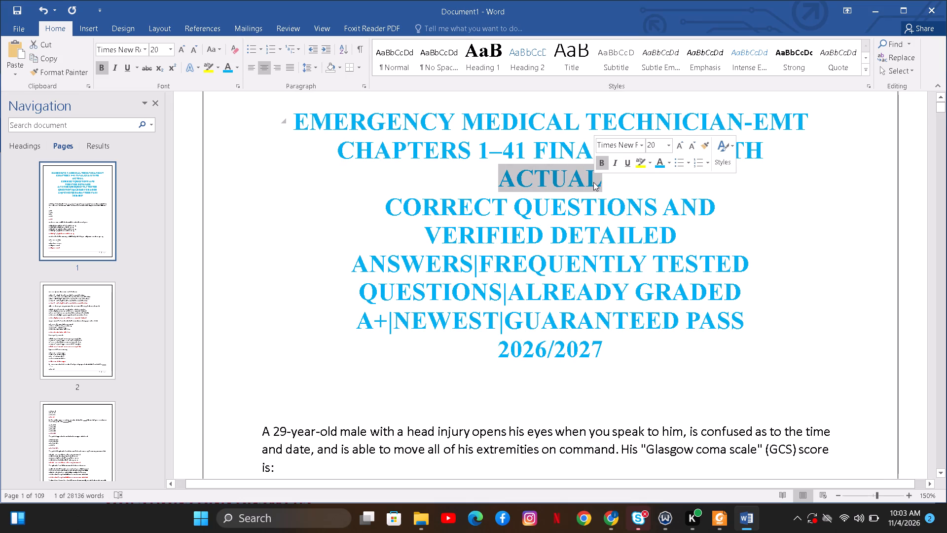
pyautogui.hotkey('ctrl', 'c')
pyautogui.hotkey('ctrl', 'c')
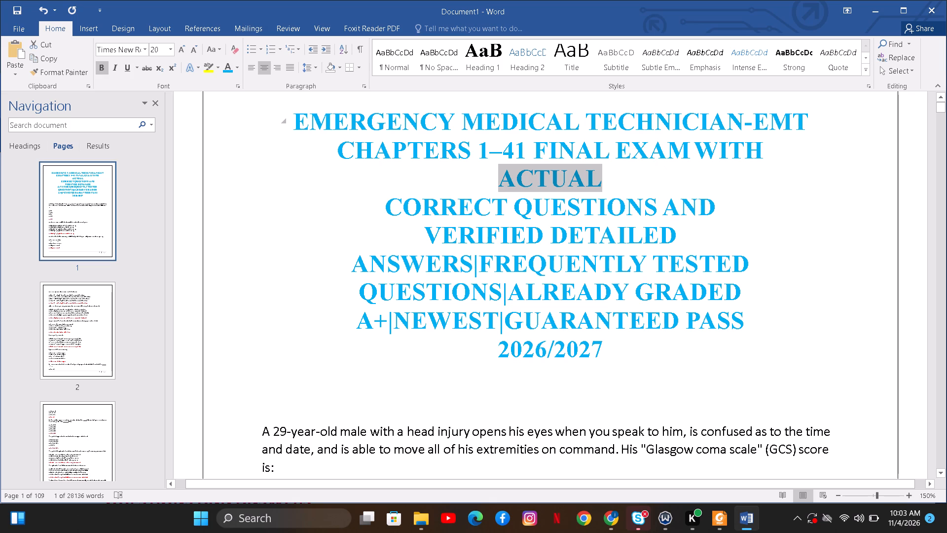
pyautogui.click(768, 152)
pyautogui.hotkey('ctrl', 'v')
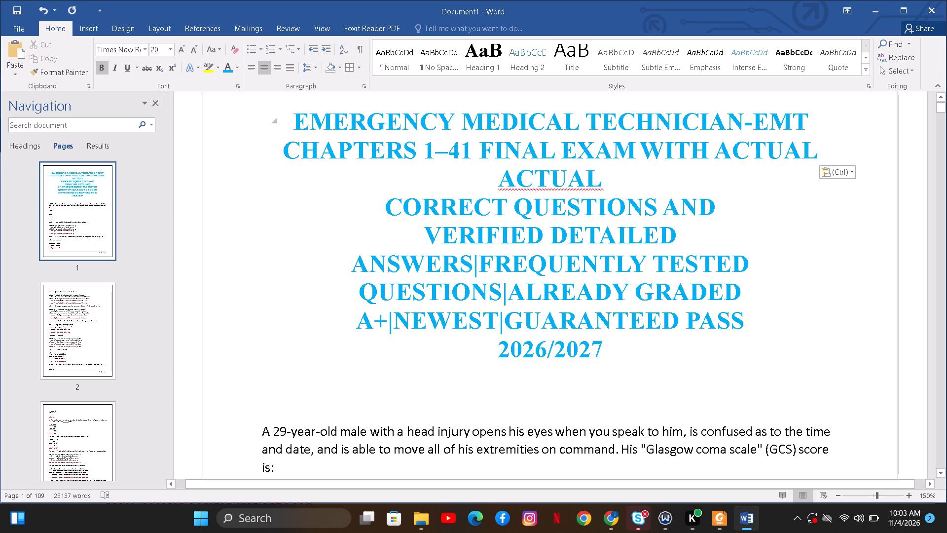
pyautogui.moveTo(506, 183); pyautogui.dragTo(600, 184)
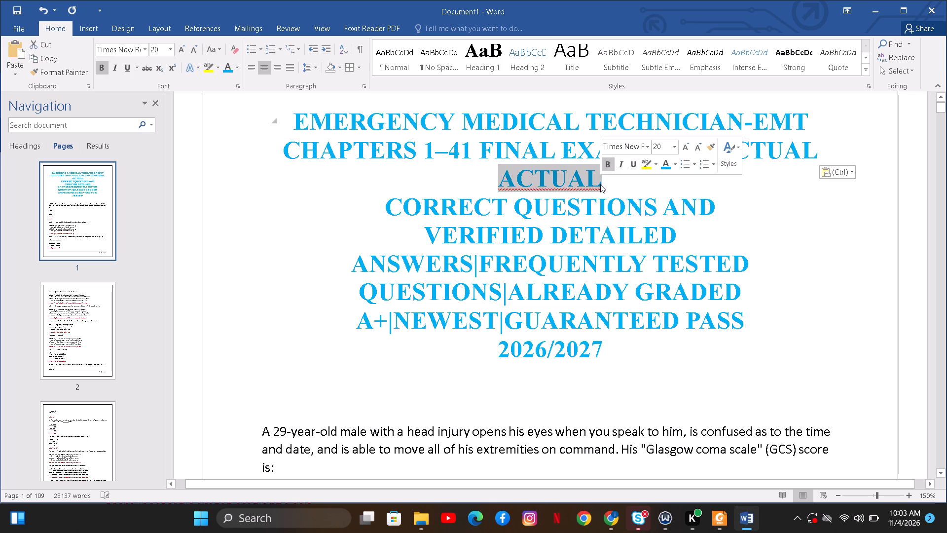
pyautogui.press('BackSpace')
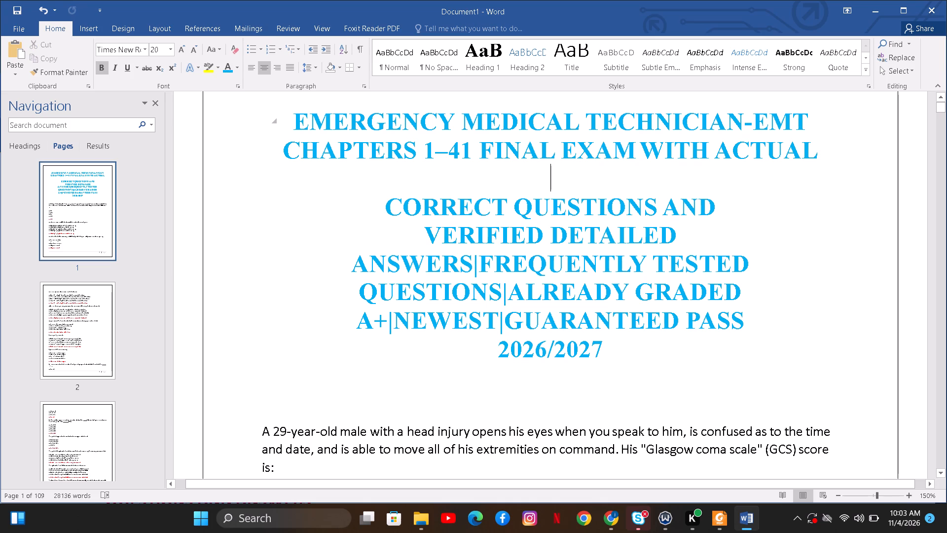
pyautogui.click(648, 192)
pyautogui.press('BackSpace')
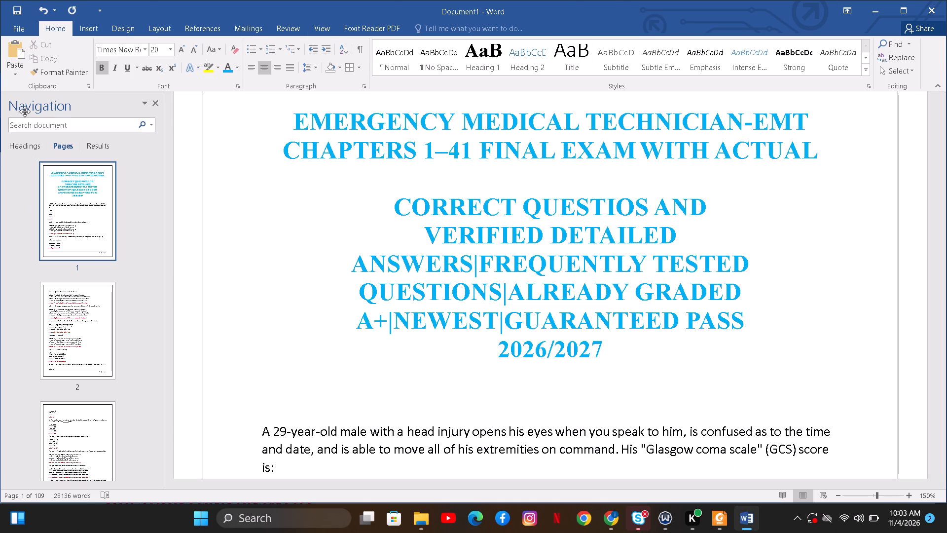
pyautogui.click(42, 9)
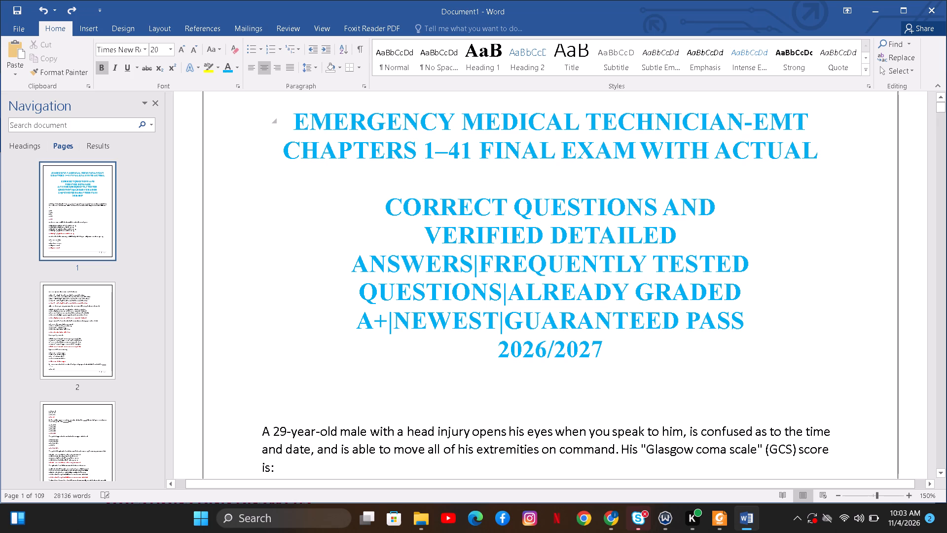
# Move the heading text from "CORRECT QUESTIONS AND" to "2026/2027" up into the empty line beneath "WITH ACTUAL" and delete the original copy.
pyautogui.moveTo(388, 209); pyautogui.dragTo(408, 211)
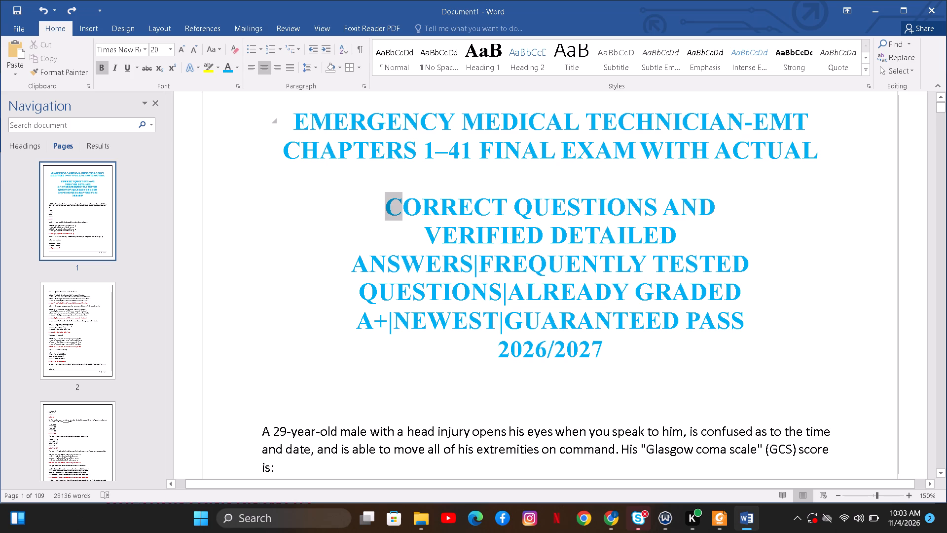
pyautogui.moveTo(408, 211); pyautogui.dragTo(655, 349)
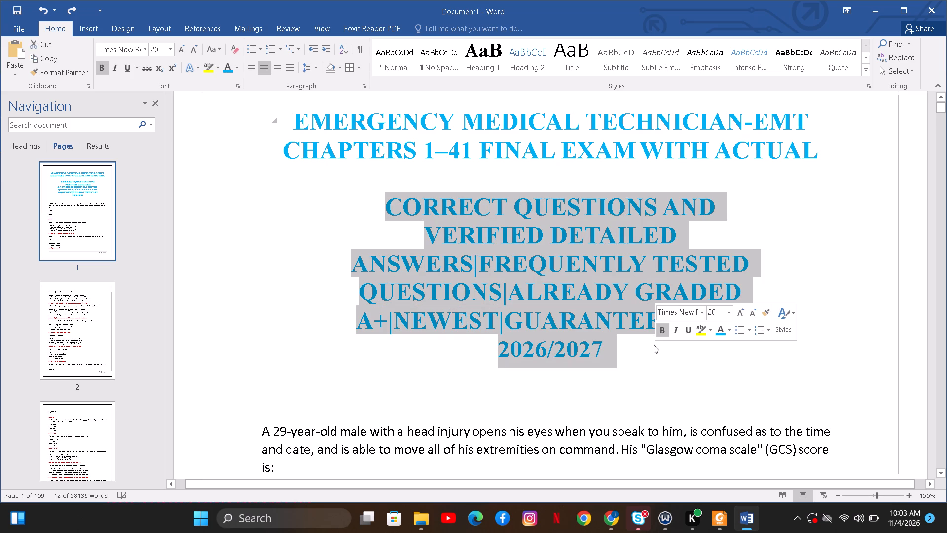
pyautogui.hotkey('ctrl', 'c')
pyautogui.hotkey('ctrl', 'c')
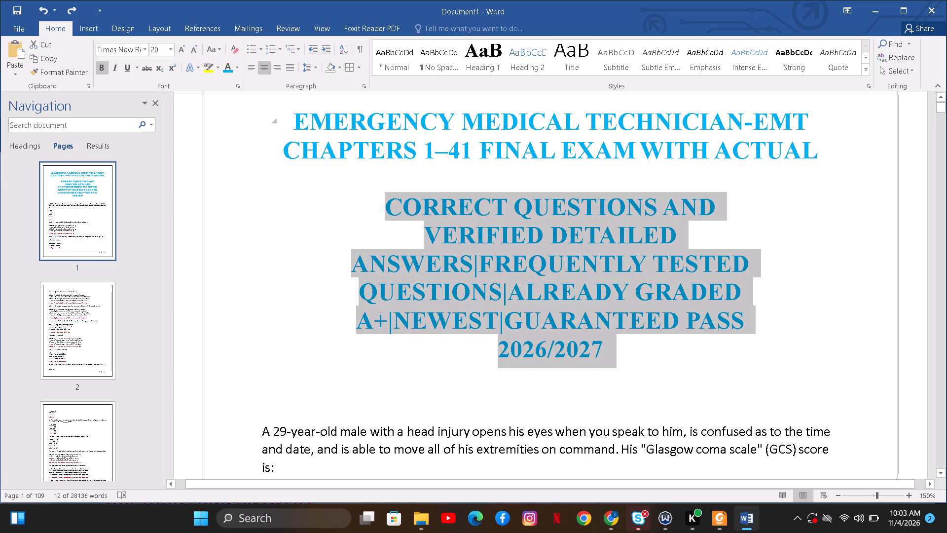
pyautogui.click(490, 171)
pyautogui.click(493, 170)
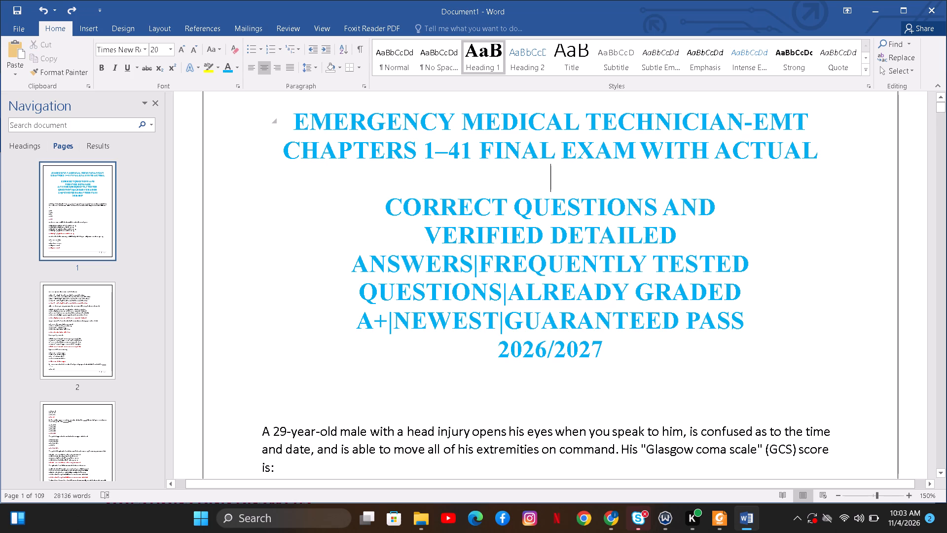
pyautogui.hotkey('ctrl', 'v')
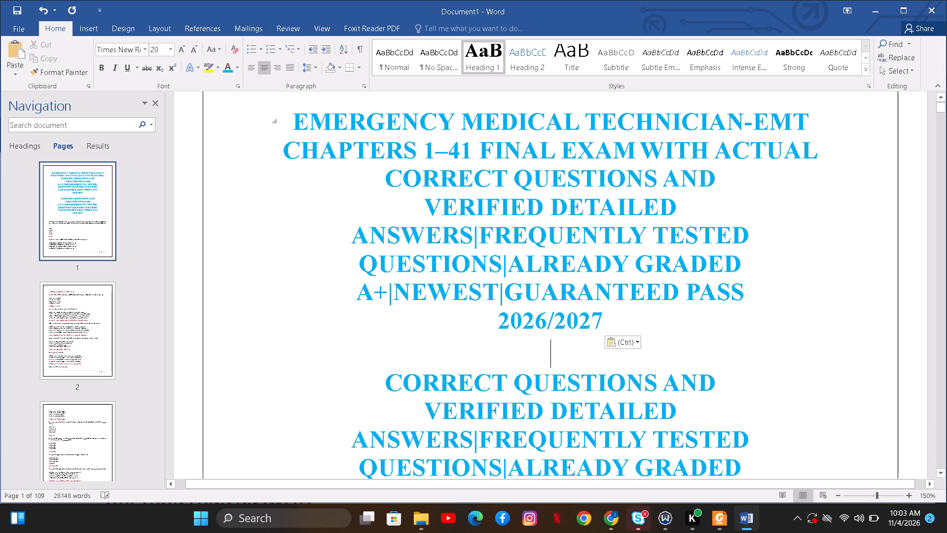
pyautogui.scroll(-2, 494, 246)
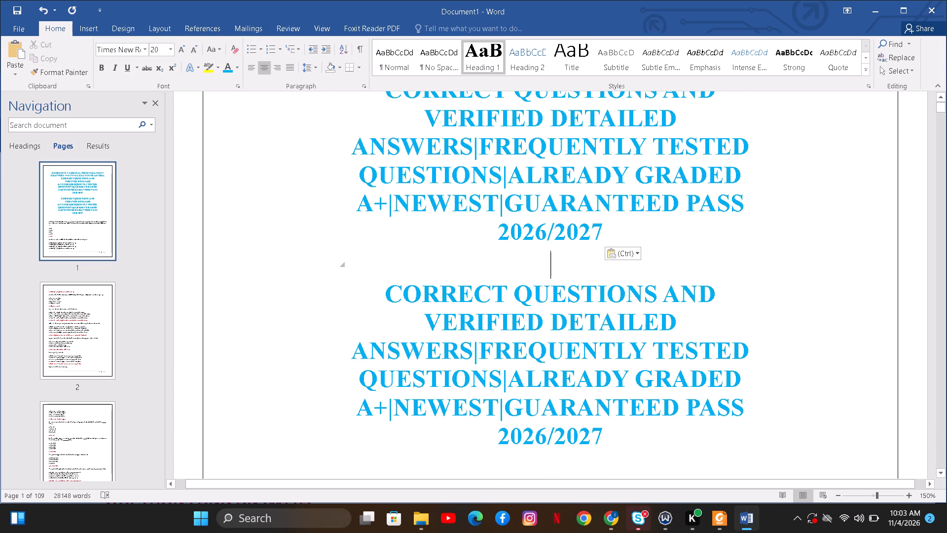
pyautogui.moveTo(387, 294); pyautogui.dragTo(611, 424)
pyautogui.press('BackSpace')
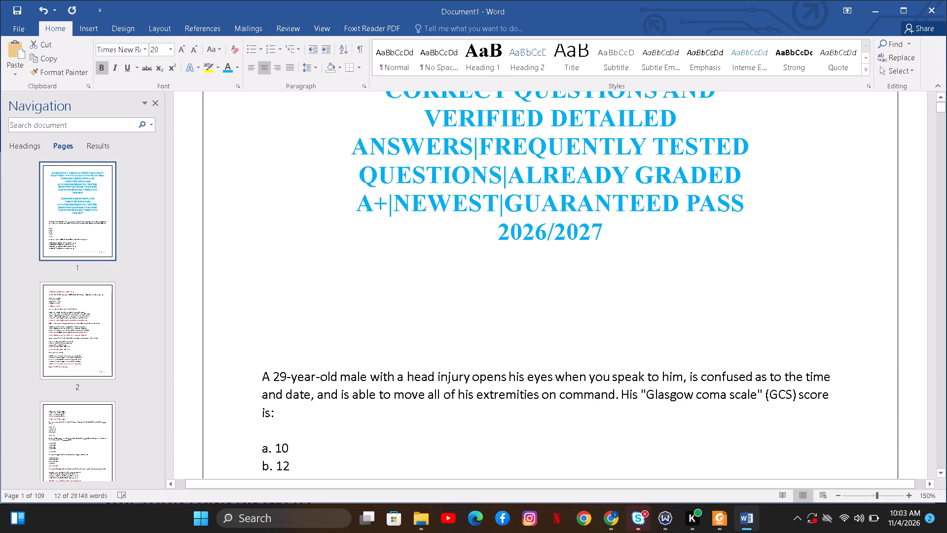
# Remove two empty lines between the title heading and the first question.
pyautogui.click(292, 349)
pyautogui.press('BackSpace')
pyautogui.press('BackSpace')
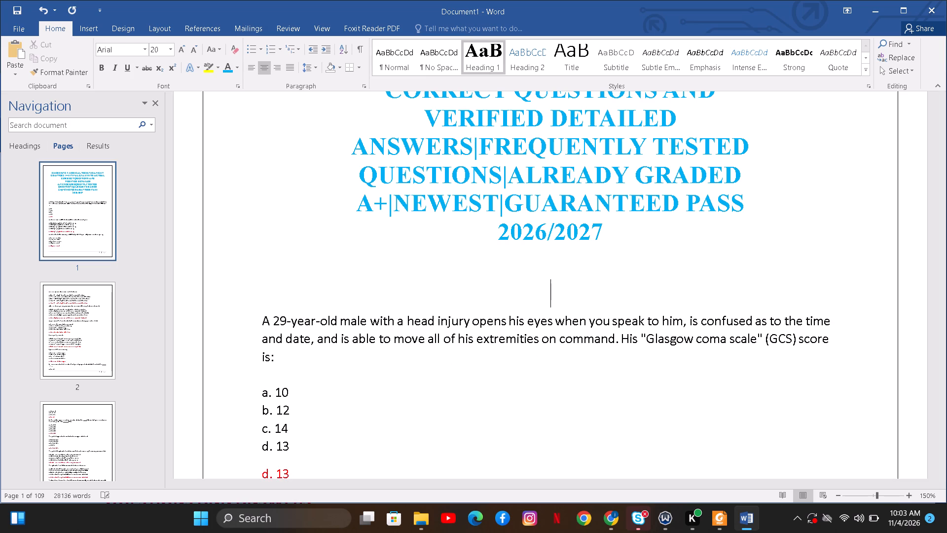
# Join "VERIFIED DETAILED" onto the "CORRECT QUESTIONS AND" line by pasting a copy of that phrase before it and deleting the original with its line break.
pyautogui.scroll(4, 295, 343)
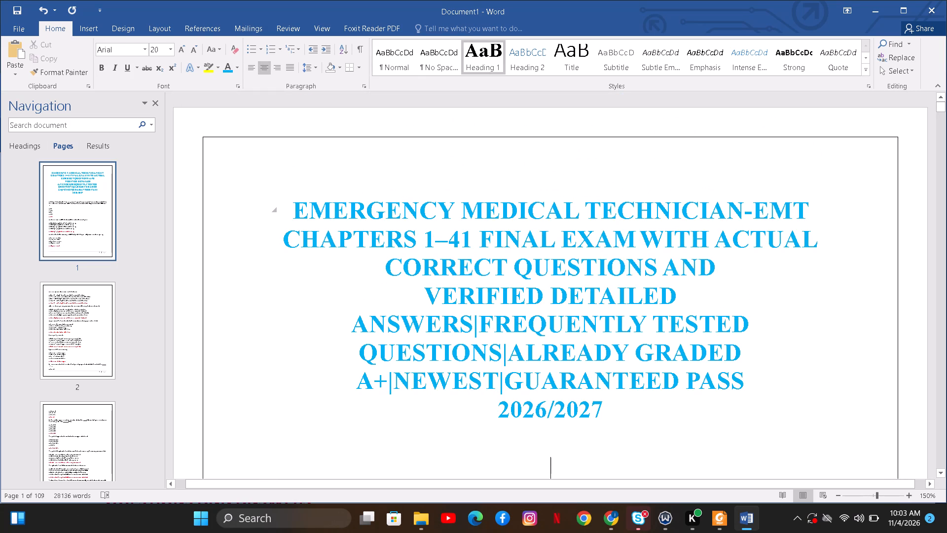
pyautogui.scroll(-1, 295, 347)
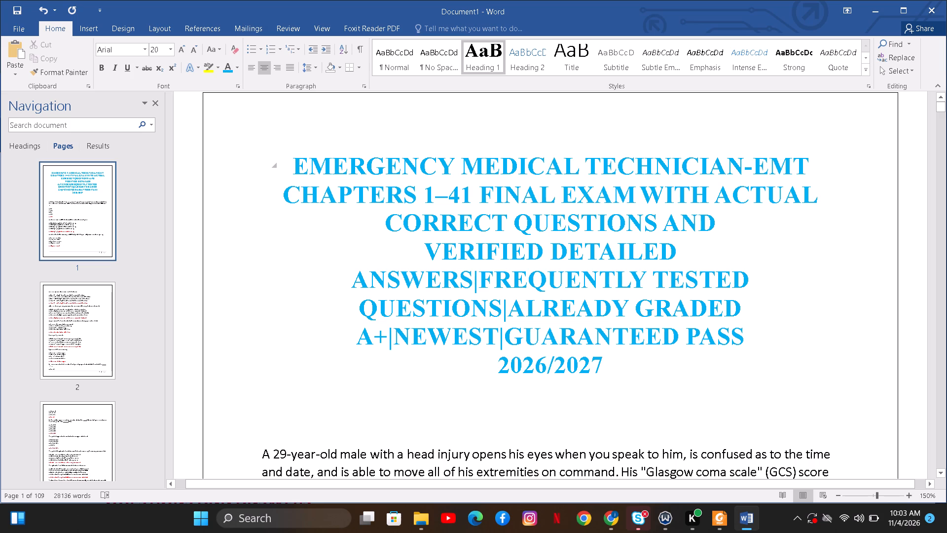
pyautogui.moveTo(389, 225); pyautogui.dragTo(404, 226)
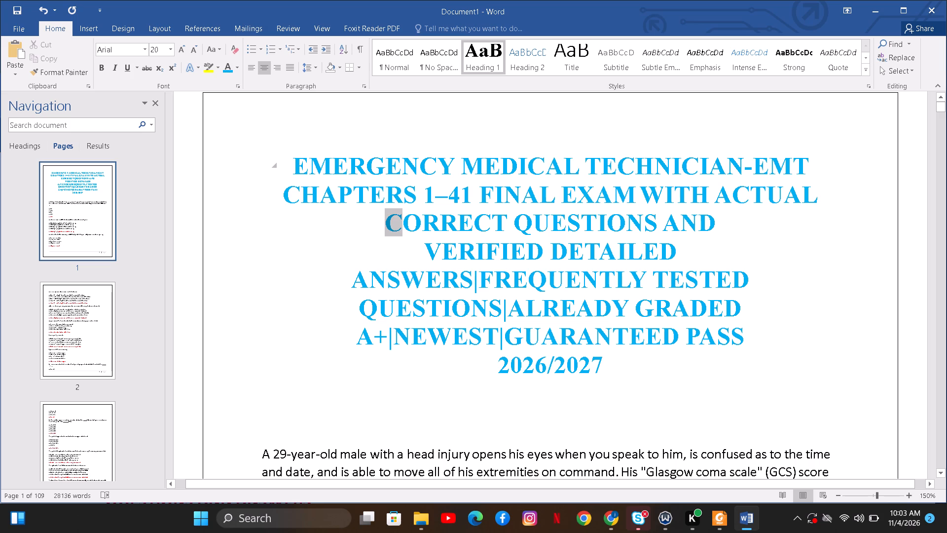
pyautogui.moveTo(404, 226); pyautogui.dragTo(694, 230)
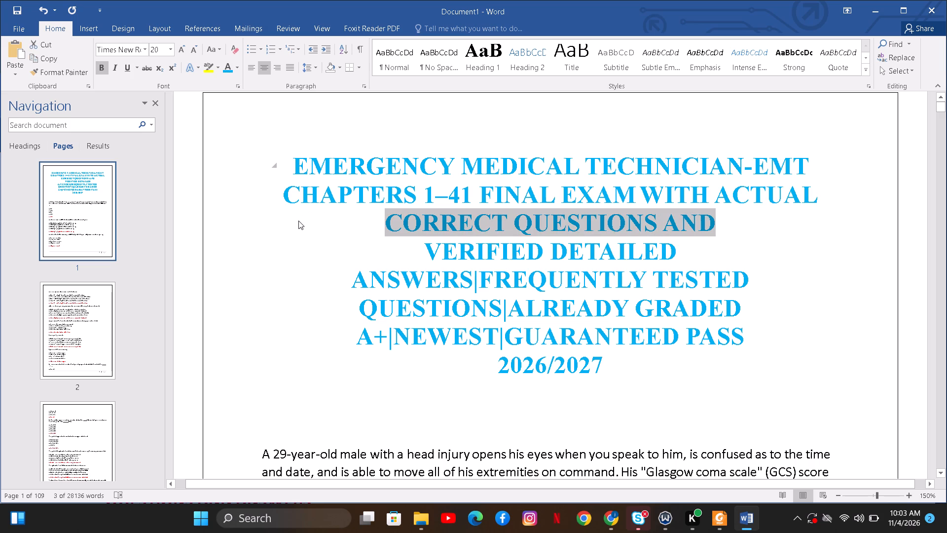
pyautogui.hotkey('ctrl', 'c')
pyautogui.hotkey('ctrl', 'c')
pyautogui.doubleClick(292, 223)
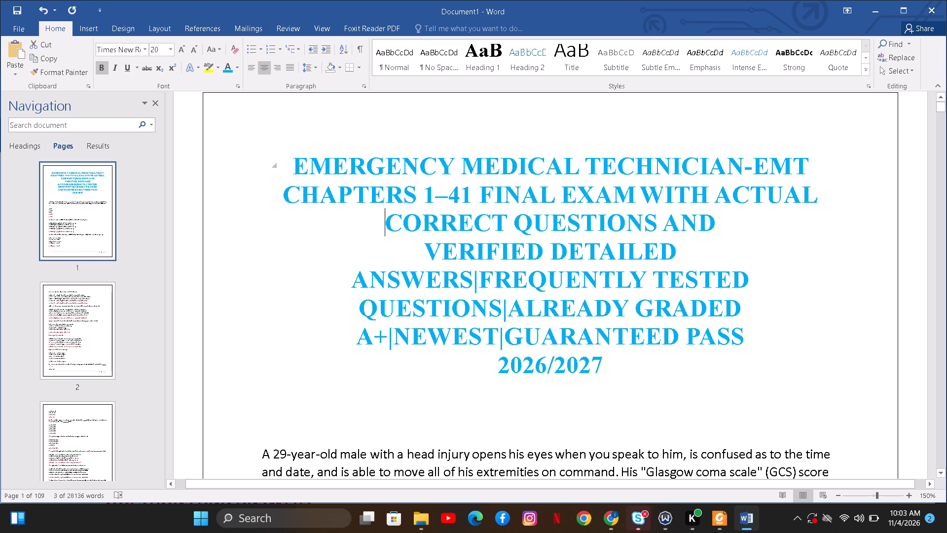
pyautogui.click(294, 223)
pyautogui.click(308, 220)
pyautogui.click(298, 223)
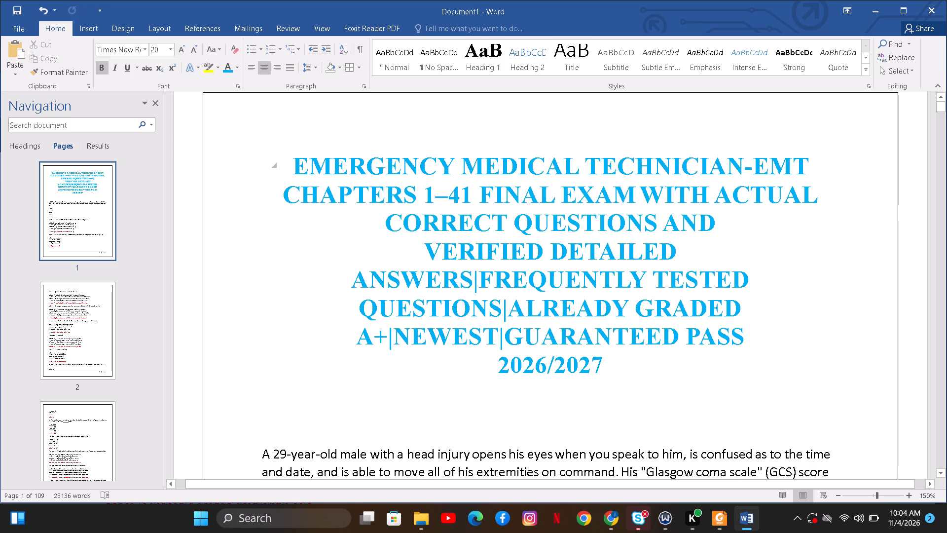
pyautogui.doubleClick(294, 223)
pyautogui.click(295, 223)
pyautogui.hotkey('ctrl', 'v')
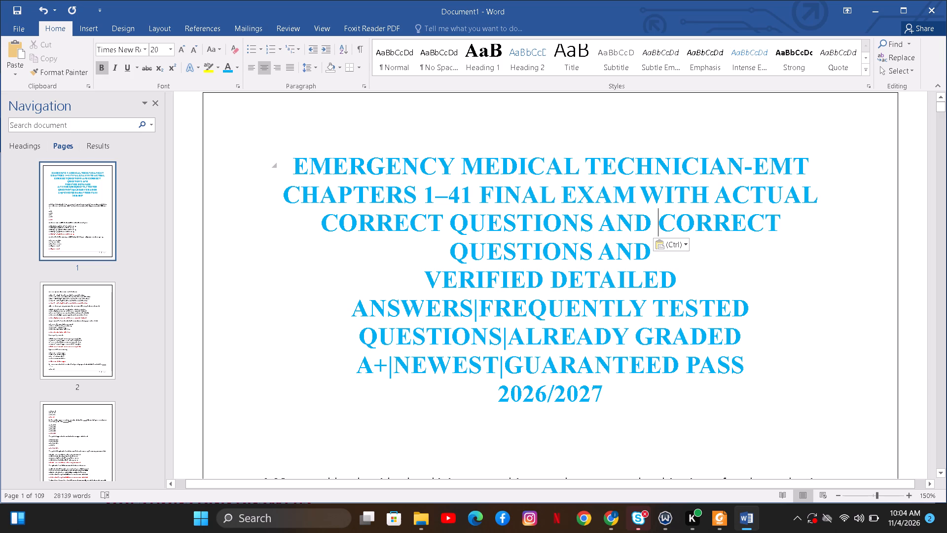
pyautogui.moveTo(665, 227); pyautogui.dragTo(696, 258)
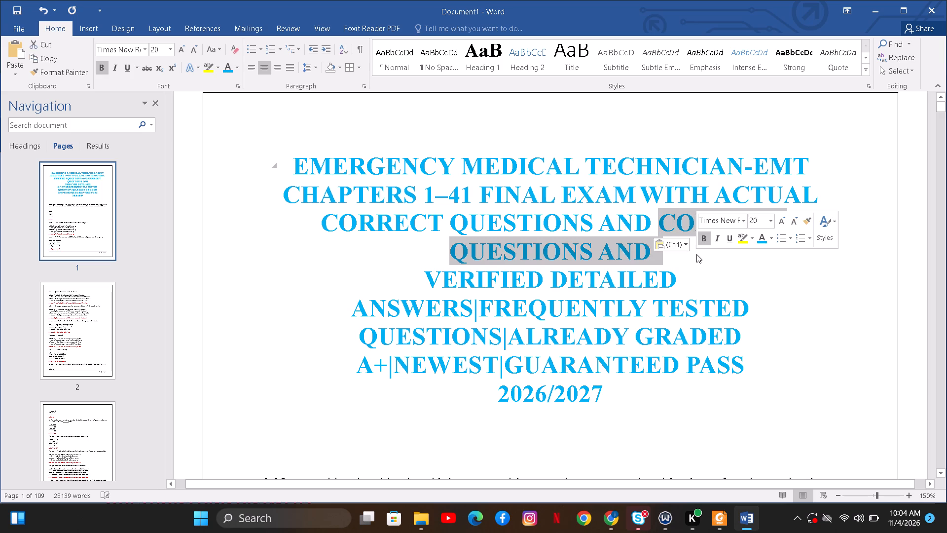
pyautogui.press('BackSpace')
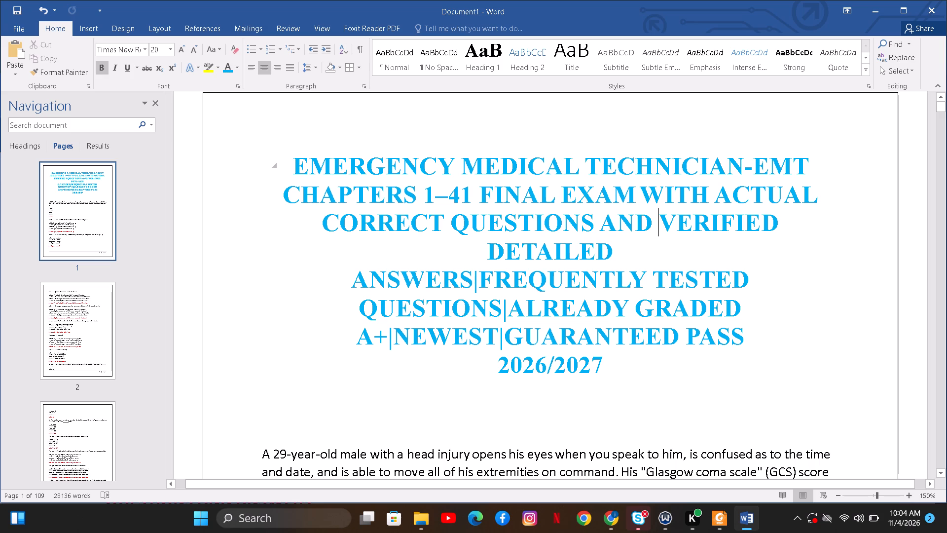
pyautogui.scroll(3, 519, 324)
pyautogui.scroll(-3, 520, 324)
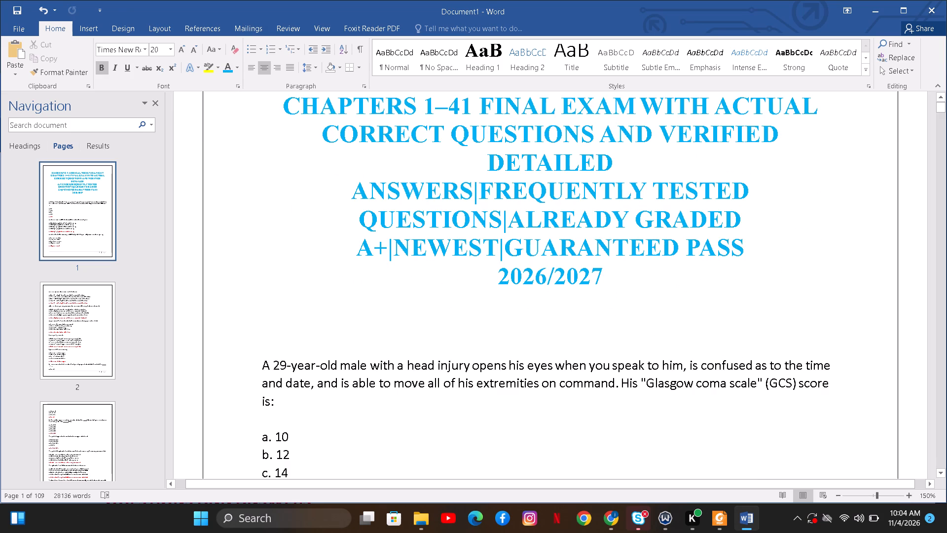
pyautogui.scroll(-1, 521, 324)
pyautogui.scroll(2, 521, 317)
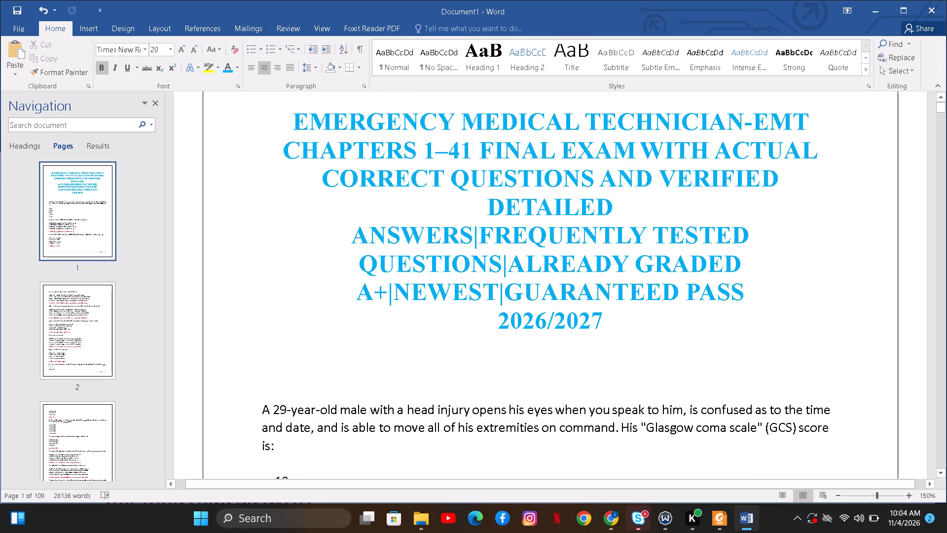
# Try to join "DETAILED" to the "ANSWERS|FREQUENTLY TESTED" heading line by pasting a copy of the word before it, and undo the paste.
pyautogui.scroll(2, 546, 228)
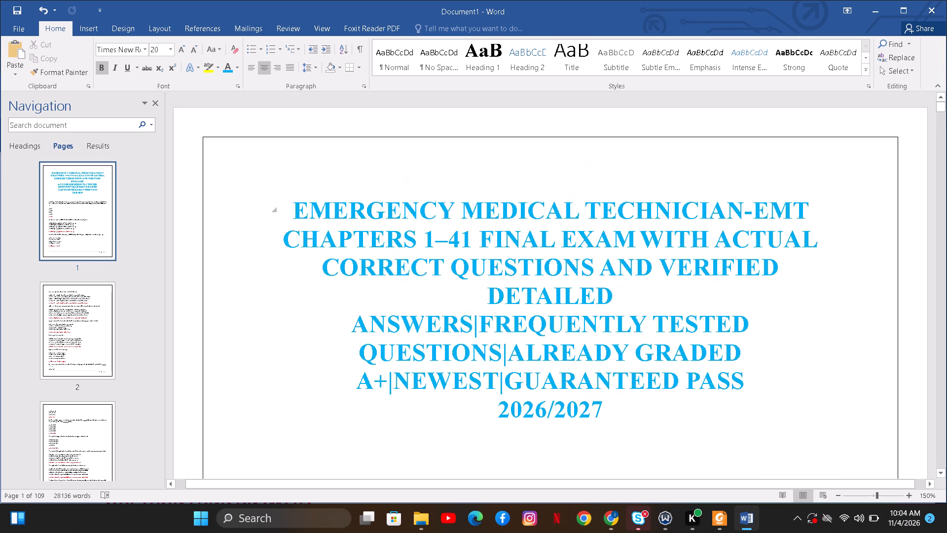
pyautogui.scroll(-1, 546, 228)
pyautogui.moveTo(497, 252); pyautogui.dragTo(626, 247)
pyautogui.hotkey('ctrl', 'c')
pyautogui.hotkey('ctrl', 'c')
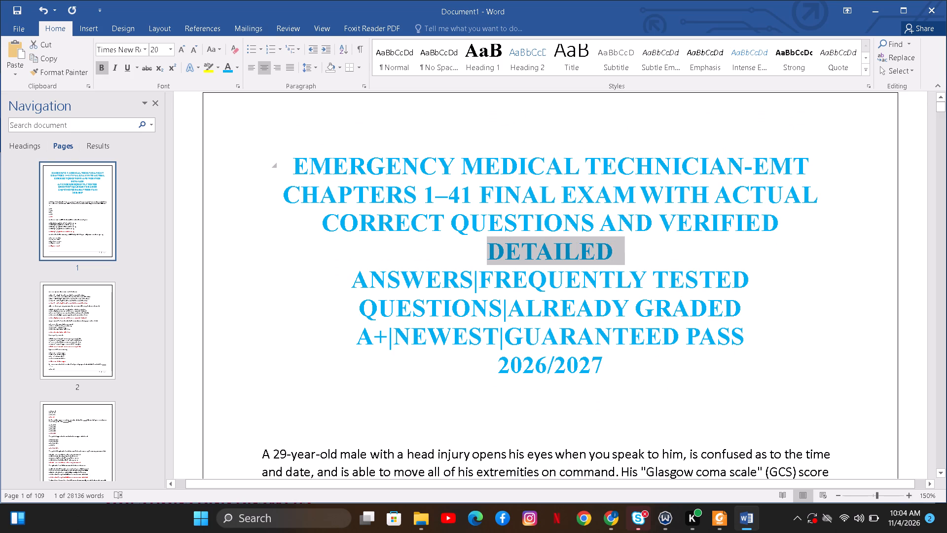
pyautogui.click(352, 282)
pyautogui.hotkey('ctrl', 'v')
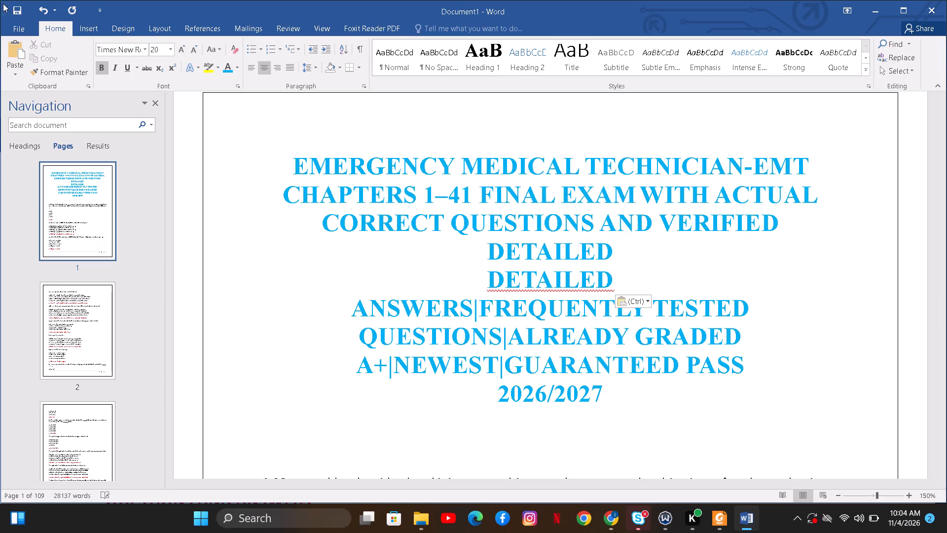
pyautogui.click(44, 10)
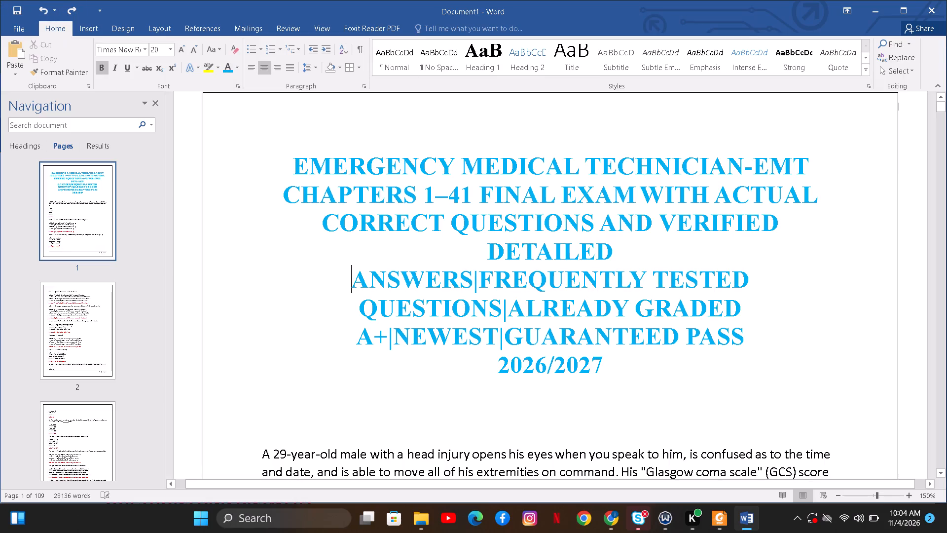
# Remove one empty line between the title heading and the first question.
pyautogui.scroll(-1, 338, 448)
pyautogui.click(275, 390)
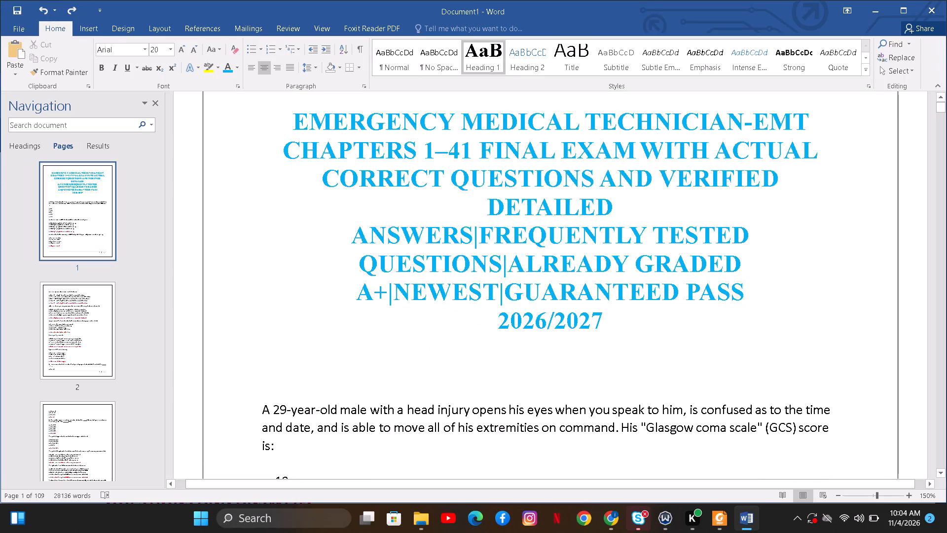
pyautogui.press('BackSpace')
pyautogui.scroll(-1, 194, 368)
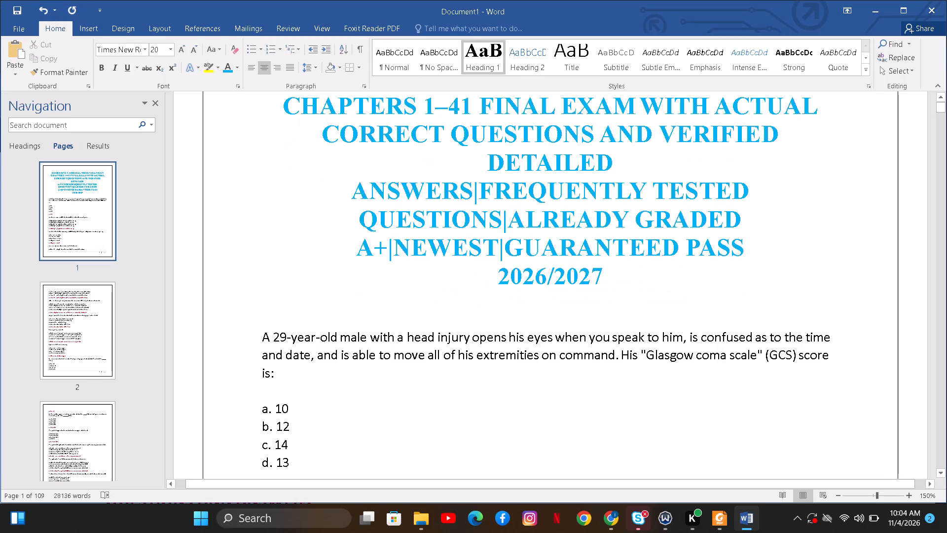
# Save the document as a PDF named EMERGENCY MEDICAL TECHNICIAN in the GAITOO folder on the Desktop.
pyautogui.hotkey('ctrl', 's')
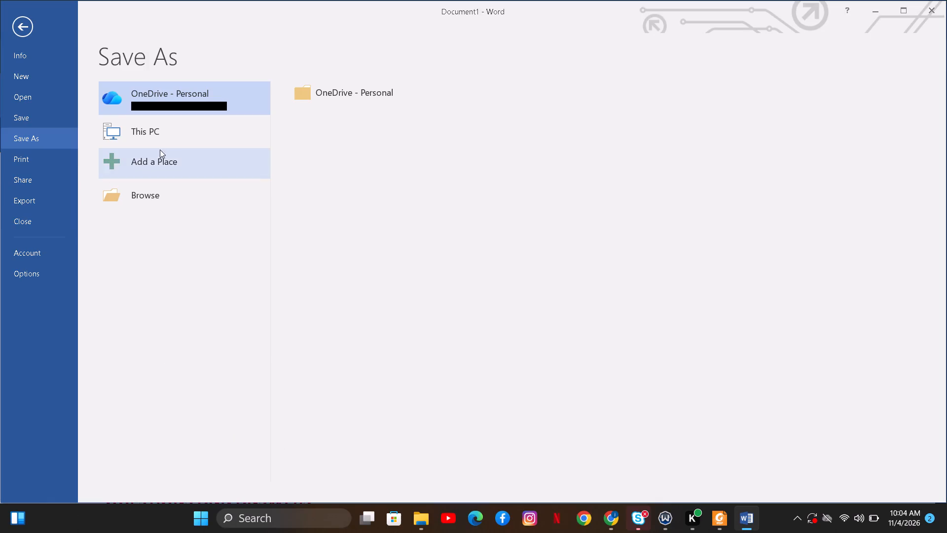
pyautogui.click(169, 140)
pyautogui.click(338, 194)
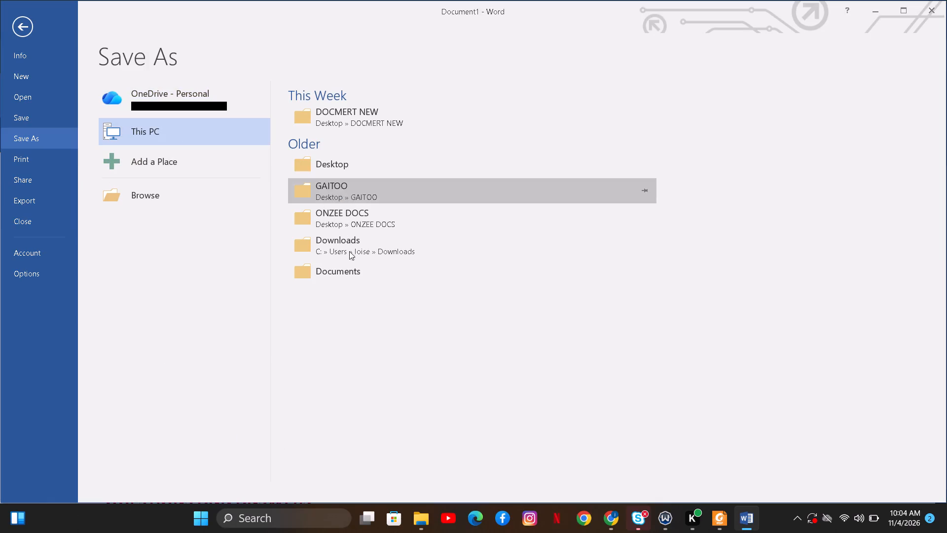
pyautogui.click(178, 224)
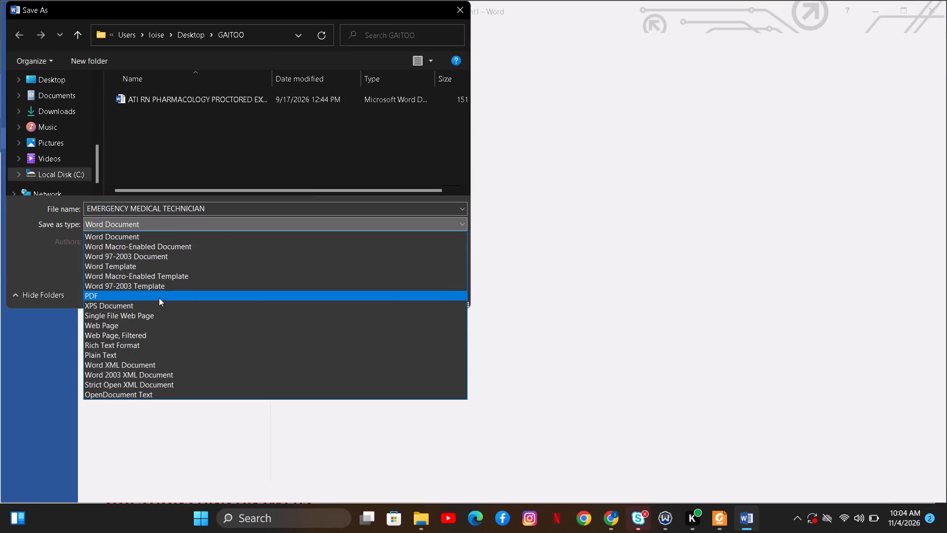
pyautogui.click(161, 298)
pyautogui.click(373, 329)
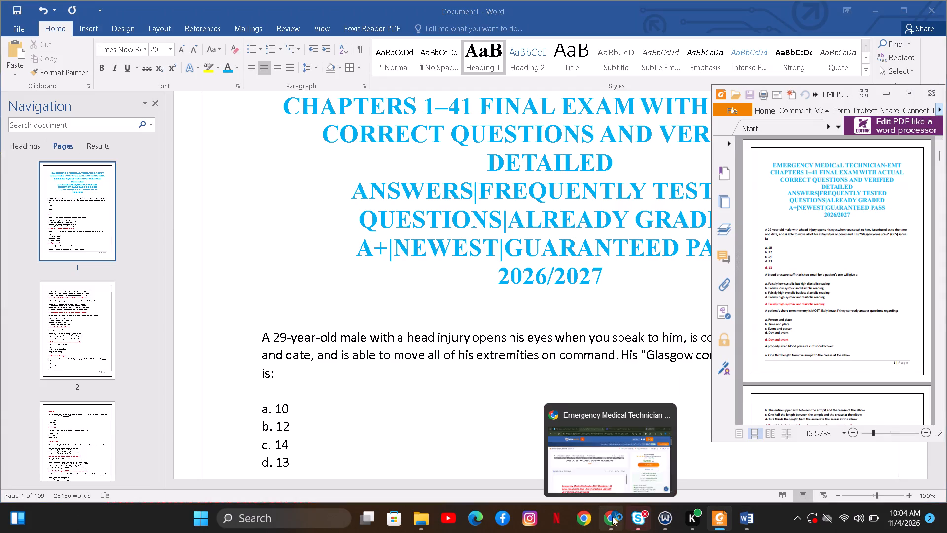
# Switch to Chrome, return to Docmerit's latest sales list and open the "Spea V186 Final Exam – Questions With Complete Solutions" listing to view its preview.
pyautogui.click(613, 518)
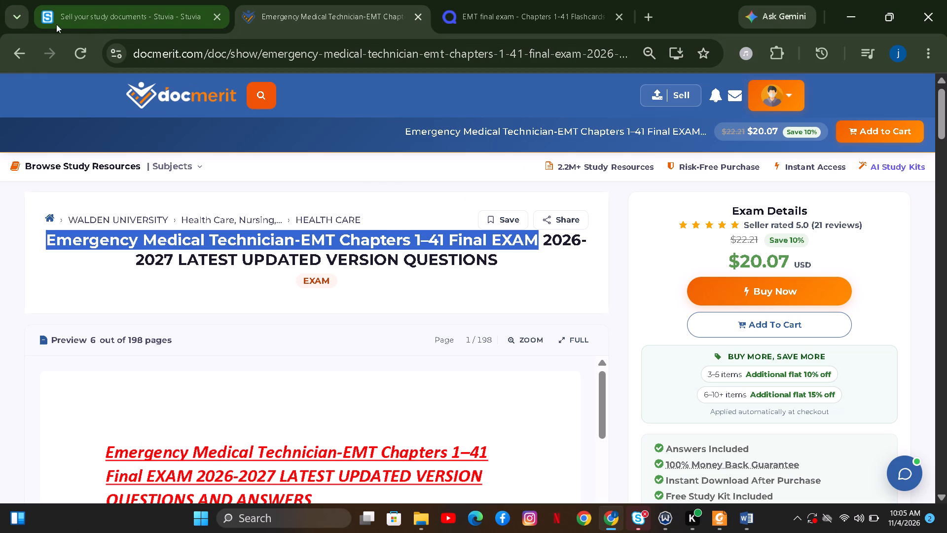
pyautogui.click(22, 50)
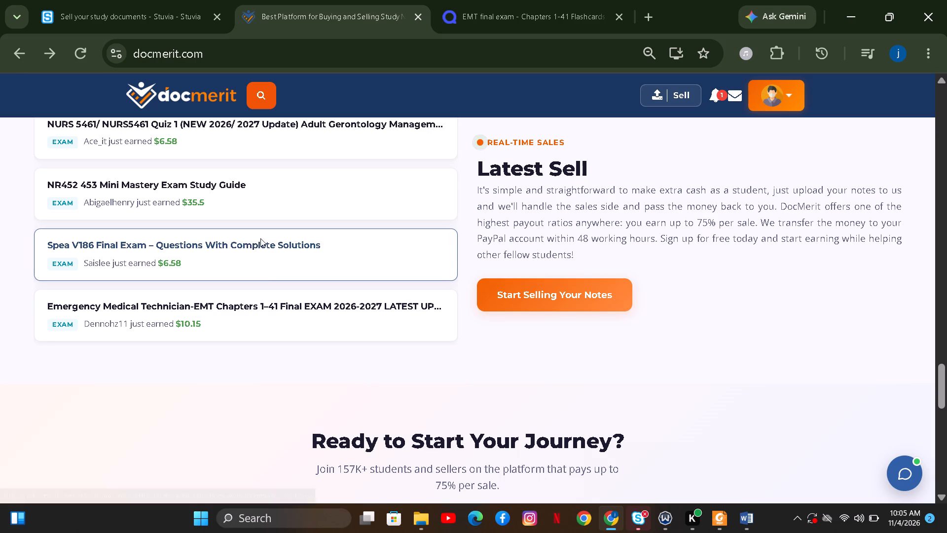
pyautogui.scroll(1, 255, 241)
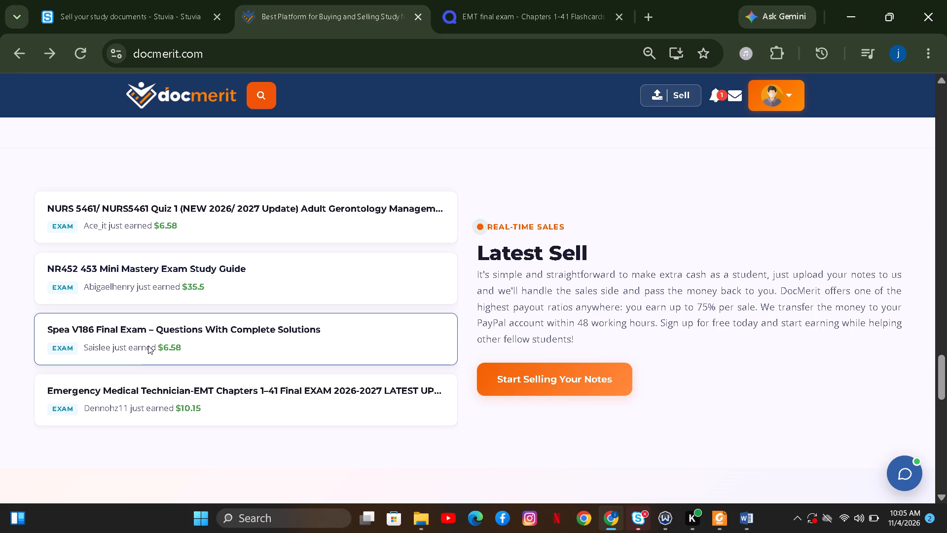
pyautogui.doubleClick(116, 331)
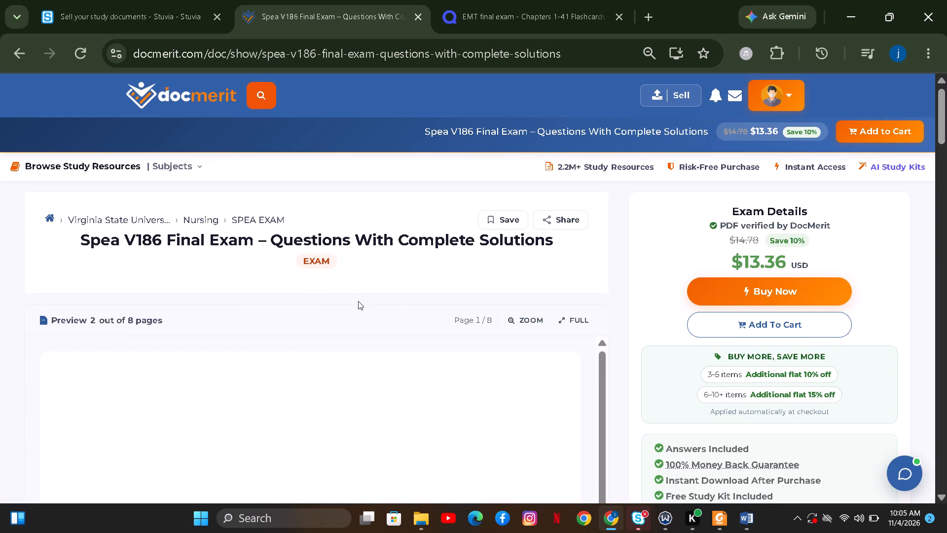
pyautogui.scroll(-2, 360, 302)
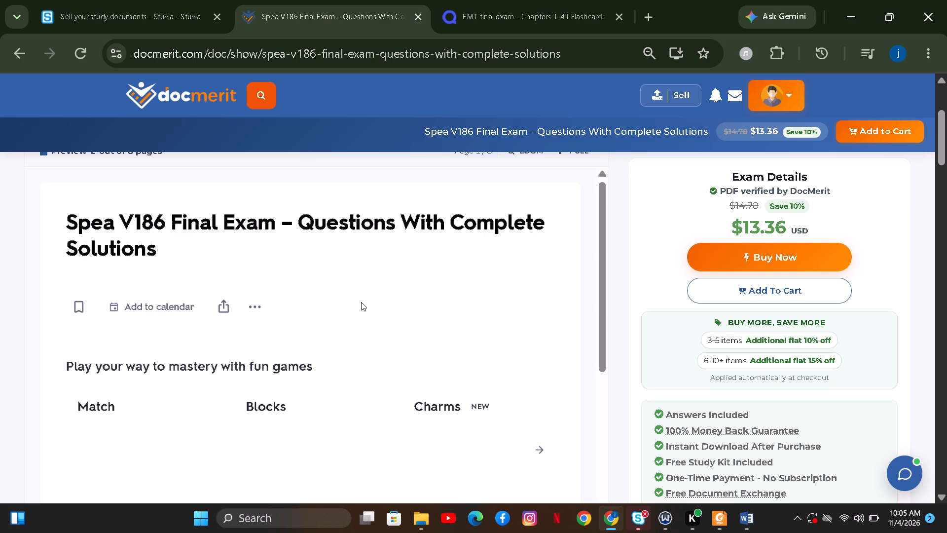
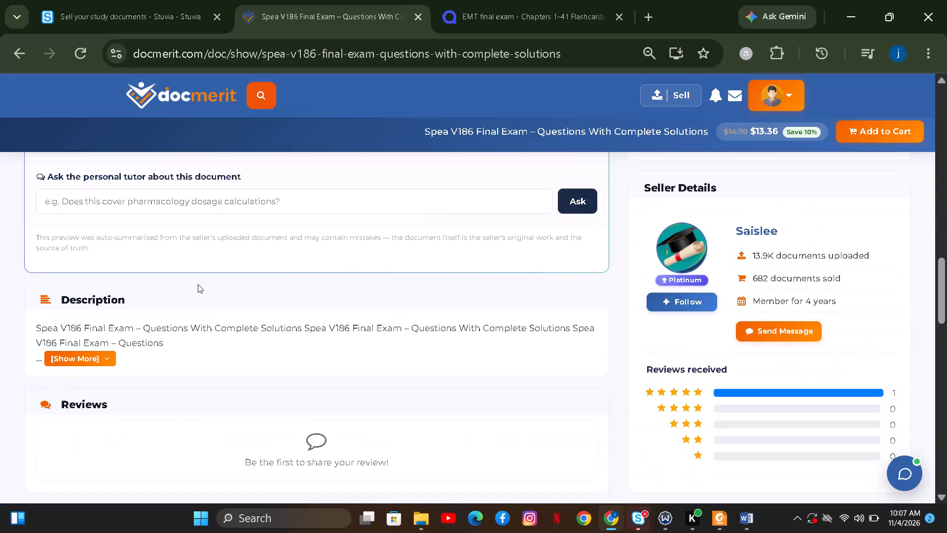
# Examine the Spea V186 Final Exam listing's description, document summary, specifications and previewed pages.
pyautogui.scroll(-2, 198, 284)
pyautogui.scroll(5, 199, 283)
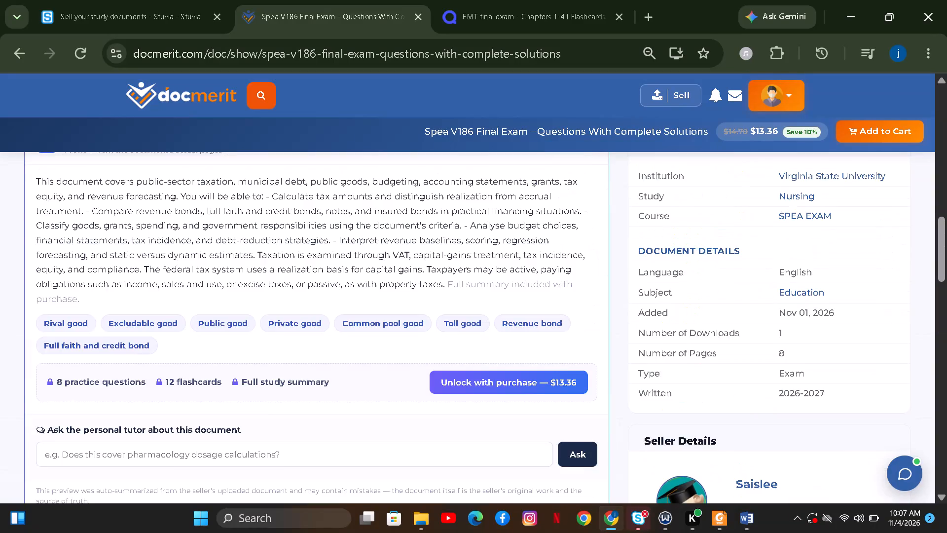
pyautogui.scroll(2, 198, 281)
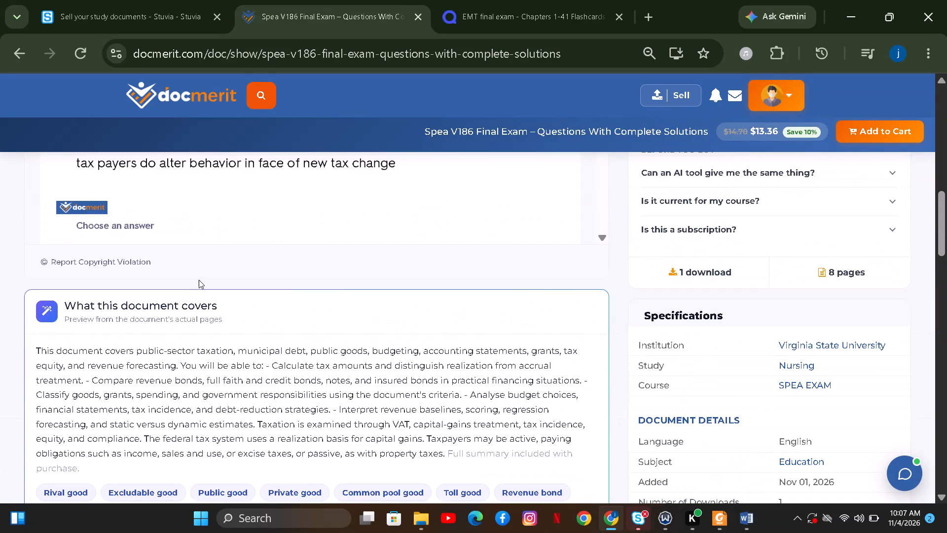
pyautogui.scroll(3, 196, 279)
pyautogui.scroll(-6, 197, 280)
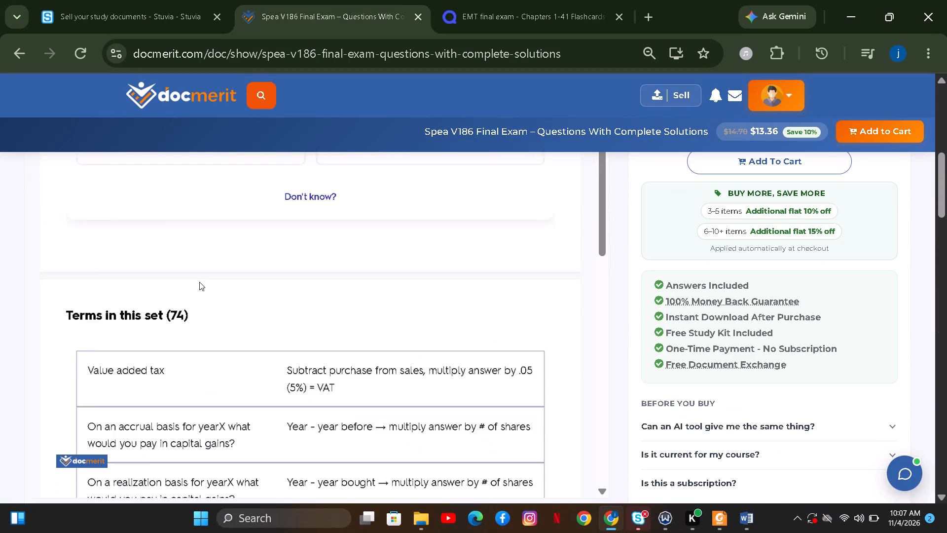
pyautogui.scroll(4, 200, 282)
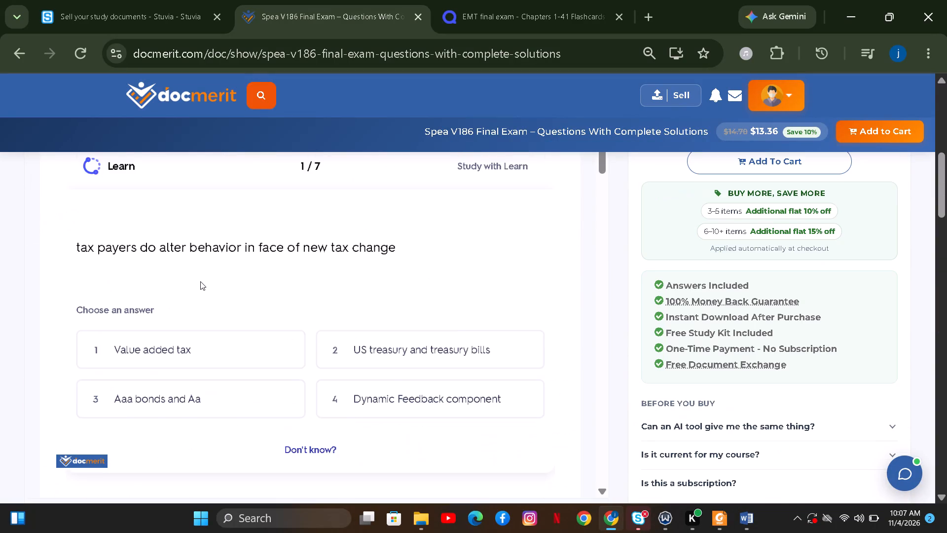
pyautogui.scroll(7, 201, 281)
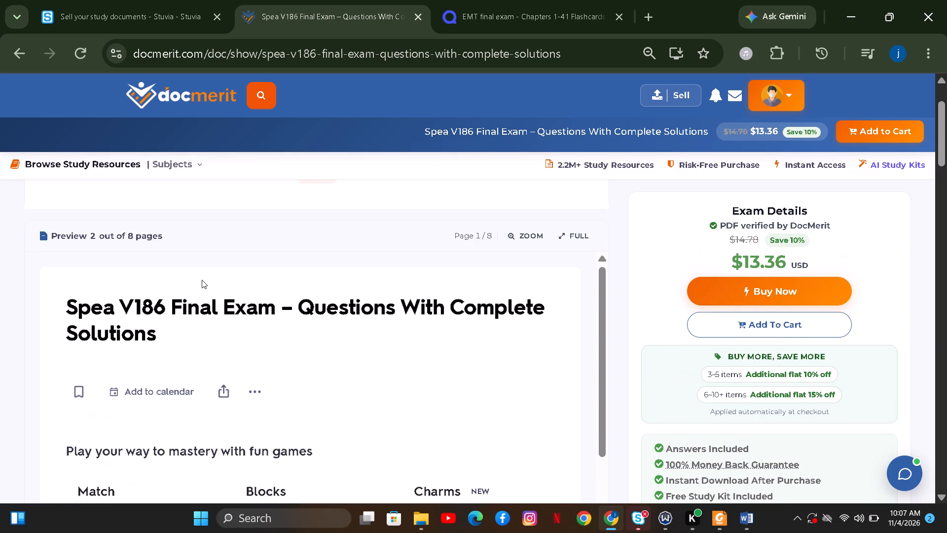
pyautogui.scroll(8, 202, 280)
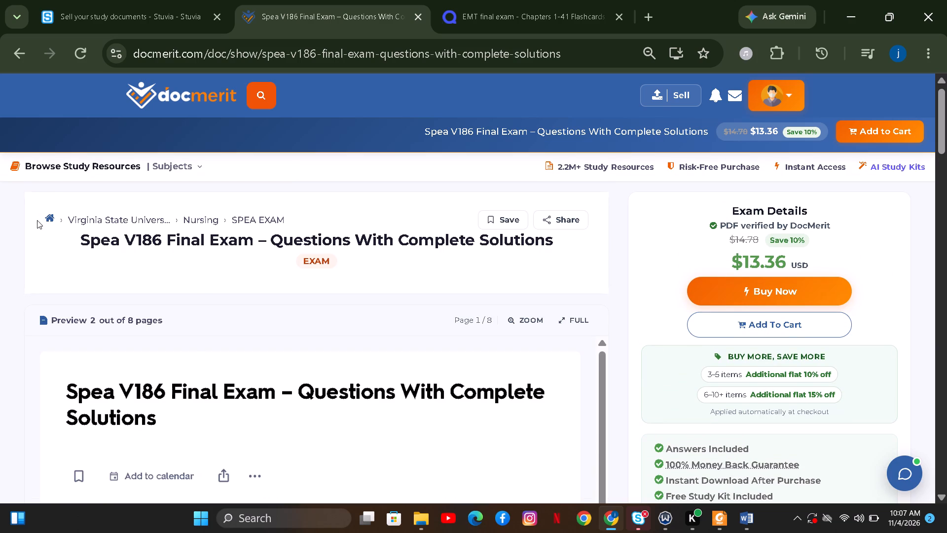
# Copy "Spea V186 Final Exam" from the Docmerit listing's title and search Quizlet's flashcard sets for it.
pyautogui.moveTo(83, 240); pyautogui.dragTo(207, 251)
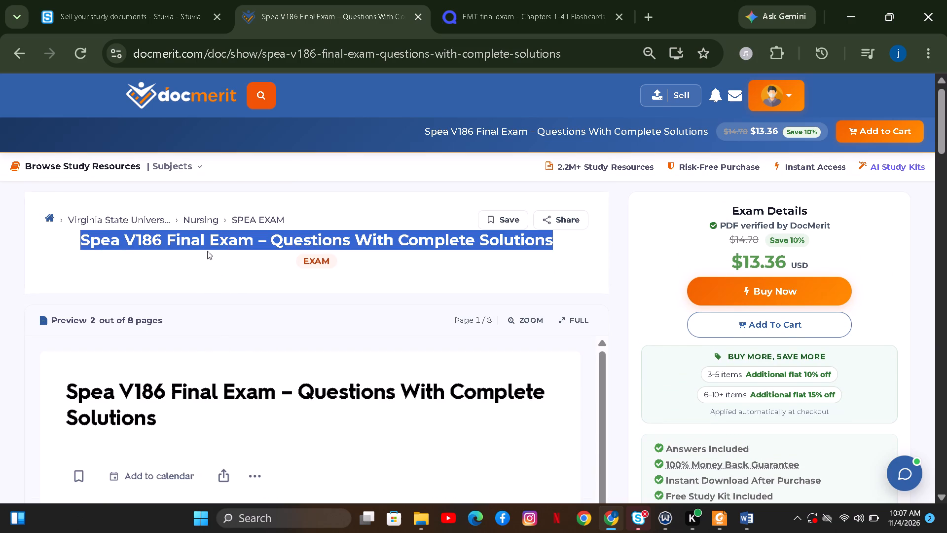
pyautogui.moveTo(207, 251); pyautogui.dragTo(258, 244)
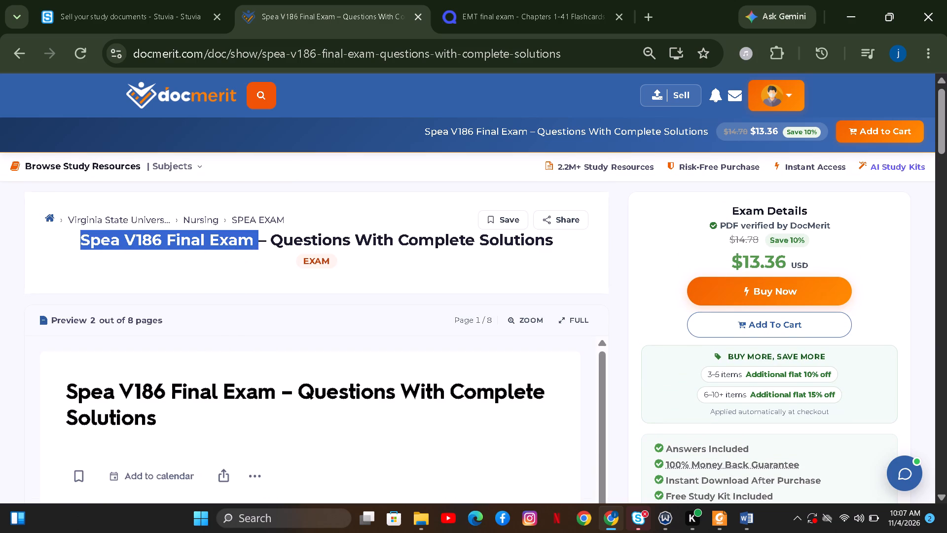
pyautogui.hotkey('ctrl', 'c')
pyautogui.hotkey('ctrl', 'c')
pyautogui.hotkey('ctrl', 'c')
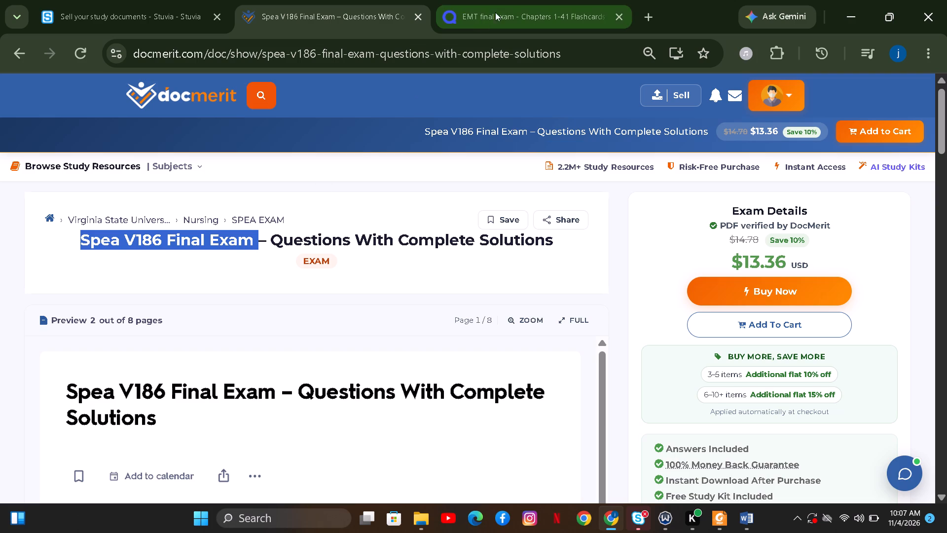
pyautogui.click(496, 13)
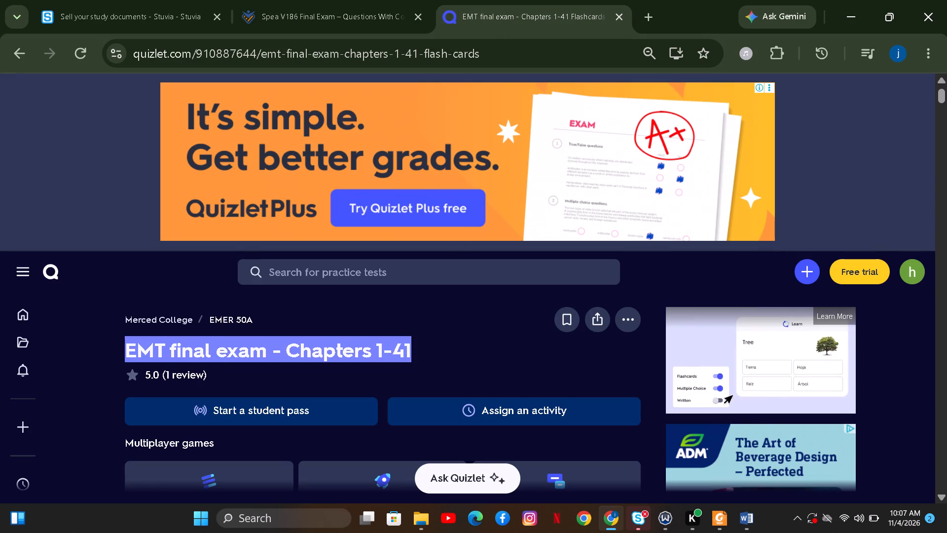
pyautogui.click(436, 276)
pyautogui.click(15, 54)
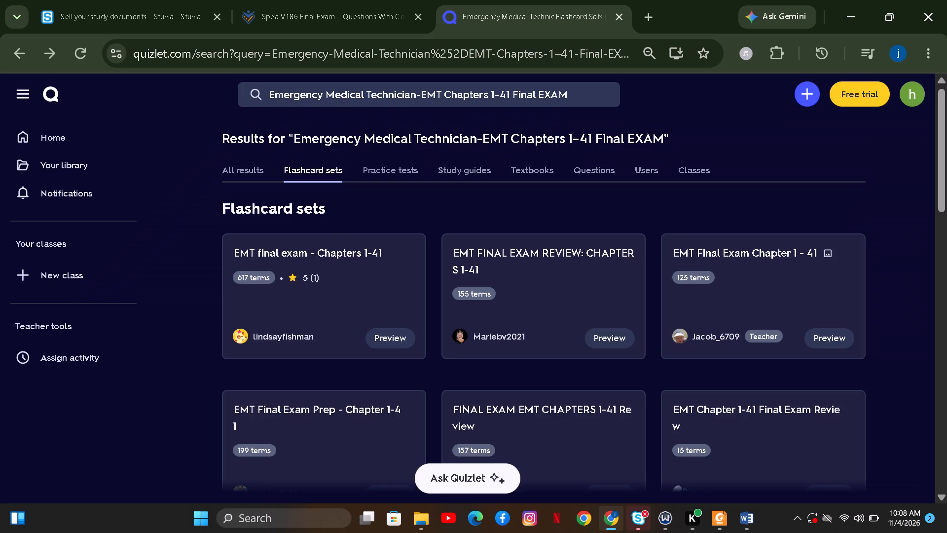
pyautogui.click(516, 100)
pyautogui.click(606, 96)
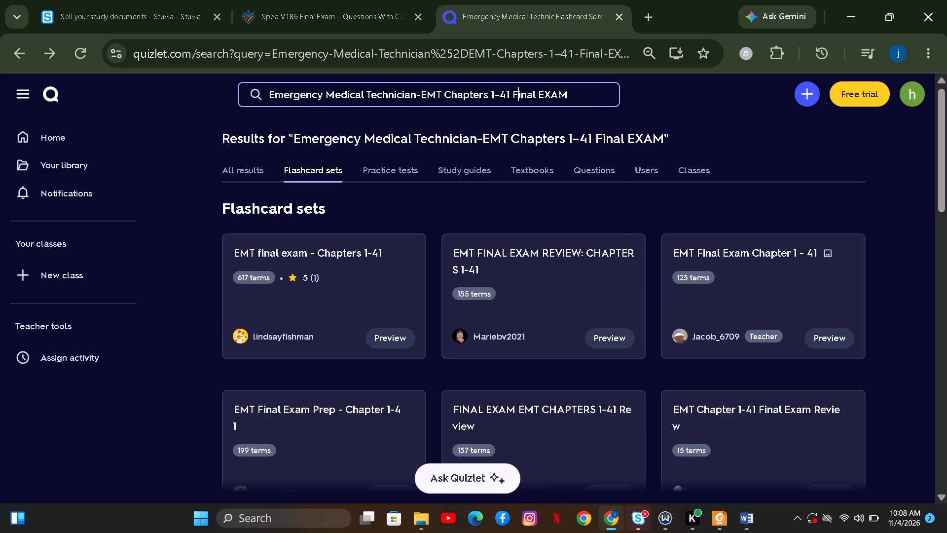
pyautogui.hotkey('ctrl', 'v')
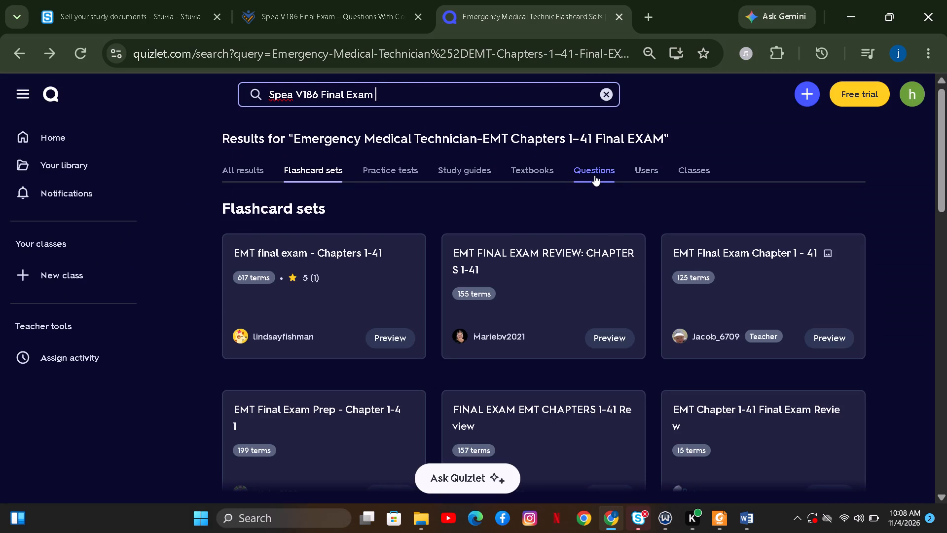
pyautogui.press('Return')
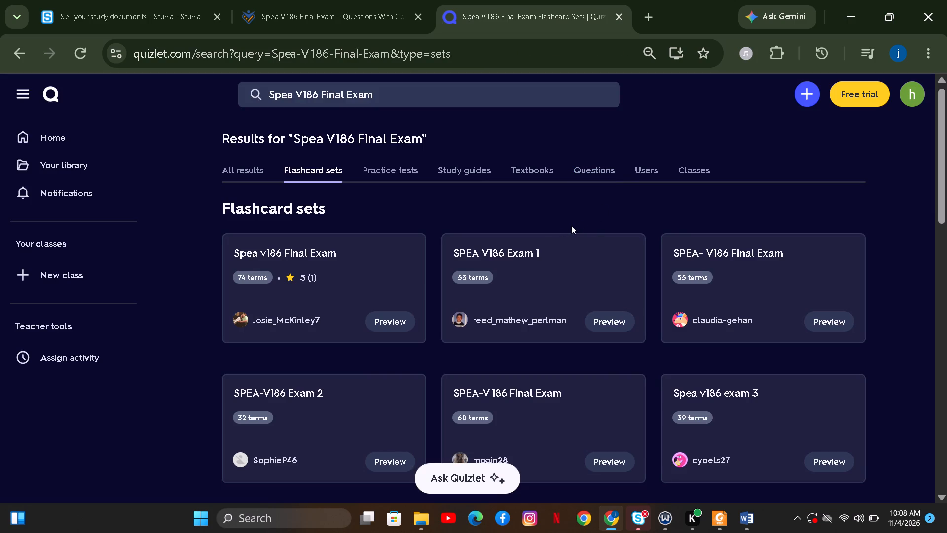
# Preview the 74-term "Spea v186 Final Exam" set and compare its terms with those in the Docmerit listing's preview.
pyautogui.click(391, 320)
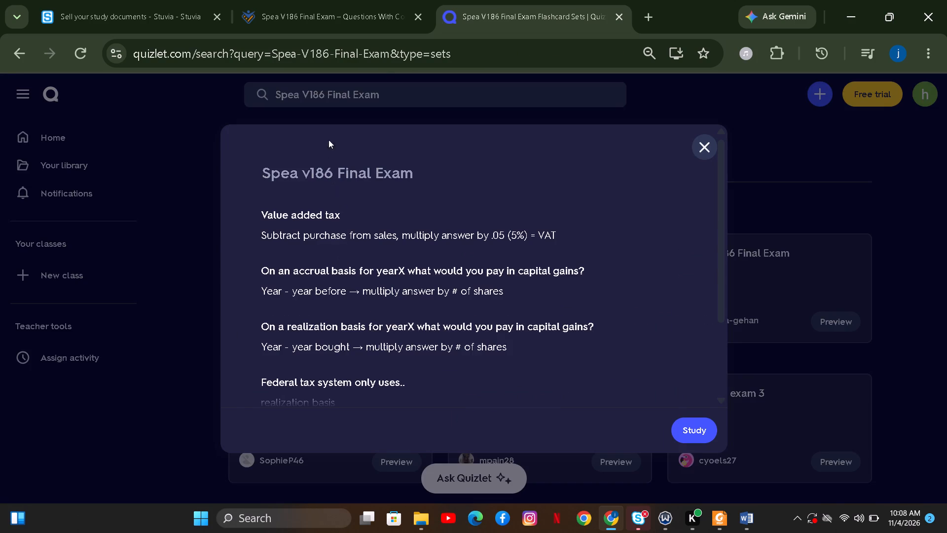
pyautogui.click(328, 13)
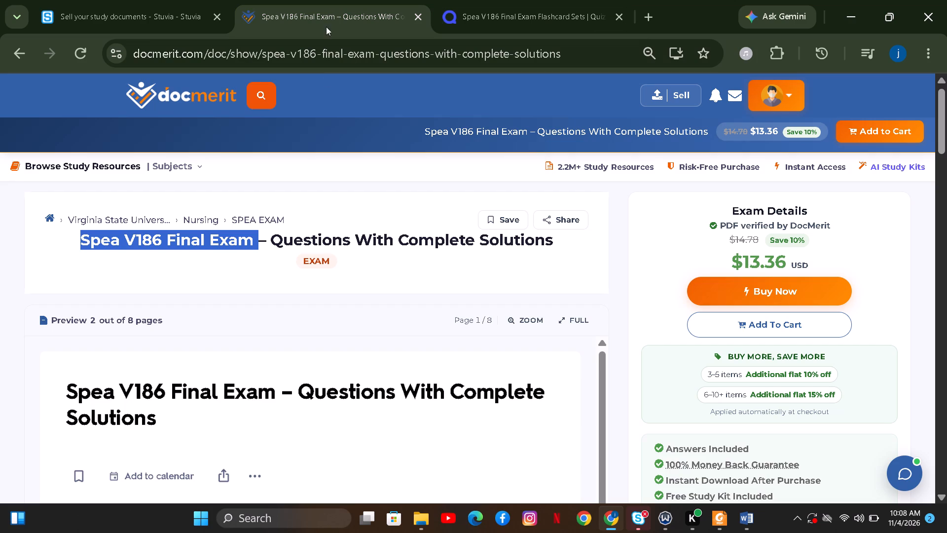
pyautogui.scroll(-4, 235, 306)
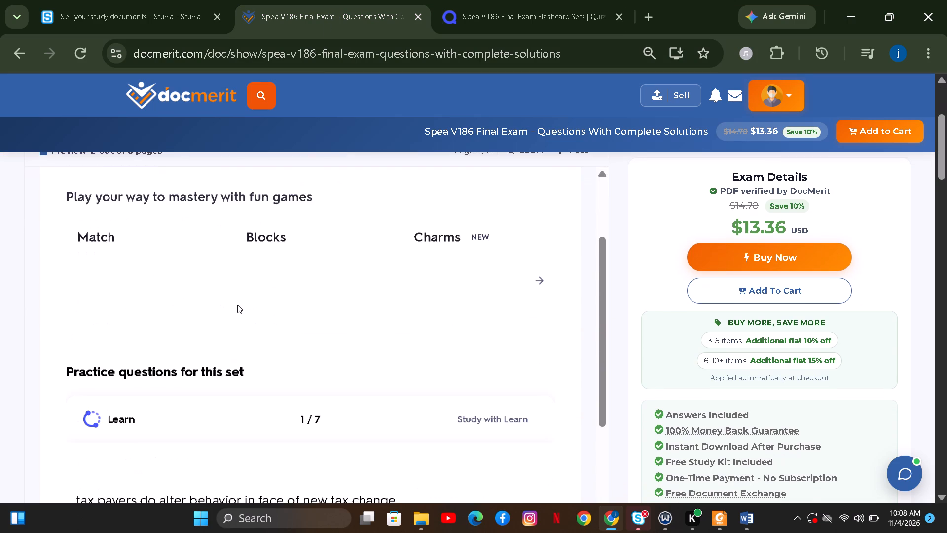
pyautogui.scroll(-3, 237, 305)
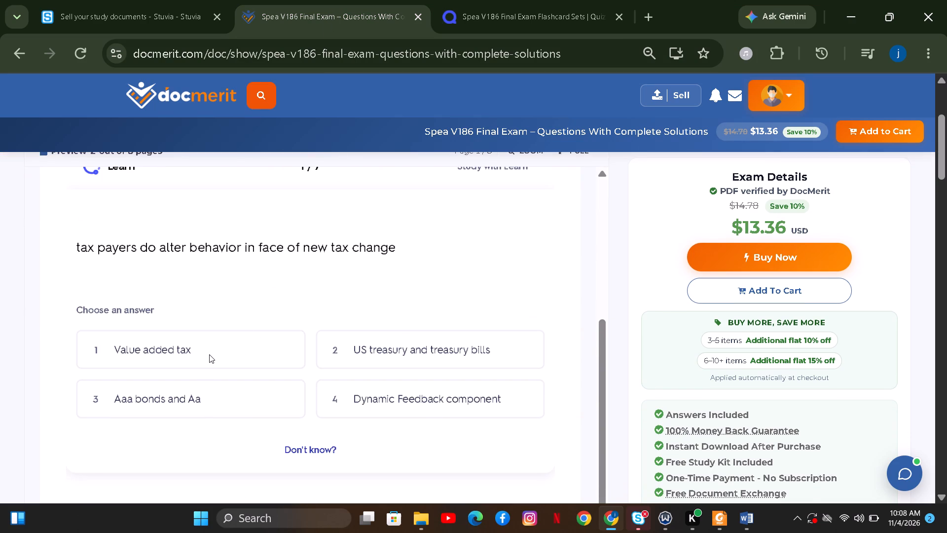
pyautogui.scroll(-4, 209, 354)
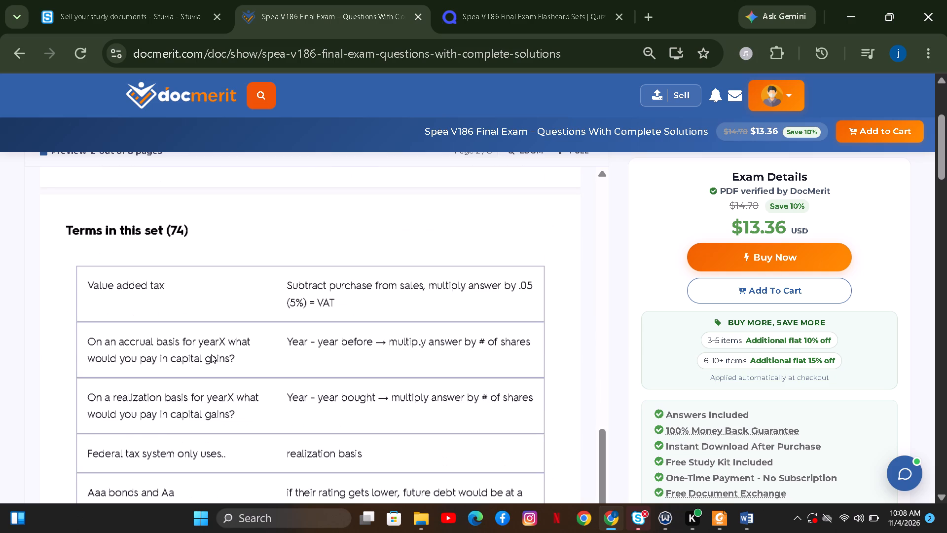
pyautogui.scroll(7, 214, 356)
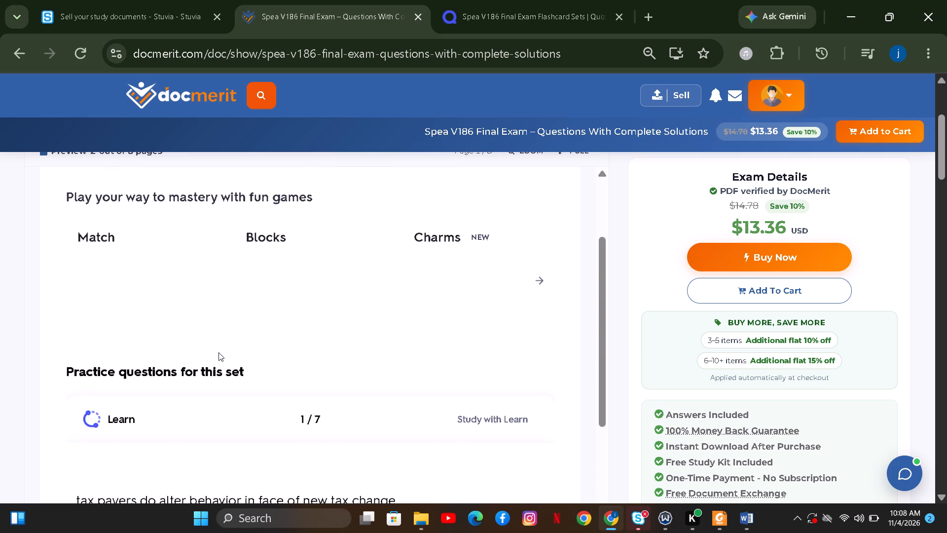
pyautogui.scroll(8, 219, 352)
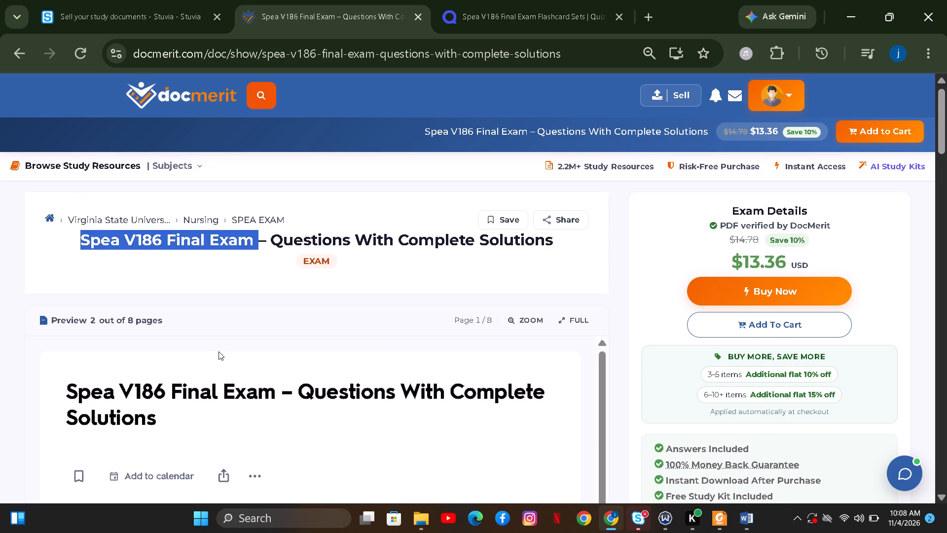
pyautogui.scroll(2, 220, 351)
pyautogui.click(512, 11)
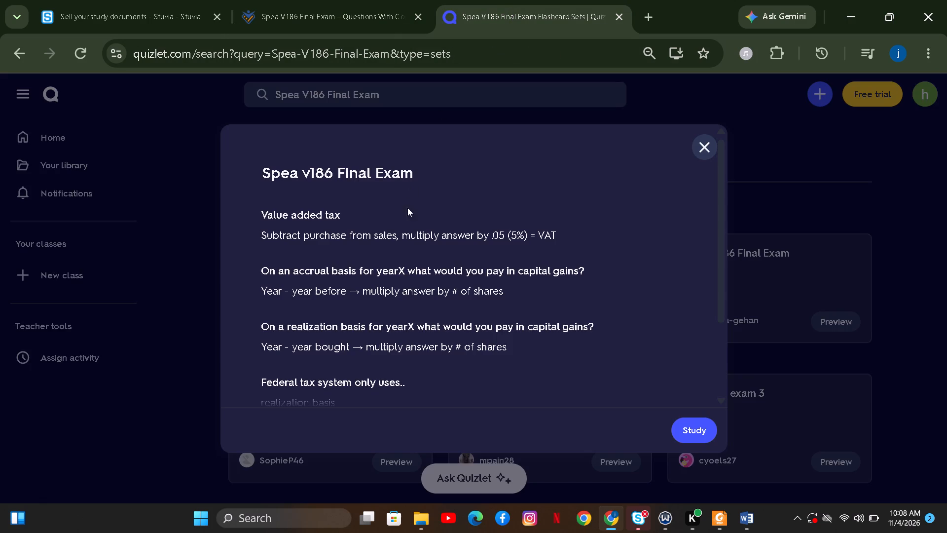
pyautogui.scroll(-3, 359, 254)
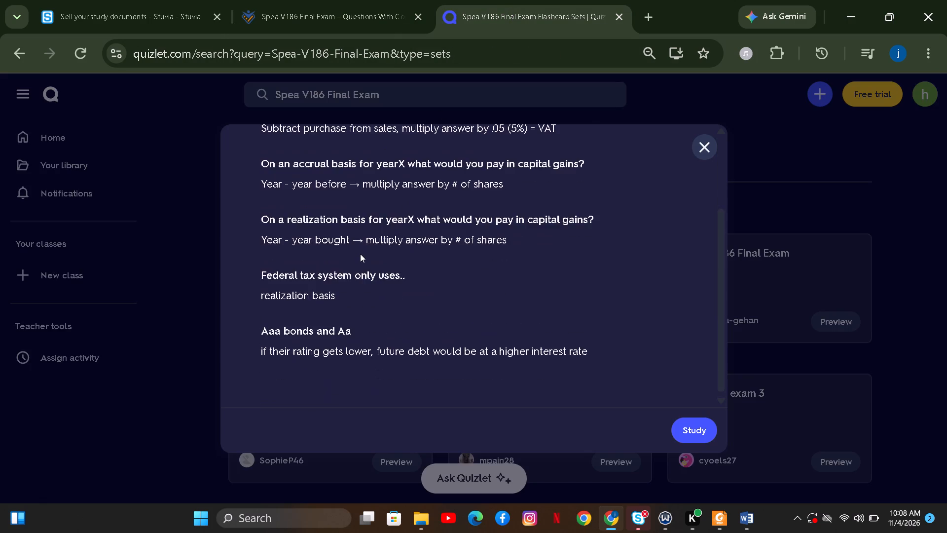
pyautogui.scroll(-7, 361, 254)
pyautogui.click(706, 151)
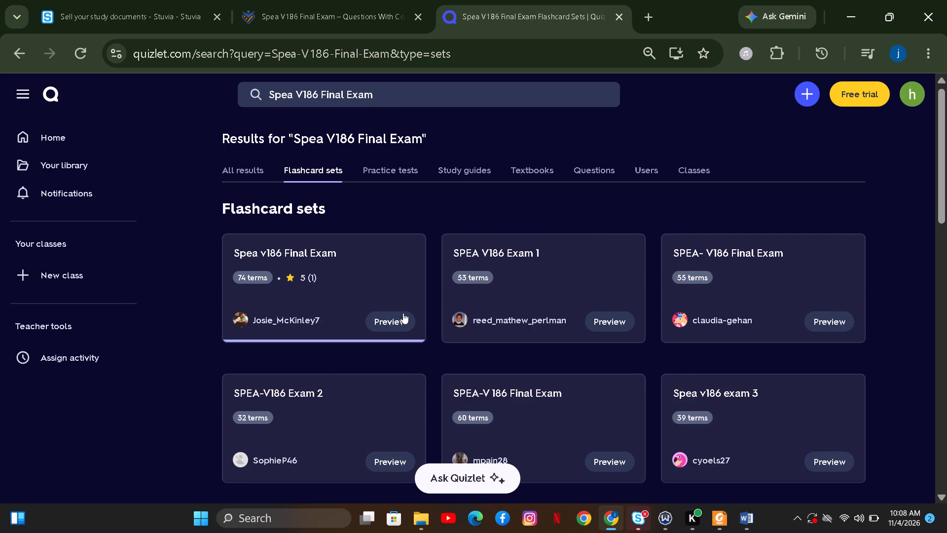
# Open the 74-term "Spea v186 Final Exam" flashcard set and go to the start of its terms list.
pyautogui.scroll(-1, 403, 313)
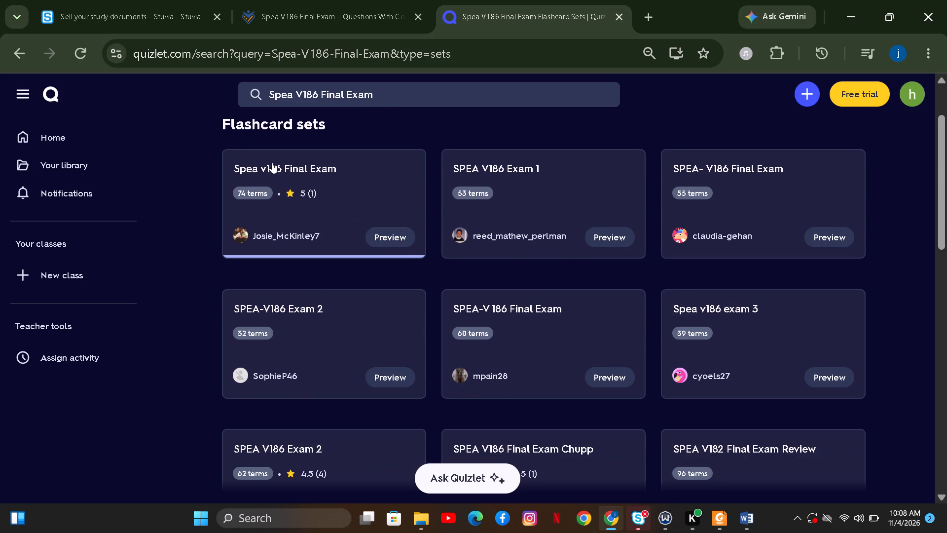
pyautogui.click(276, 165)
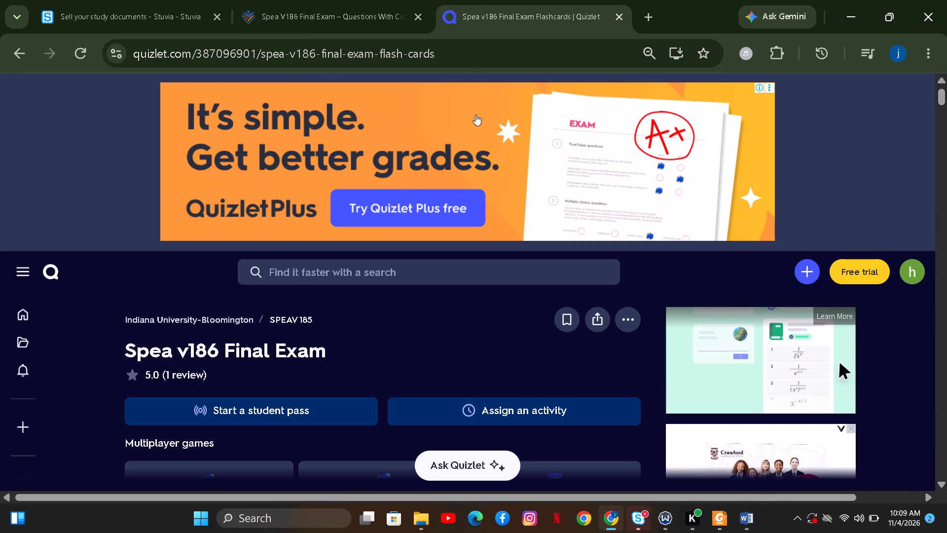
pyautogui.scroll(-18, 475, 151)
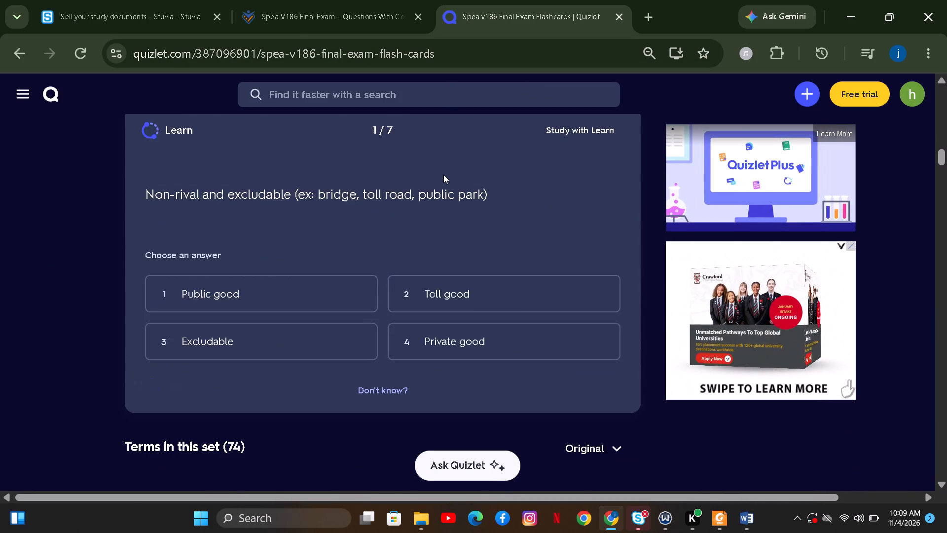
pyautogui.scroll(-4, 443, 174)
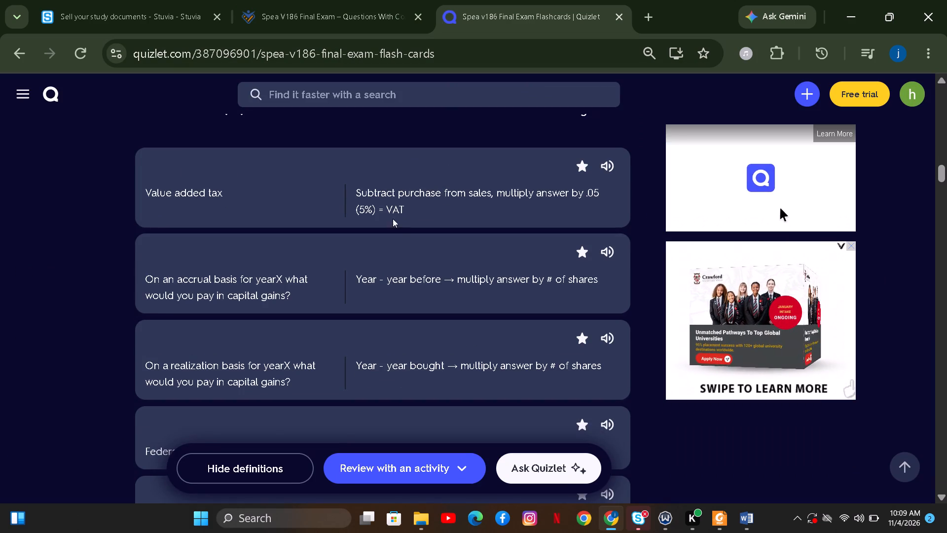
pyautogui.scroll(-3, 395, 216)
pyautogui.scroll(2, 399, 211)
pyautogui.scroll(1, 438, 158)
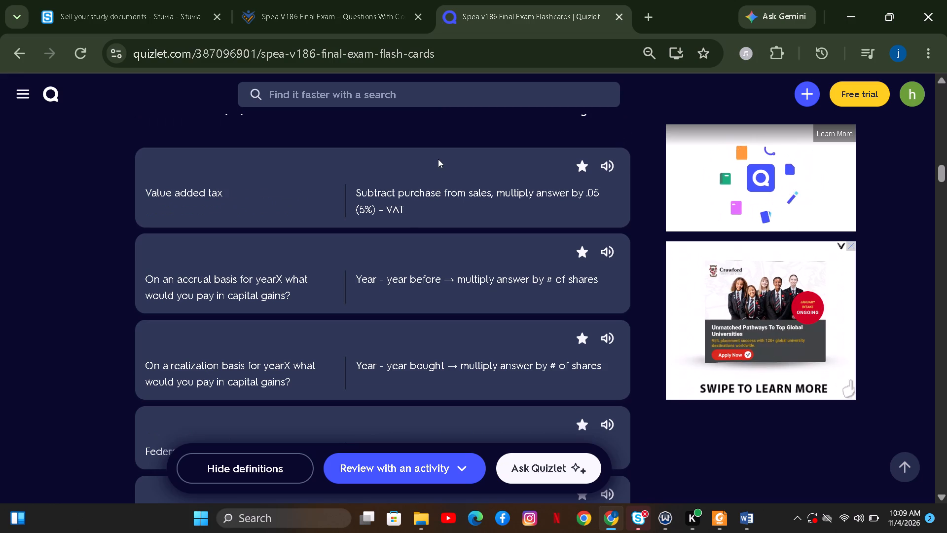
# Copy the Quizlet cards from "Federal tax system only uses.." through the final "Dynamic Feedback component" card, including their definitions.
pyautogui.scroll(-1, 396, 283)
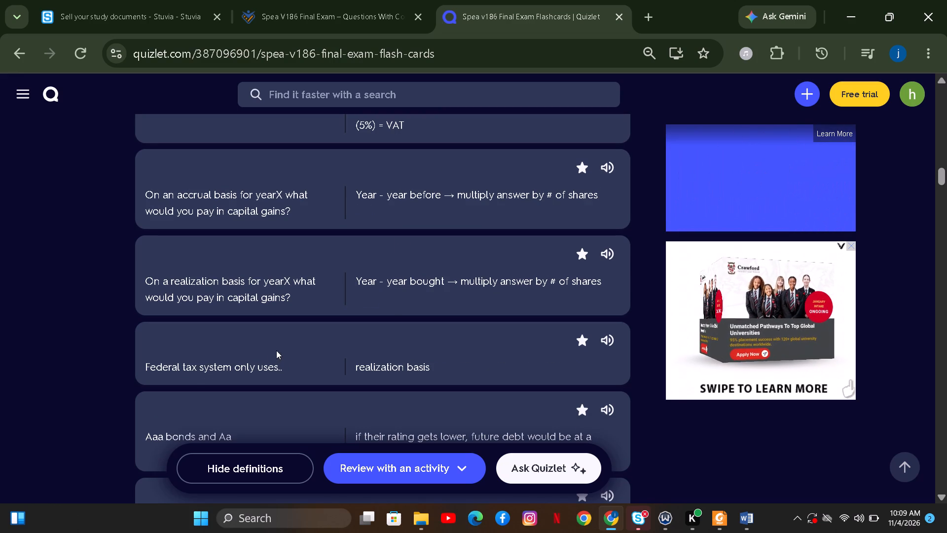
pyautogui.moveTo(146, 366); pyautogui.dragTo(424, 372)
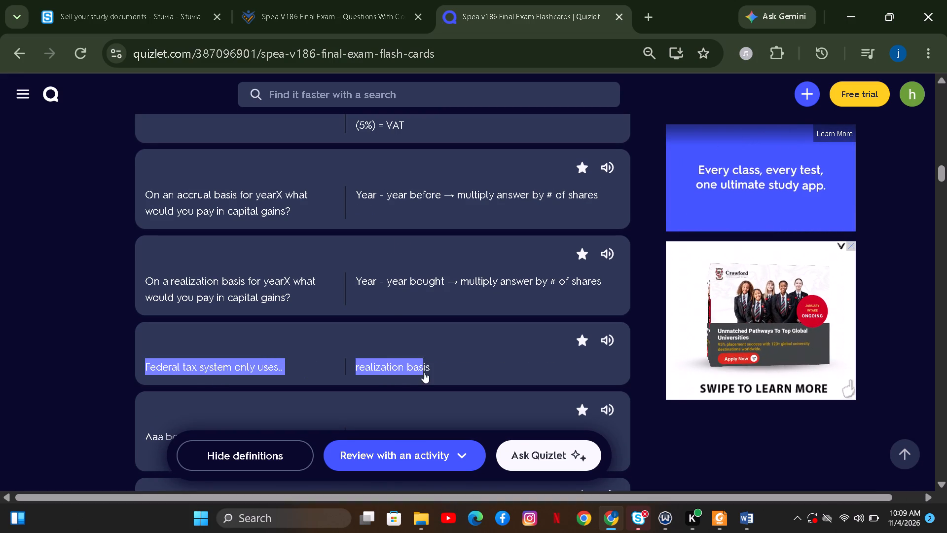
pyautogui.moveTo(424, 372); pyautogui.dragTo(421, 532)
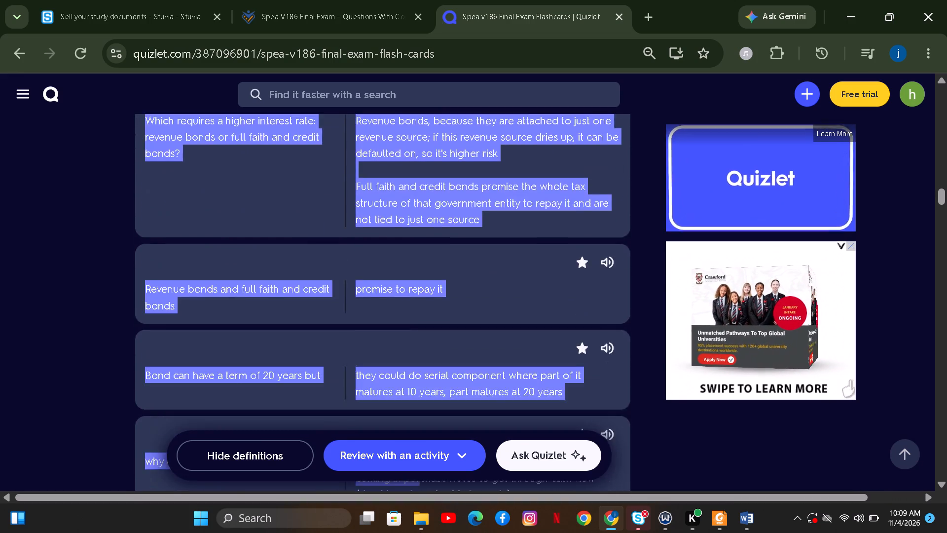
pyautogui.moveTo(421, 532); pyautogui.dragTo(421, 532)
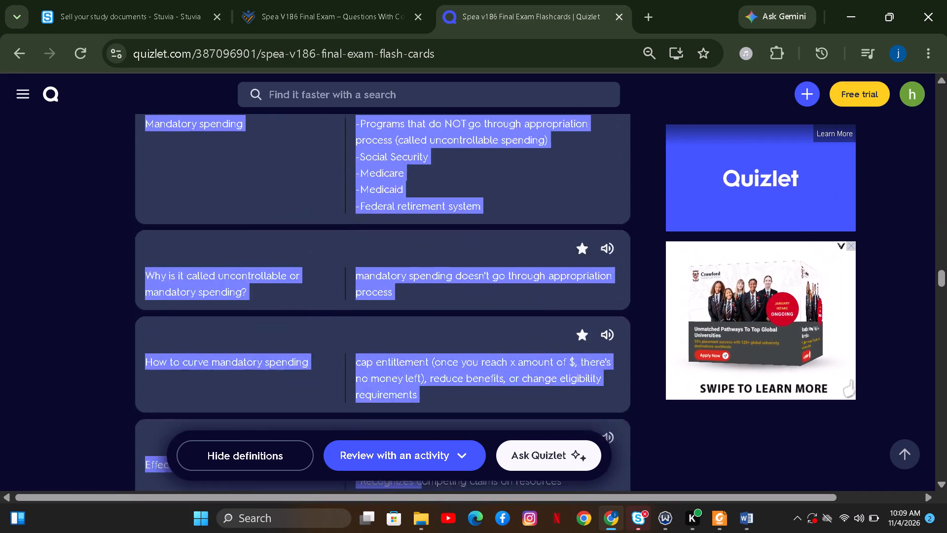
pyautogui.moveTo(421, 532); pyautogui.dragTo(422, 532)
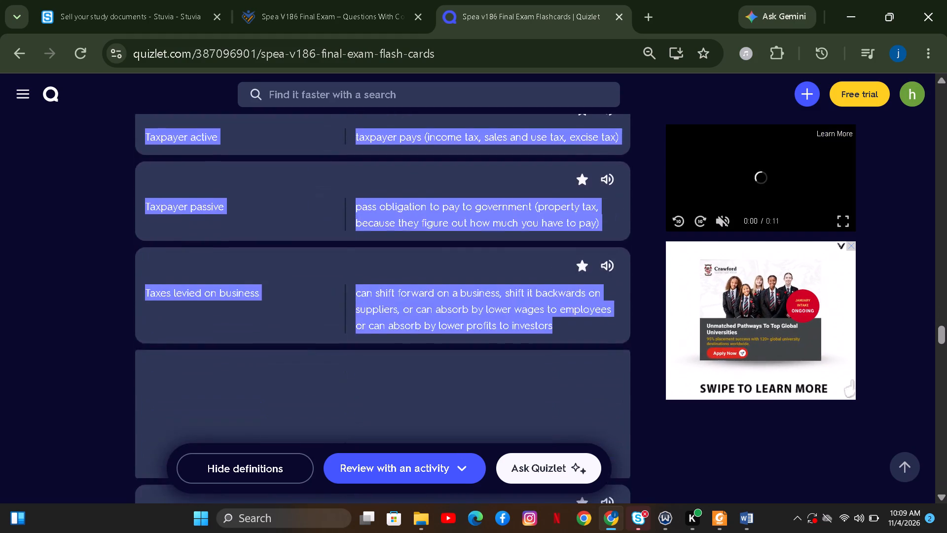
pyautogui.moveTo(422, 532); pyautogui.dragTo(424, 532)
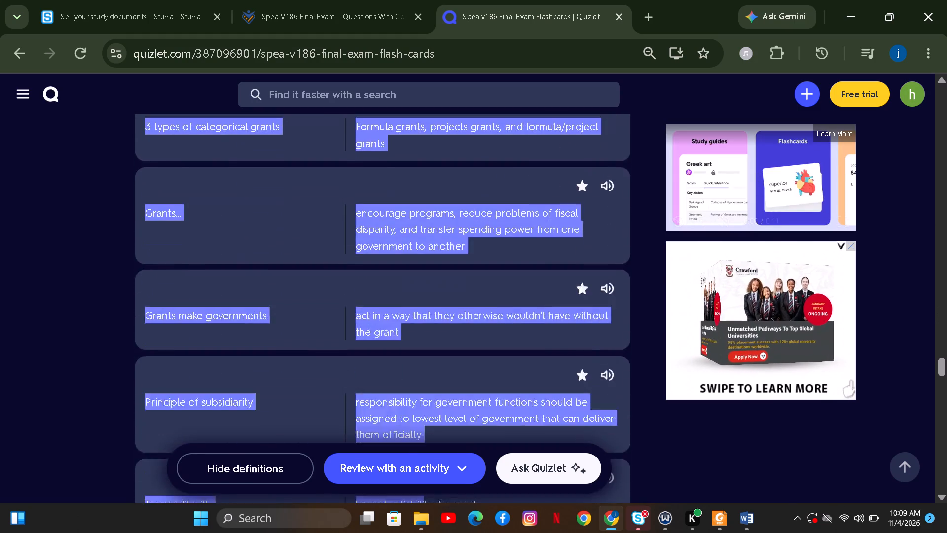
pyautogui.moveTo(424, 532); pyautogui.dragTo(427, 514)
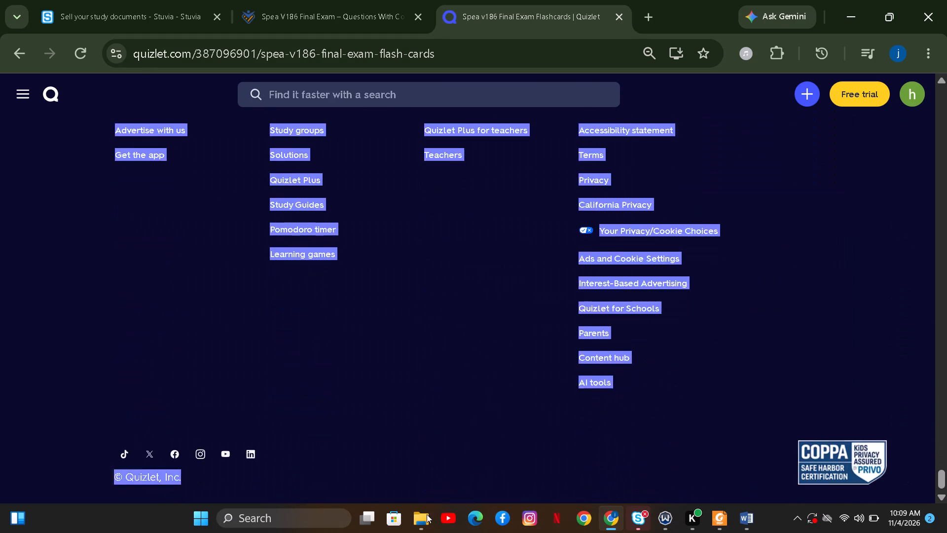
pyautogui.moveTo(427, 514); pyautogui.dragTo(475, 323)
pyautogui.scroll(2, 459, 307)
pyautogui.scroll(-1, 459, 307)
pyautogui.scroll(6, 459, 307)
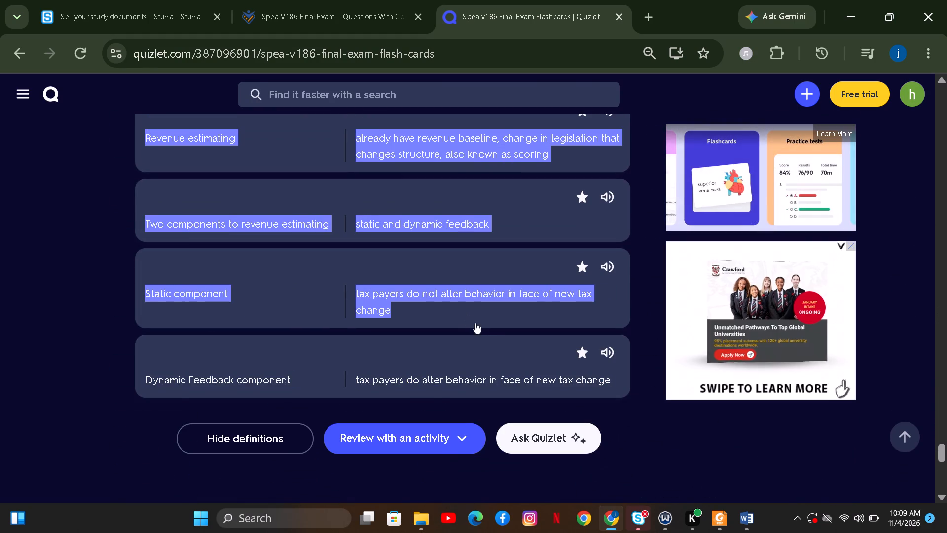
pyautogui.moveTo(475, 323); pyautogui.dragTo(611, 384)
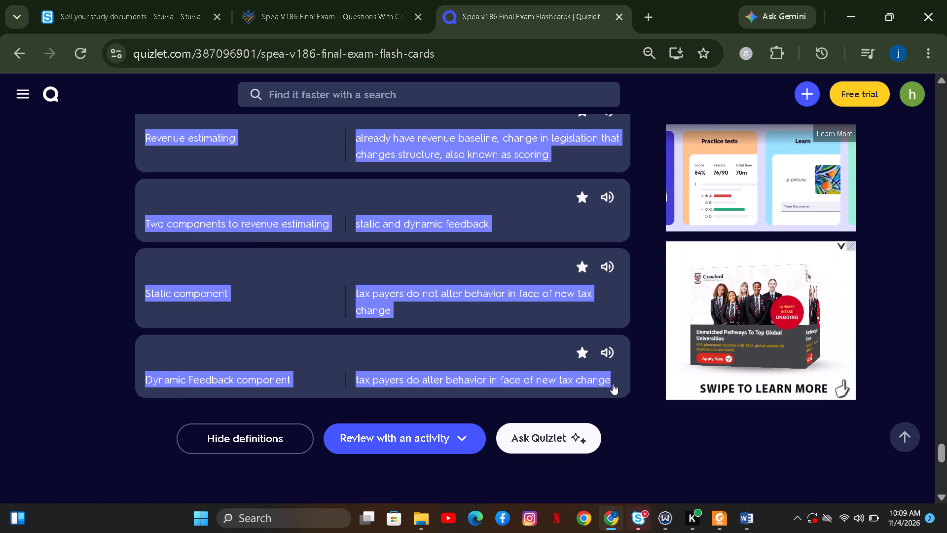
pyautogui.hotkey('ctrl', 'c')
pyautogui.hotkey('ctrl', 'c')
pyautogui.hotkey('ctrl', 'c')
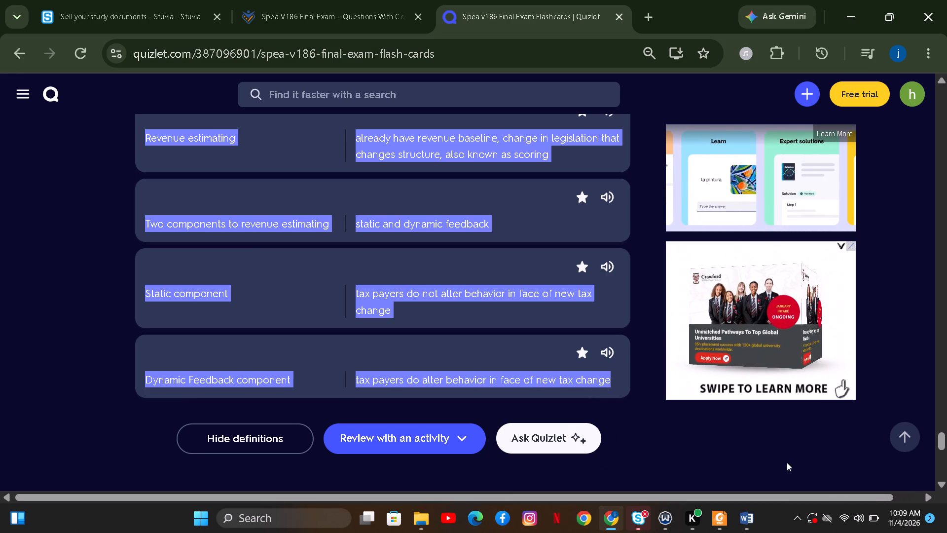
# Switch to Word and close the finished EMT exam document without saving its changes.
pyautogui.click(748, 521)
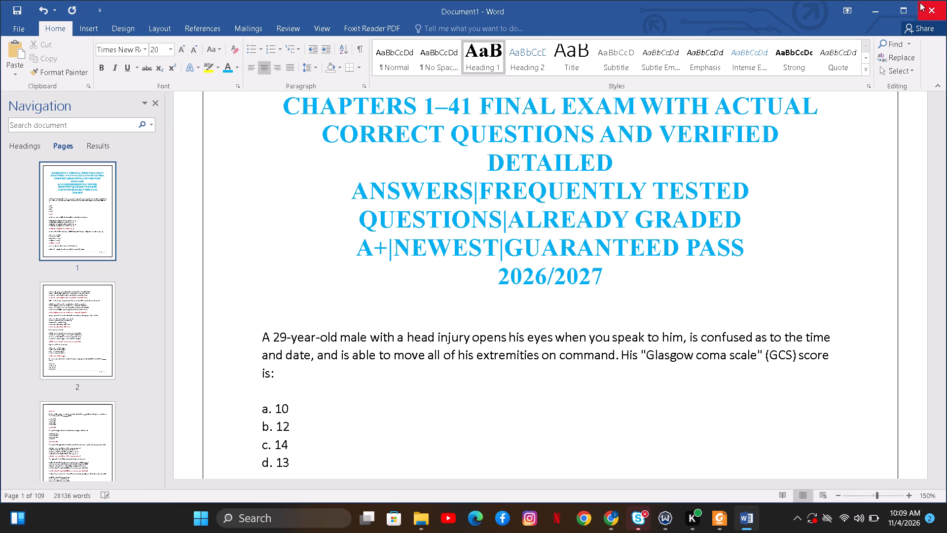
pyautogui.click(933, 6)
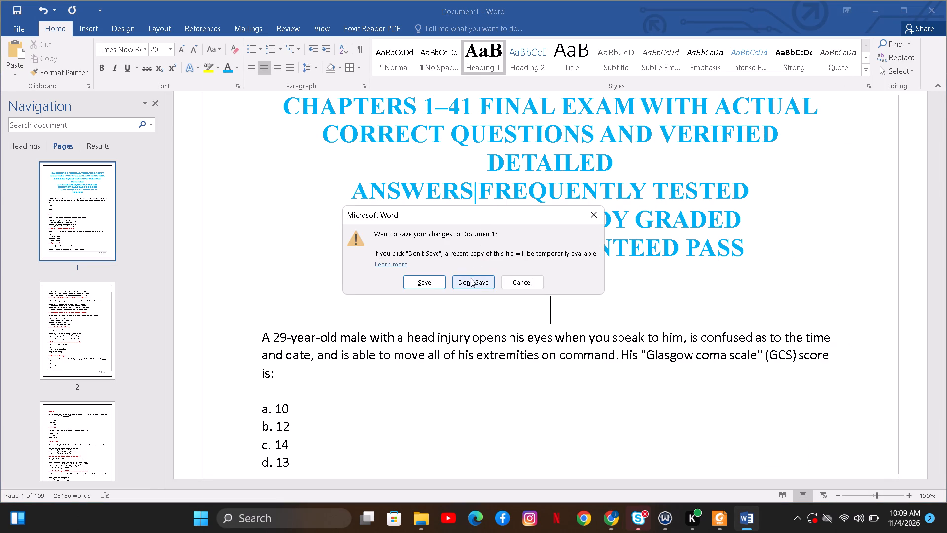
pyautogui.click(473, 278)
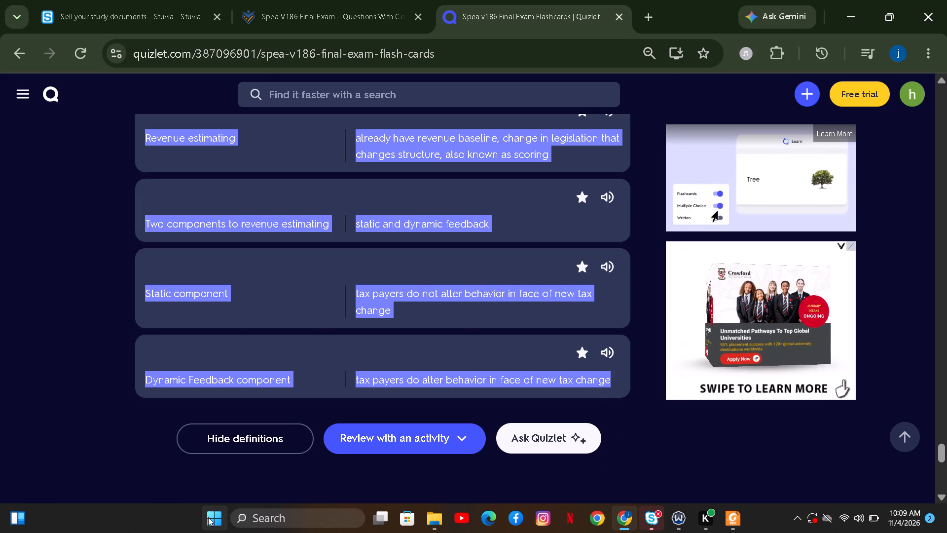
# Start a new blank Word document and paste the copied Spea V186 cards as plain text without their source formatting.
pyautogui.click(212, 516)
pyautogui.click(414, 80)
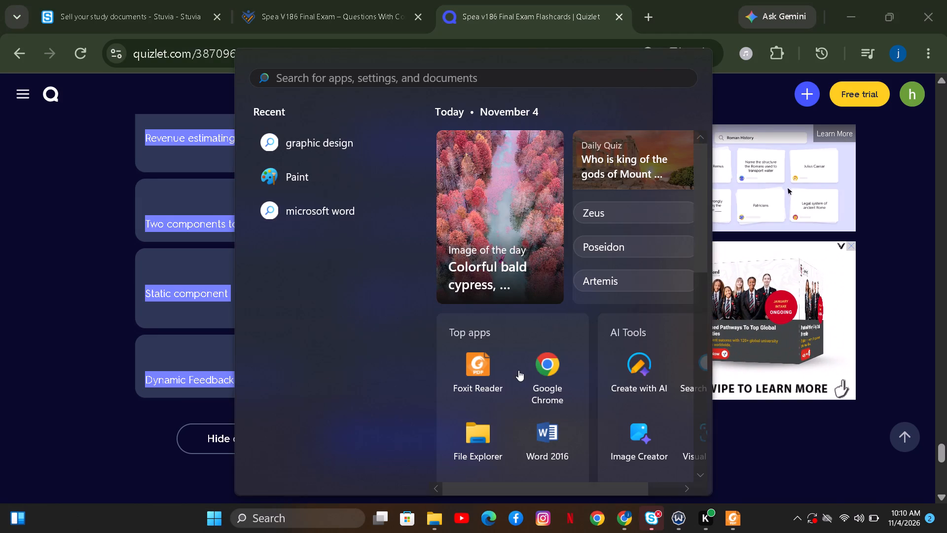
pyautogui.click(550, 445)
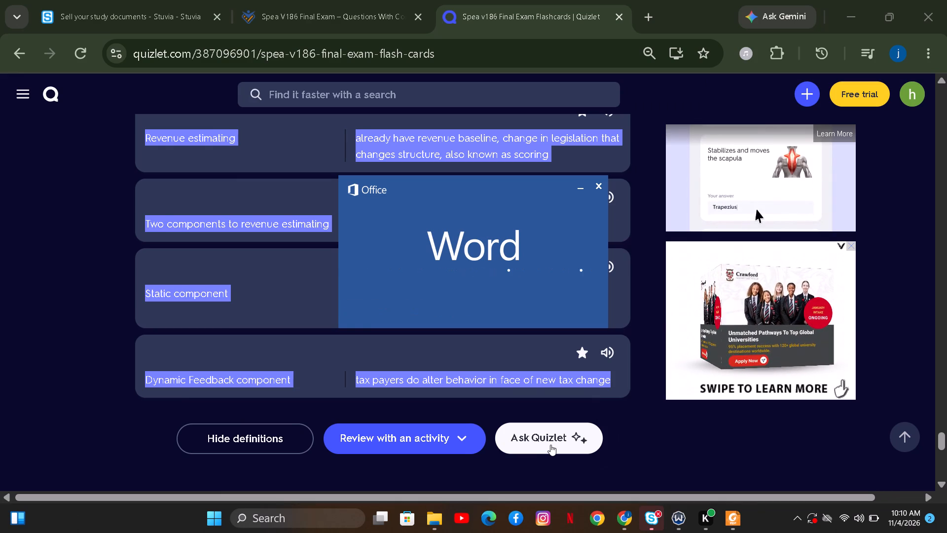
pyautogui.click(344, 191)
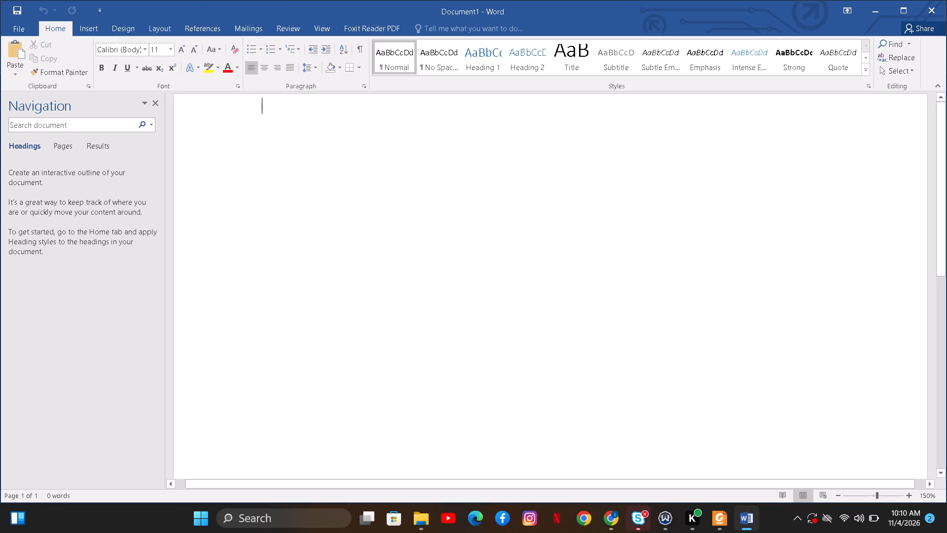
pyautogui.hotkey('ctrl', 'v')
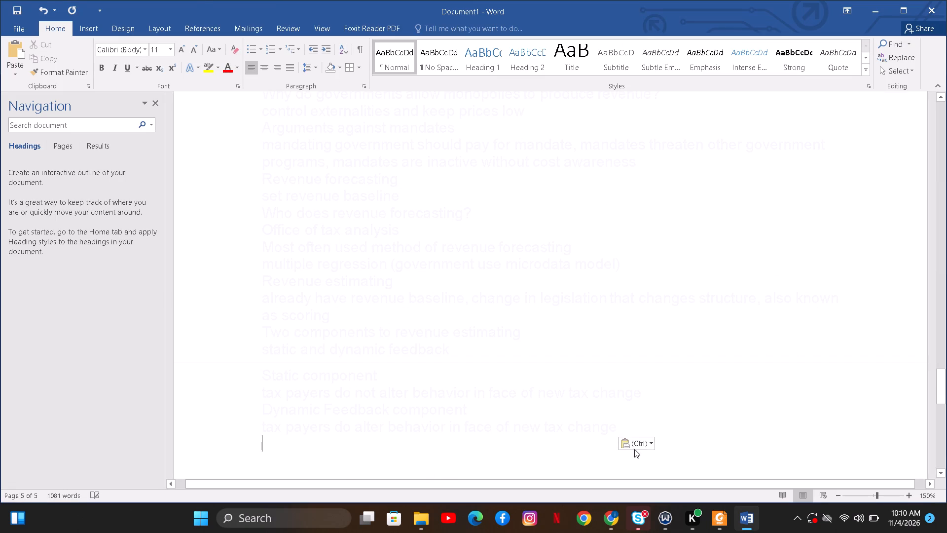
pyautogui.click(640, 445)
pyautogui.click(644, 478)
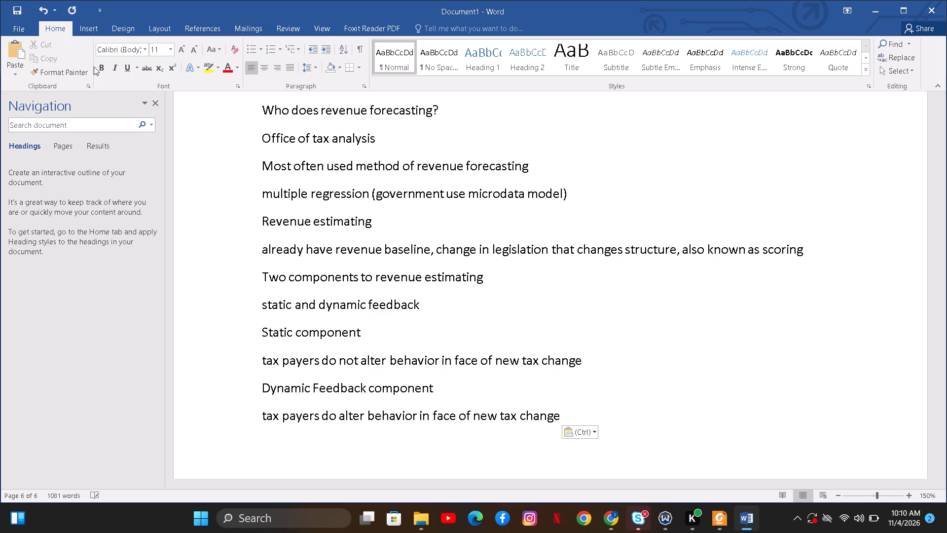
# Add page numbers at the bottom of the pages in the Accent Bar 2 style.
pyautogui.click(91, 30)
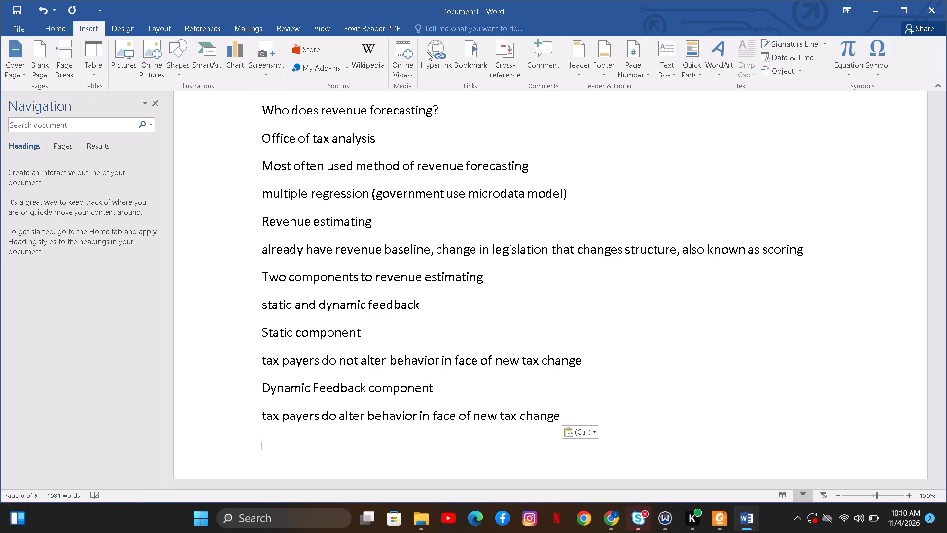
pyautogui.click(638, 71)
pyautogui.click(645, 98)
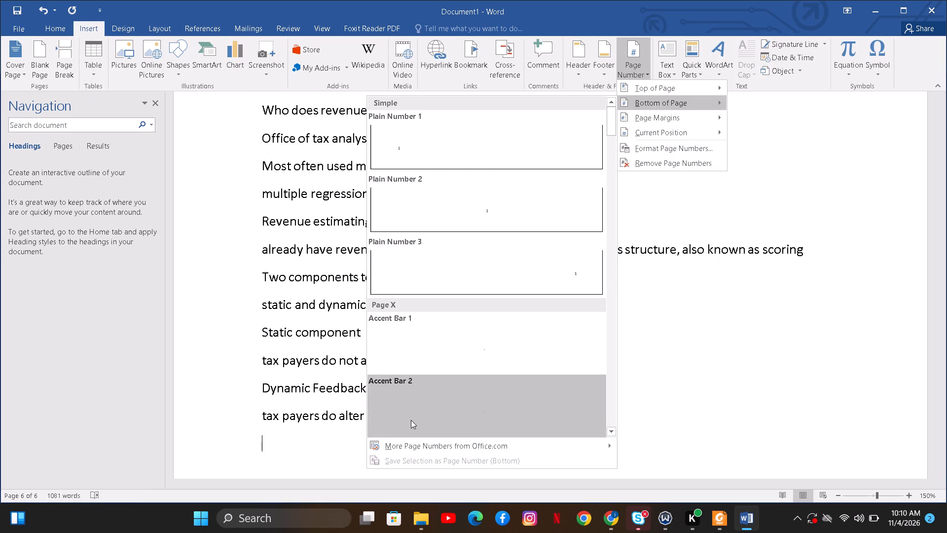
pyautogui.click(412, 419)
# Apply a Box page border to the whole document.
pyautogui.click(125, 29)
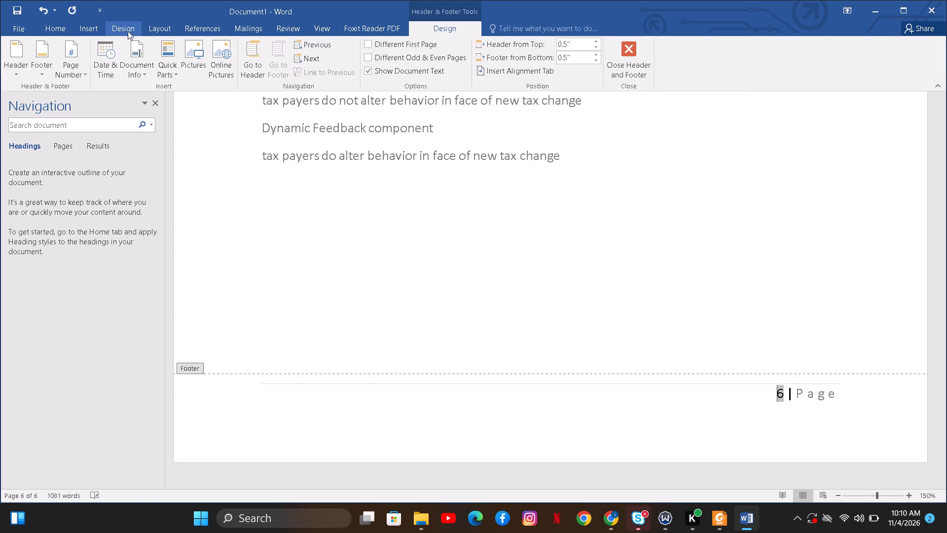
pyautogui.click(883, 66)
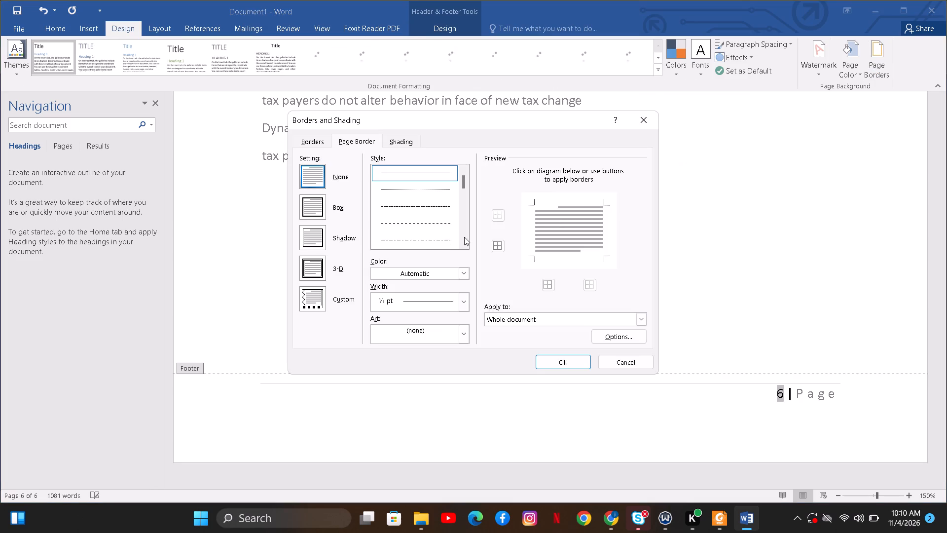
pyautogui.click(316, 213)
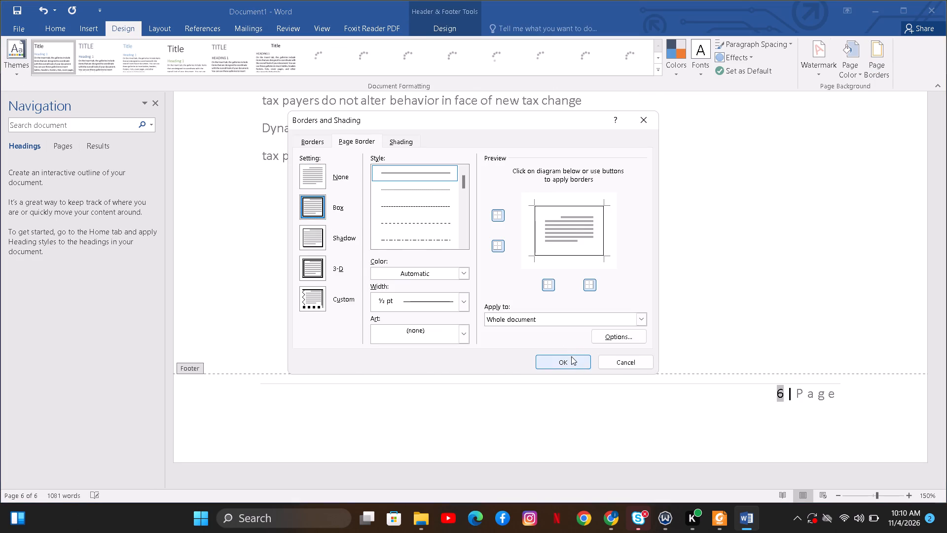
pyautogui.click(571, 356)
# Increase the line spacing of the page-number footer, then return to the end of the body text with page thumbnails shown.
pyautogui.click(63, 33)
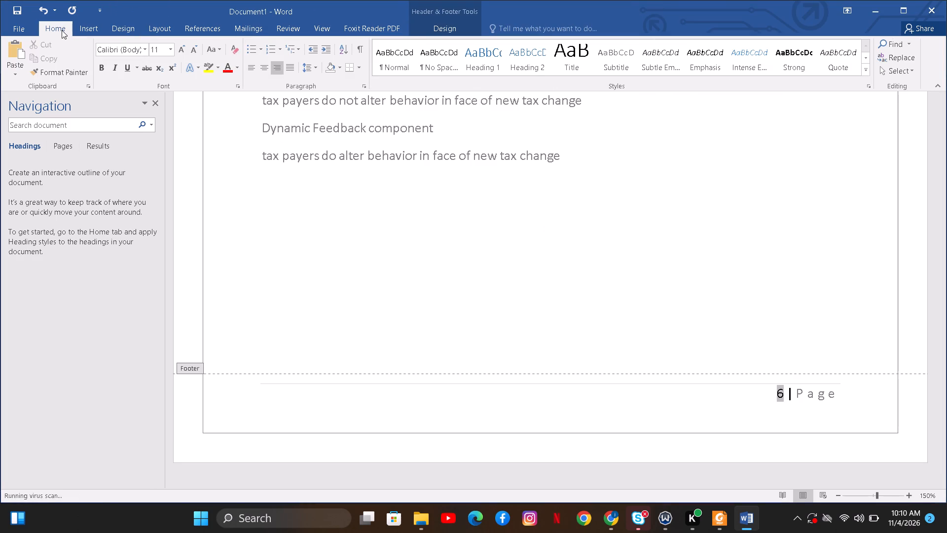
pyautogui.click(314, 70)
pyautogui.click(330, 113)
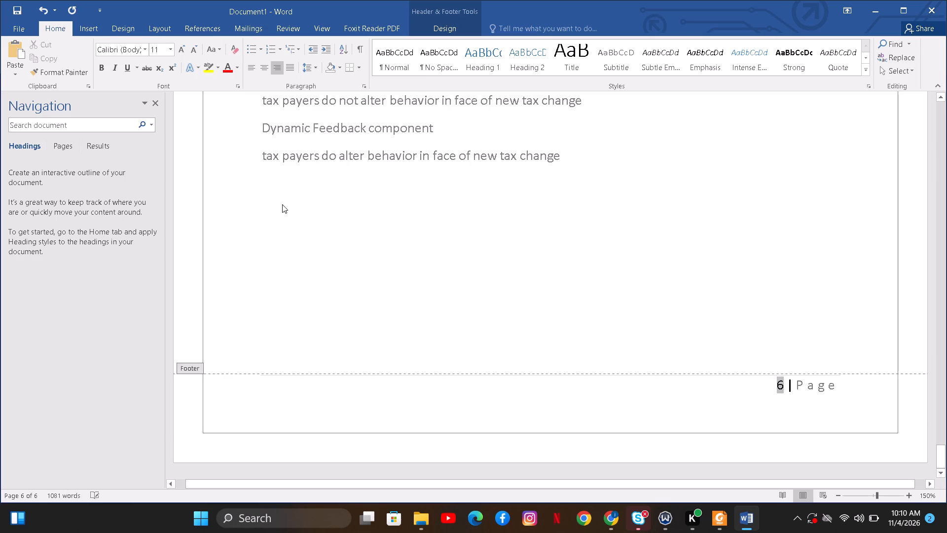
pyautogui.click(56, 143)
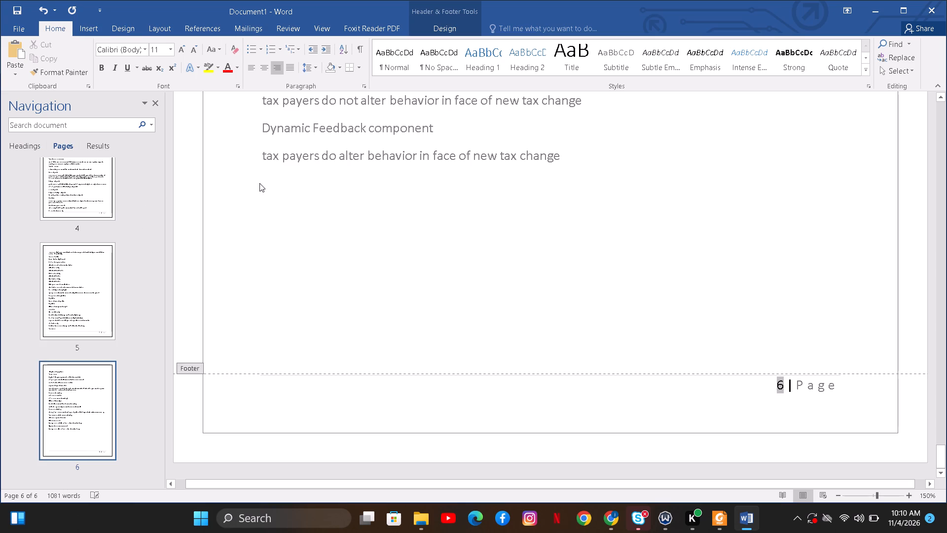
pyautogui.doubleClick(261, 182)
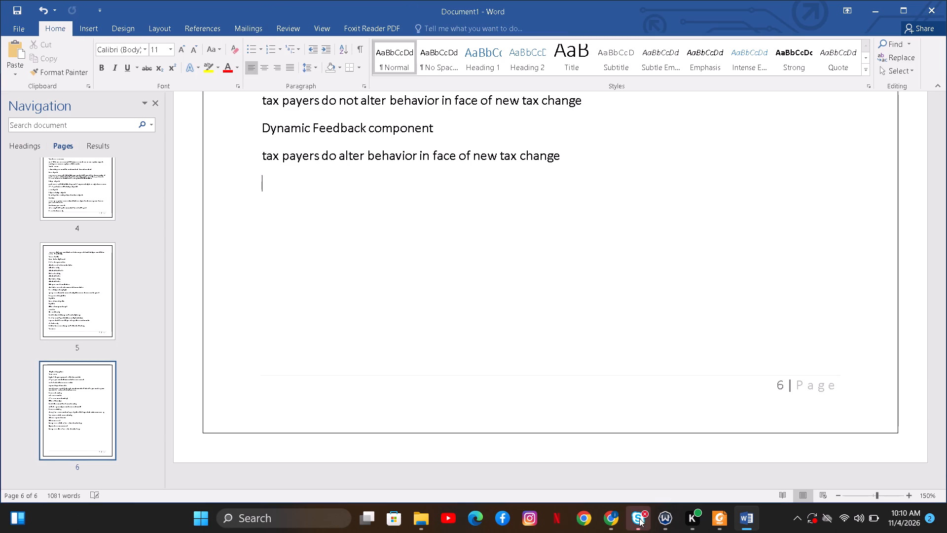
# Copy the first three Quizlet cards, from "Value added tax" through the realization-basis capital gains question, and return to the Word document.
pyautogui.click(618, 517)
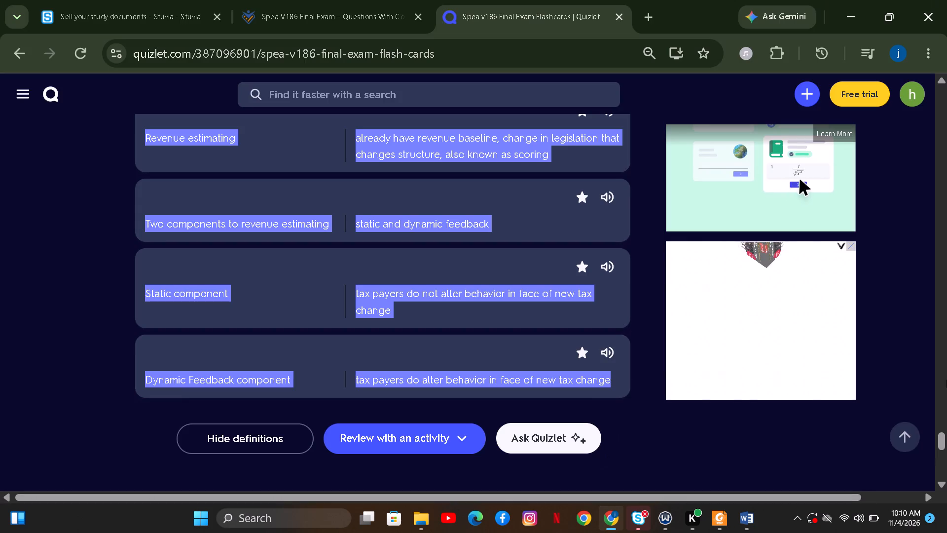
pyautogui.moveTo(940, 441); pyautogui.dragTo(945, 127)
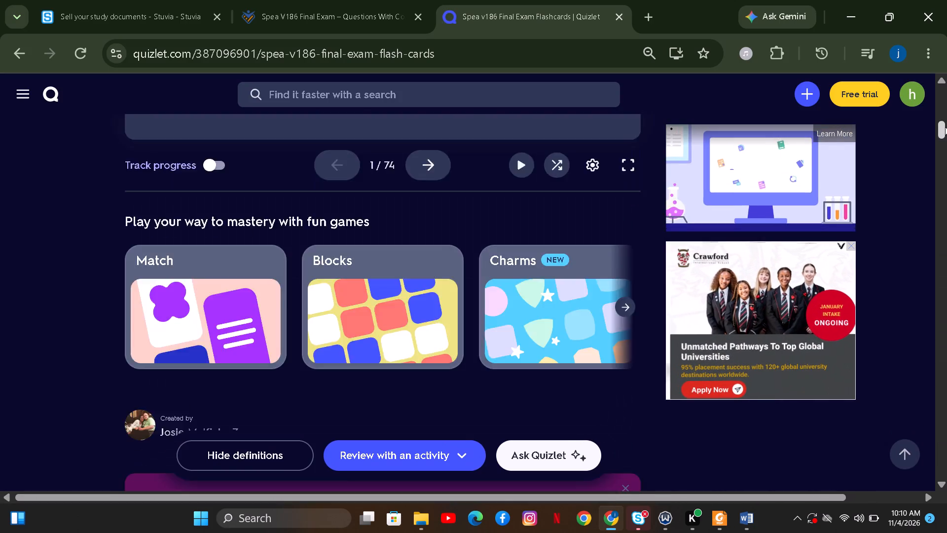
pyautogui.moveTo(945, 127); pyautogui.dragTo(945, 94)
pyautogui.scroll(-4, 571, 187)
pyautogui.scroll(-15, 388, 265)
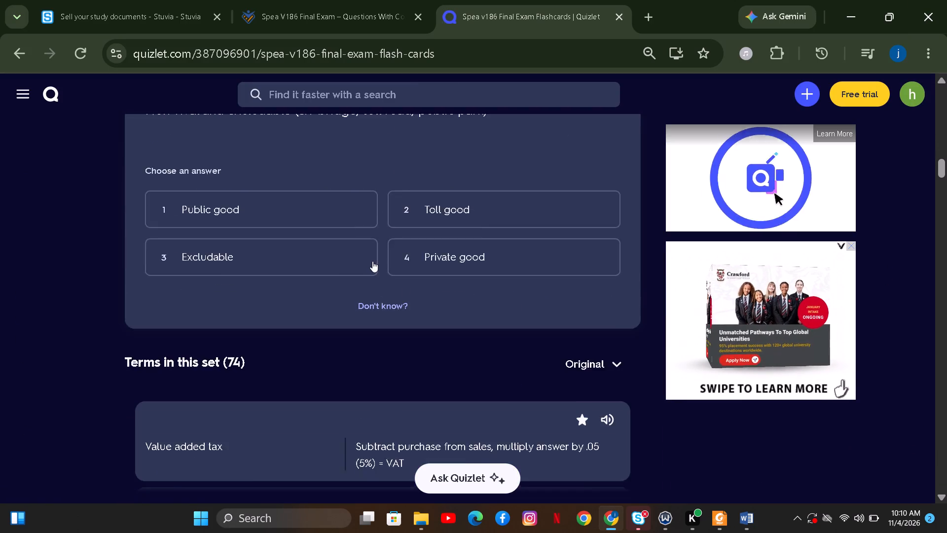
pyautogui.scroll(-4, 373, 260)
pyautogui.scroll(1, 377, 252)
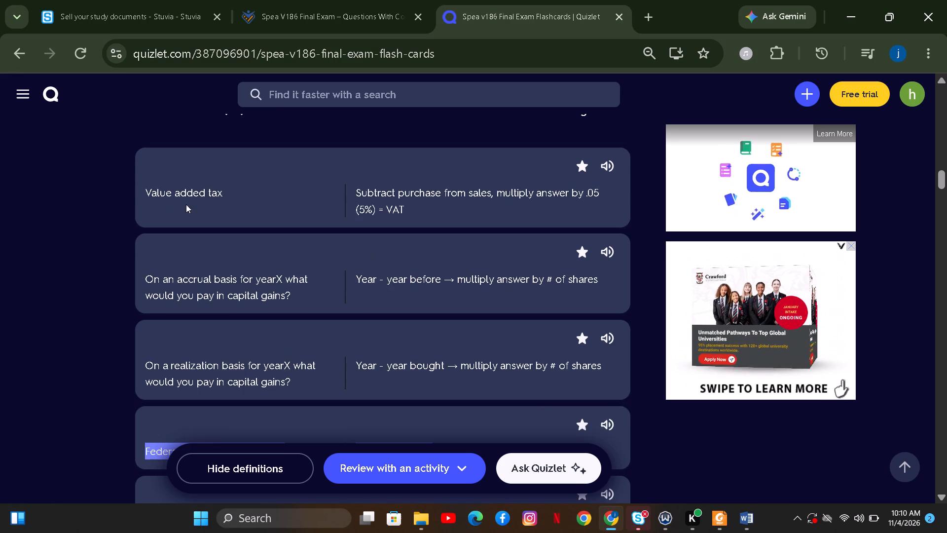
pyautogui.moveTo(146, 193); pyautogui.dragTo(455, 213)
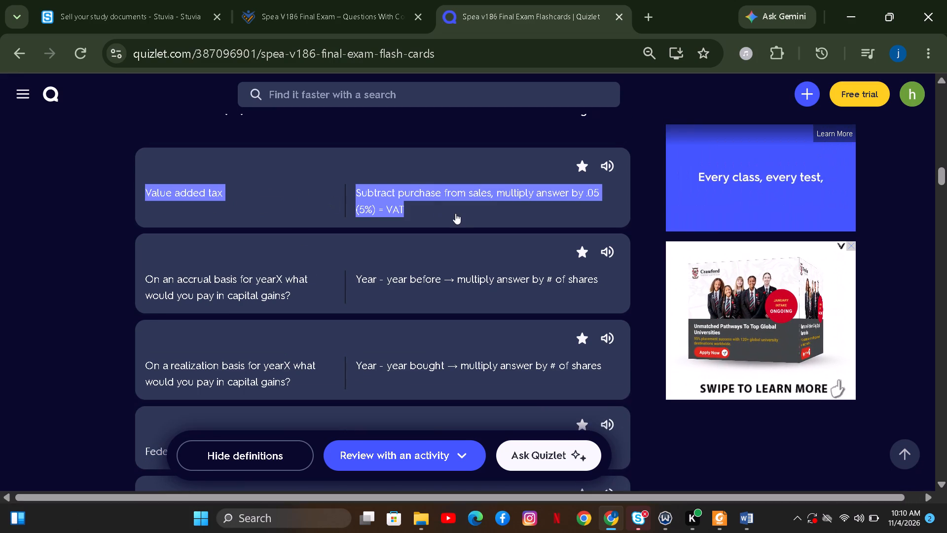
pyautogui.moveTo(455, 213); pyautogui.dragTo(475, 365)
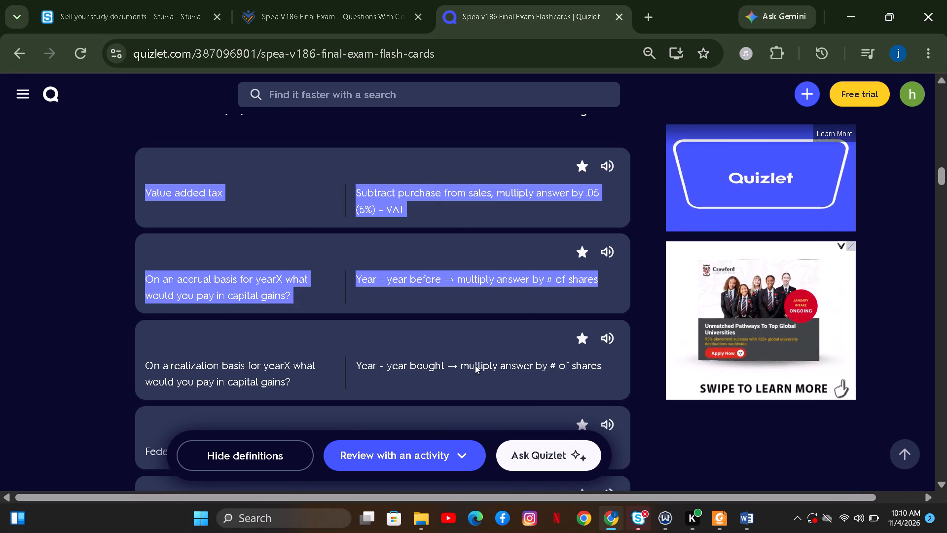
pyautogui.moveTo(475, 365); pyautogui.dragTo(604, 377)
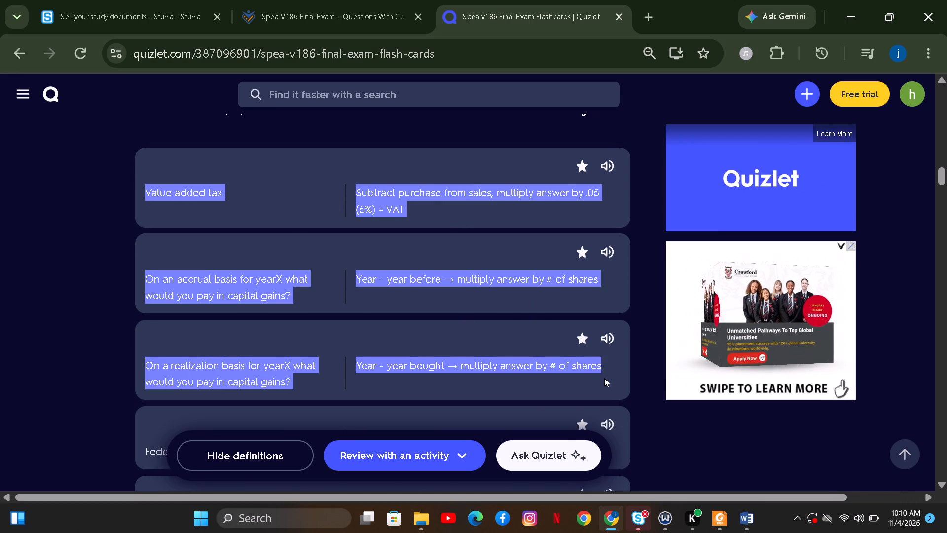
pyautogui.hotkey('ctrl', 'c')
pyautogui.hotkey('ctrl', 'c')
pyautogui.click(748, 523)
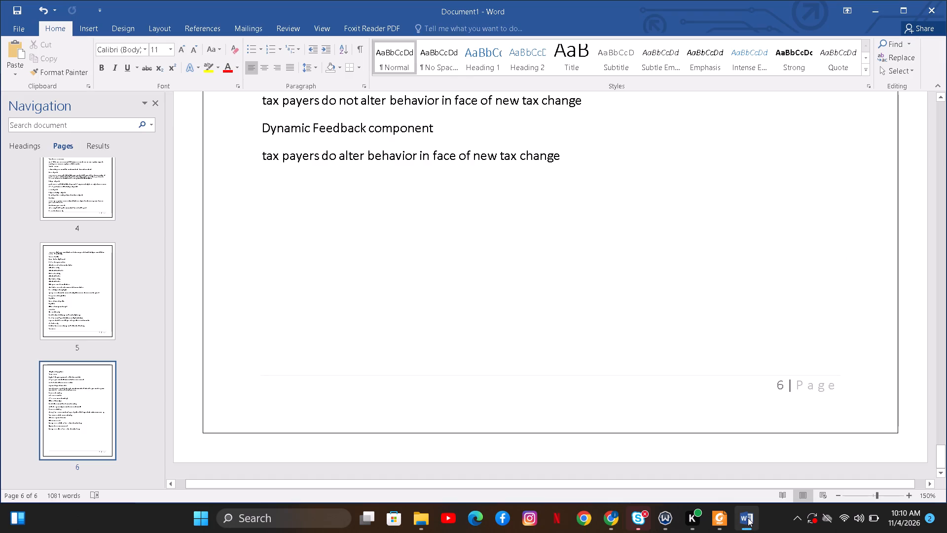
# Paste the three copied cards at the end of the document so they match its existing text formatting.
pyautogui.hotkey('ctrl', 'v')
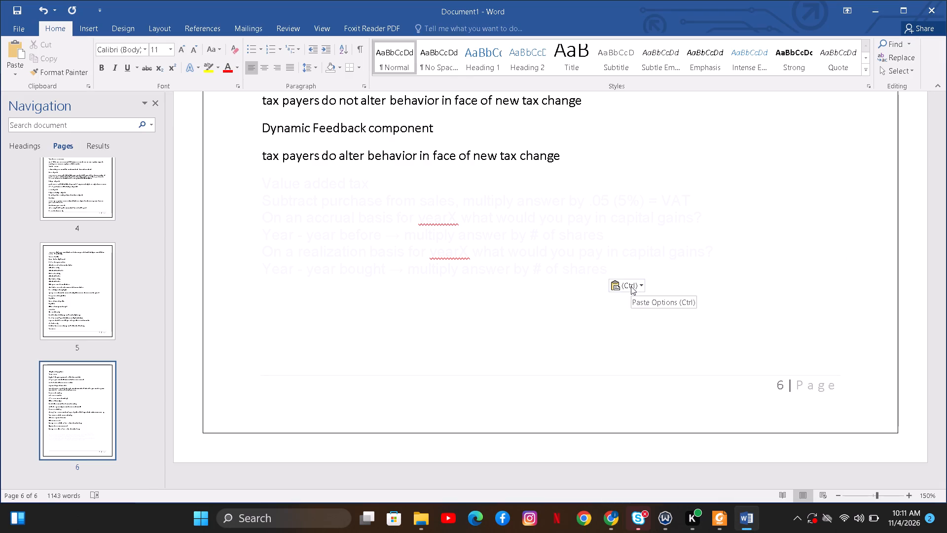
pyautogui.click(631, 286)
pyautogui.click(634, 313)
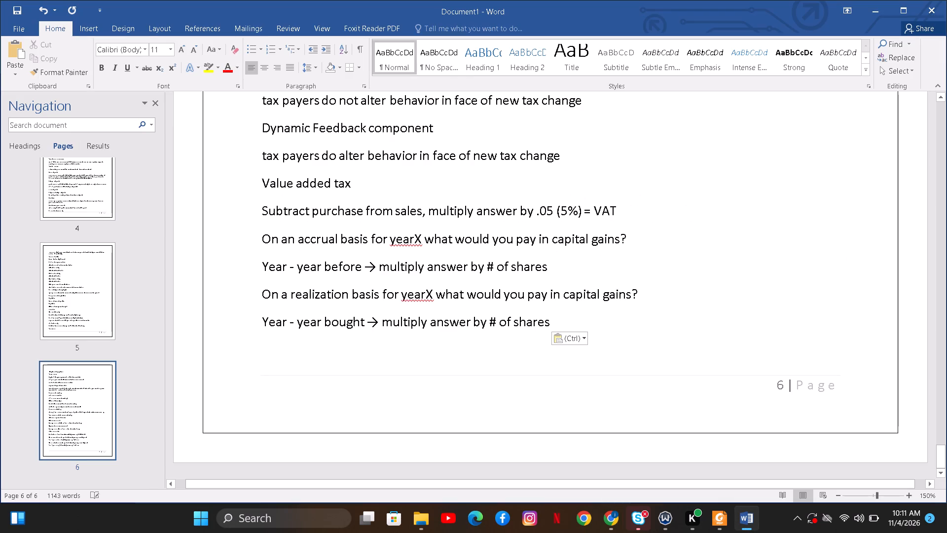
# Ignore the proofing flags on "yearX" in the realization-basis question and on "grants" in the "Formula grants" answer on page 4.
pyautogui.rightClick(424, 301)
pyautogui.click(457, 330)
pyautogui.scroll(6, 449, 320)
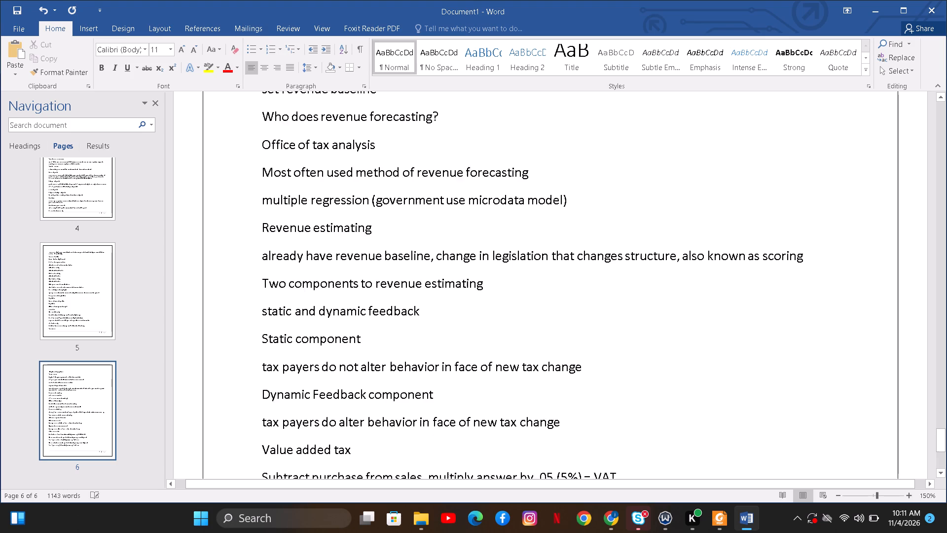
pyautogui.scroll(1, 449, 321)
pyautogui.scroll(-1, 449, 321)
pyautogui.scroll(16, 449, 321)
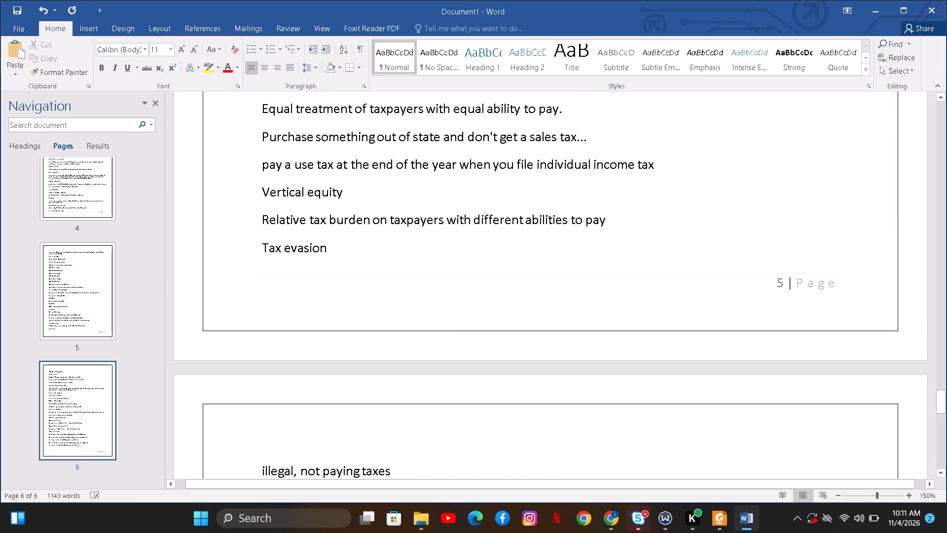
pyautogui.scroll(19, 451, 319)
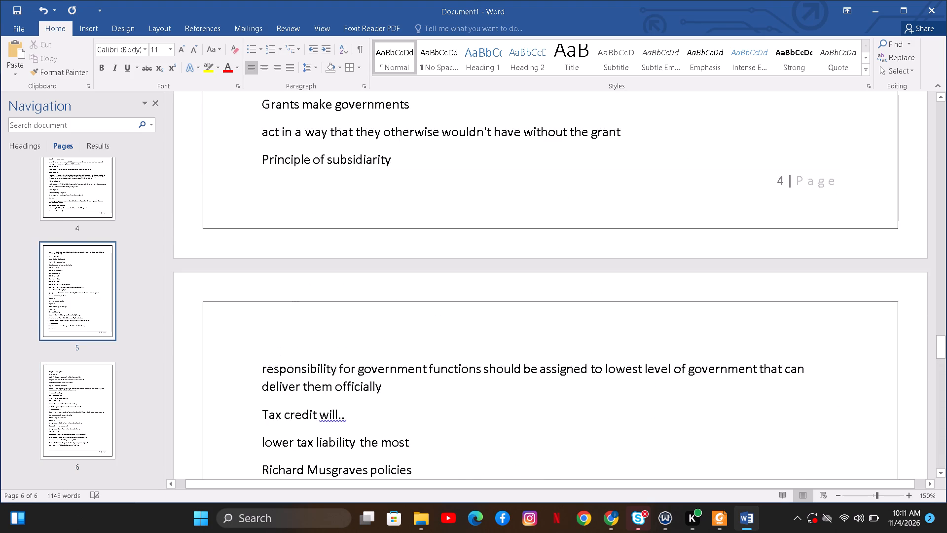
pyautogui.scroll(5, 455, 310)
pyautogui.rightClick(420, 276)
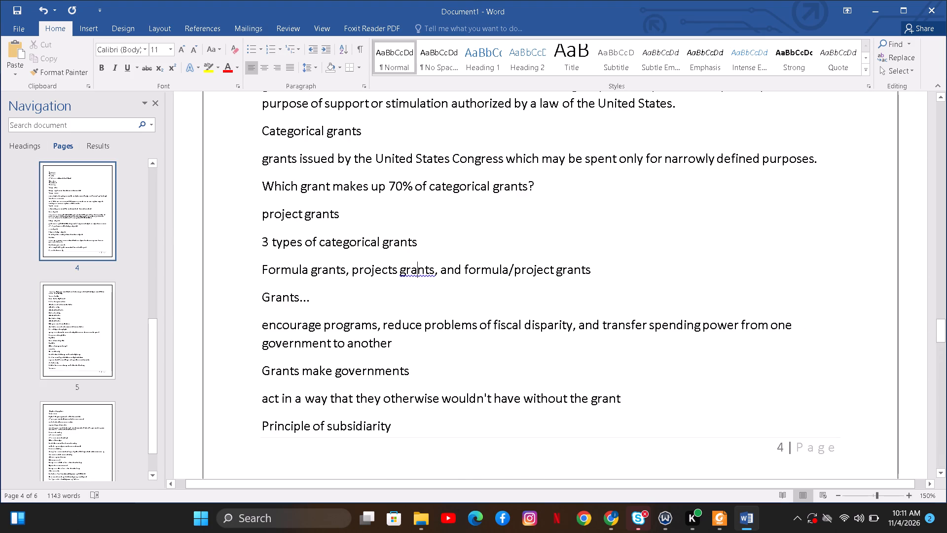
pyautogui.click(473, 301)
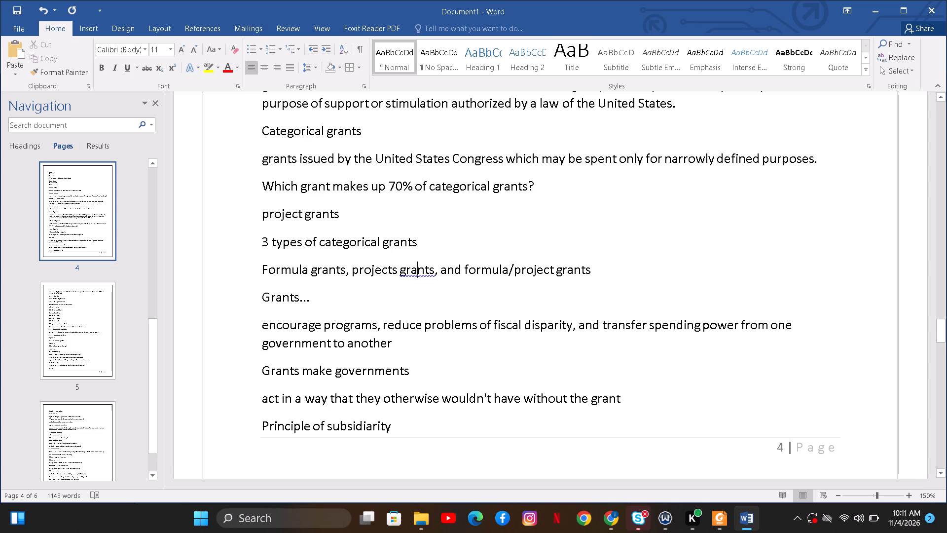
# Ignore once the grammar flag on "sheet" in the balance sheet question on page 3.
pyautogui.scroll(16, 465, 300)
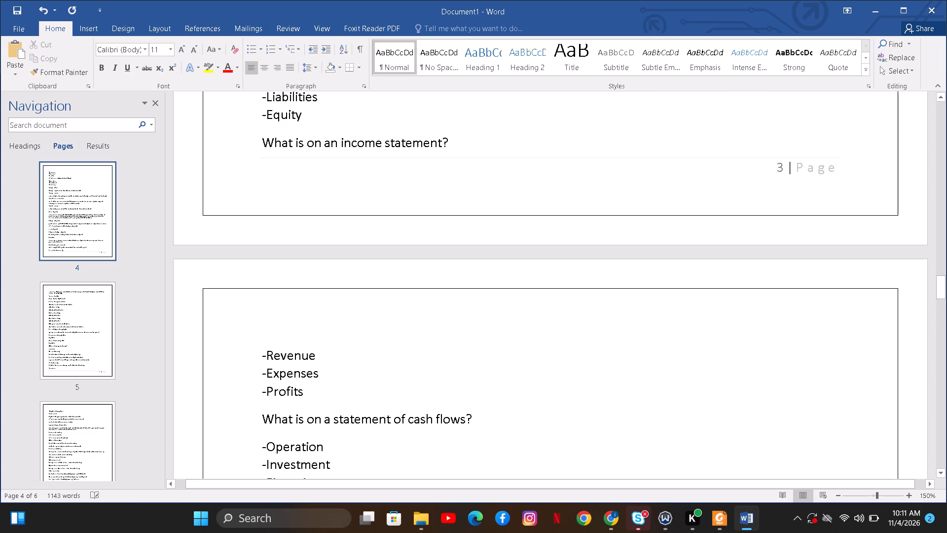
pyautogui.scroll(4, 465, 299)
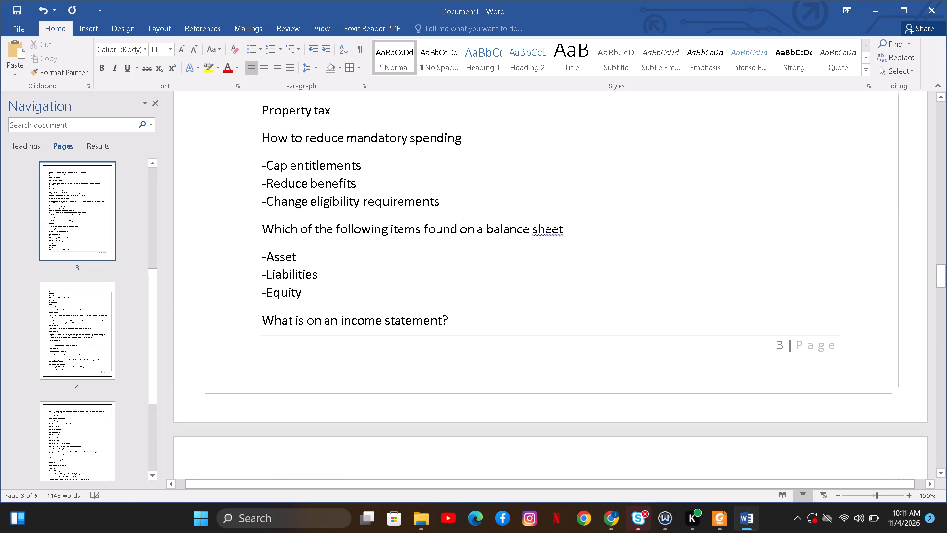
pyautogui.rightClick(546, 231)
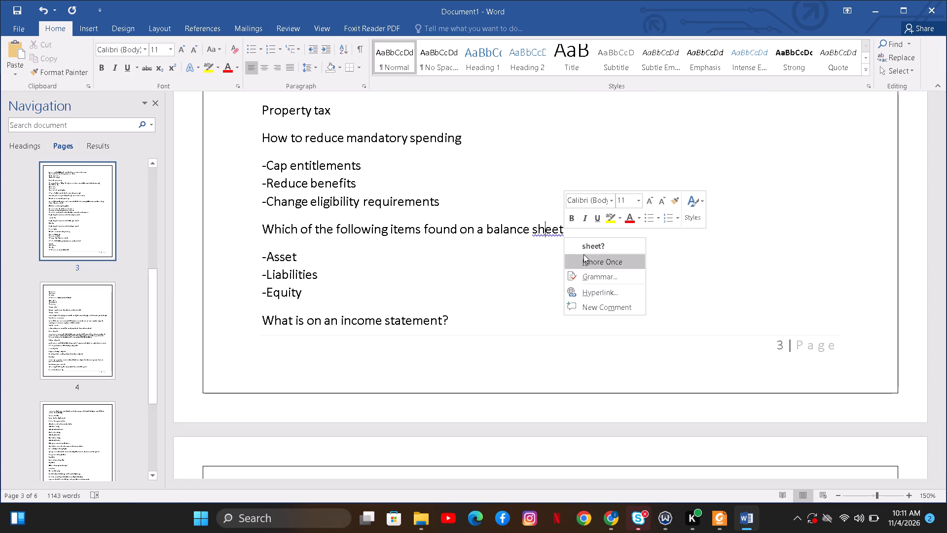
pyautogui.click(584, 254)
# Ignore the spelling flag on "asterik" in the "Magic asterik" line on page 2.
pyautogui.scroll(12, 404, 261)
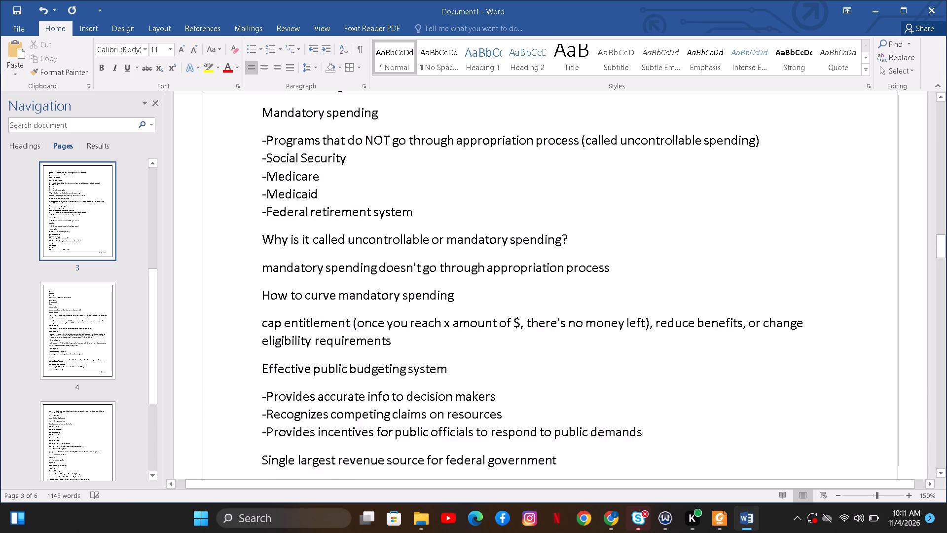
pyautogui.scroll(15, 406, 260)
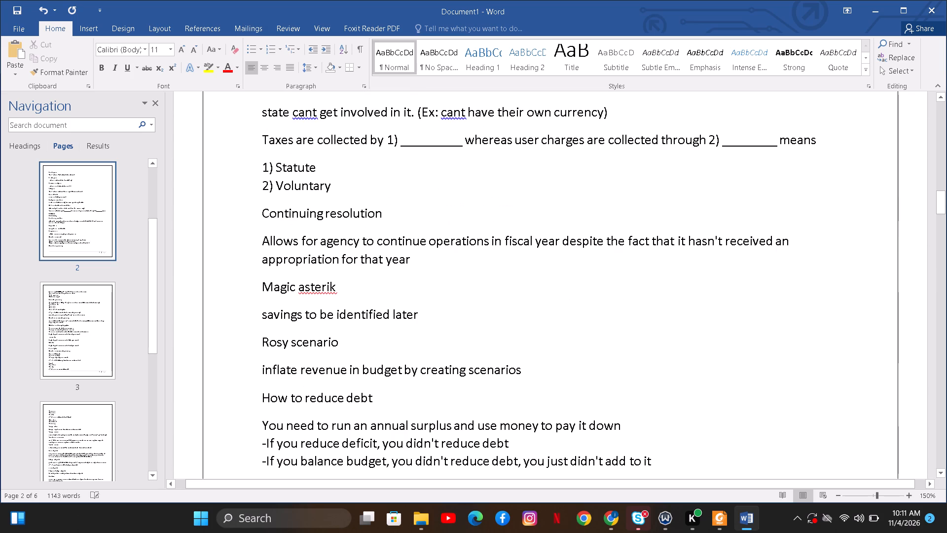
pyautogui.rightClick(320, 290)
pyautogui.click(374, 317)
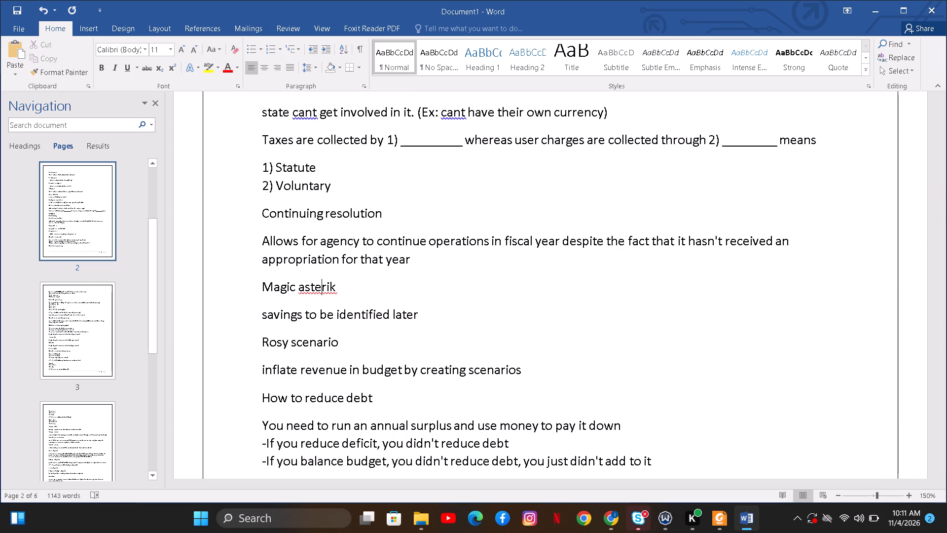
# Correct both instances of "cant" to "can't" in the answer about matters not spelled out in the constitution.
pyautogui.scroll(3, 368, 289)
pyautogui.rightClick(304, 253)
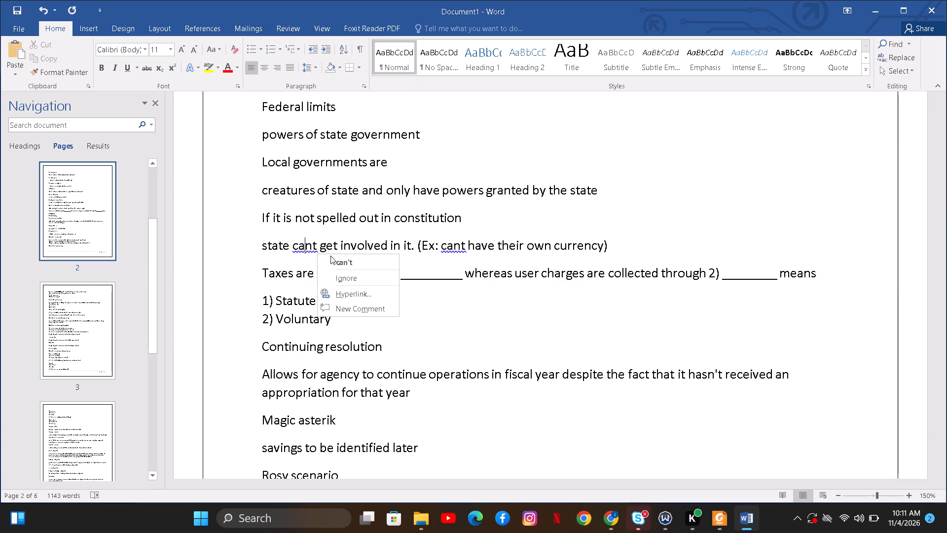
pyautogui.click(332, 259)
pyautogui.rightClick(463, 250)
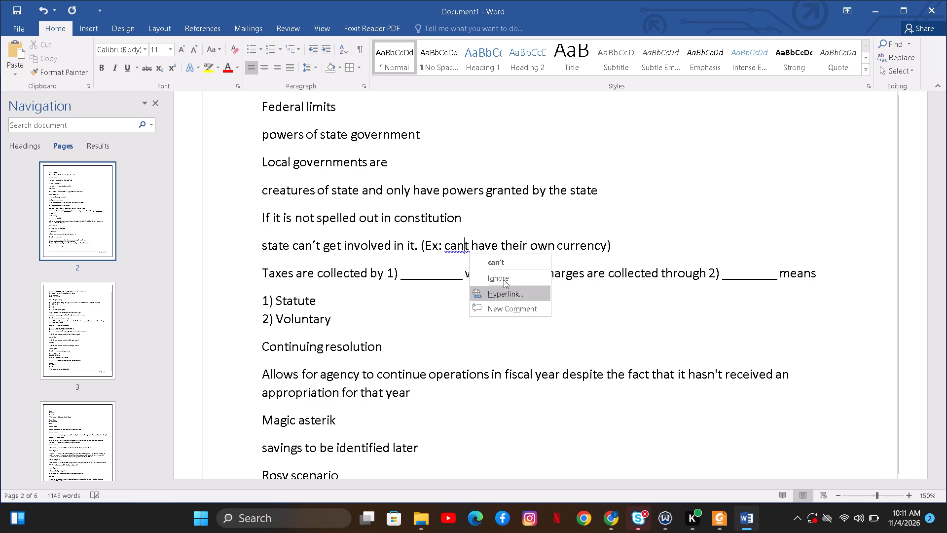
pyautogui.click(506, 259)
# In the "why do governments purchase notes" card on page 1, change "days.." to "days..." and ignore the flags on "etc" and "notes".
pyautogui.scroll(7, 355, 286)
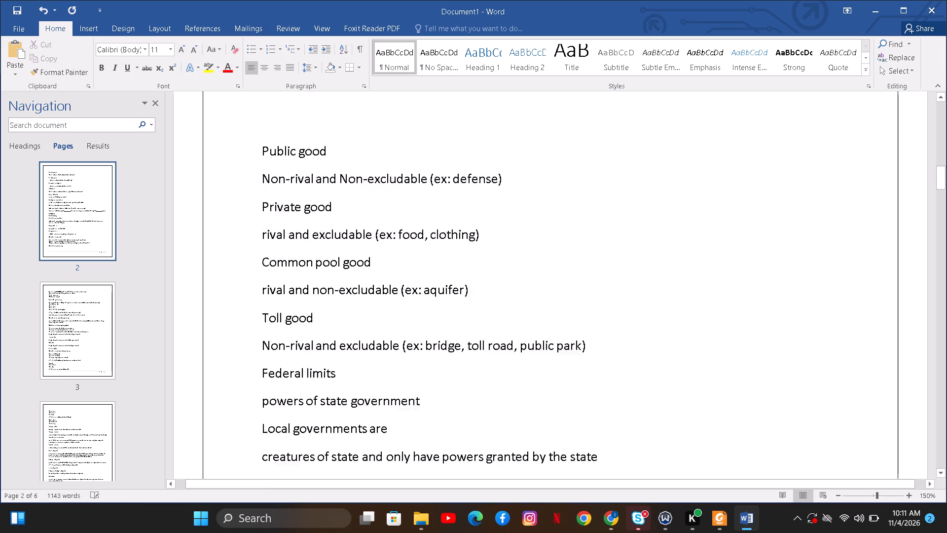
pyautogui.scroll(13, 358, 288)
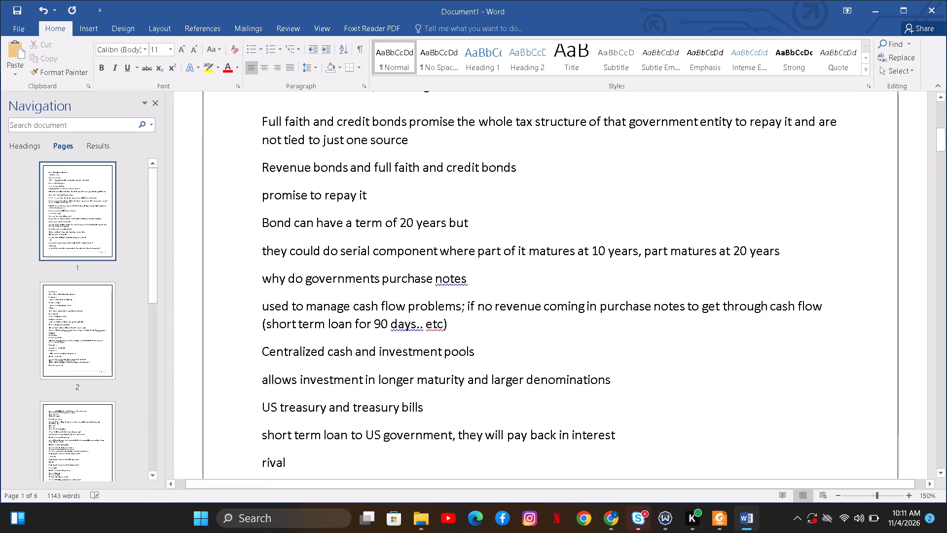
pyautogui.rightClick(402, 329)
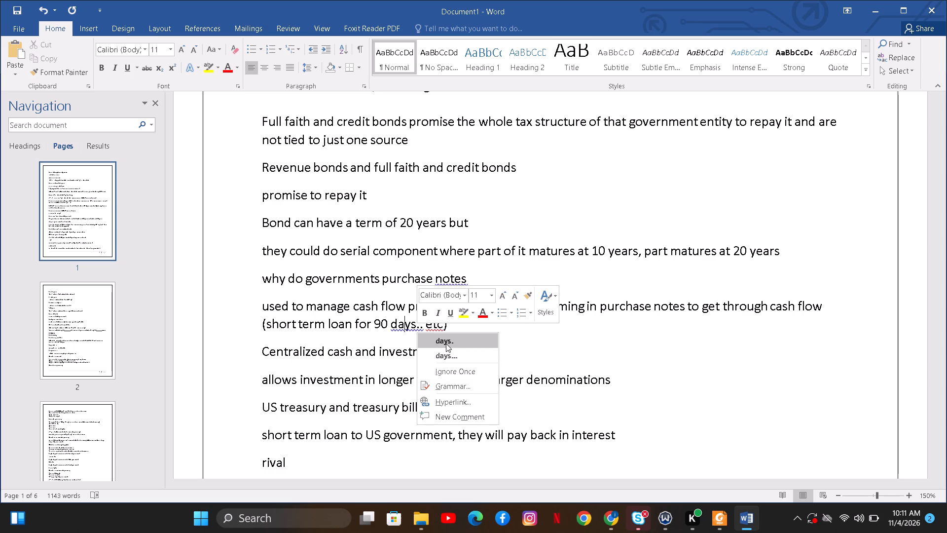
pyautogui.click(453, 358)
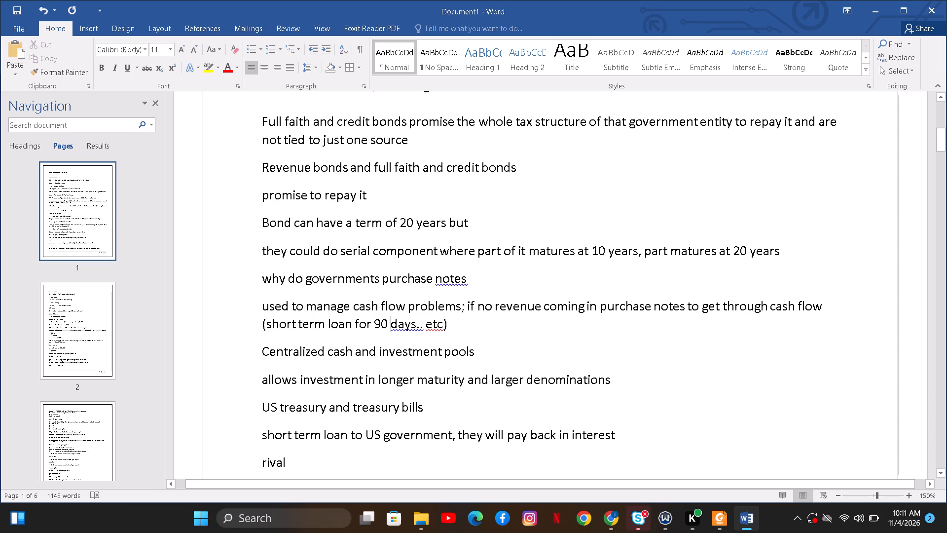
pyautogui.rightClick(443, 326)
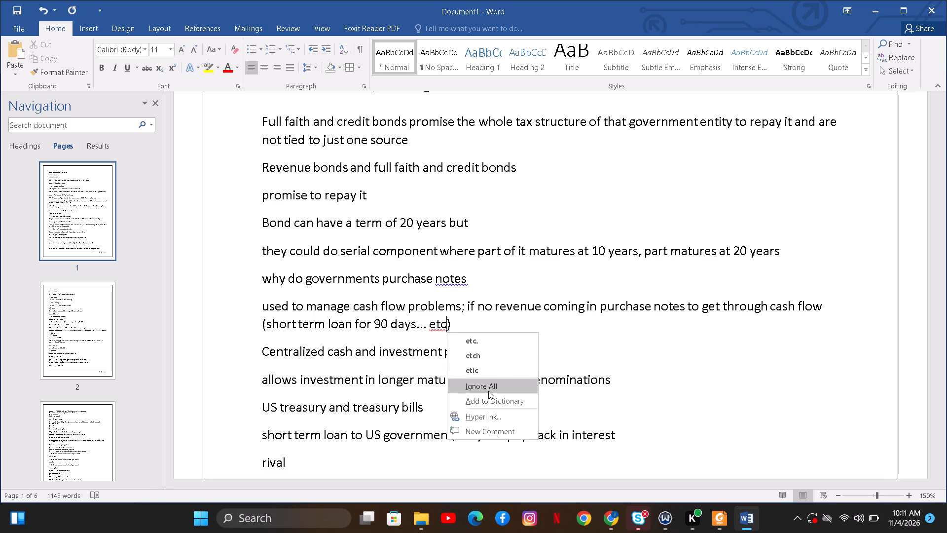
pyautogui.click(488, 391)
pyautogui.rightClick(454, 283)
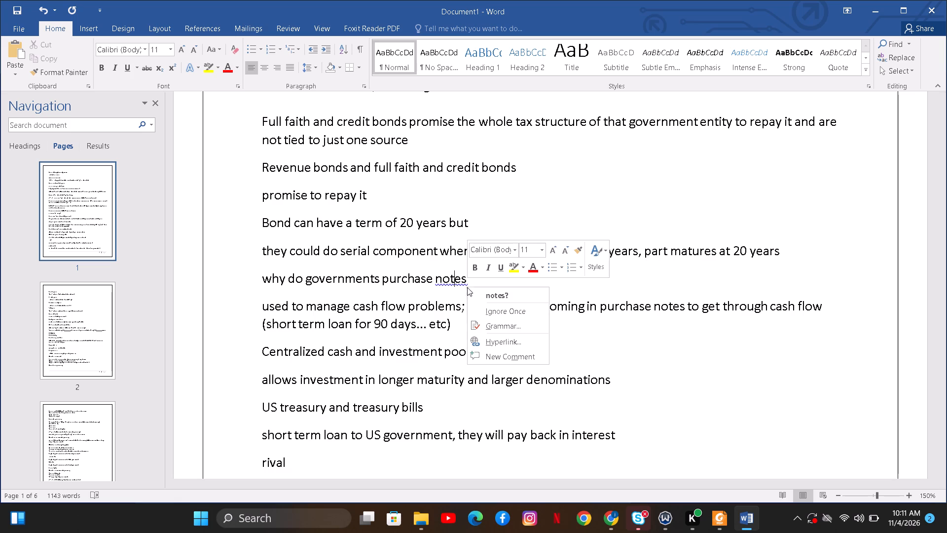
pyautogui.click(489, 309)
# In the first two questions on page 1, change "uses.." to "uses." and ignore all spelling flags on "Aaa".
pyautogui.scroll(4, 379, 296)
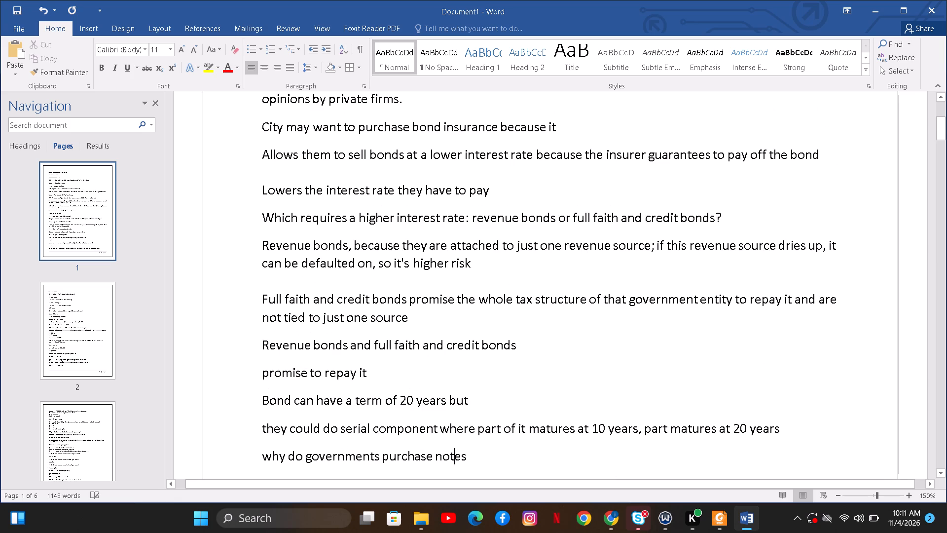
pyautogui.scroll(7, 381, 292)
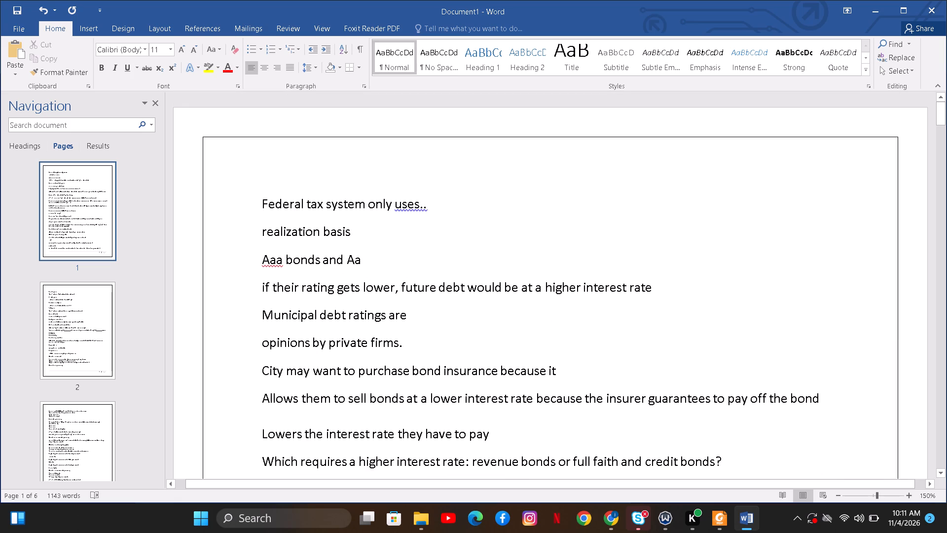
pyautogui.rightClick(410, 208)
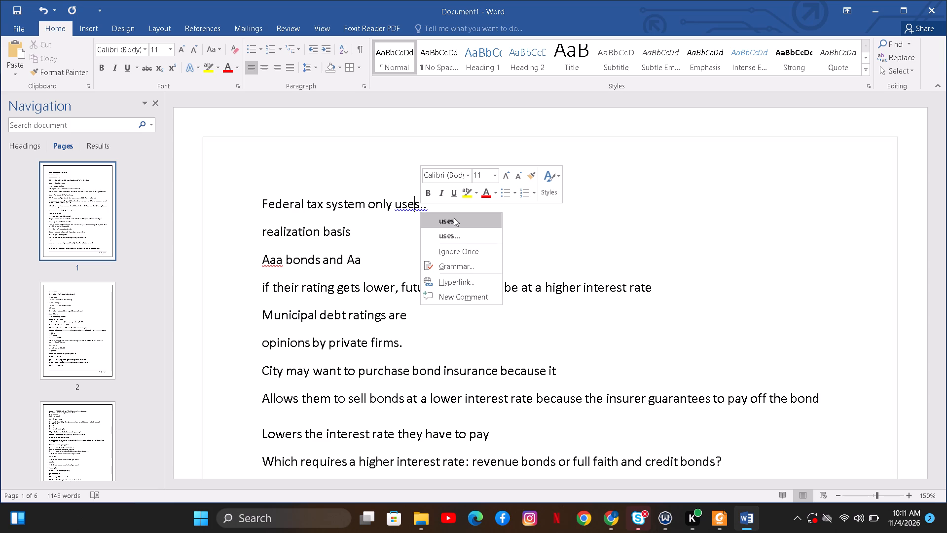
pyautogui.click(454, 218)
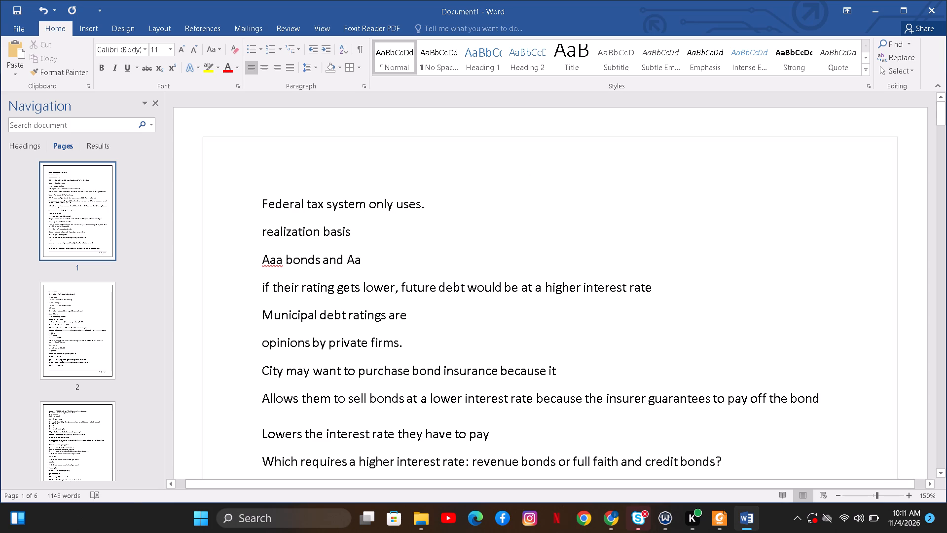
pyautogui.rightClick(277, 265)
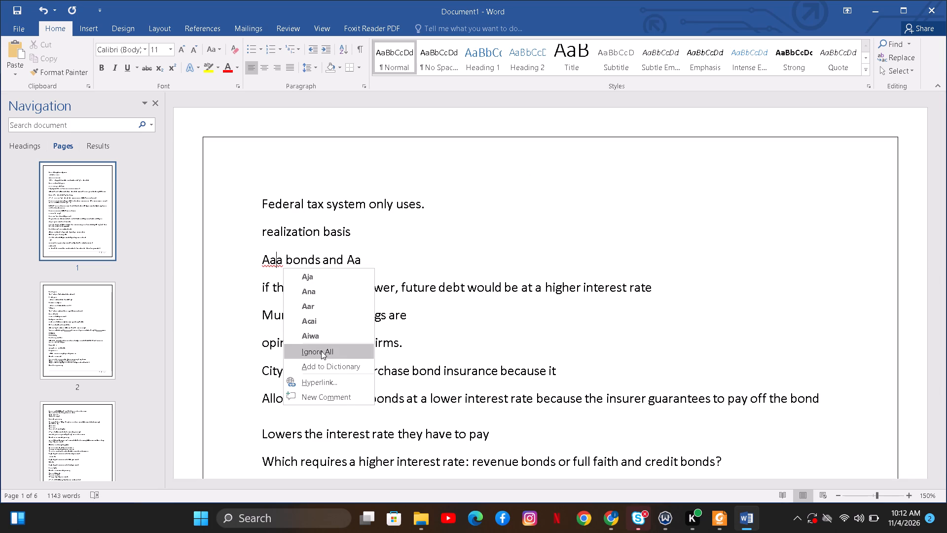
pyautogui.click(321, 351)
pyautogui.scroll(8, 344, 296)
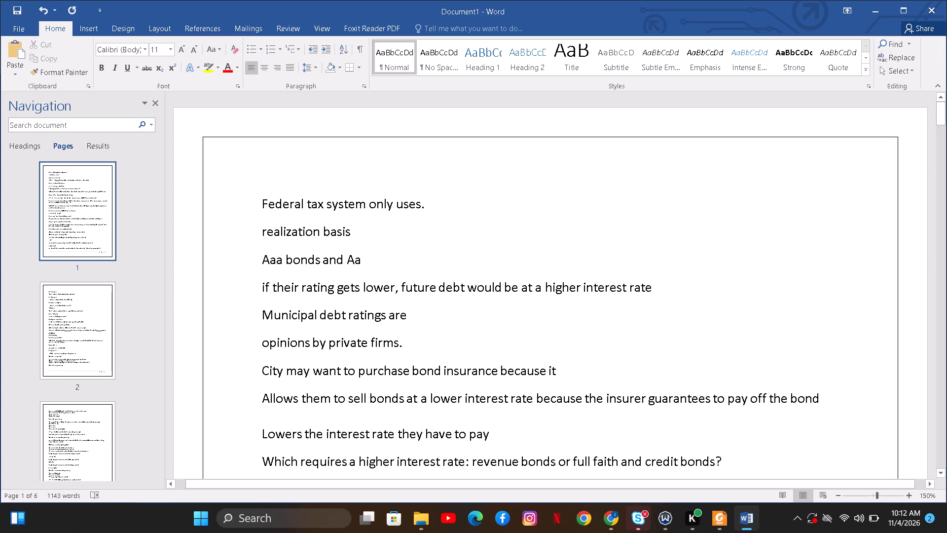
# Checking against the Quizlet cards in Chrome, colour "realization basis", "if their rating gets lower…" and "opinions by private firms." red in Word.
pyautogui.click(239, 235)
pyautogui.click(311, 220)
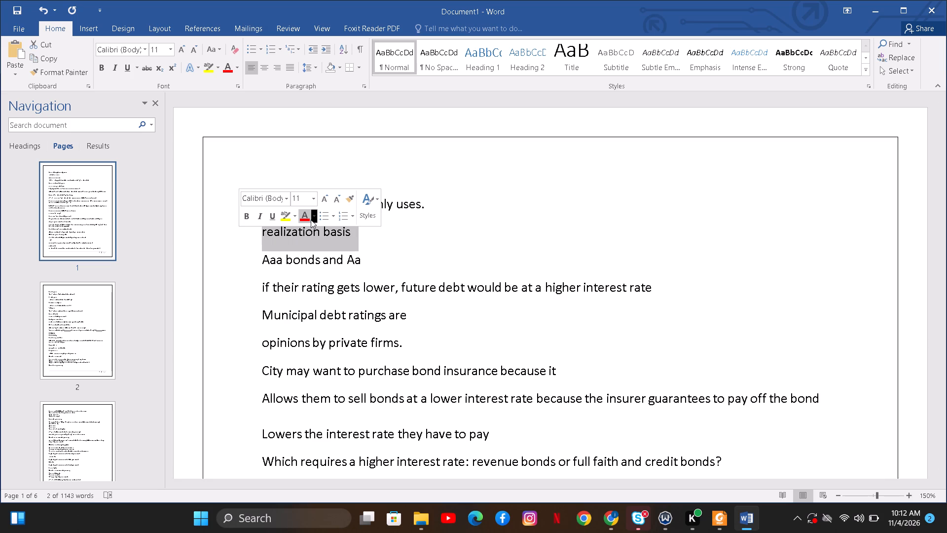
pyautogui.click(615, 516)
pyautogui.scroll(9, 378, 355)
pyautogui.scroll(-8, 379, 294)
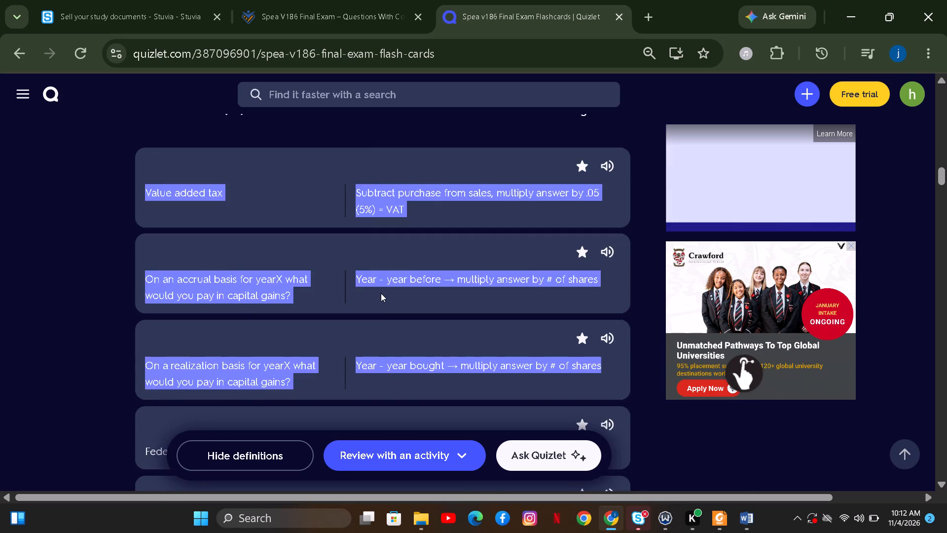
pyautogui.scroll(-5, 381, 293)
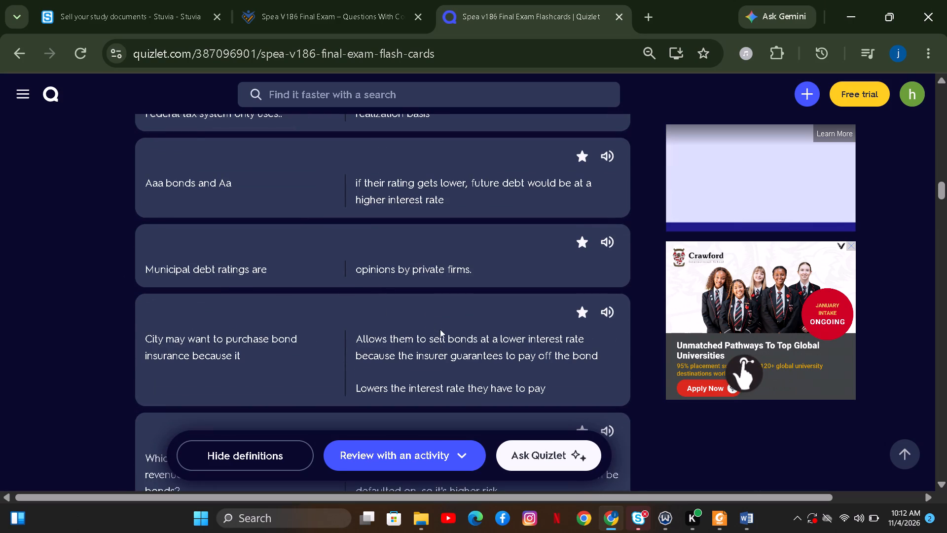
pyautogui.click(615, 514)
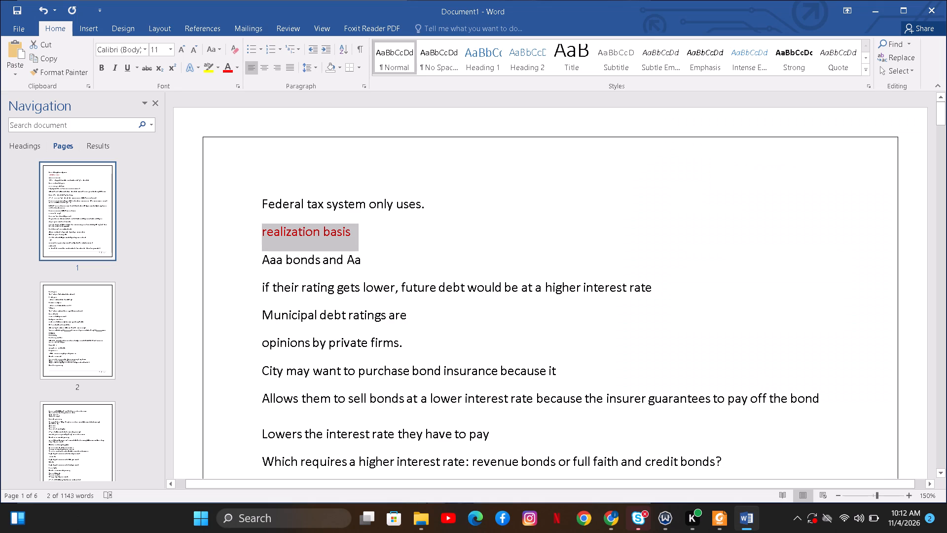
pyautogui.click(247, 290)
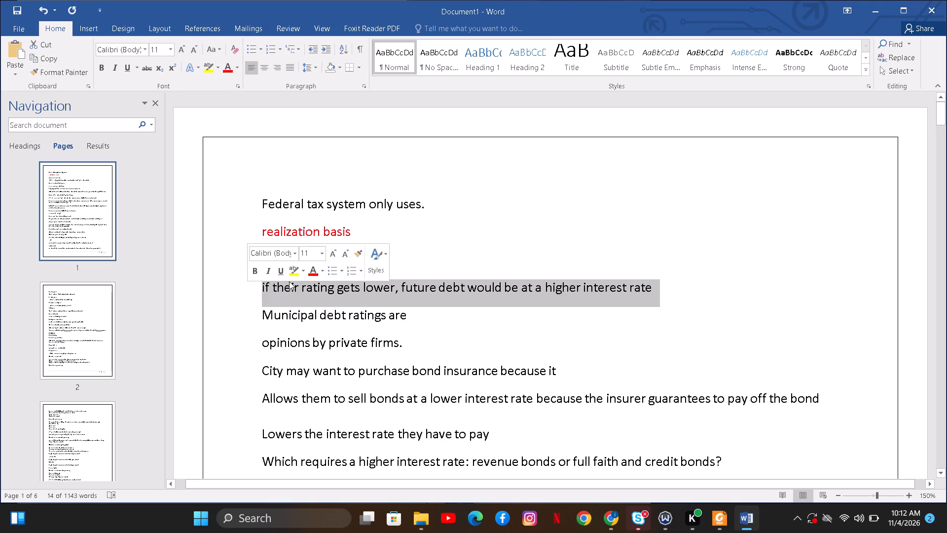
pyautogui.click(312, 271)
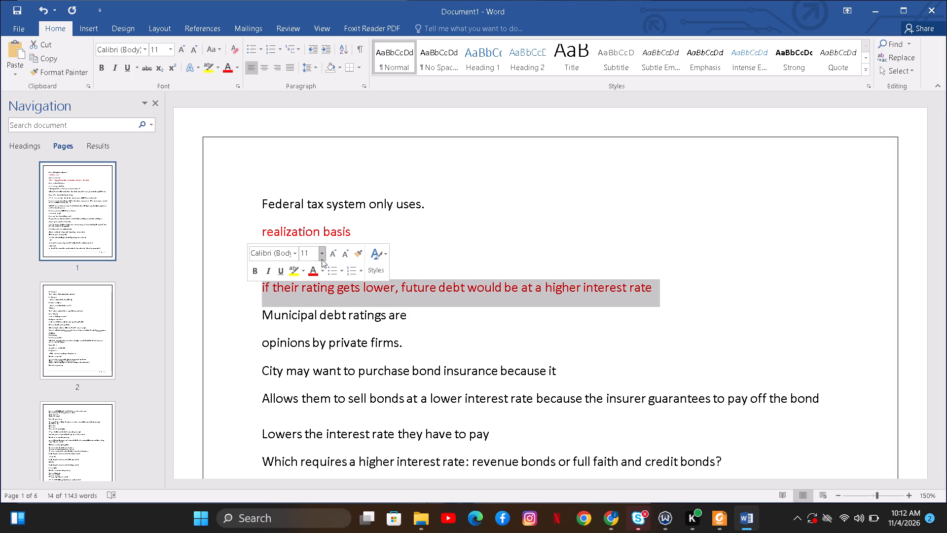
pyautogui.click(248, 343)
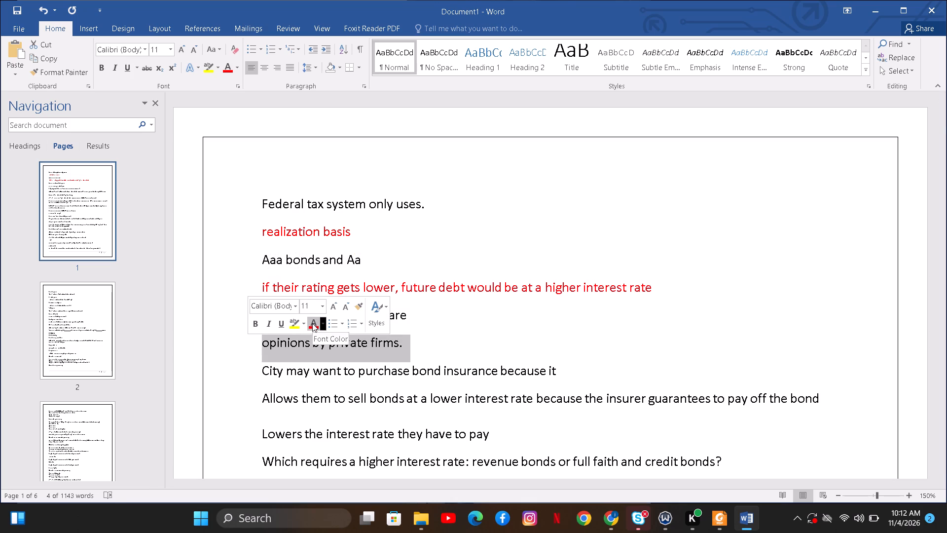
pyautogui.click(312, 323)
# Colour both paragraphs of the bond insurance answer red in Word, checking the answer's extent against the Quizlet card in Chrome.
pyautogui.scroll(-3, 310, 323)
pyautogui.click(228, 266)
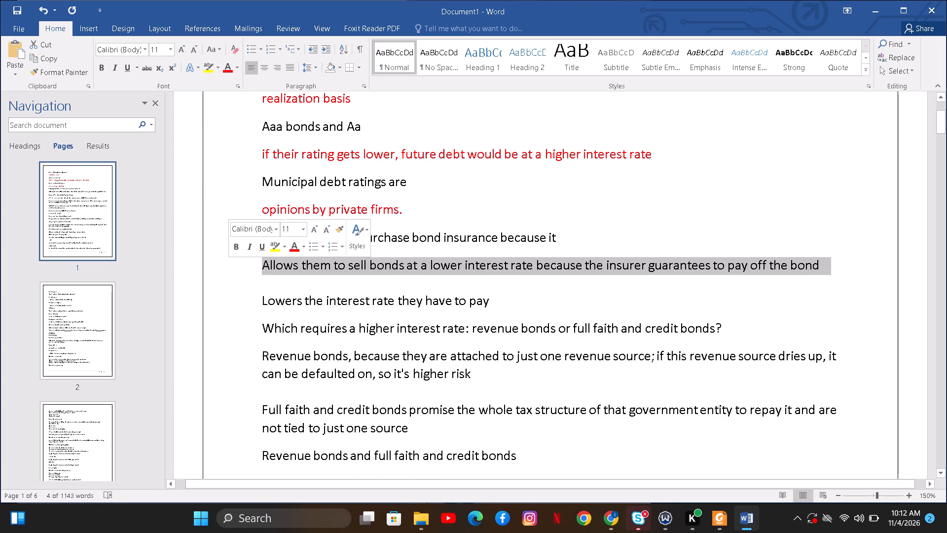
pyautogui.click(291, 251)
pyautogui.scroll(-2, 291, 254)
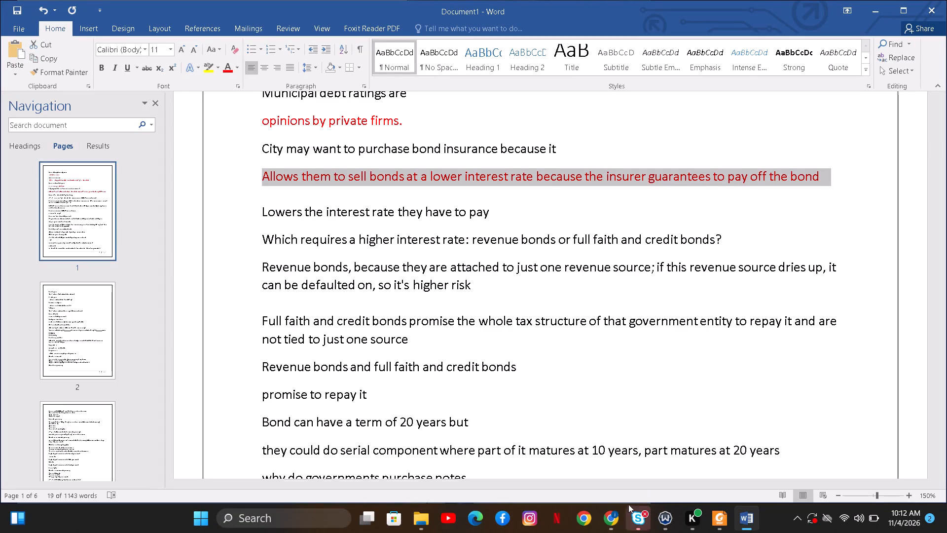
pyautogui.click(609, 516)
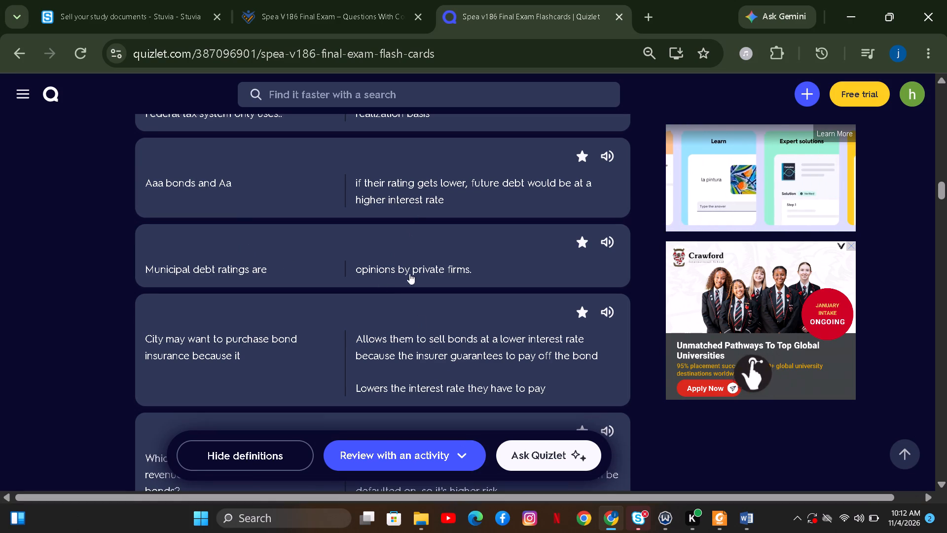
pyautogui.click(609, 516)
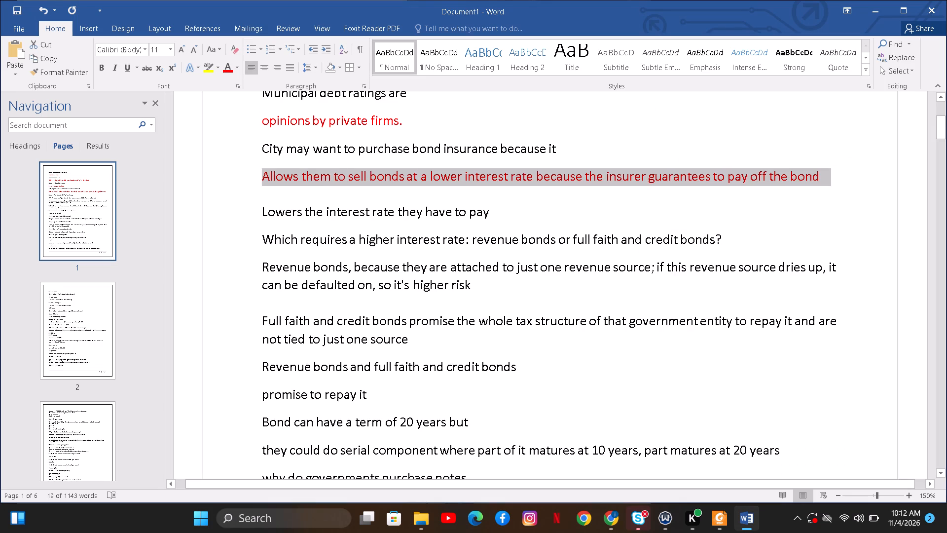
pyautogui.scroll(2, 295, 247)
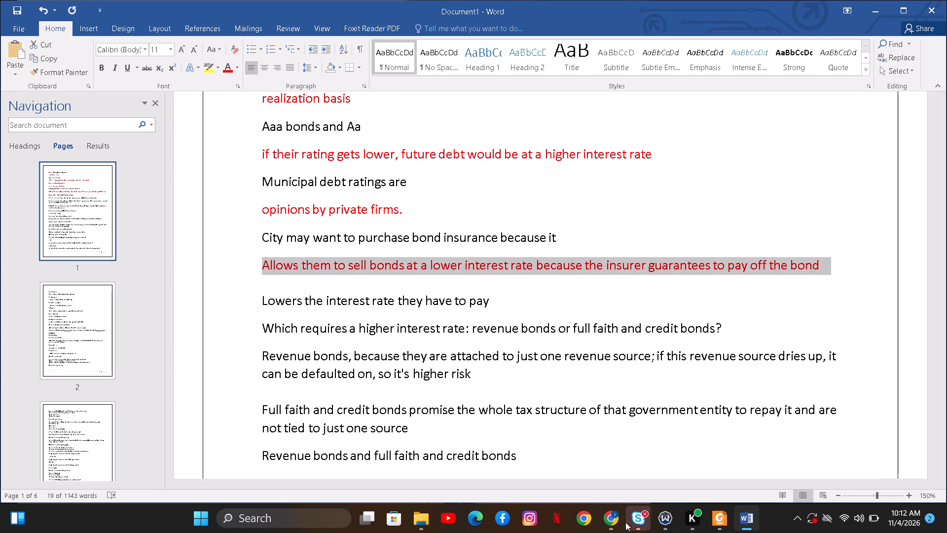
pyautogui.click(612, 519)
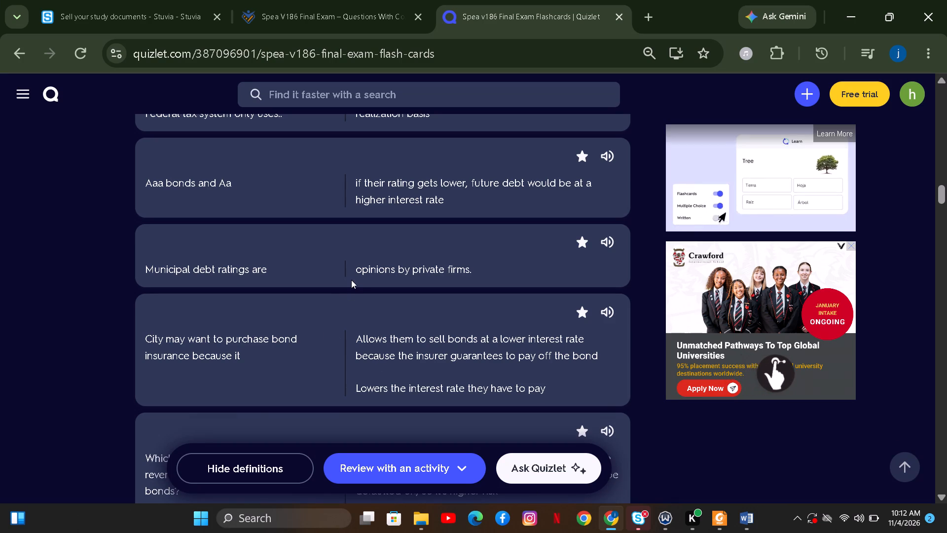
pyautogui.scroll(-1, 351, 280)
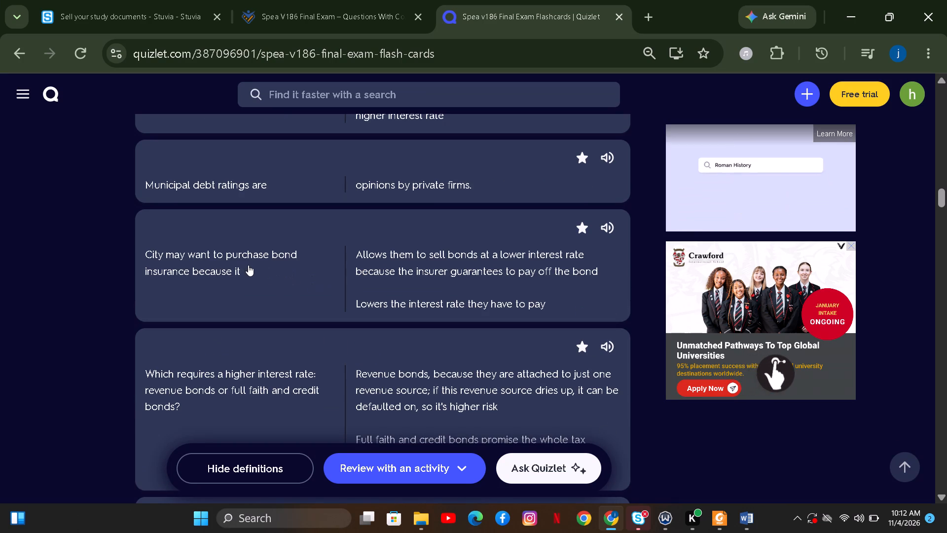
pyautogui.scroll(-1, 250, 265)
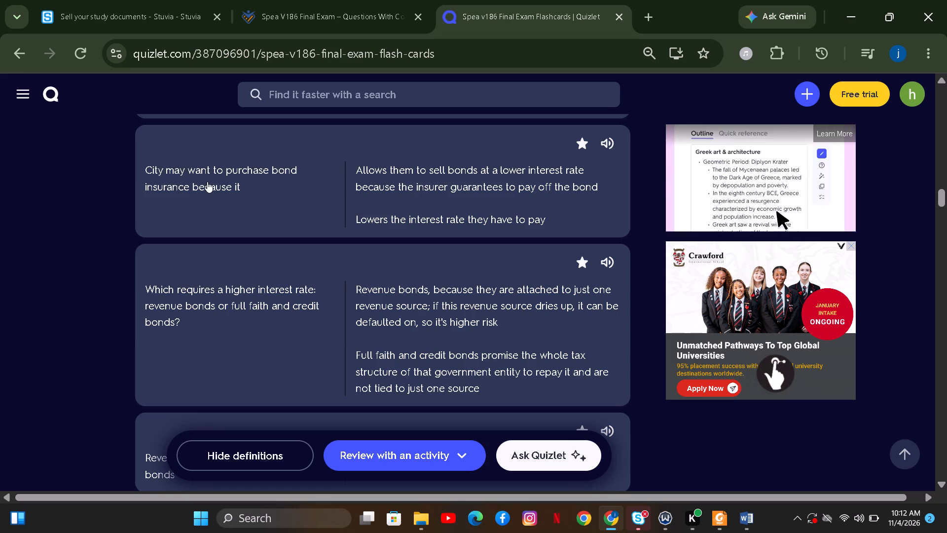
pyautogui.click(606, 518)
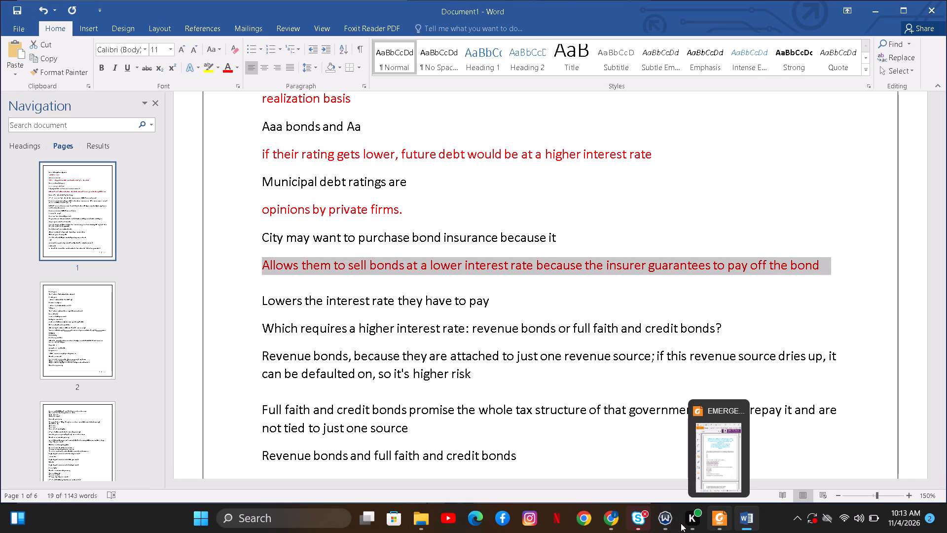
pyautogui.click(615, 517)
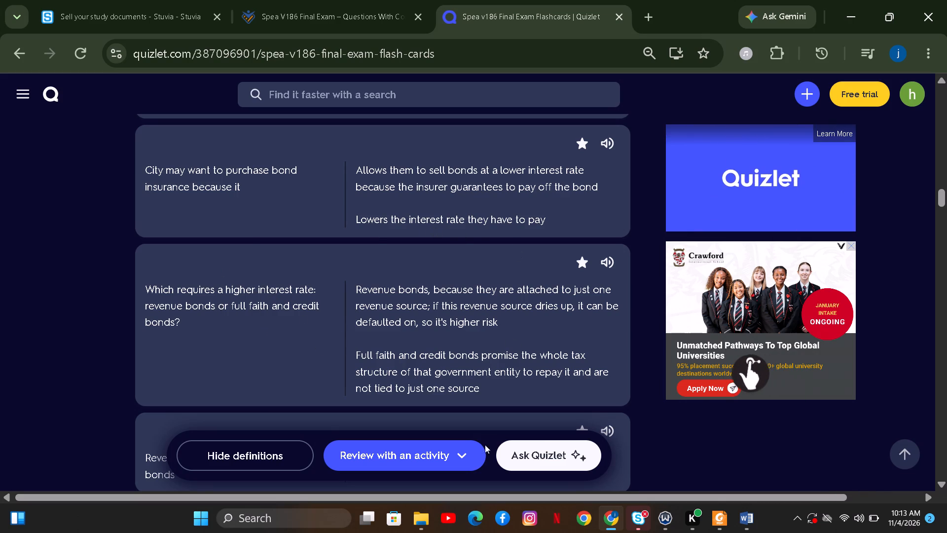
pyautogui.click(612, 517)
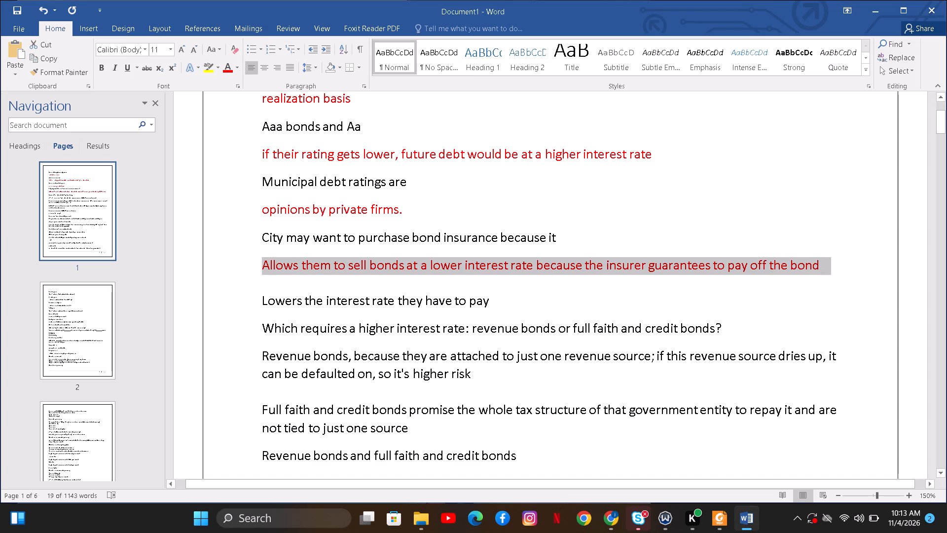
pyautogui.click(238, 309)
pyautogui.click(304, 292)
# Colour both paragraphs answering which bonds require a higher interest rate red in Word, checking the Quizlet card in Chrome.
pyautogui.scroll(-2, 301, 295)
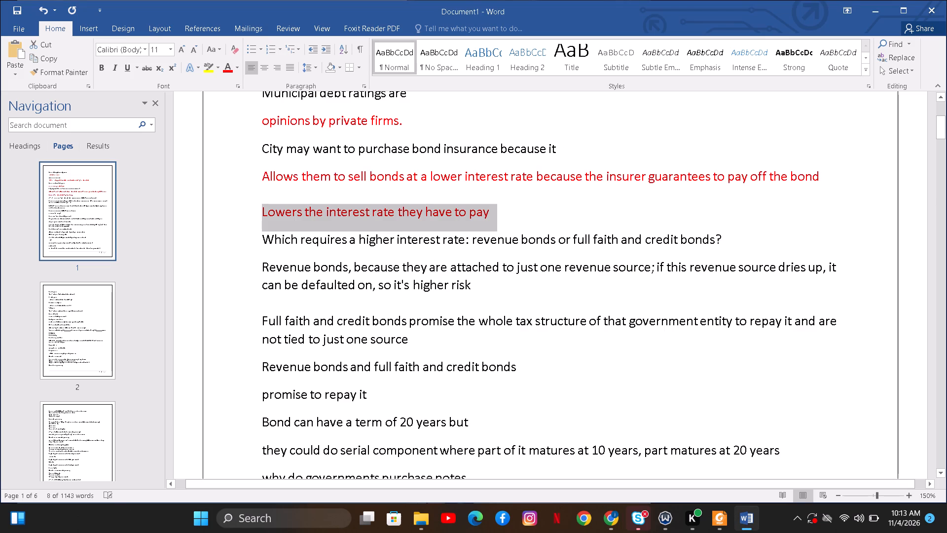
pyautogui.moveTo(261, 267); pyautogui.dragTo(509, 283)
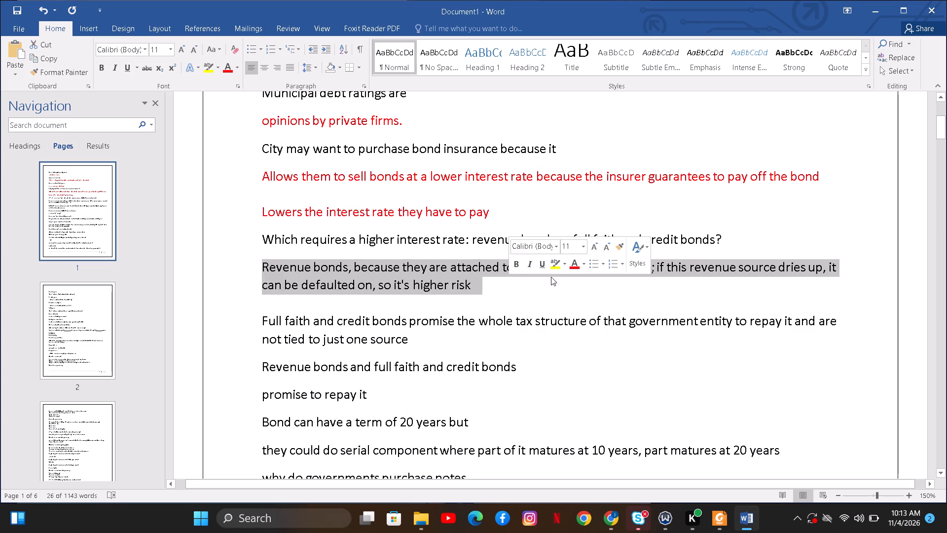
pyautogui.click(576, 266)
pyautogui.scroll(-2, 354, 343)
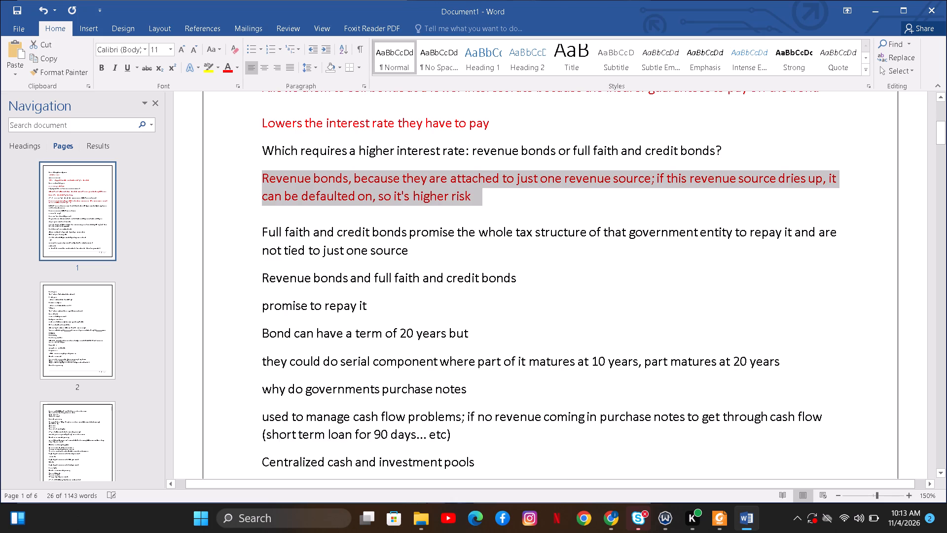
pyautogui.click(610, 519)
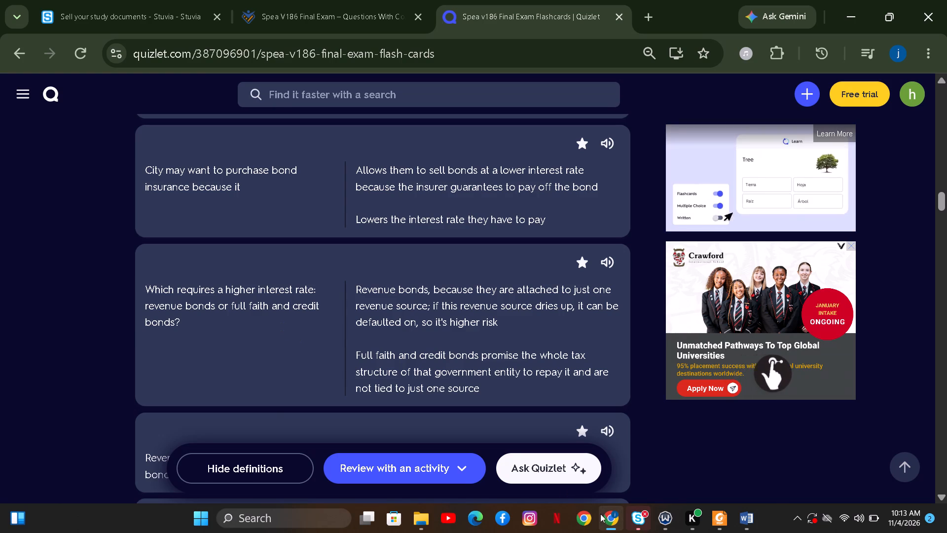
pyautogui.click(610, 516)
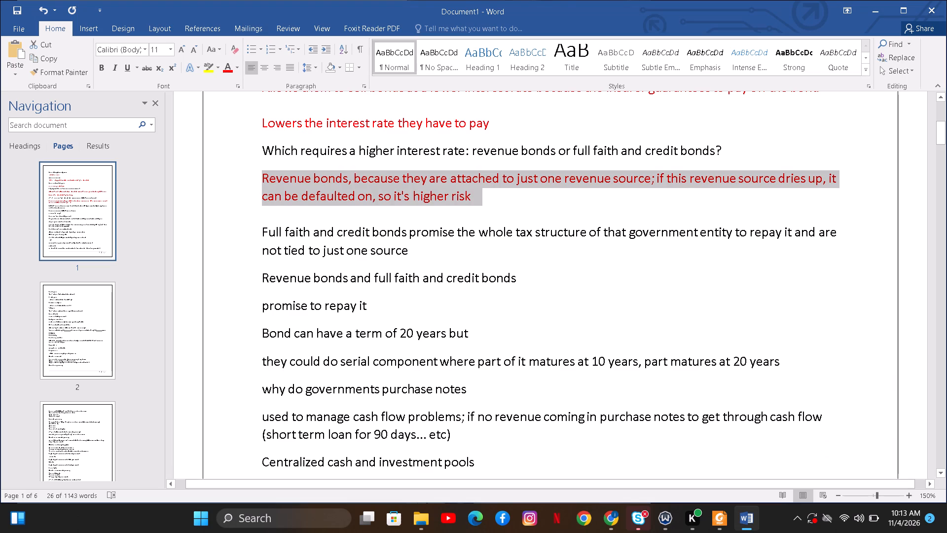
pyautogui.moveTo(261, 231); pyautogui.dragTo(422, 255)
pyautogui.click(486, 237)
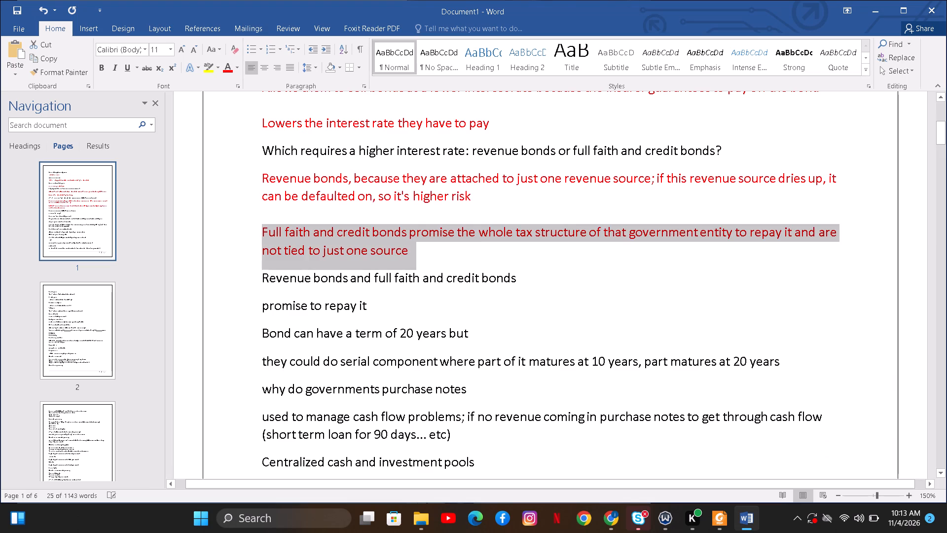
# Checking Quizlet in Chrome, colour the "promise to repay it", serial component and cash flow problems answers red in Word.
pyautogui.click(602, 516)
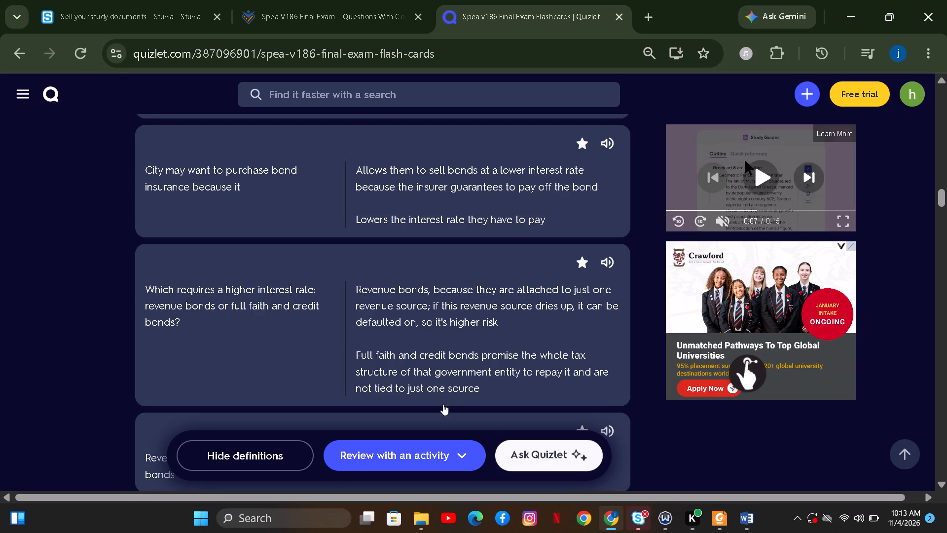
pyautogui.scroll(-2, 422, 384)
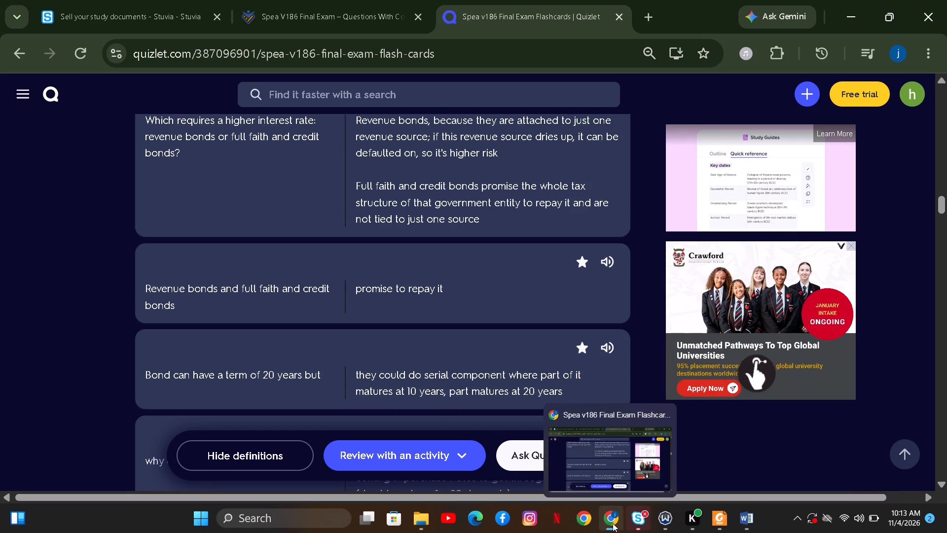
pyautogui.click(606, 516)
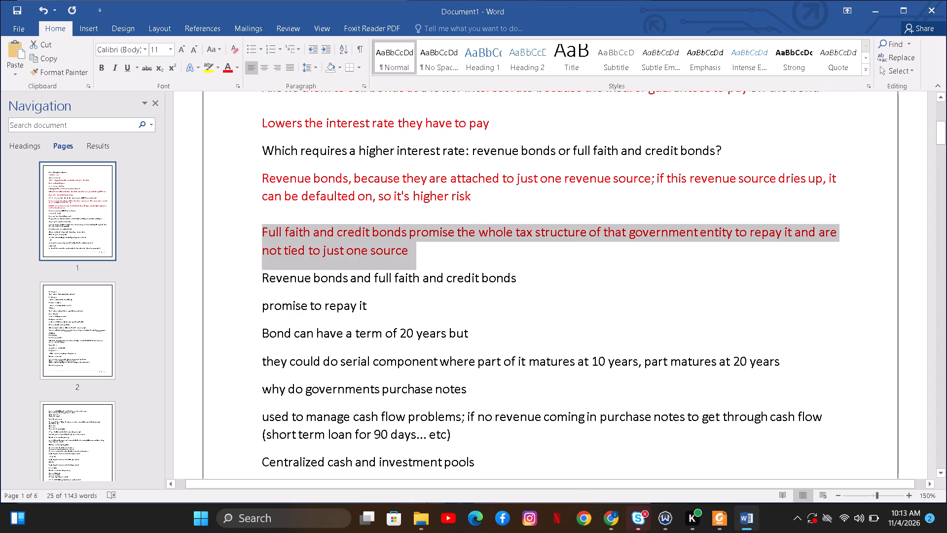
pyautogui.click(250, 308)
pyautogui.click(316, 290)
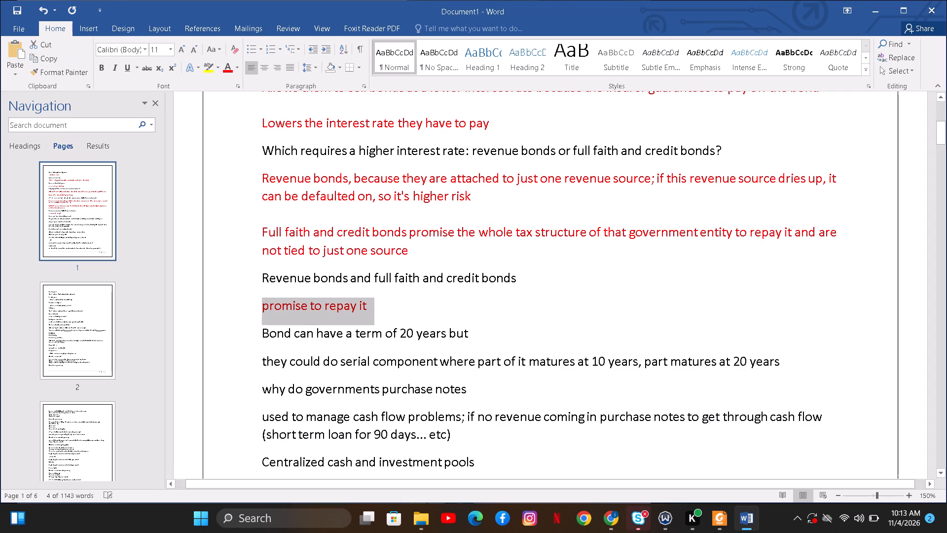
pyautogui.click(233, 364)
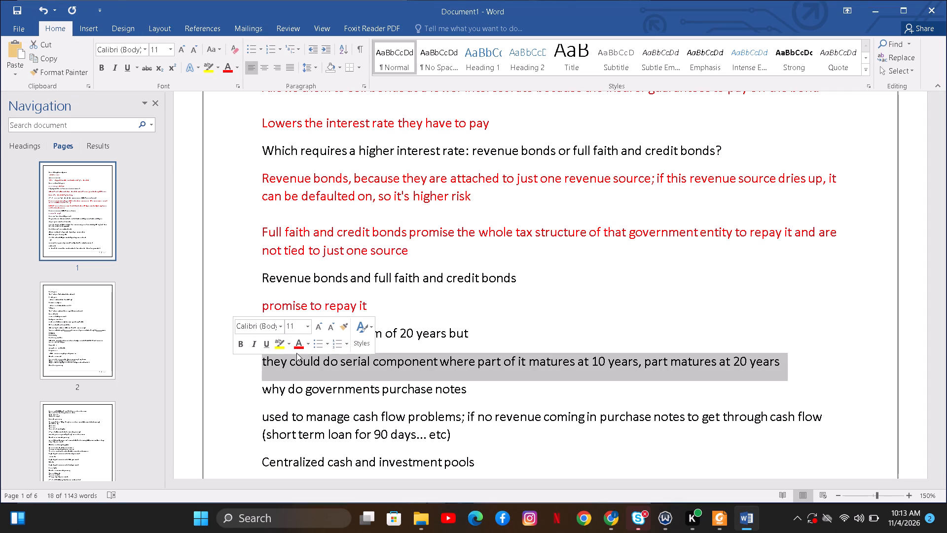
pyautogui.click(302, 347)
pyautogui.scroll(-3, 302, 345)
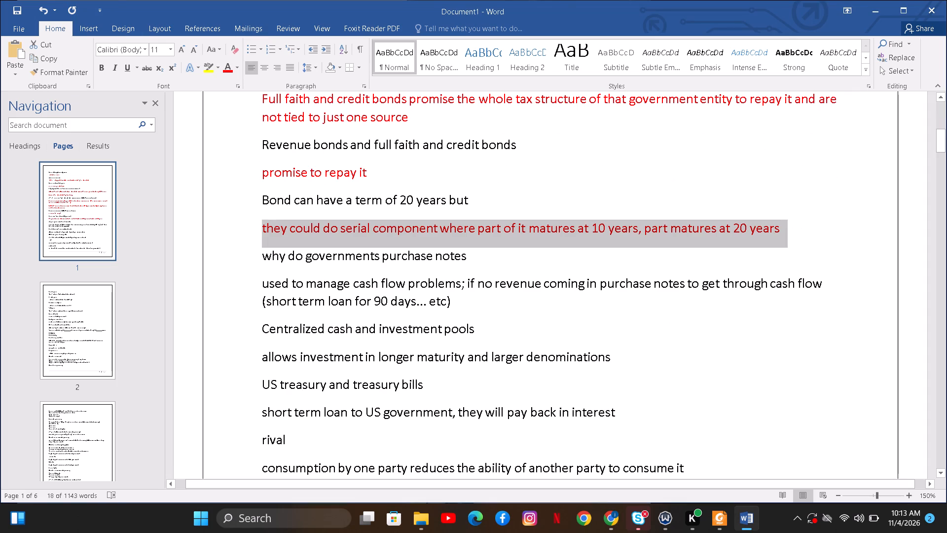
pyautogui.moveTo(260, 286); pyautogui.dragTo(460, 302)
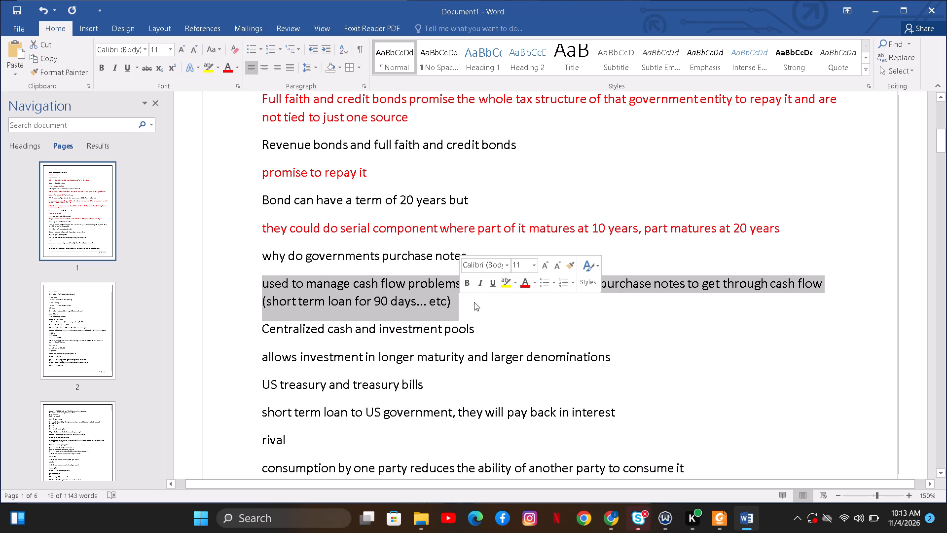
pyautogui.click(523, 285)
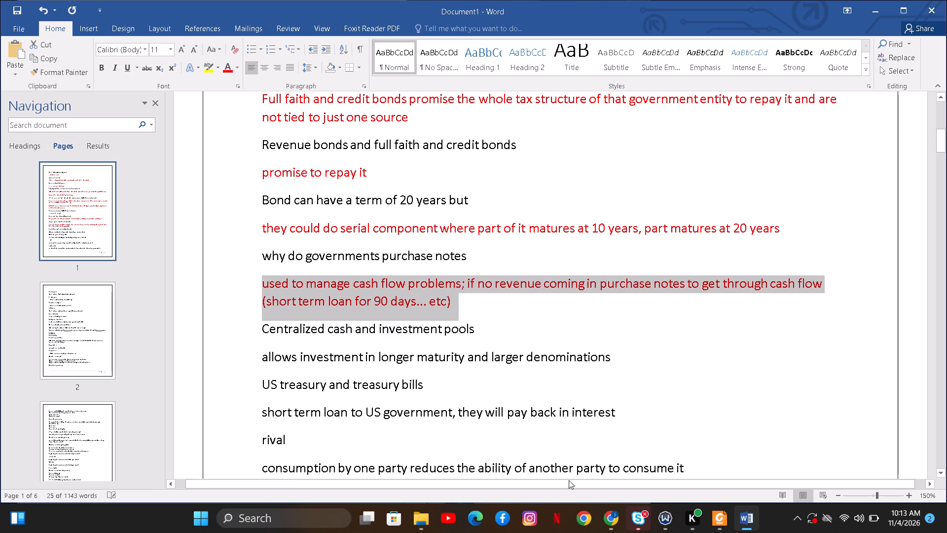
# Checking the Quizlet card in Chrome, colour the "Centralized cash and investment pools" answer red in Word.
pyautogui.click(615, 514)
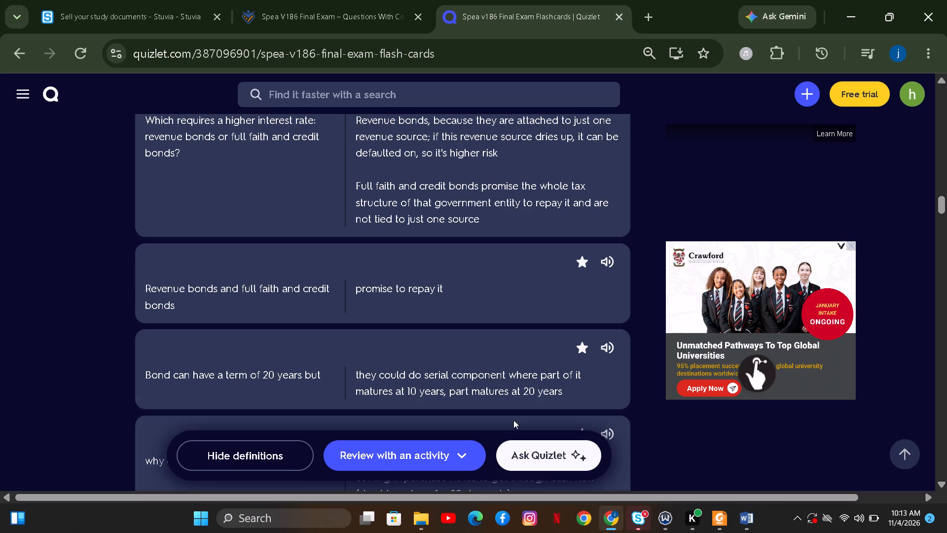
pyautogui.scroll(-2, 186, 308)
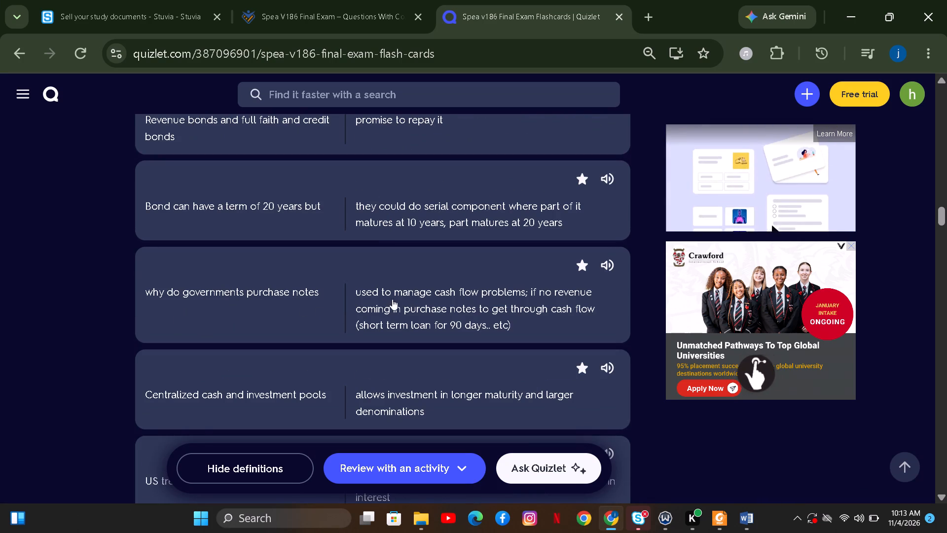
pyautogui.scroll(-1, 381, 318)
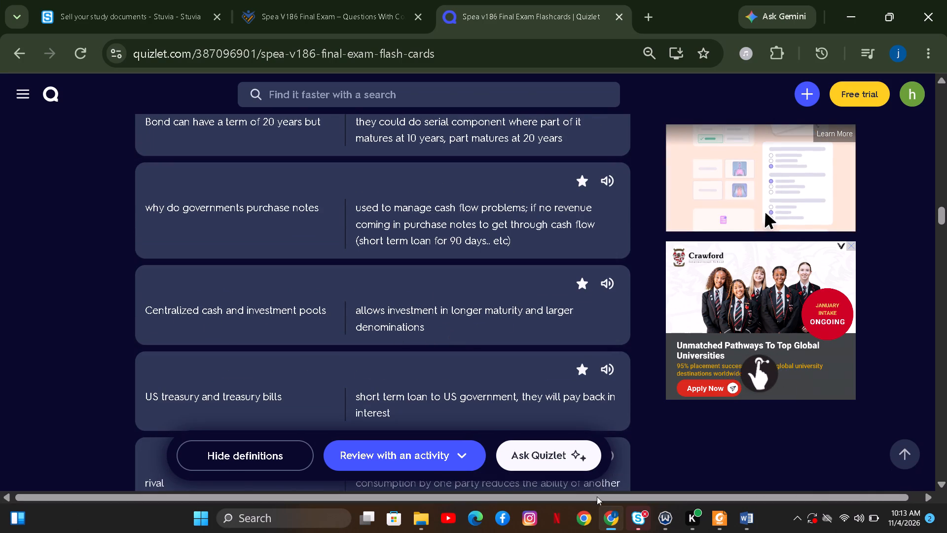
pyautogui.click(609, 511)
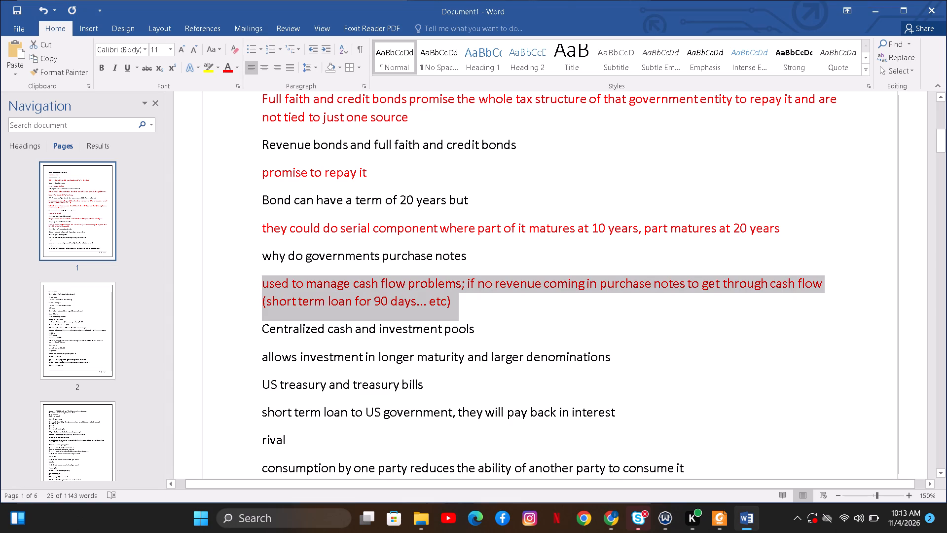
pyautogui.click(251, 355)
pyautogui.click(316, 339)
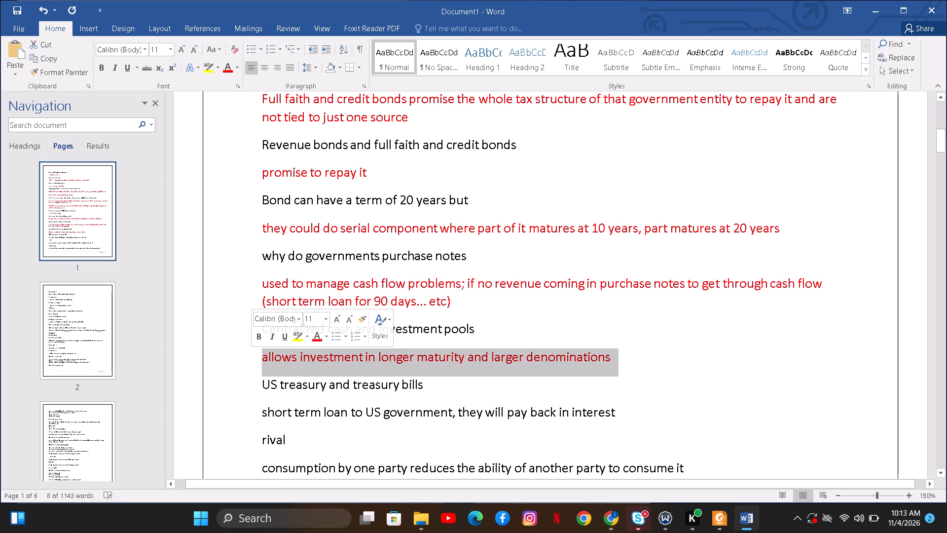
# Checking the Quizlet cards in Chrome, colour the answers to "US treasury and treasury bills", "rival" and "excludable" red in Word.
pyautogui.scroll(-3, 345, 295)
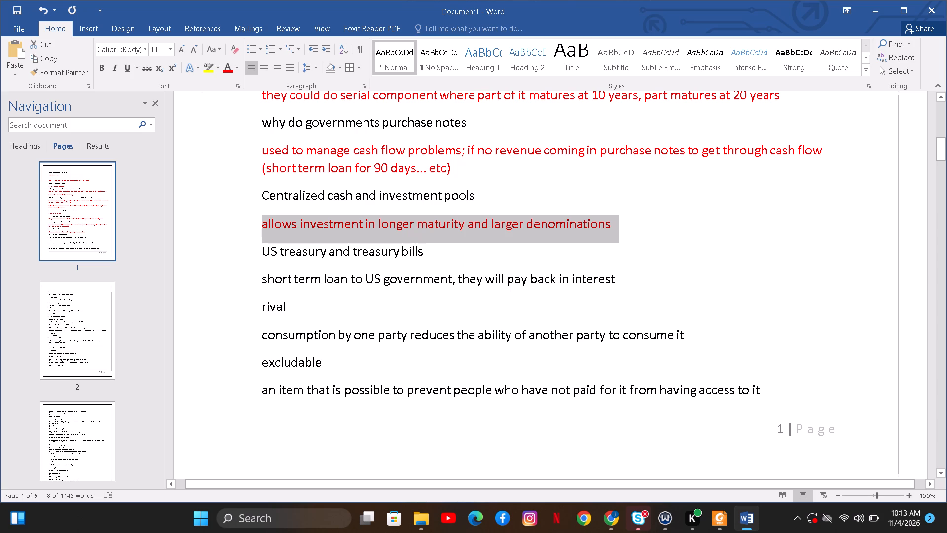
pyautogui.click(612, 513)
pyautogui.scroll(-1, 229, 382)
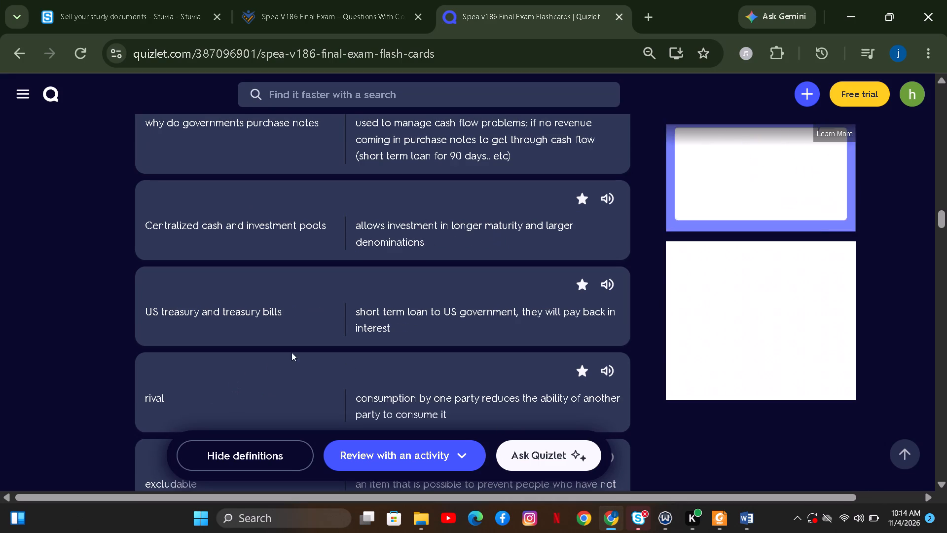
pyautogui.click(611, 507)
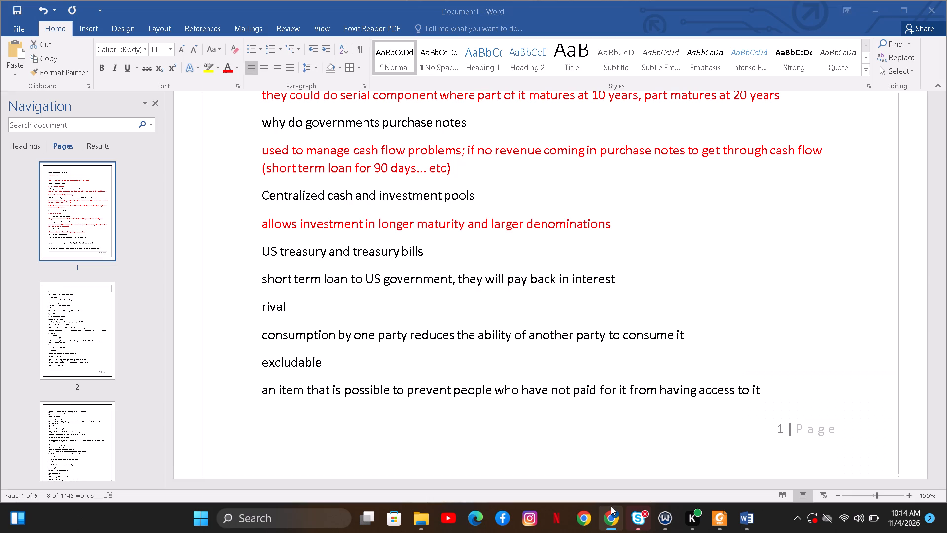
pyautogui.click(238, 289)
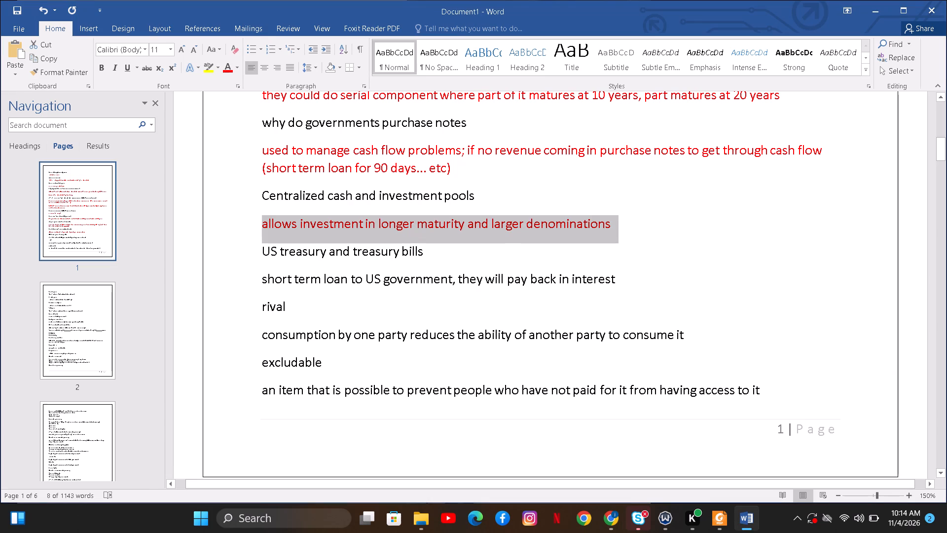
pyautogui.click(298, 272)
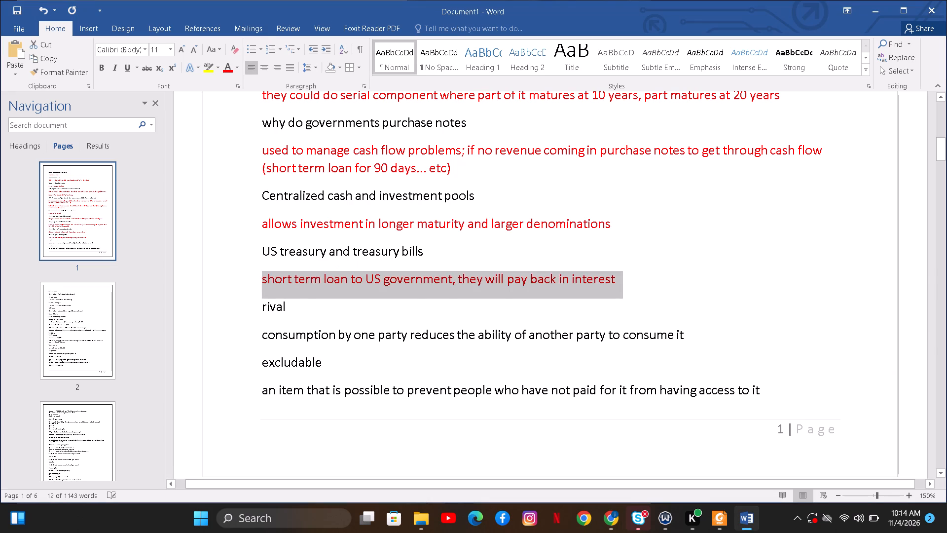
pyautogui.moveTo(249, 340); pyautogui.dragTo(255, 341)
pyautogui.click(320, 324)
pyautogui.click(251, 392)
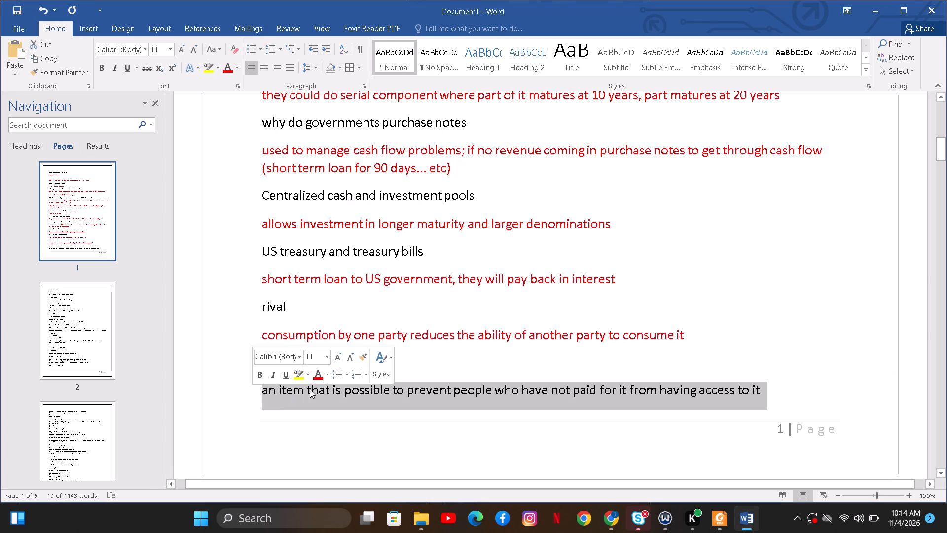
pyautogui.click(316, 376)
# Colour the answers under Public good, Private good, Common pool good and Toll good on page 2 red.
pyautogui.scroll(-6, 316, 366)
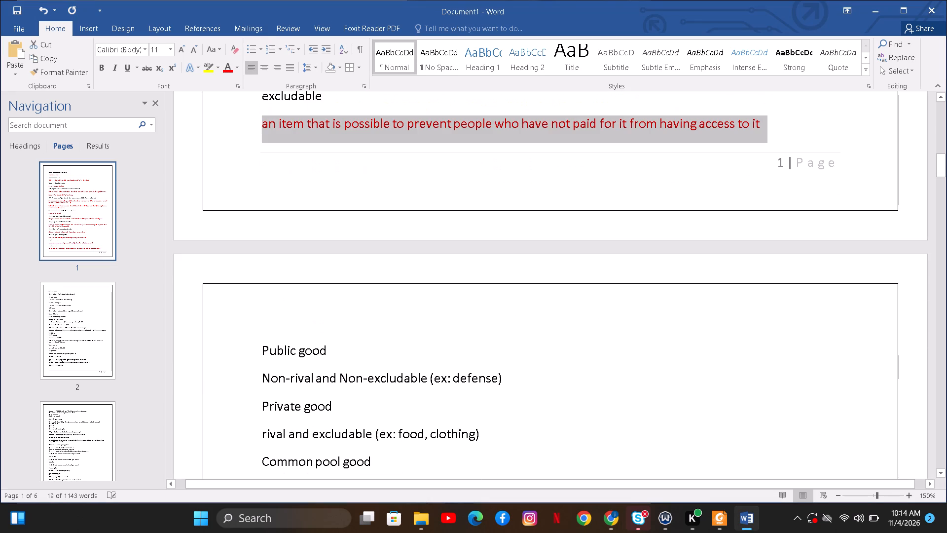
pyautogui.scroll(-1, 319, 359)
pyautogui.moveTo(242, 344); pyautogui.dragTo(250, 344)
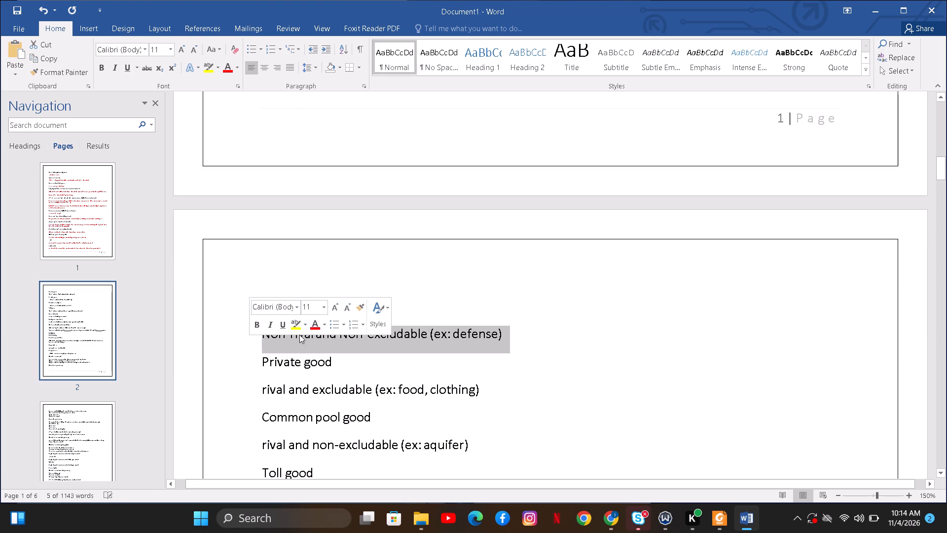
pyautogui.click(315, 324)
pyautogui.click(251, 389)
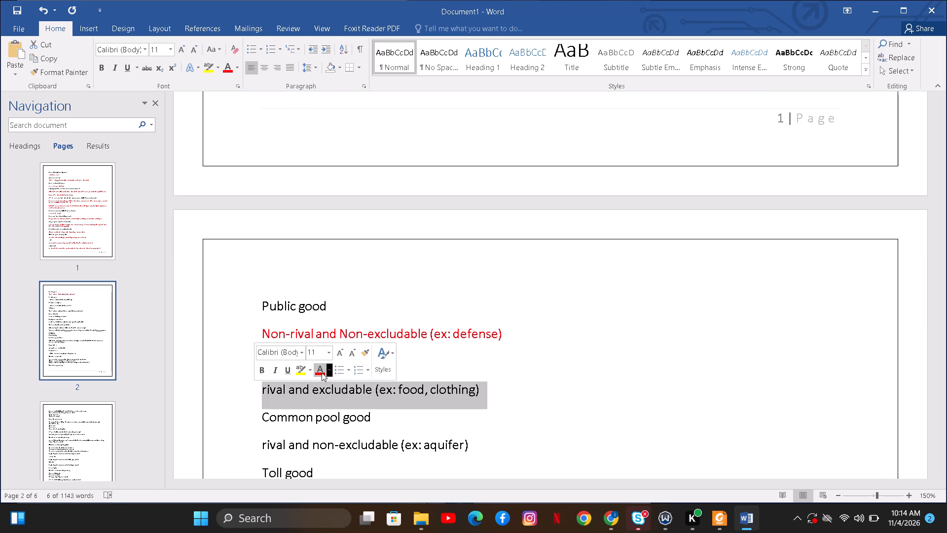
pyautogui.click(323, 372)
pyautogui.scroll(-2, 318, 374)
pyautogui.click(248, 363)
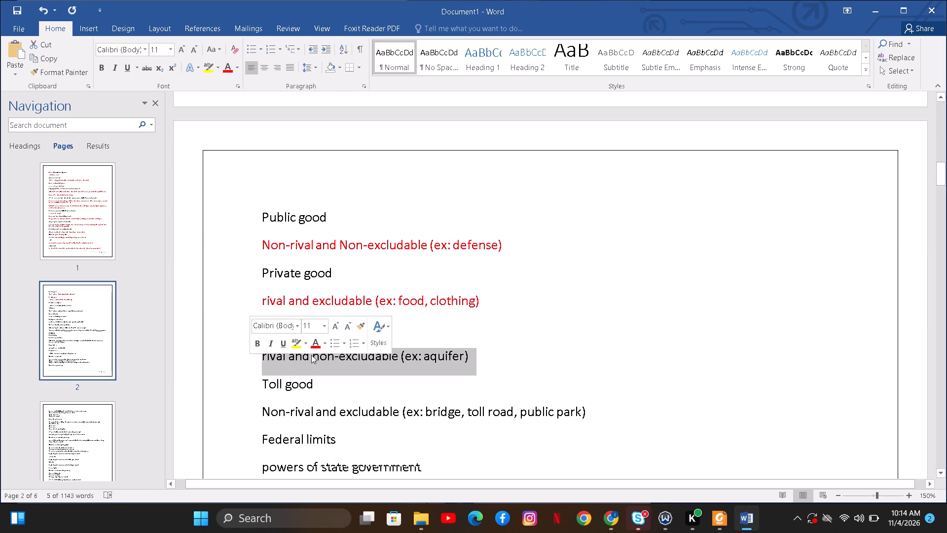
pyautogui.click(316, 345)
pyautogui.click(243, 412)
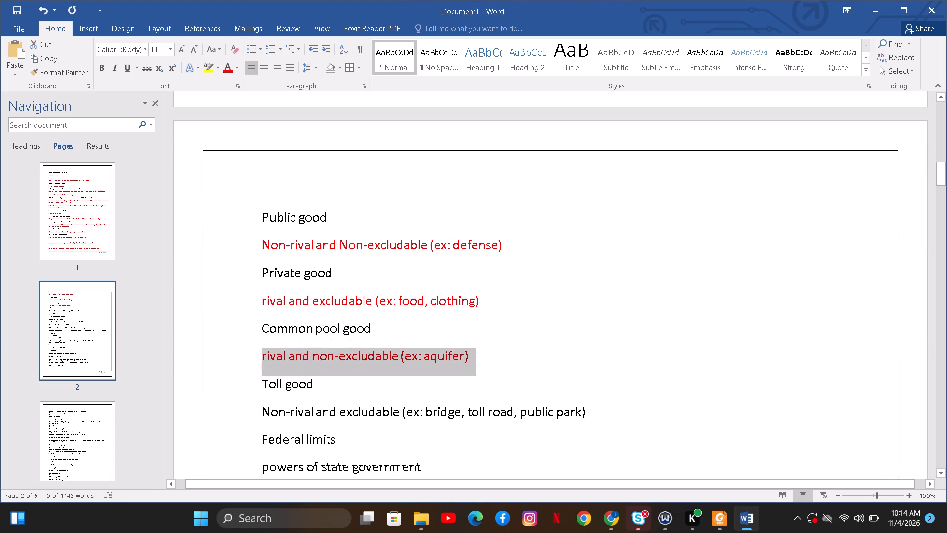
pyautogui.click(309, 394)
# Colour the answers to "Federal limits", "Local governments are" and "If it is not spelled out in constitution" red.
pyautogui.scroll(-3, 309, 392)
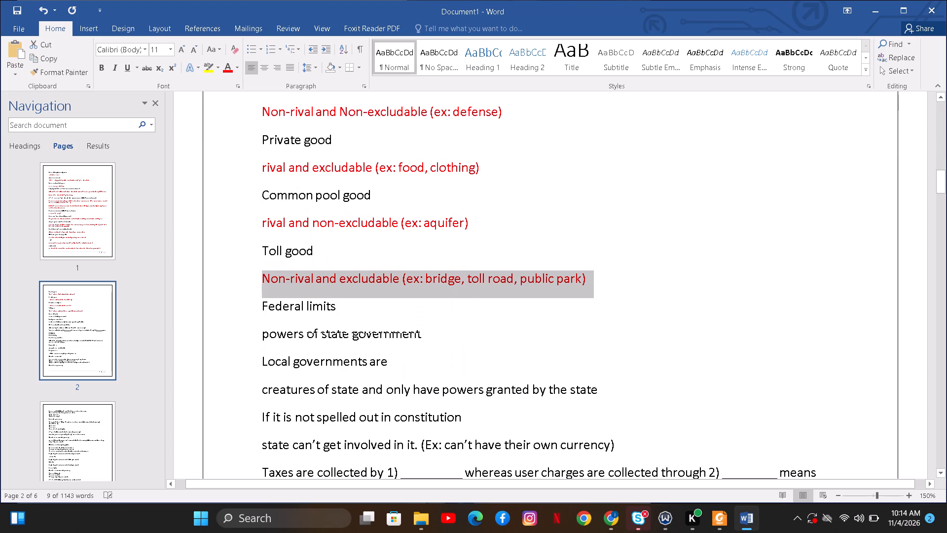
pyautogui.click(238, 341)
pyautogui.click(301, 322)
pyautogui.click(232, 399)
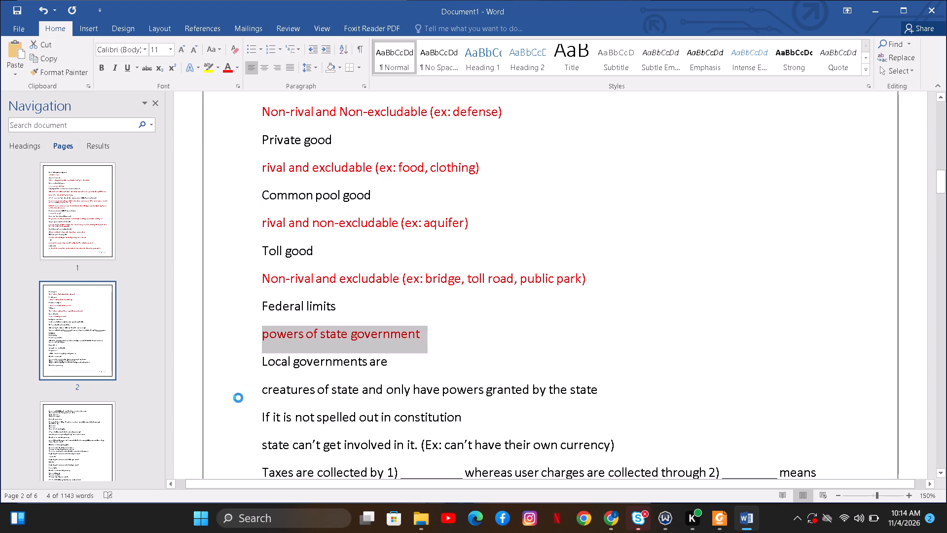
pyautogui.click(298, 379)
pyautogui.click(250, 440)
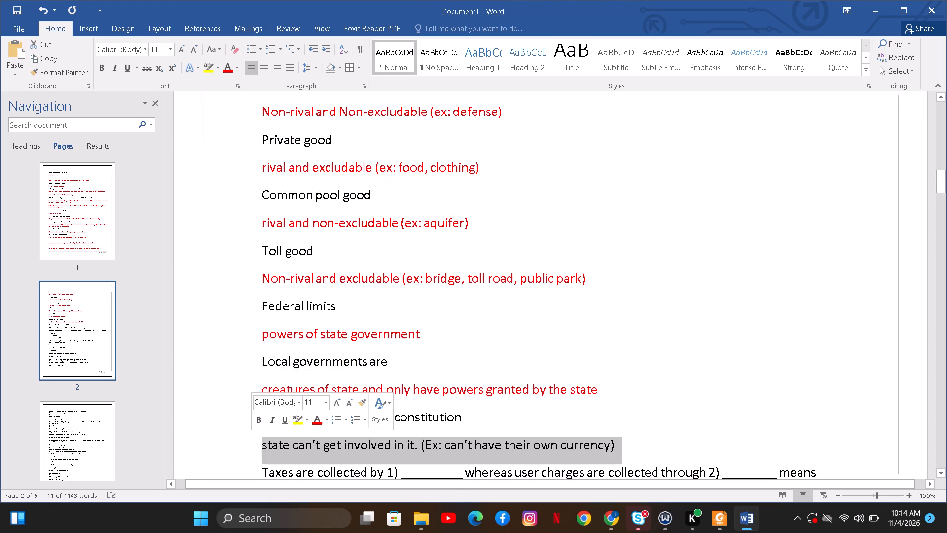
pyautogui.click(317, 421)
# Colour the two-line "1) Statute 2) Voluntary" answer and the "Continuing resolution" answer red.
pyautogui.scroll(-3, 318, 415)
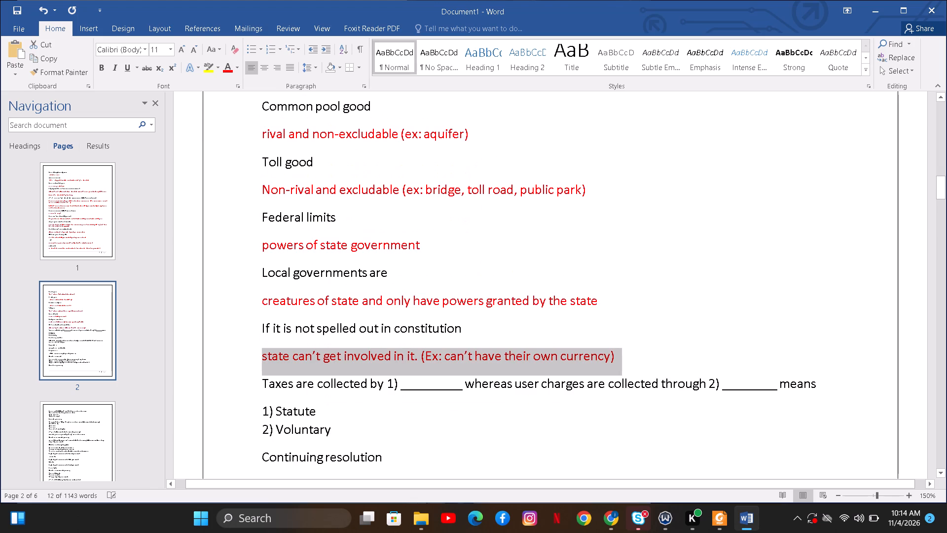
pyautogui.moveTo(263, 371); pyautogui.dragTo(312, 380)
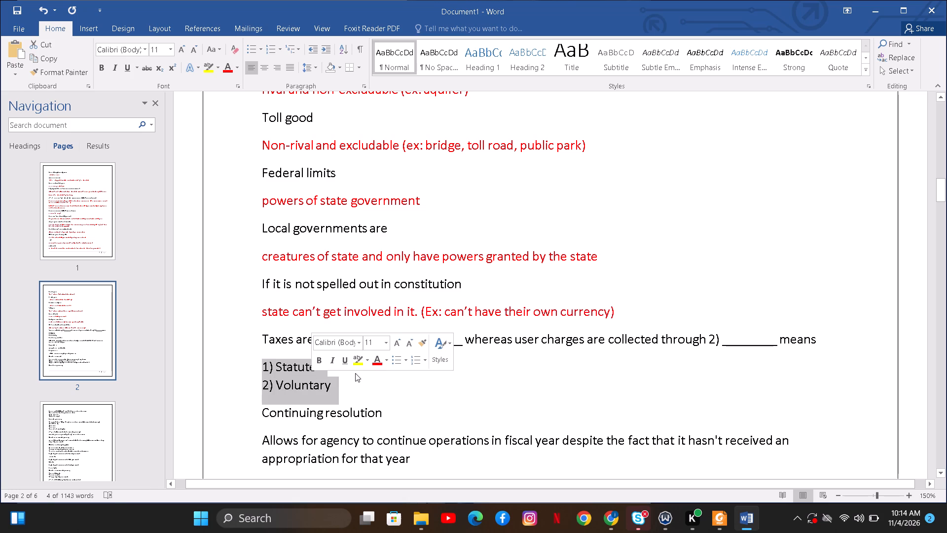
pyautogui.click(376, 360)
pyautogui.scroll(-1, 376, 360)
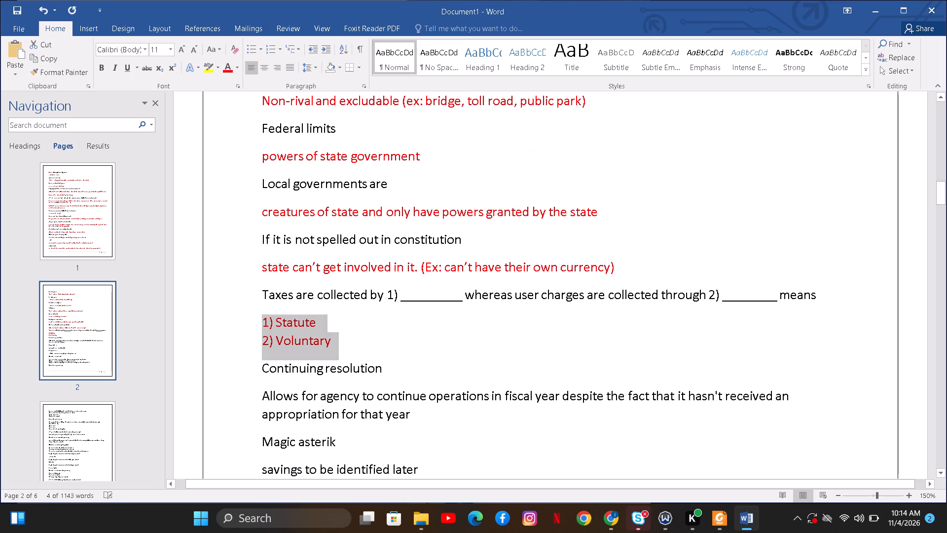
pyautogui.moveTo(260, 393); pyautogui.dragTo(411, 409)
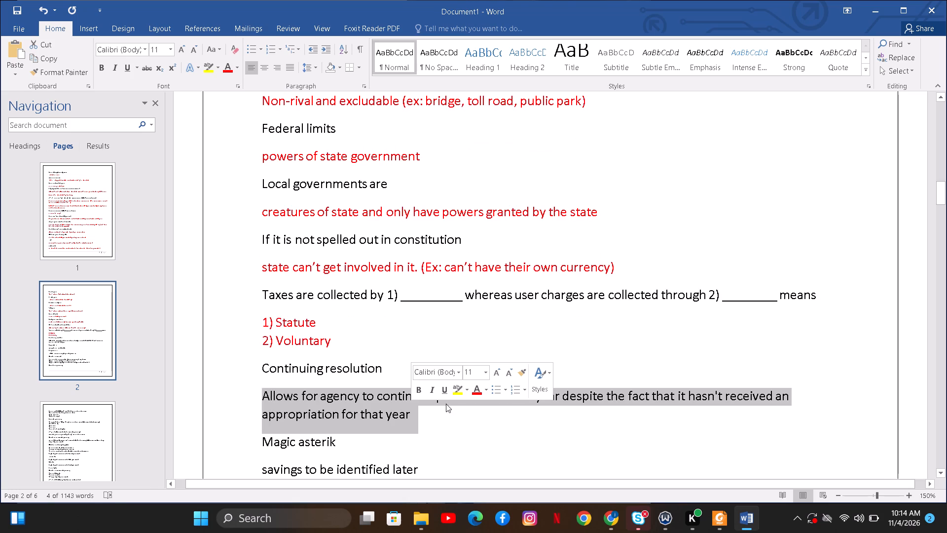
pyautogui.click(476, 392)
# Colour the "Magic asterik" answer and the "Rosy scenario" answer red.
pyautogui.scroll(-3, 438, 399)
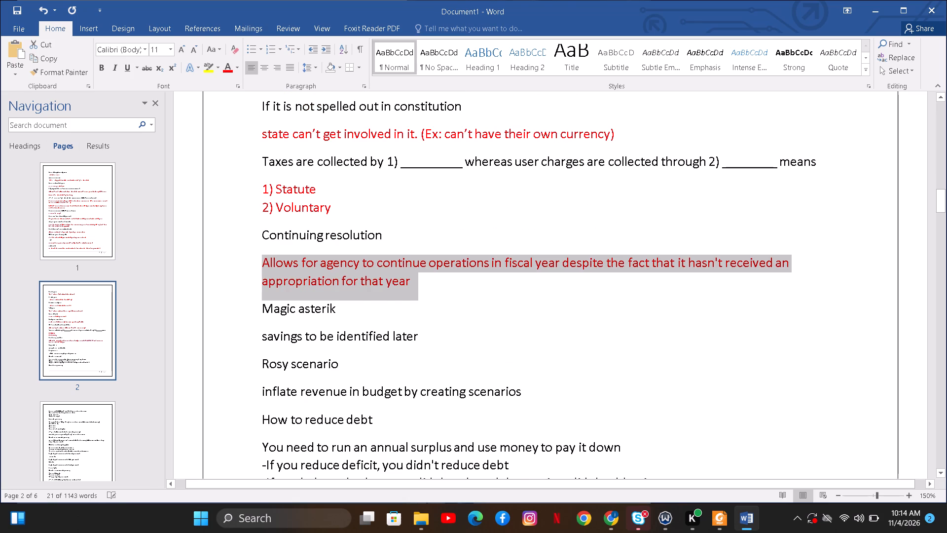
pyautogui.click(241, 342)
pyautogui.click(303, 324)
pyautogui.click(239, 401)
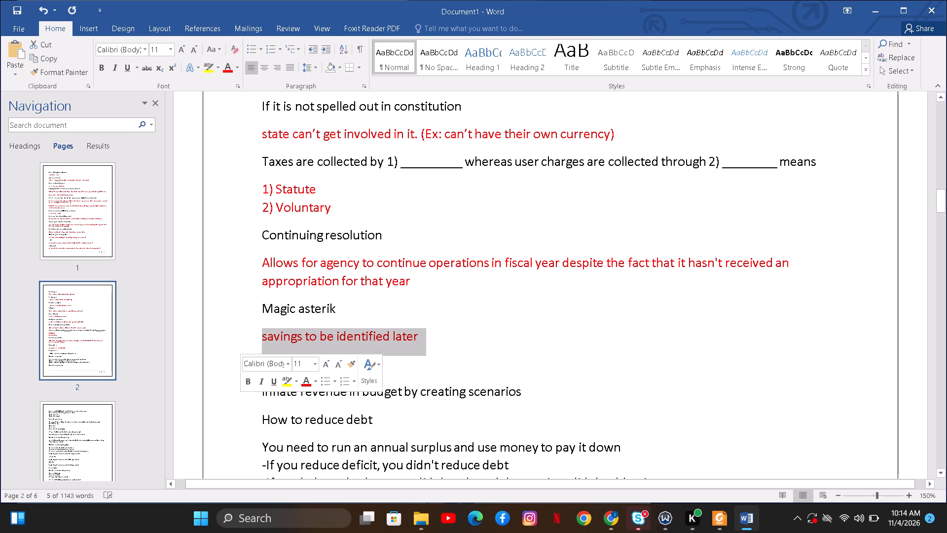
pyautogui.click(306, 383)
# Colour all three lines of the "How to reduce debt" answer red.
pyautogui.scroll(-2, 260, 434)
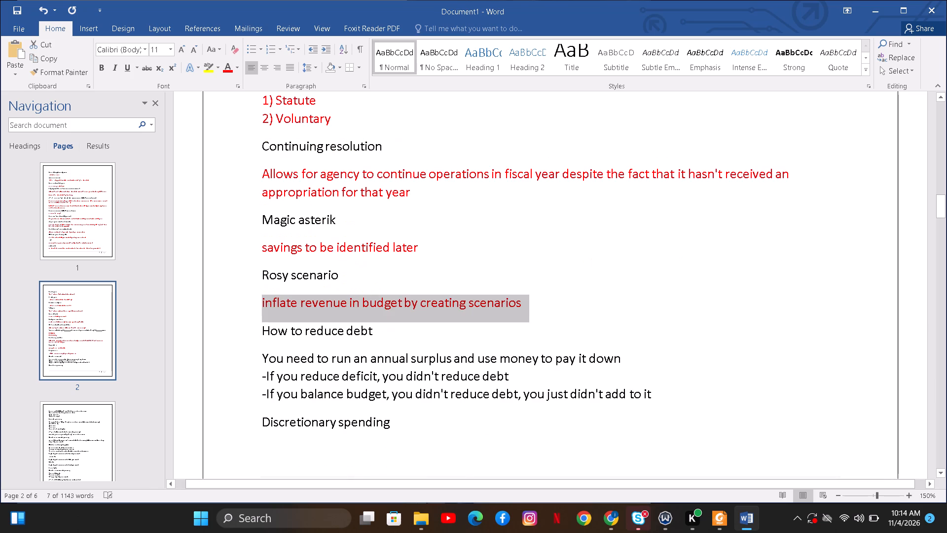
pyautogui.moveTo(260, 358); pyautogui.dragTo(291, 377)
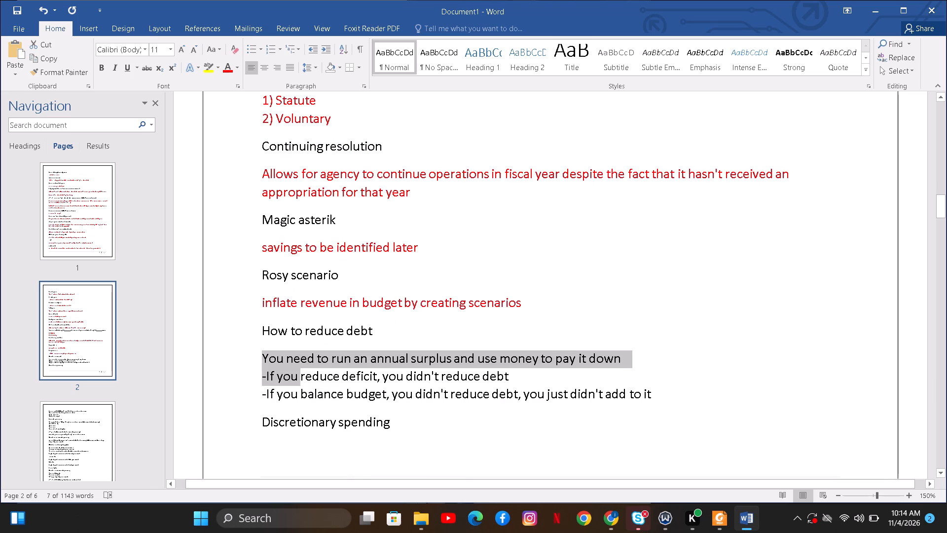
pyautogui.moveTo(291, 377); pyautogui.dragTo(670, 392)
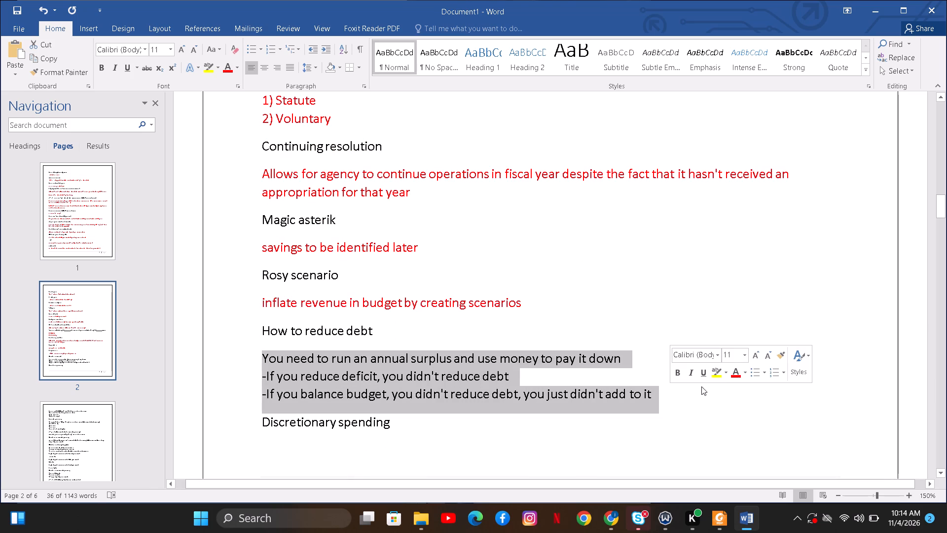
pyautogui.click(737, 376)
# Colour the four-line "Discretionary spending" answer at the top of page 3 red, through "-Defense budget".
pyautogui.scroll(-5, 348, 446)
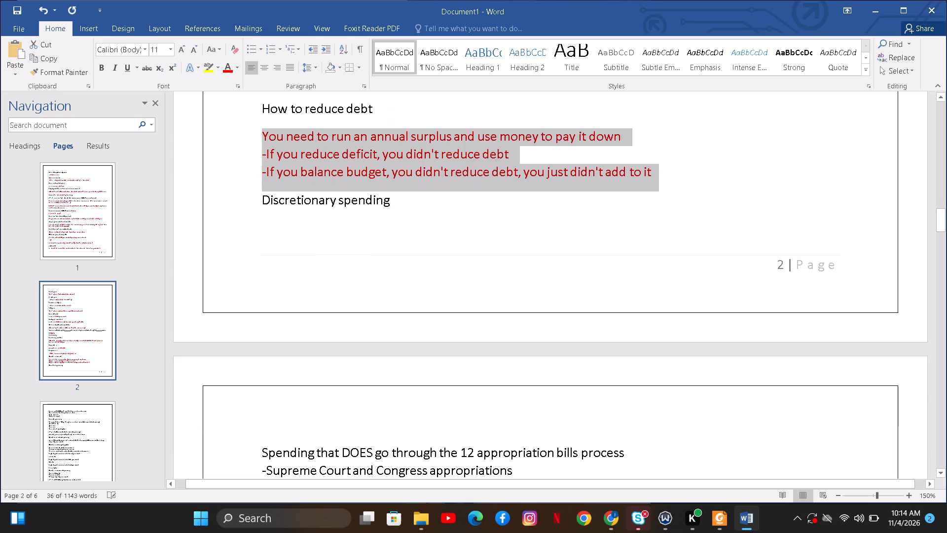
pyautogui.scroll(-2, 321, 429)
pyautogui.moveTo(257, 362); pyautogui.dragTo(354, 416)
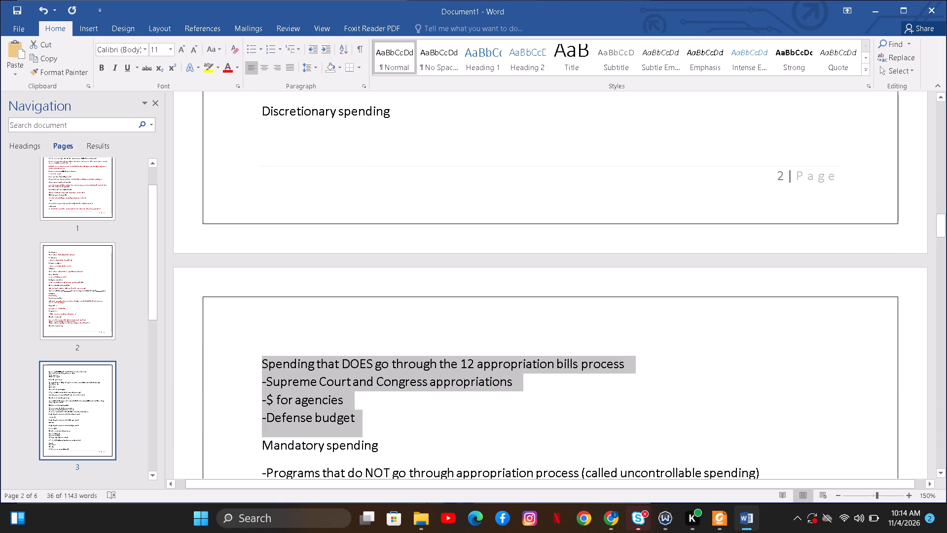
pyautogui.moveTo(354, 416); pyautogui.dragTo(364, 419)
pyautogui.click(430, 399)
# Colour the five-line "Mandatory spending" answer and the answer to why it is called uncontrollable or mandatory spending red.
pyautogui.scroll(-3, 370, 437)
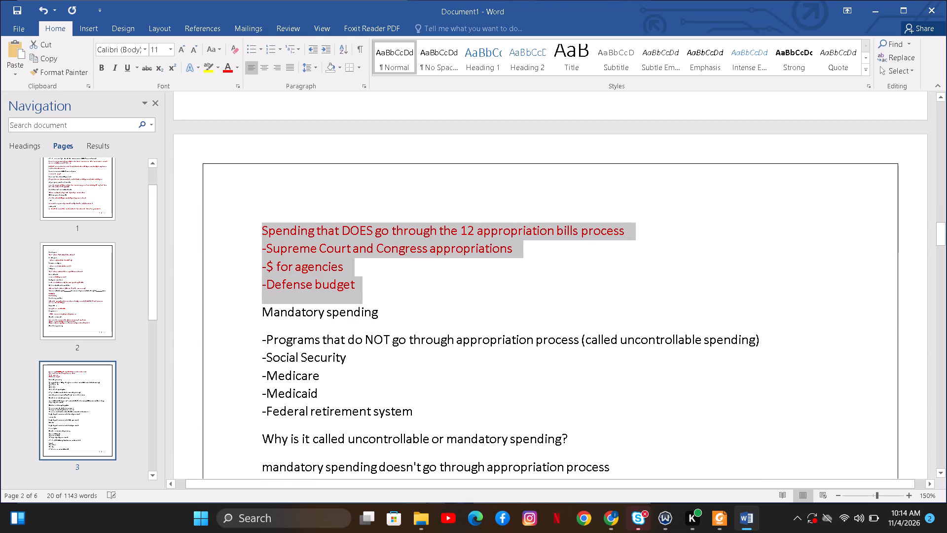
pyautogui.moveTo(260, 341); pyautogui.dragTo(408, 404)
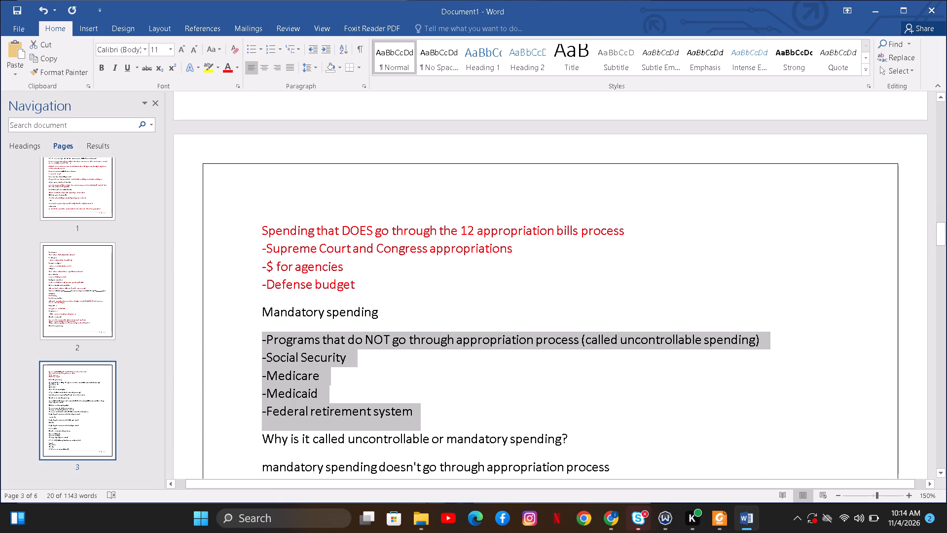
pyautogui.moveTo(408, 404); pyautogui.dragTo(422, 406)
pyautogui.click(491, 390)
pyautogui.scroll(-3, 417, 418)
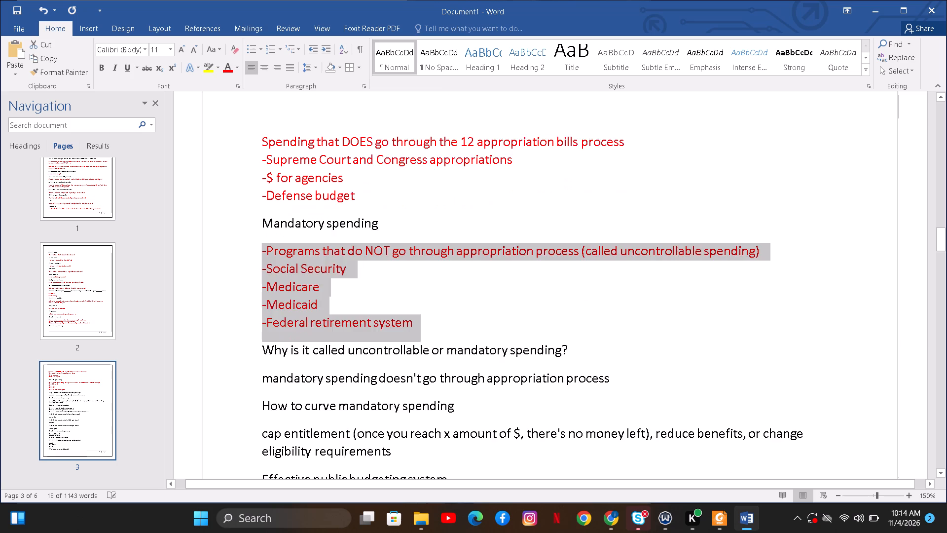
pyautogui.click(232, 338)
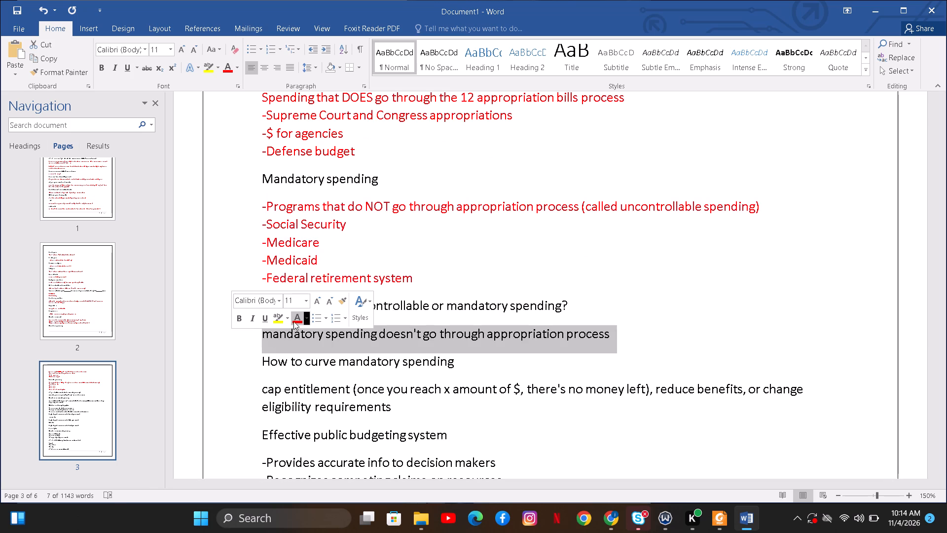
pyautogui.click(296, 321)
# Colour the "How to curve mandatory spending" answer and the three-line "Effective public budgeting system" answer red.
pyautogui.moveTo(262, 390); pyautogui.dragTo(264, 390)
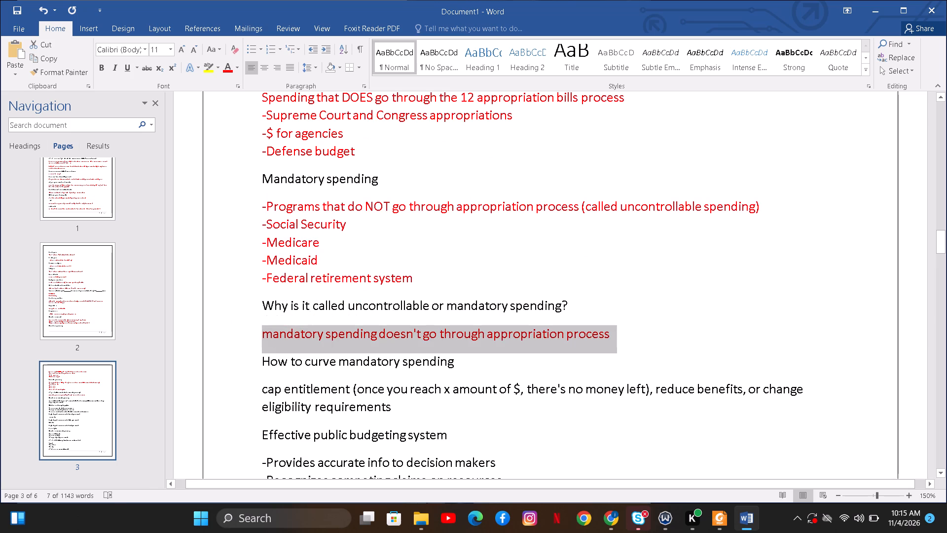
pyautogui.moveTo(264, 390); pyautogui.dragTo(393, 407)
pyautogui.click(460, 388)
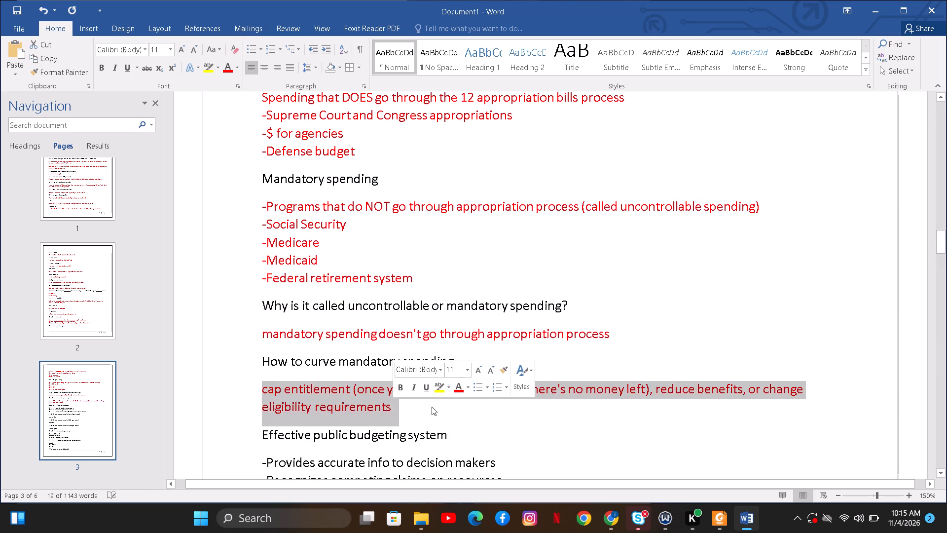
pyautogui.scroll(-2, 427, 408)
pyautogui.moveTo(263, 374); pyautogui.dragTo(413, 414)
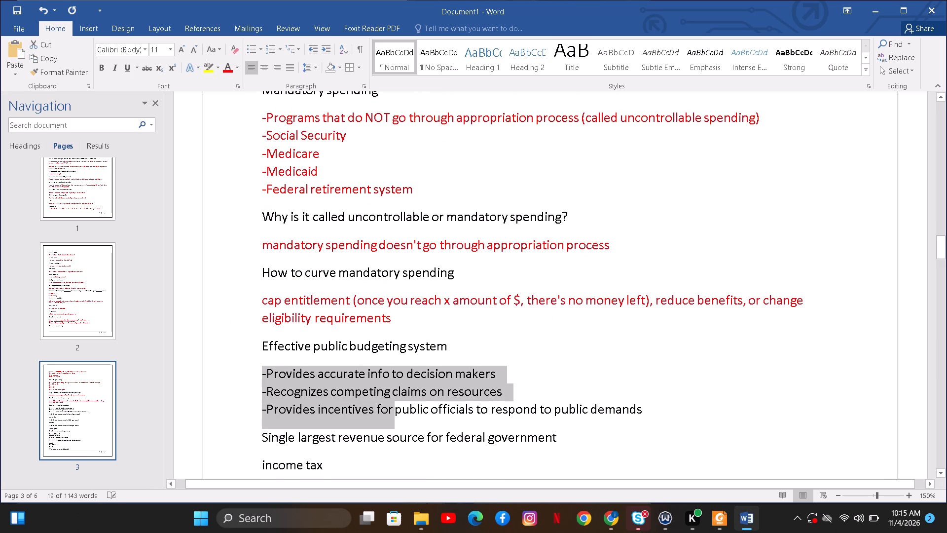
pyautogui.moveTo(413, 414); pyautogui.dragTo(649, 417)
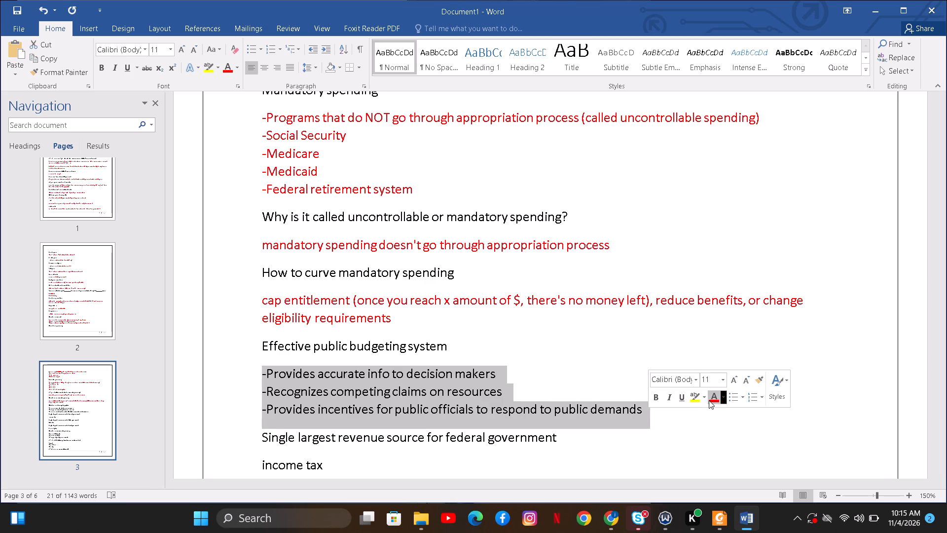
pyautogui.click(711, 399)
# Colour the single largest revenue source answers red: "income tax", "Sales tax" and "Property tax".
pyautogui.scroll(-2, 383, 457)
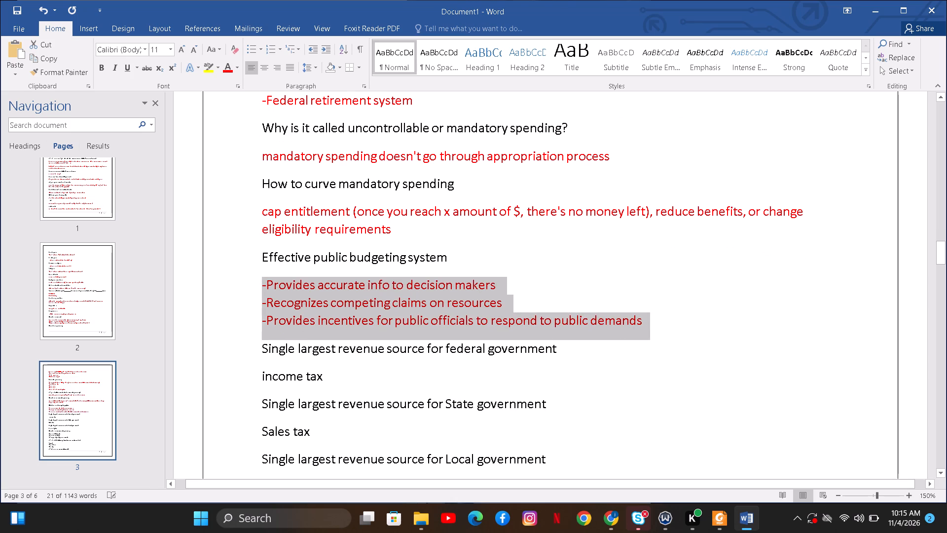
pyautogui.click(241, 381)
pyautogui.click(310, 365)
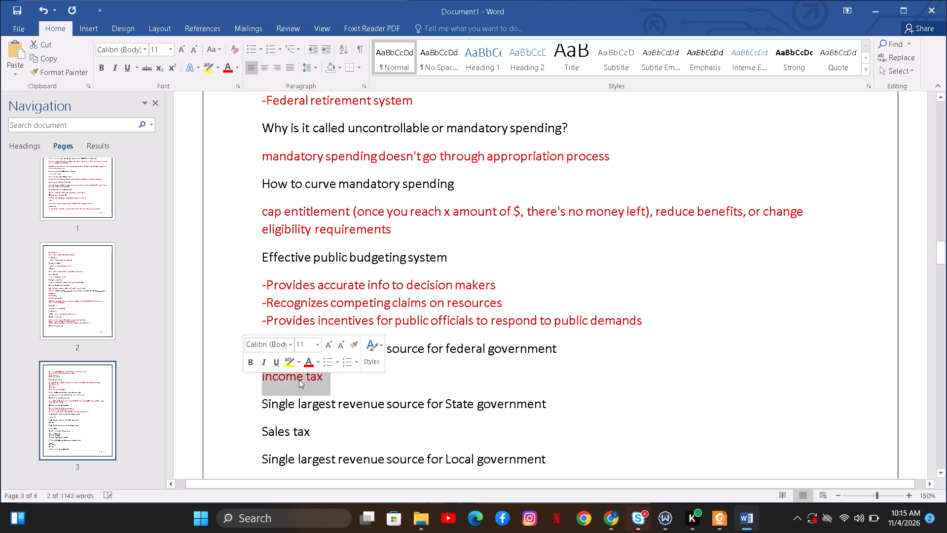
pyautogui.scroll(-2, 298, 381)
pyautogui.click(240, 347)
pyautogui.click(308, 328)
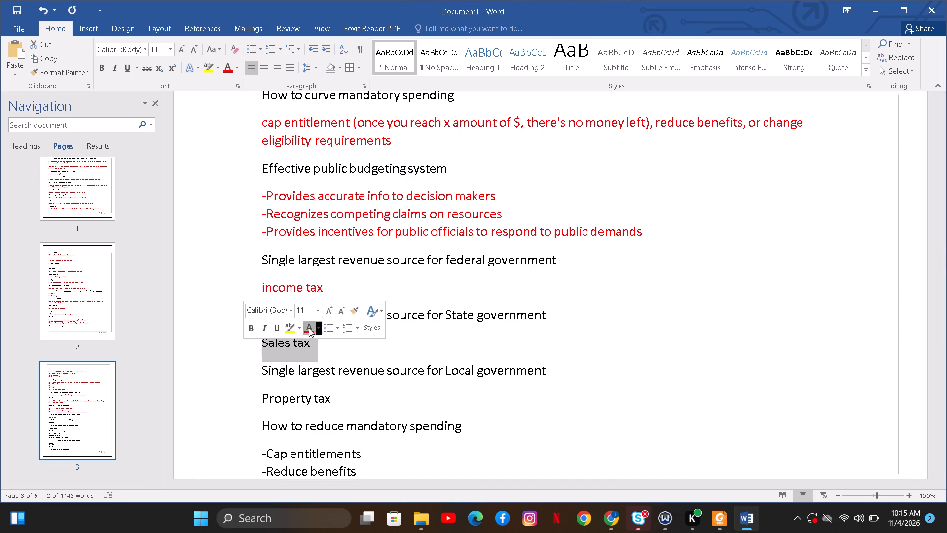
pyautogui.click(245, 404)
pyautogui.click(310, 388)
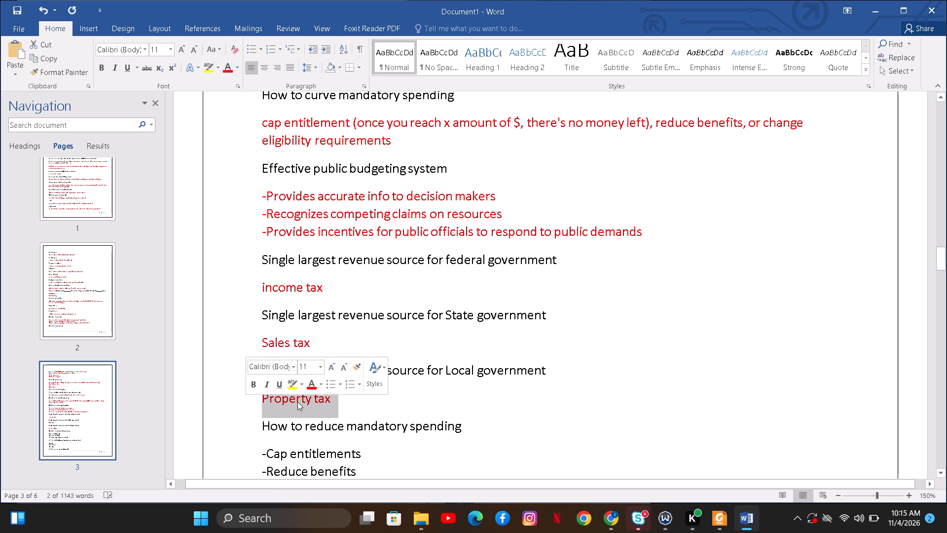
# Colour the three-line "How to reduce mandatory spending" answer and the three balance sheet items red.
pyautogui.scroll(-2, 297, 402)
pyautogui.moveTo(259, 364); pyautogui.dragTo(394, 391)
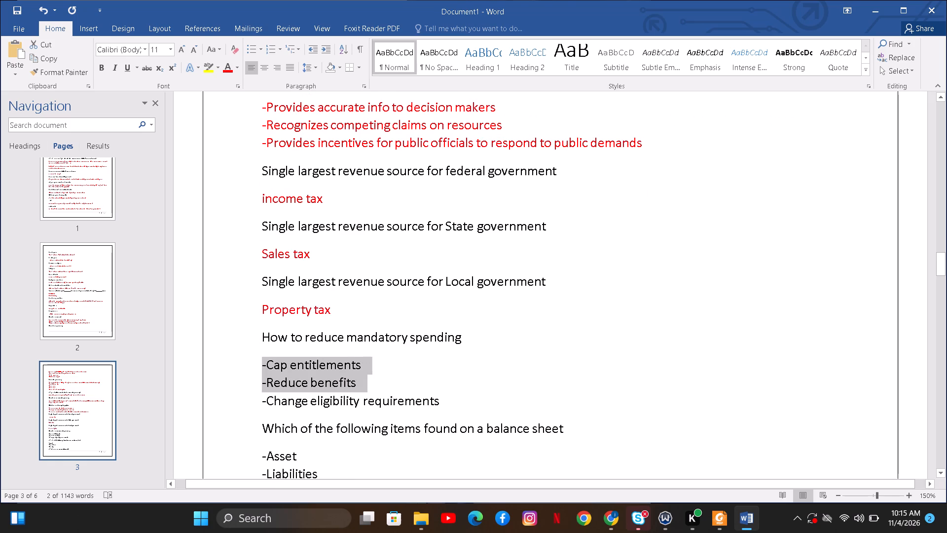
pyautogui.moveTo(394, 391); pyautogui.dragTo(448, 399)
pyautogui.click(513, 379)
pyautogui.scroll(-3, 349, 420)
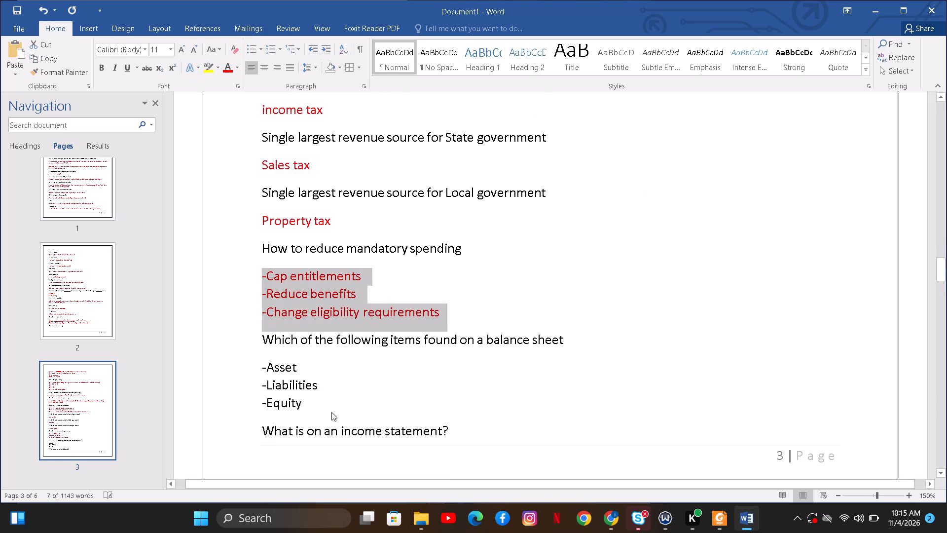
pyautogui.moveTo(255, 318); pyautogui.dragTo(301, 352)
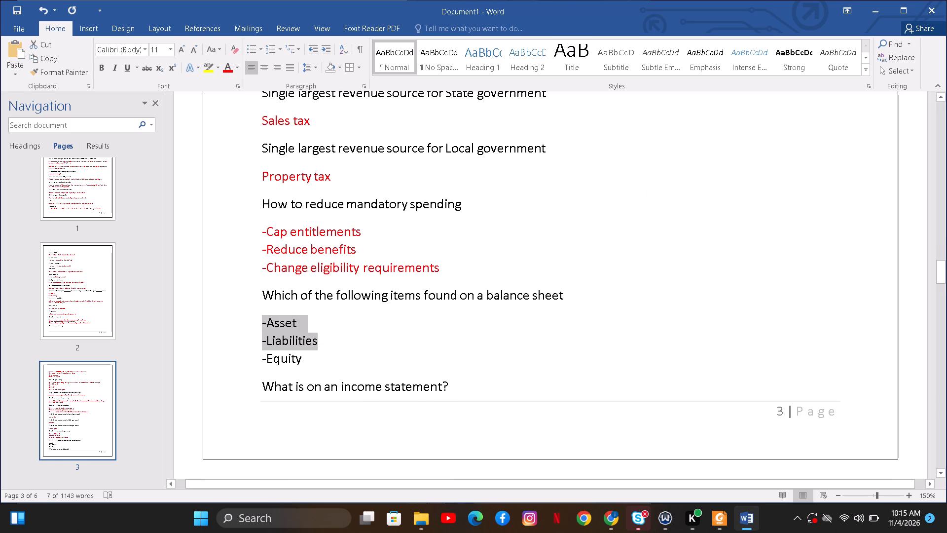
pyautogui.moveTo(301, 352); pyautogui.dragTo(304, 356)
pyautogui.click(369, 341)
# Colour the three income statement items at the top of page 4 and the three statement of cash flows items red.
pyautogui.scroll(-3, 332, 360)
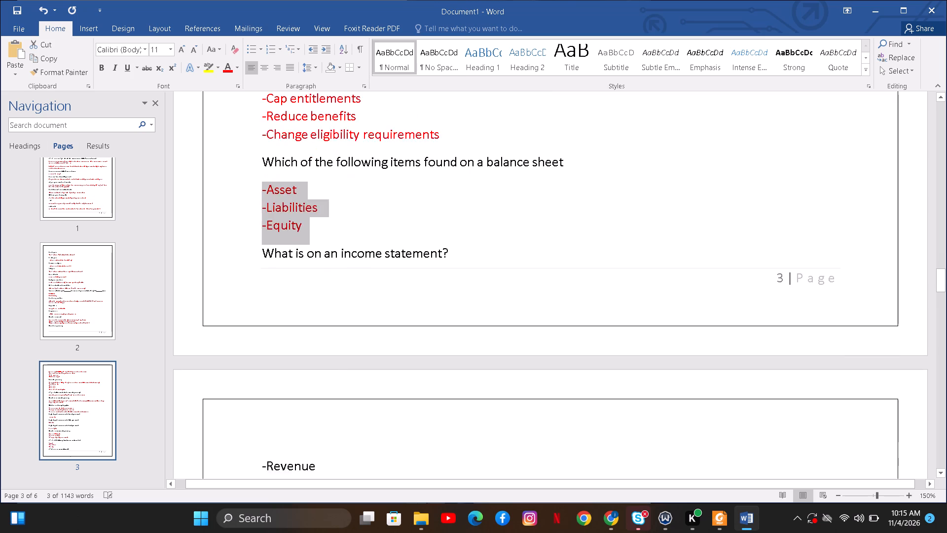
pyautogui.scroll(-3, 328, 365)
pyautogui.moveTo(264, 335); pyautogui.dragTo(299, 364)
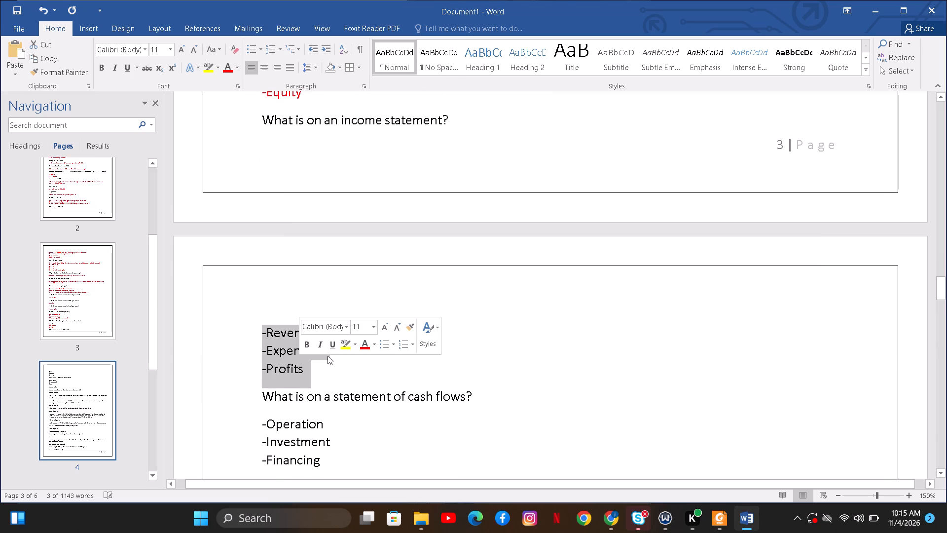
pyautogui.click(364, 346)
pyautogui.scroll(-2, 361, 357)
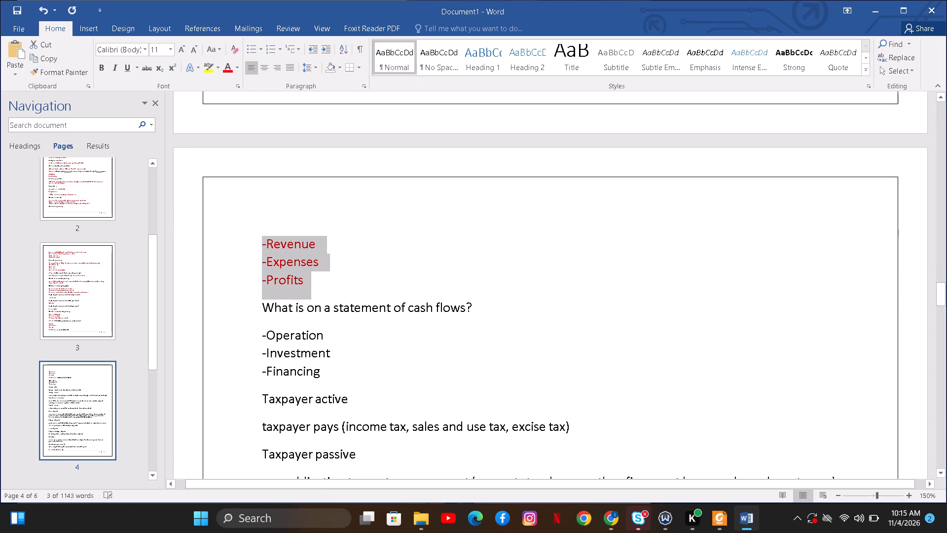
pyautogui.moveTo(259, 340); pyautogui.dragTo(329, 375)
pyautogui.click(392, 356)
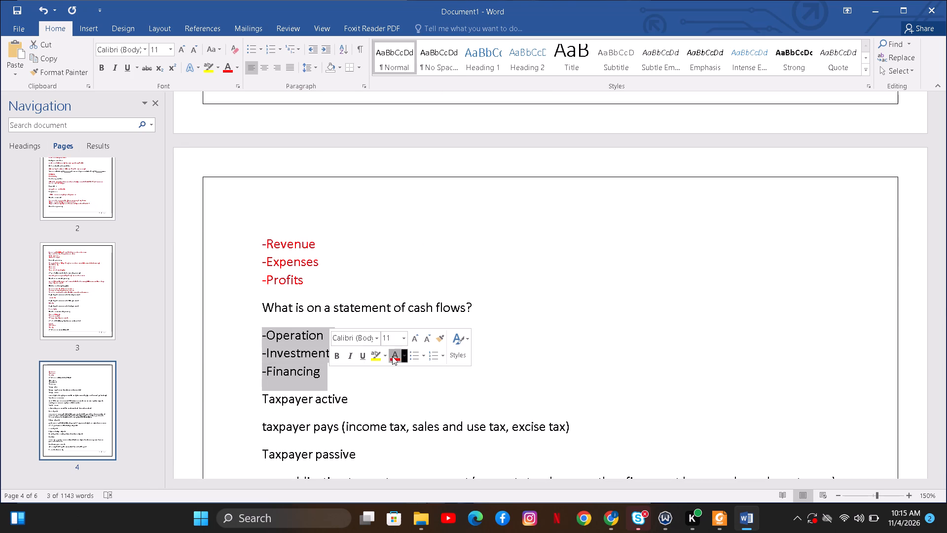
# Colour the "Taxpayer active" answer and the "Taxpayer passive" answer red.
pyautogui.scroll(-2, 376, 364)
pyautogui.moveTo(244, 342); pyautogui.dragTo(249, 343)
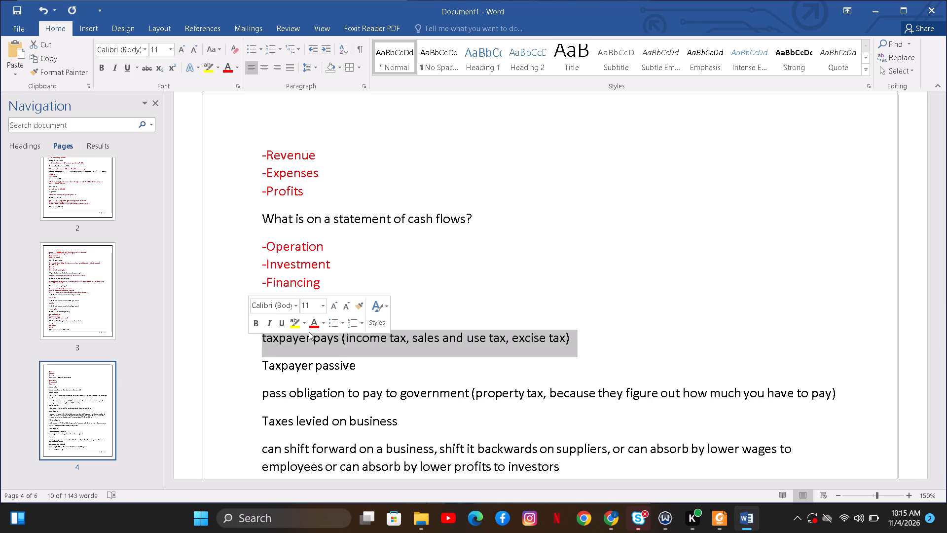
pyautogui.click(312, 326)
pyautogui.click(252, 398)
pyautogui.click(319, 381)
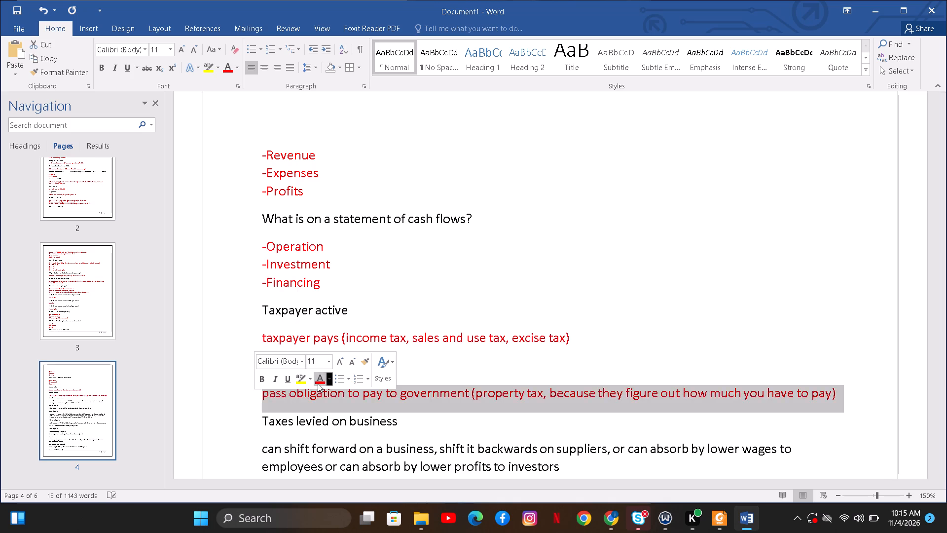
# Colour the two-line "Taxes levied on business" answer and the "Taxable income" formula red.
pyautogui.scroll(-2, 317, 383)
pyautogui.moveTo(264, 361); pyautogui.dragTo(469, 377)
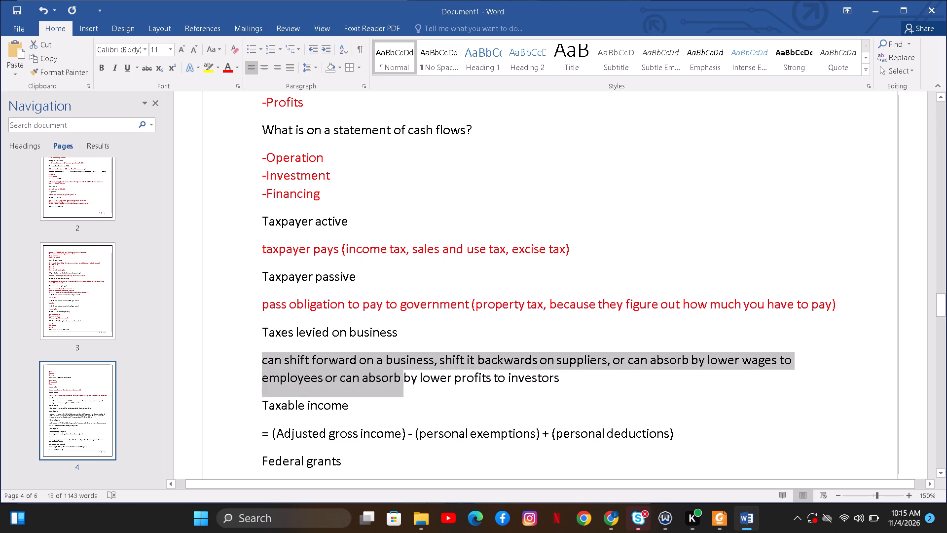
pyautogui.moveTo(469, 377); pyautogui.dragTo(559, 386)
pyautogui.click(628, 369)
pyautogui.scroll(-2, 428, 375)
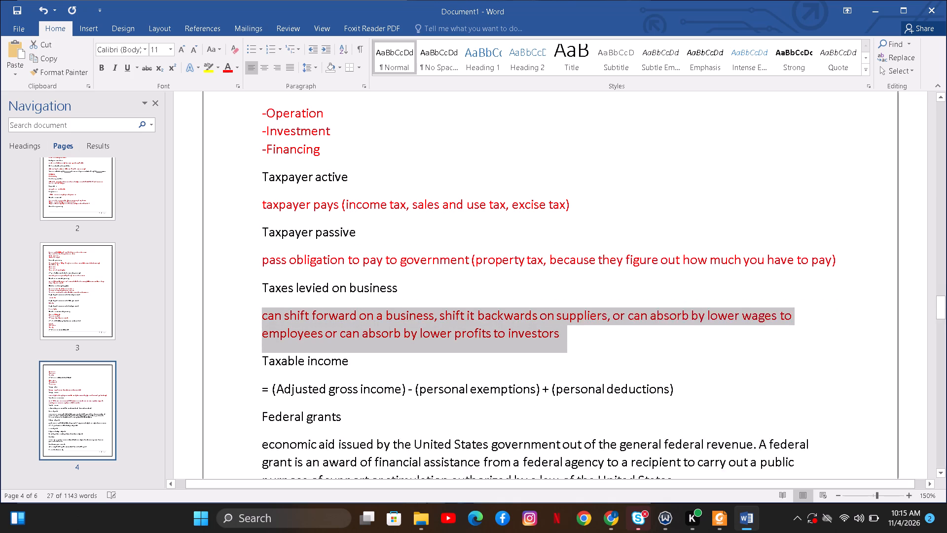
pyautogui.click(244, 347)
pyautogui.click(310, 331)
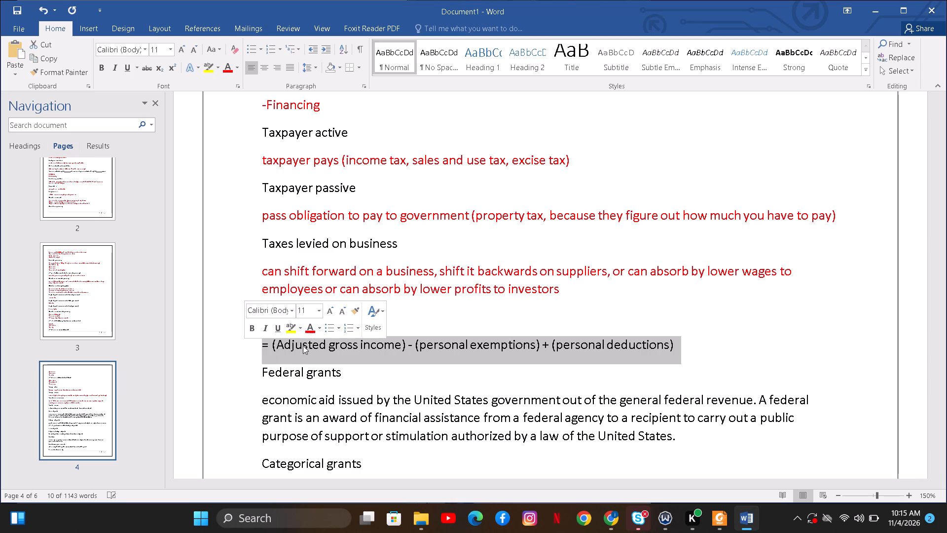
# Colour the whole three-line "Federal grants" answer and the "Categorical grants" answer red.
pyautogui.scroll(-2, 300, 354)
pyautogui.moveTo(259, 312); pyautogui.dragTo(416, 147)
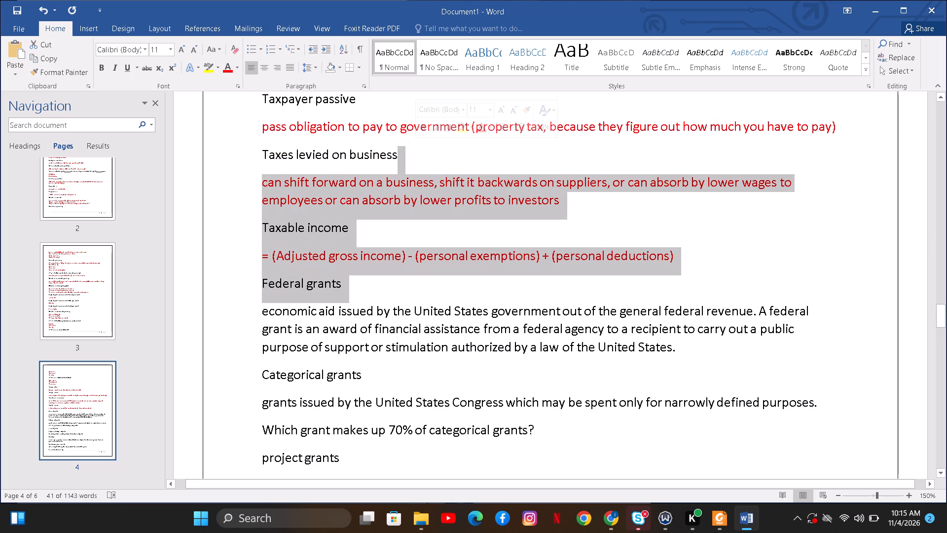
pyautogui.click(266, 324)
pyautogui.moveTo(265, 314); pyautogui.dragTo(276, 313)
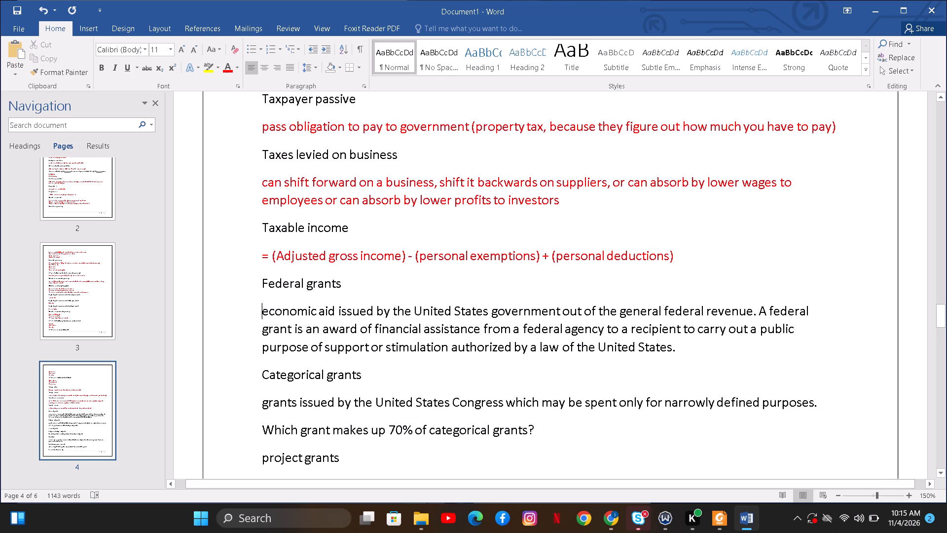
pyautogui.moveTo(276, 313); pyautogui.dragTo(682, 352)
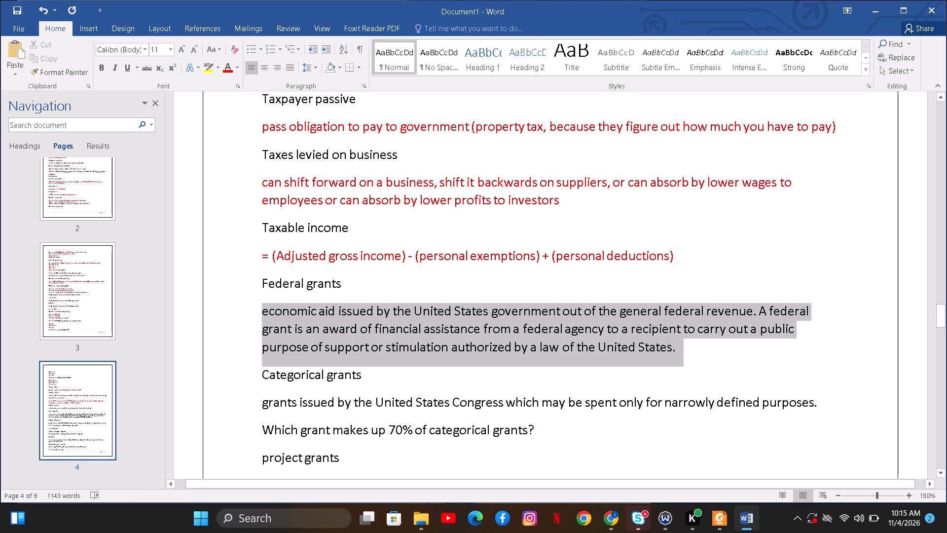
pyautogui.moveTo(682, 352); pyautogui.dragTo(685, 352)
pyautogui.click(748, 335)
pyautogui.scroll(-1, 412, 380)
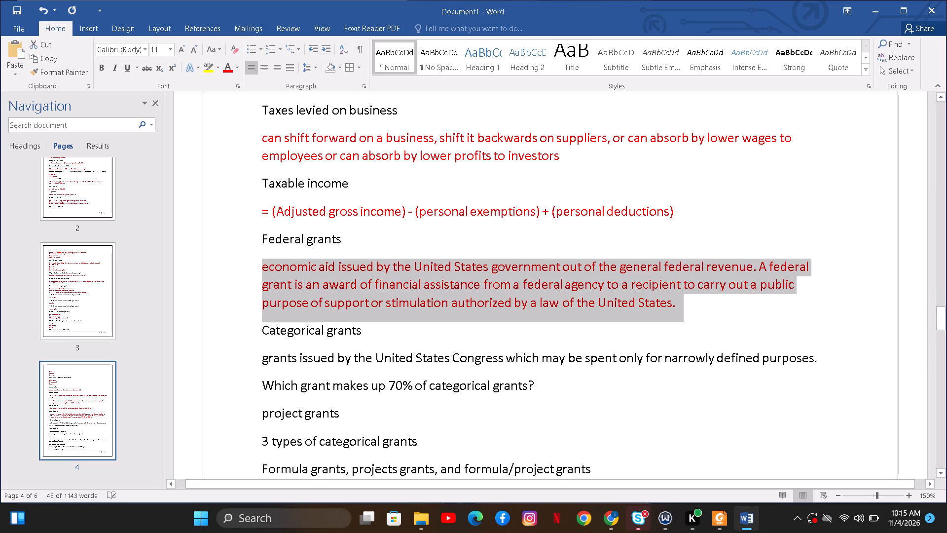
pyautogui.click(240, 363)
pyautogui.click(305, 345)
# Colour "project grants" and the answer listing the 3 types of categorical grants red.
pyautogui.scroll(-2, 299, 353)
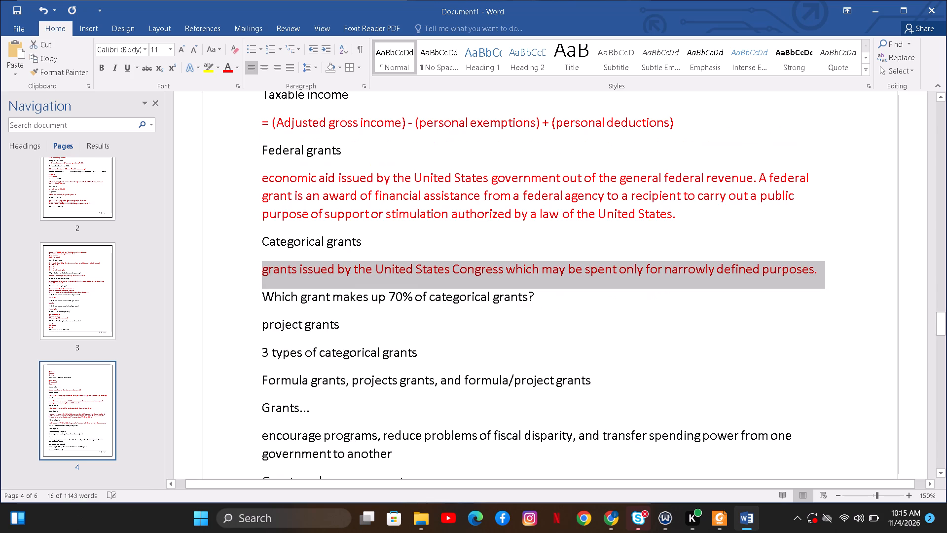
pyautogui.click(239, 330)
pyautogui.click(305, 313)
pyautogui.scroll(-2, 291, 332)
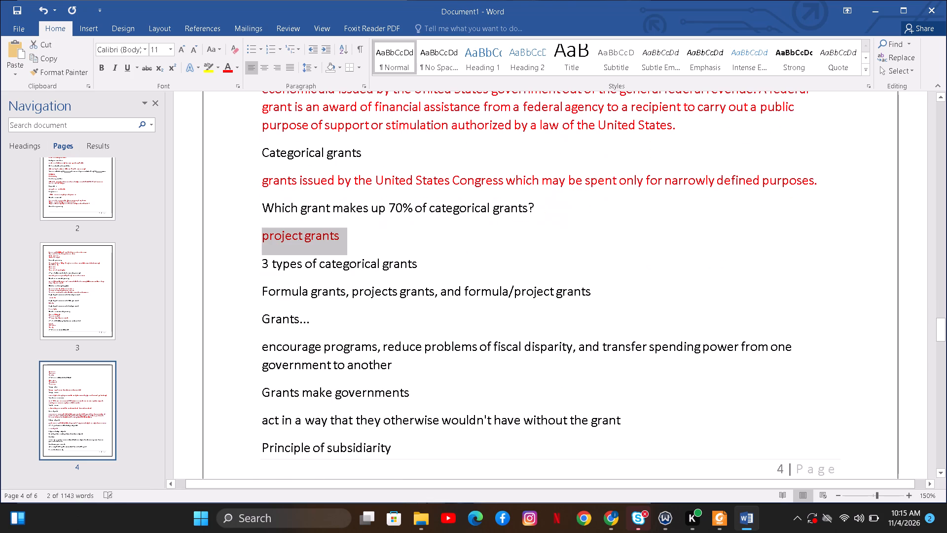
pyautogui.click(245, 295)
pyautogui.click(310, 281)
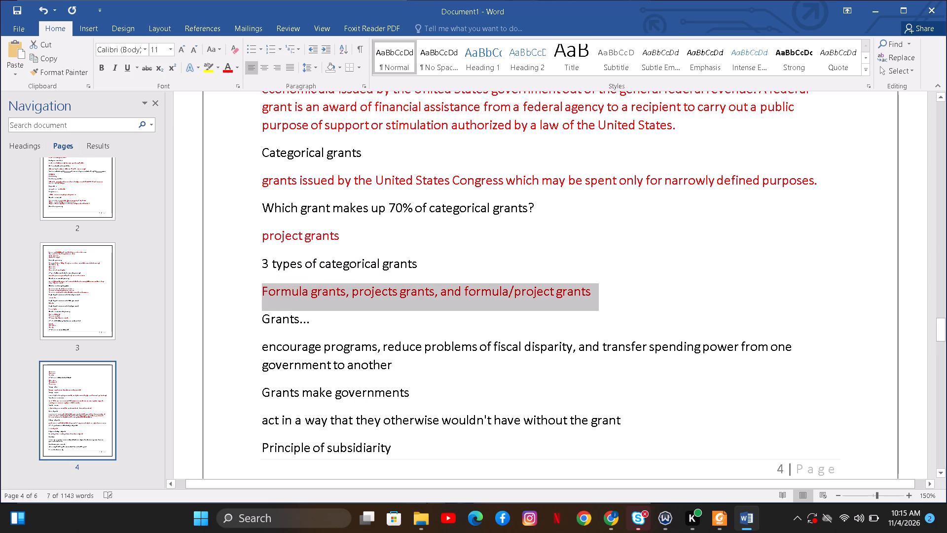
# Colour the two-line "Grants..." answer and the "Grants make governments" answer red.
pyautogui.moveTo(262, 351); pyautogui.dragTo(400, 362)
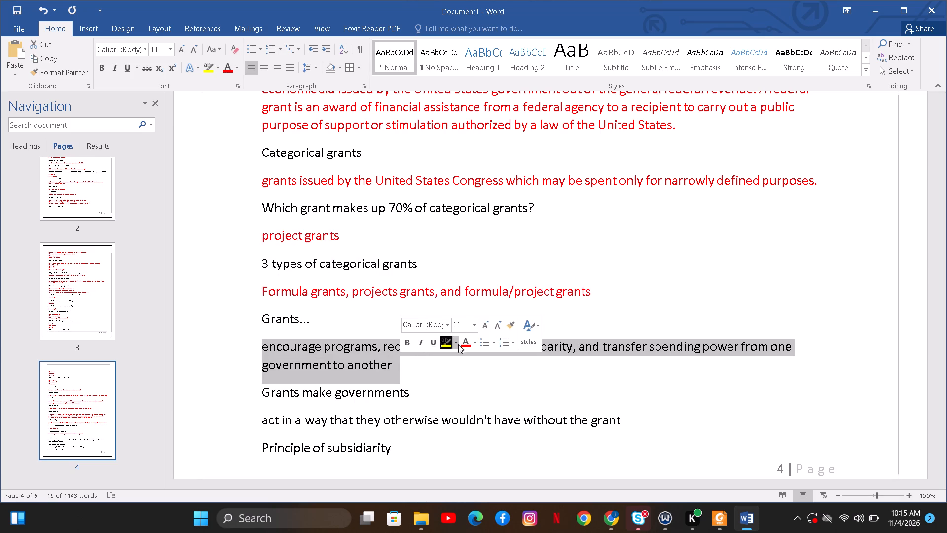
pyautogui.click(463, 340)
pyautogui.scroll(-2, 458, 341)
pyautogui.moveTo(251, 335); pyautogui.dragTo(255, 336)
pyautogui.click(324, 321)
# Return to page 1 and insert three blank lines above "Federal tax system only uses.".
pyautogui.scroll(4, 264, 330)
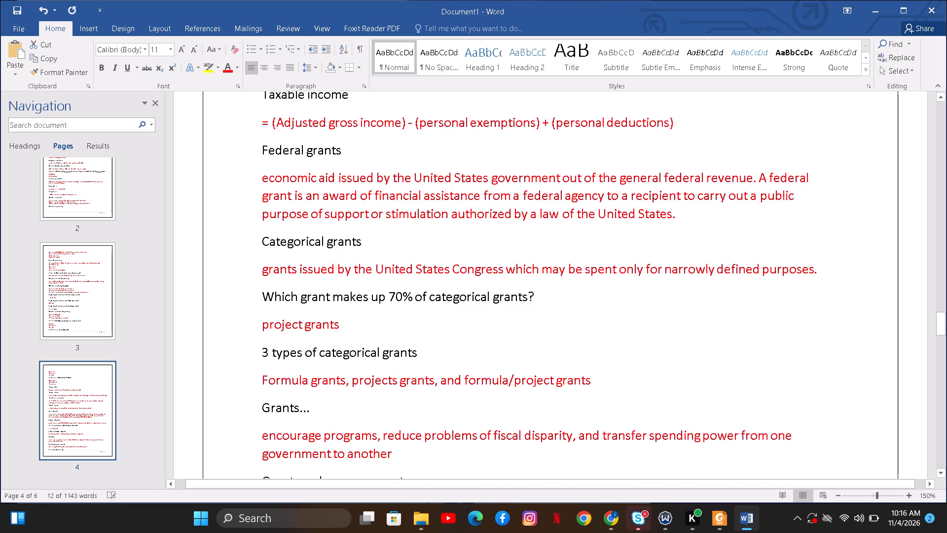
pyautogui.scroll(6, 256, 332)
pyautogui.moveTo(153, 239); pyautogui.dragTo(151, 197)
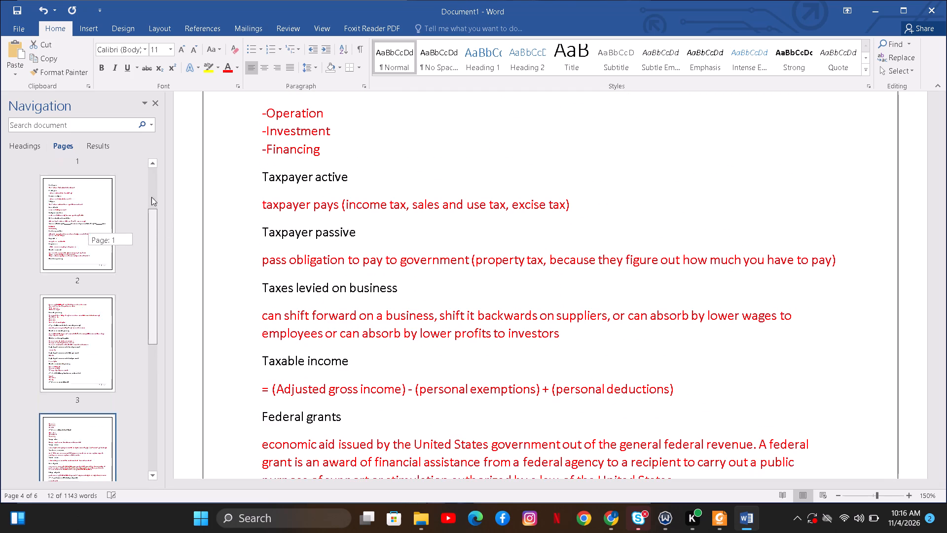
pyautogui.moveTo(151, 197); pyautogui.dragTo(155, 164)
pyautogui.click(93, 223)
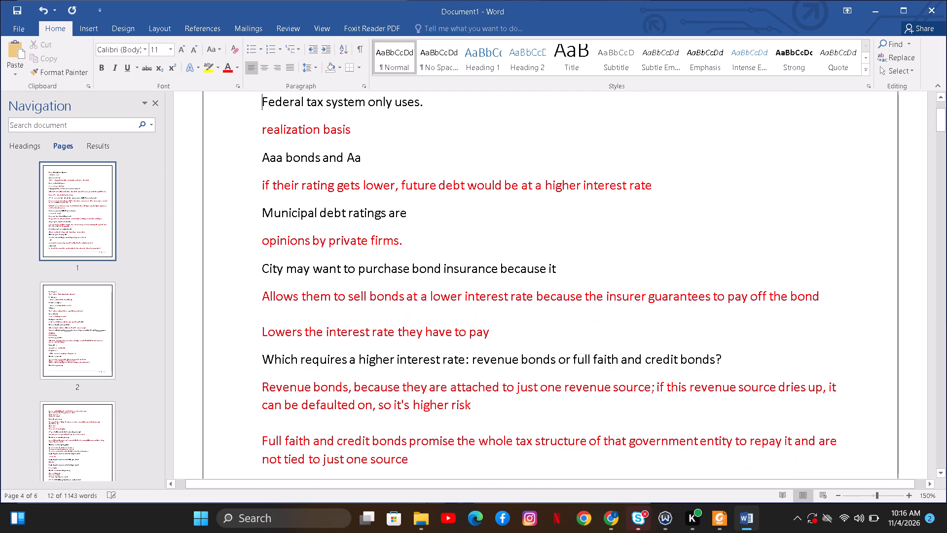
pyautogui.press('Return')
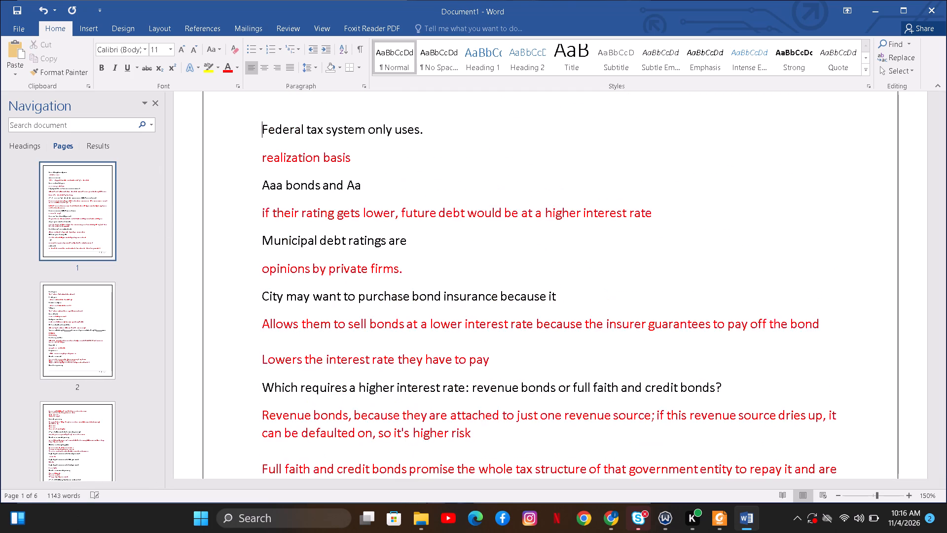
pyautogui.press('Return')
pyautogui.press('Return')
# Apply the Title style to the first blank line at the top of page 1.
pyautogui.scroll(2, 227, 129)
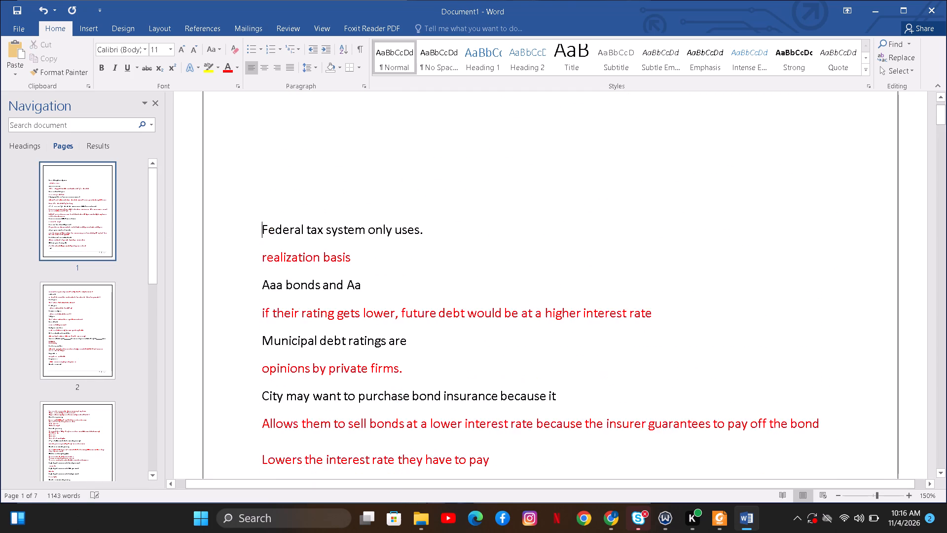
pyautogui.scroll(3, 243, 161)
pyautogui.click(379, 203)
pyautogui.click(566, 66)
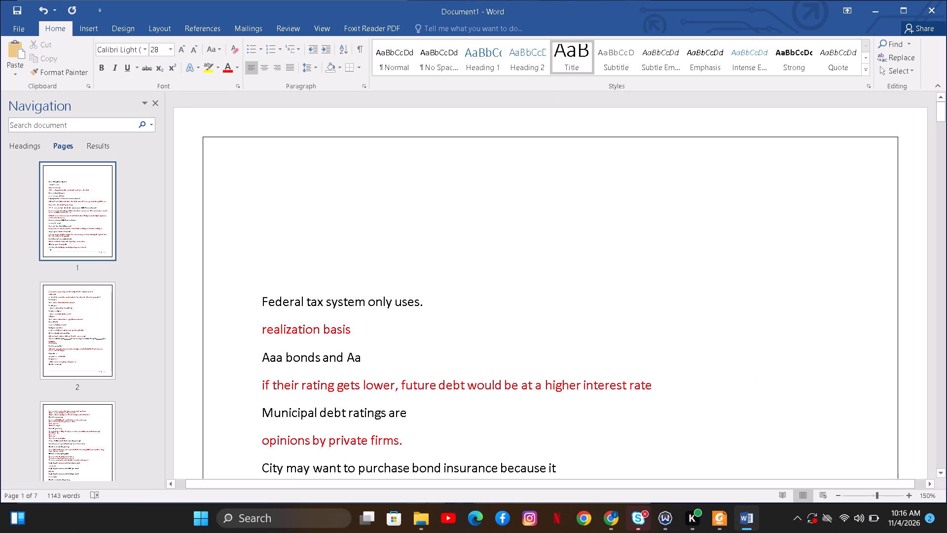
# Copy the selected title wording starting "EXAM WITH ACTUAL CORRECT QUESTIONS" from the ANPH 1002 PDF in the GAITOO folder into the document's title line.
pyautogui.click(422, 518)
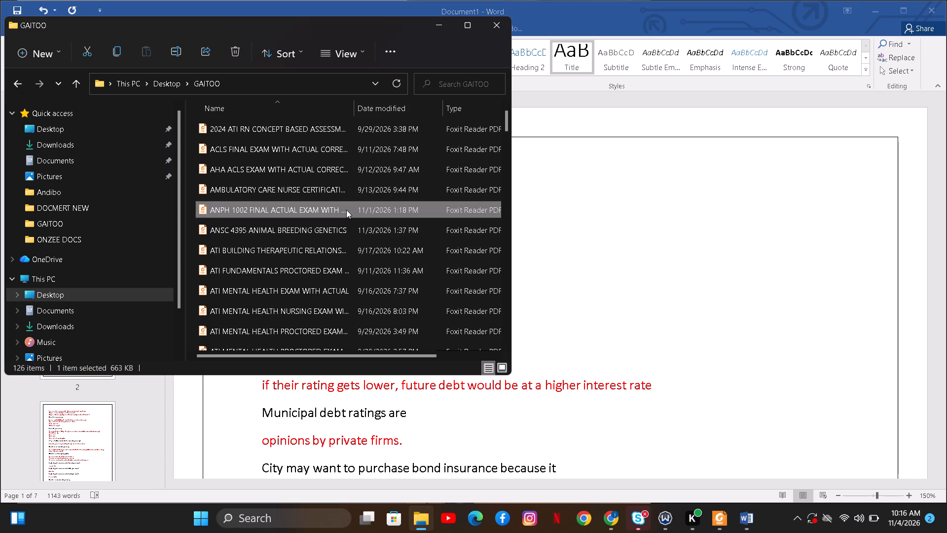
pyautogui.doubleClick(352, 207)
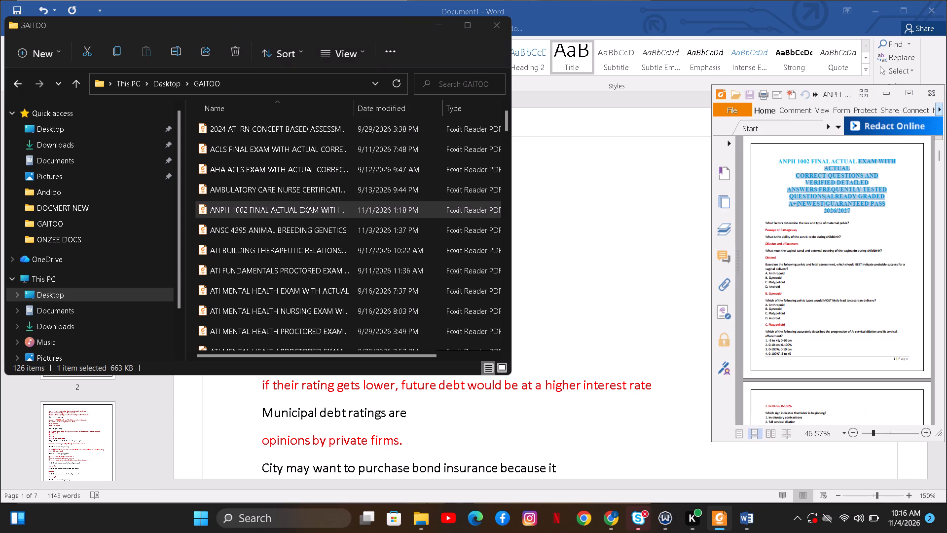
pyautogui.hotkey('ctrl', 'c')
pyautogui.hotkey('ctrl', 'c')
pyautogui.click(592, 237)
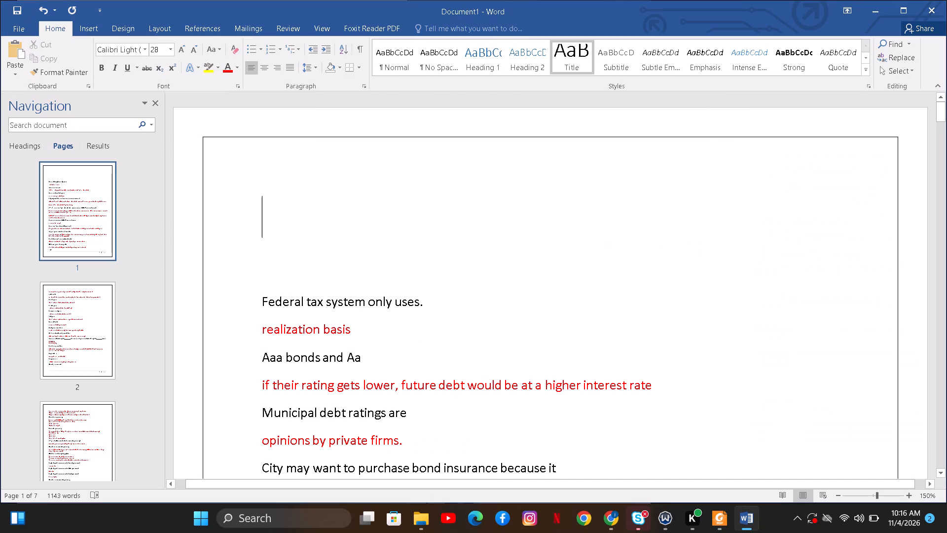
pyautogui.hotkey('ctrl', 'v')
# Copy the heading "Spea v186 Final Exam" from the Quizlet page and insert it, followed by a space, before "EXAM WITH" in the title.
pyautogui.click(261, 211)
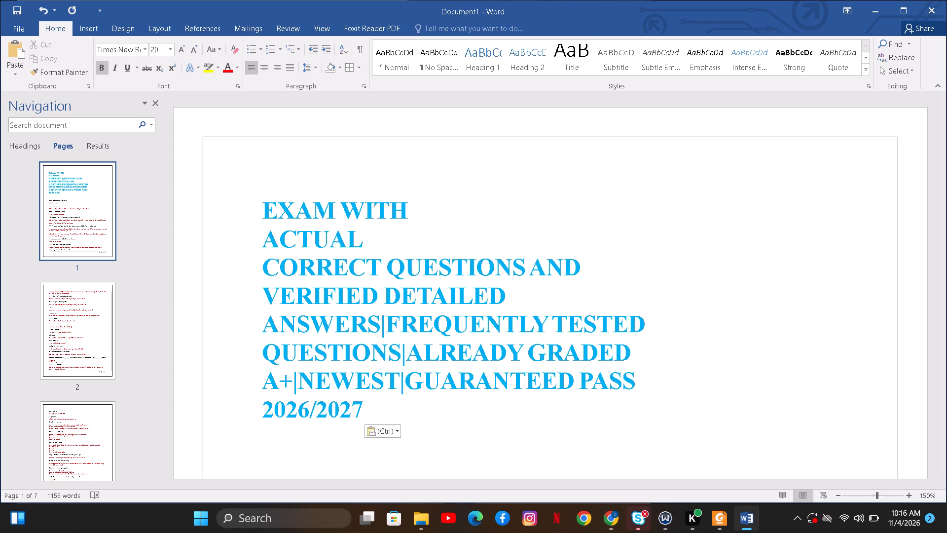
pyautogui.click(611, 522)
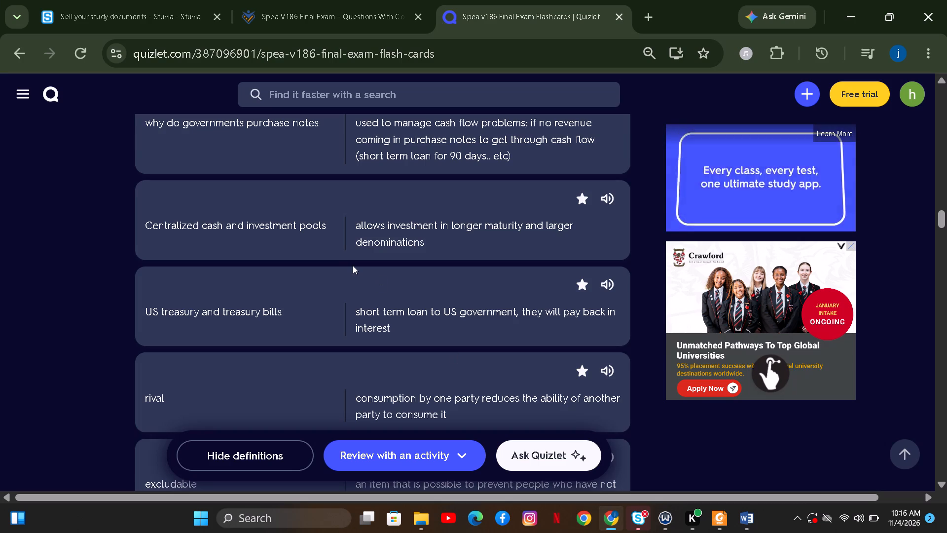
pyautogui.scroll(20, 354, 264)
pyautogui.scroll(14, 354, 264)
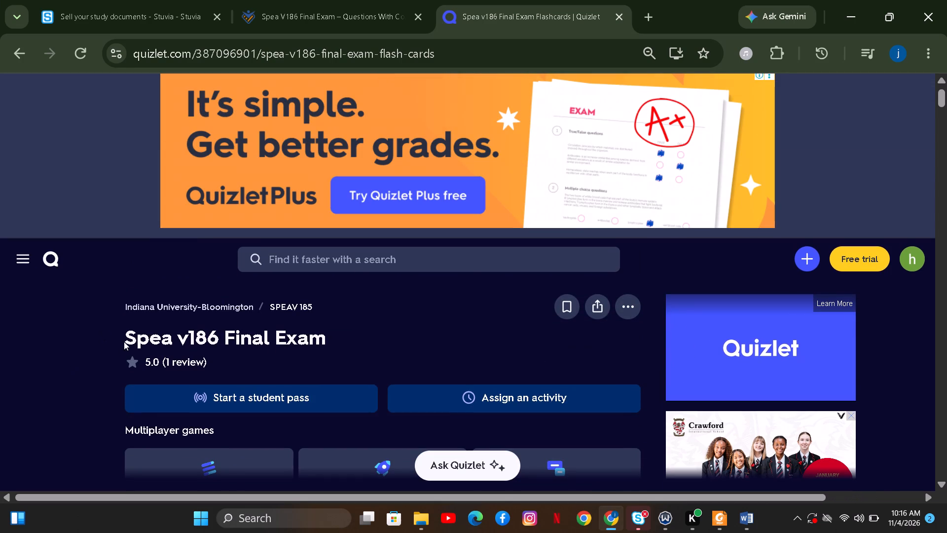
pyautogui.moveTo(127, 337); pyautogui.dragTo(324, 339)
pyautogui.hotkey('ctrl', 'c')
pyautogui.hotkey('ctrl', 'c')
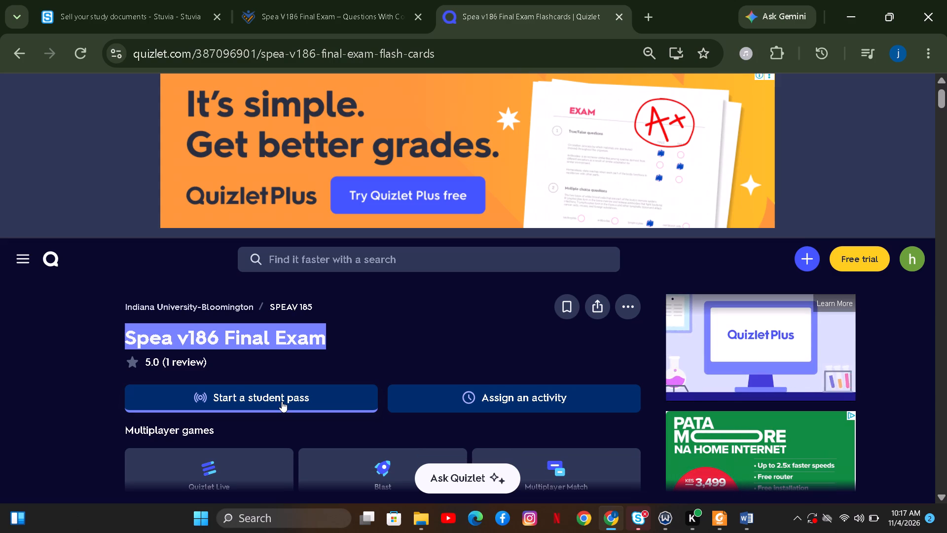
pyautogui.scroll(-7, 414, 327)
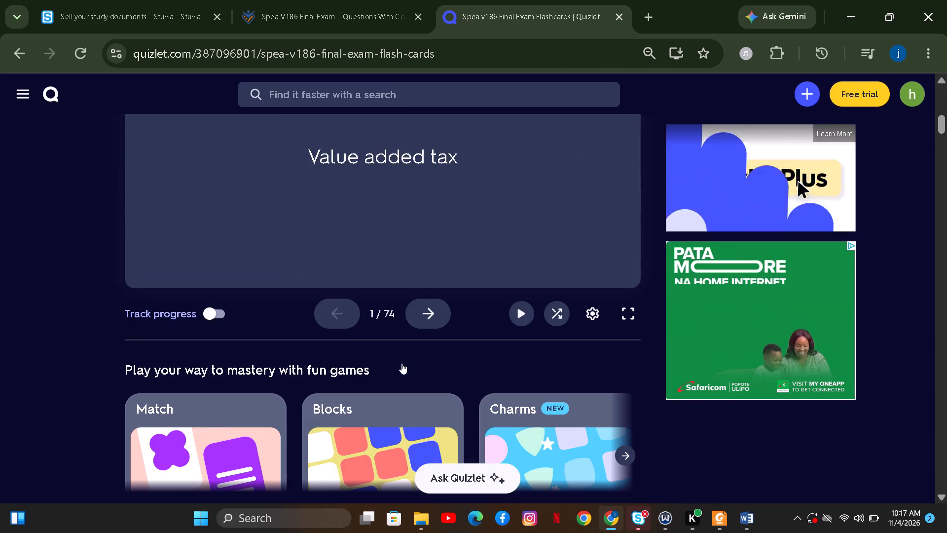
pyautogui.scroll(-2, 401, 363)
pyautogui.scroll(7, 401, 364)
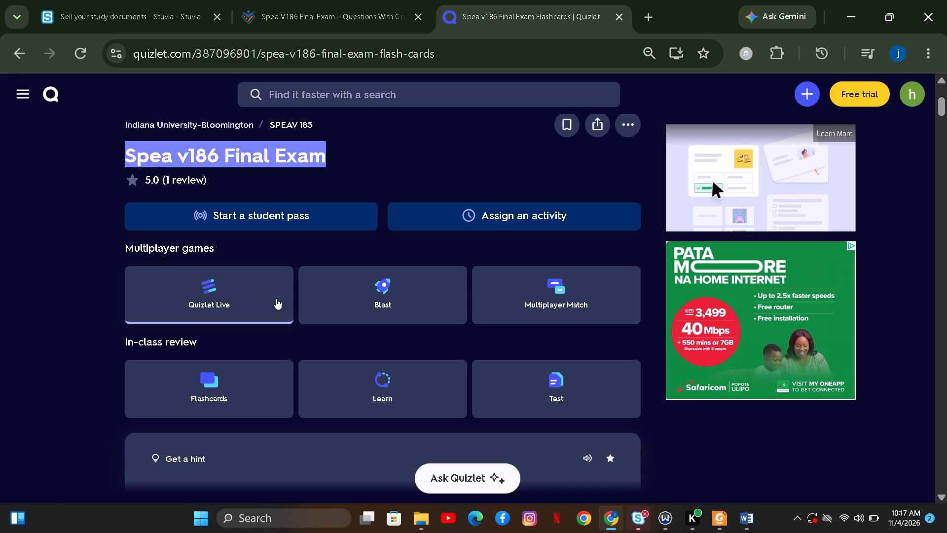
pyautogui.hotkey('ctrl', 'c')
pyautogui.hotkey('ctrl', 'c')
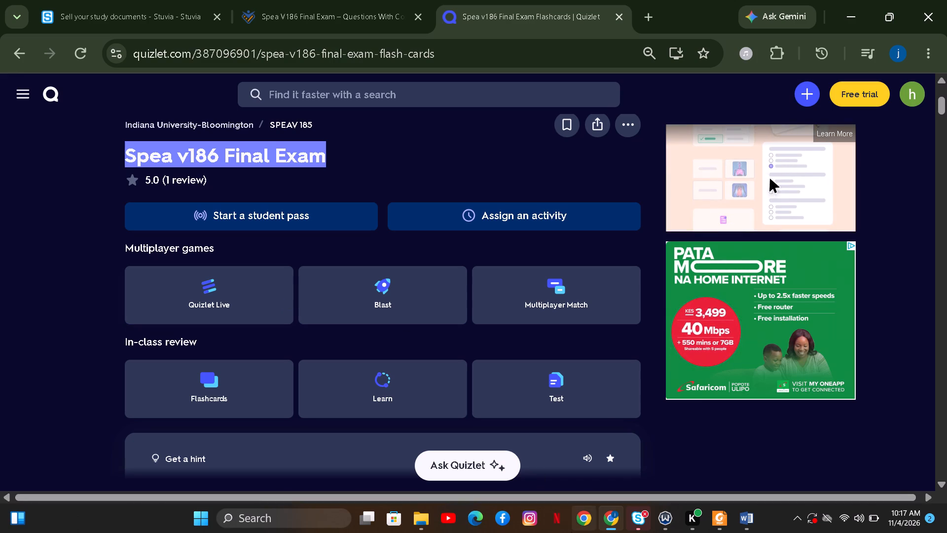
pyautogui.click(613, 525)
pyautogui.hotkey('ctrl', 'v')
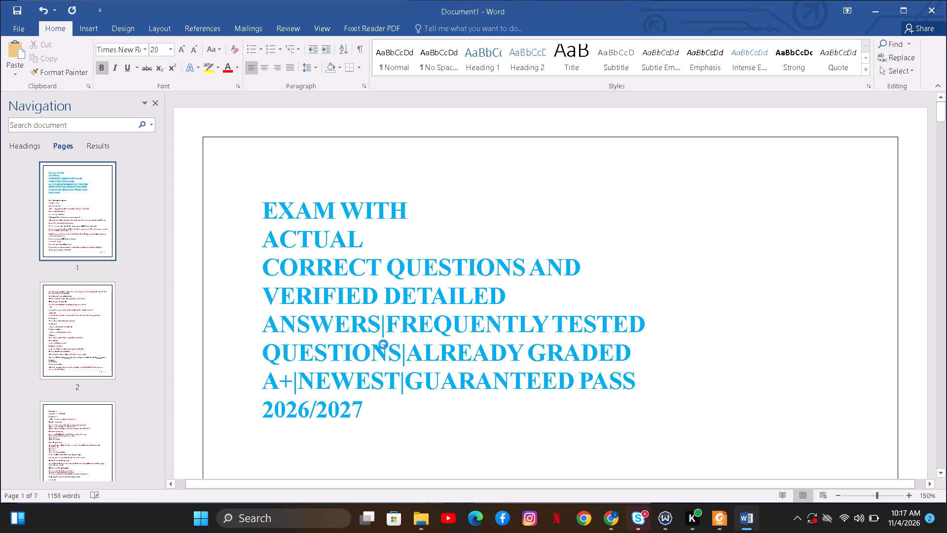
pyautogui.press('BackSpace')
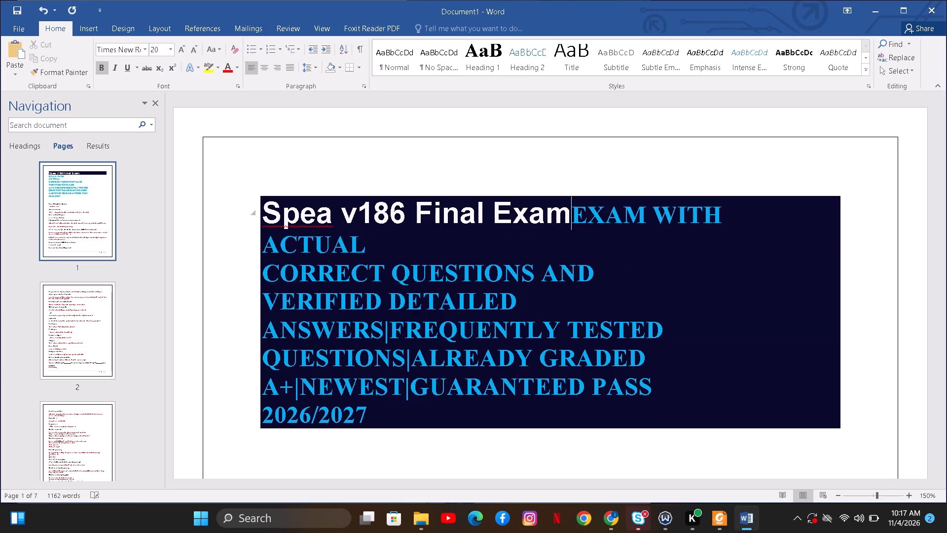
pyautogui.press('space')
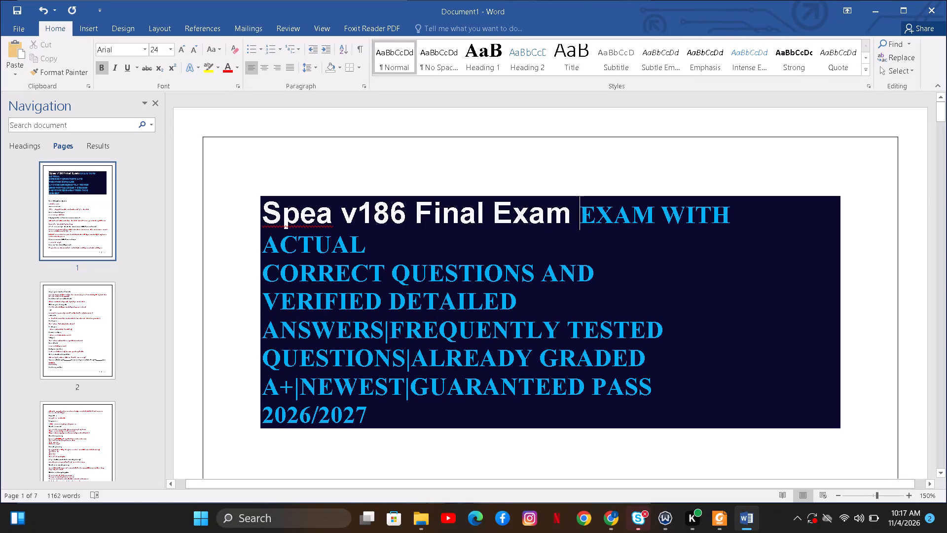
# Delete the duplicate word "Exam" after "Spea v186 Final" in the title.
pyautogui.moveTo(497, 219); pyautogui.dragTo(554, 218)
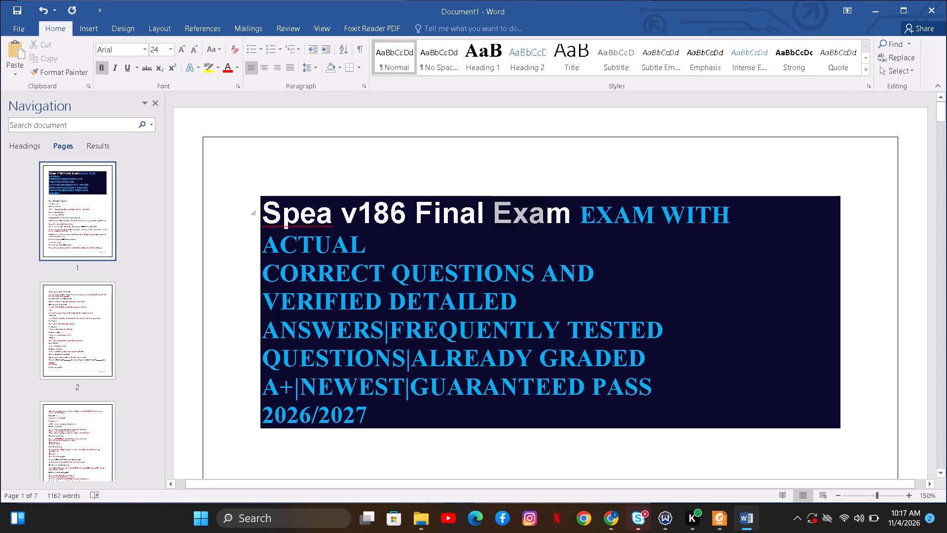
pyautogui.moveTo(554, 218); pyautogui.dragTo(571, 218)
pyautogui.press('BackSpace')
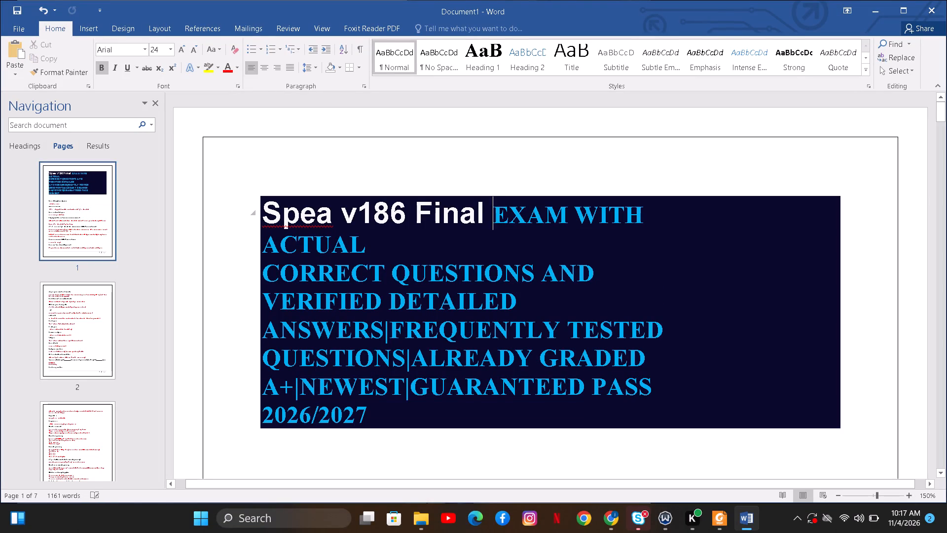
# Ignore all spelling flags for the word "Spea" in the title.
pyautogui.rightClick(309, 220)
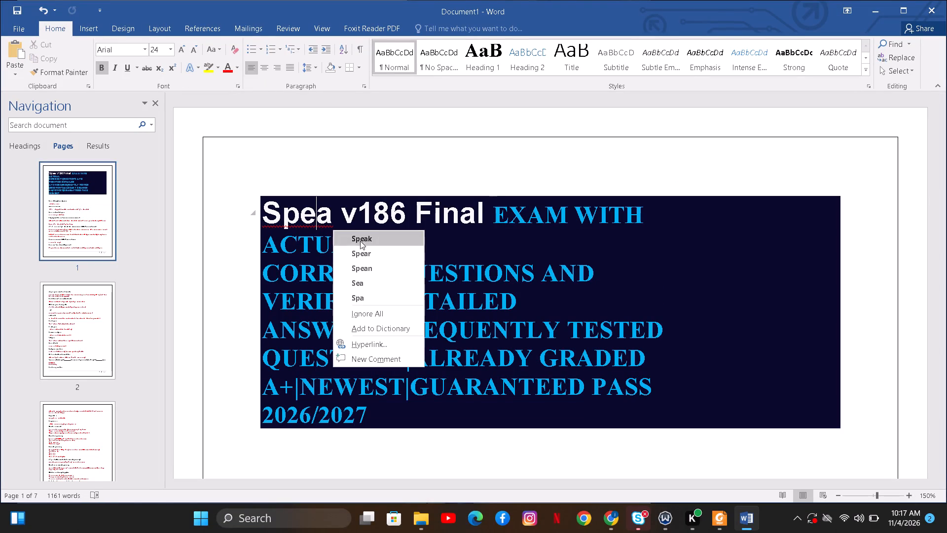
pyautogui.click(367, 315)
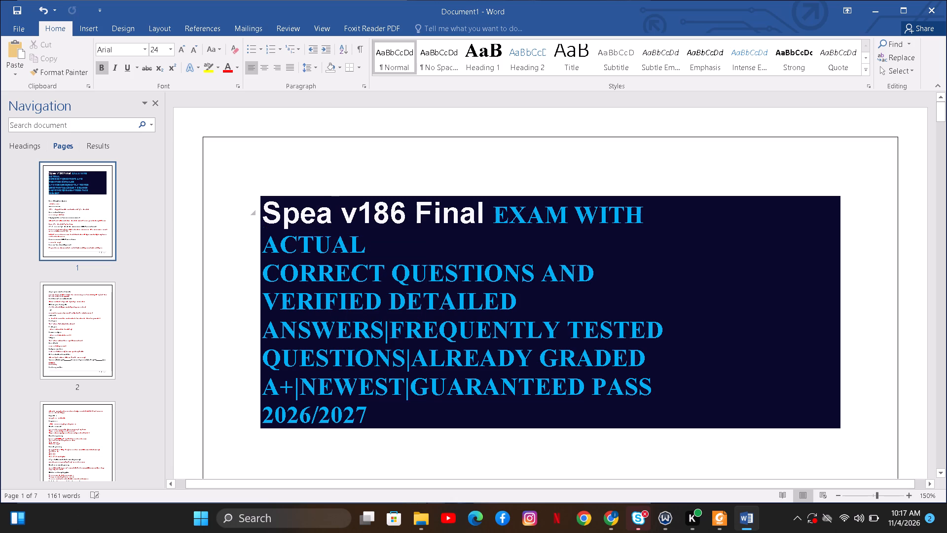
# Format "Spea v186 Final" in the title as 28 pt Times New Roman, uppercase and light blue.
pyautogui.moveTo(266, 210); pyautogui.dragTo(475, 218)
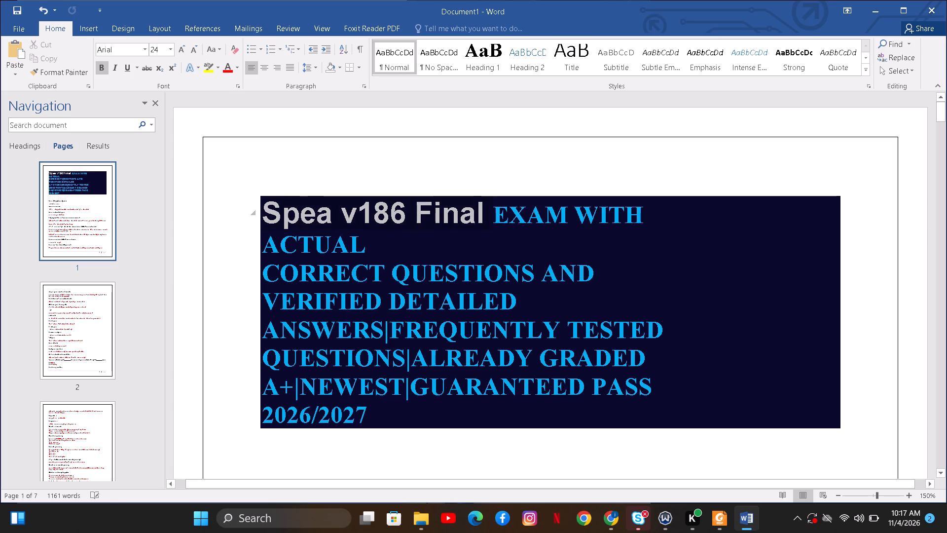
pyautogui.moveTo(475, 218); pyautogui.dragTo(474, 218)
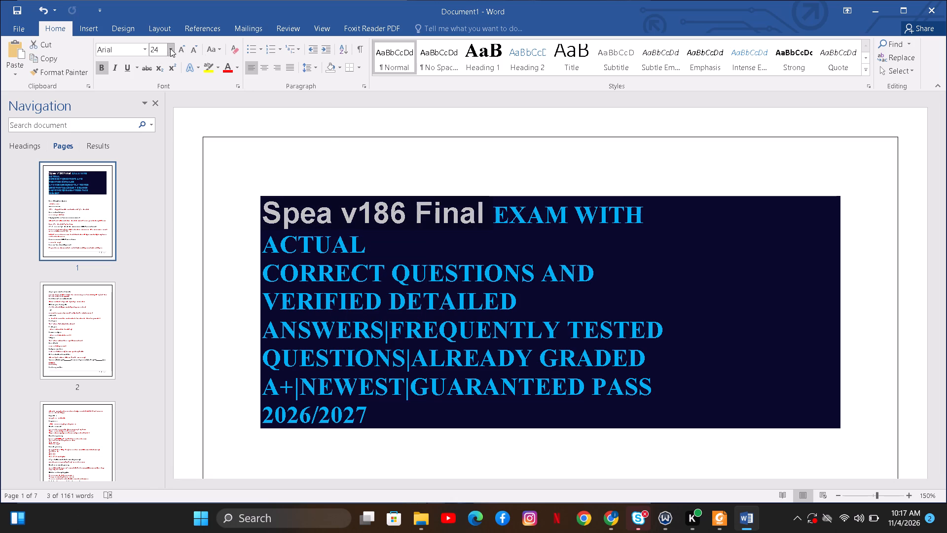
pyautogui.click(171, 48)
pyautogui.click(163, 204)
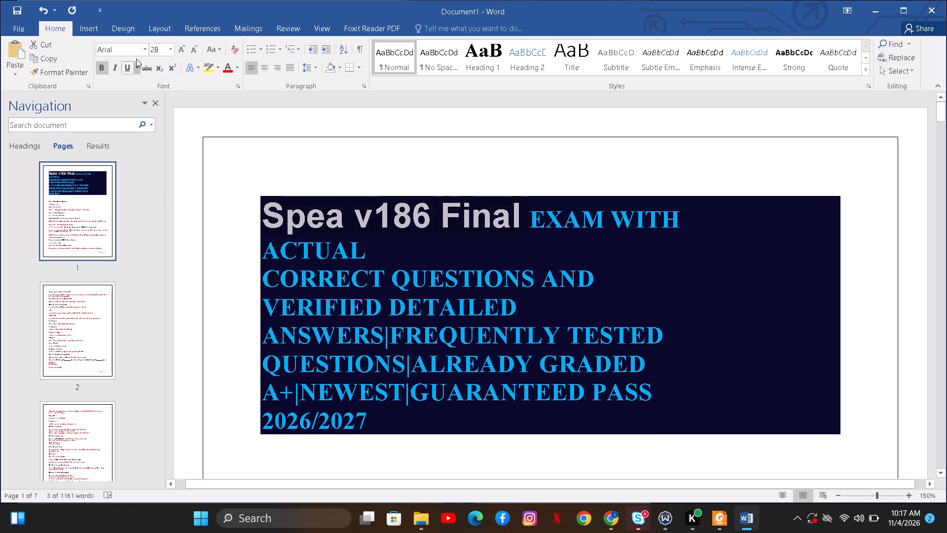
pyautogui.click(144, 49)
pyautogui.click(148, 121)
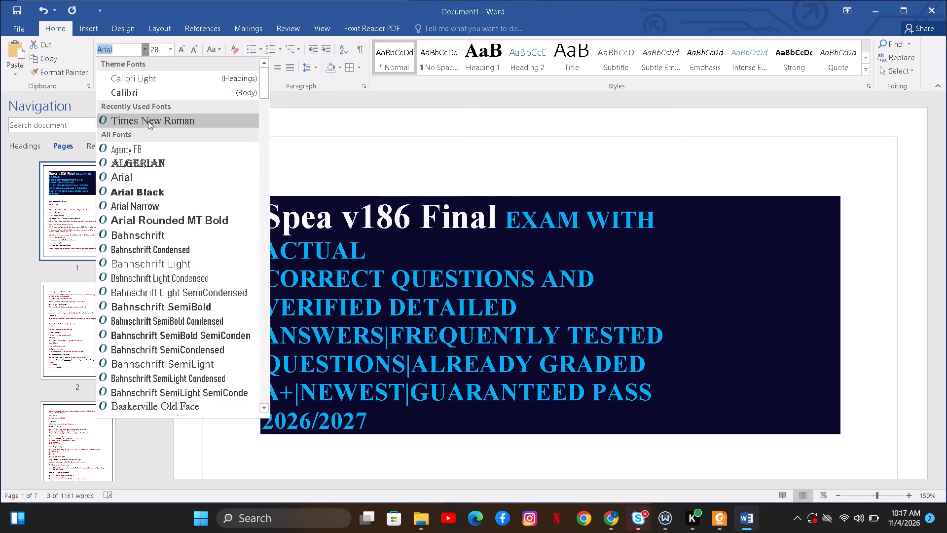
pyautogui.click(220, 47)
pyautogui.click(237, 90)
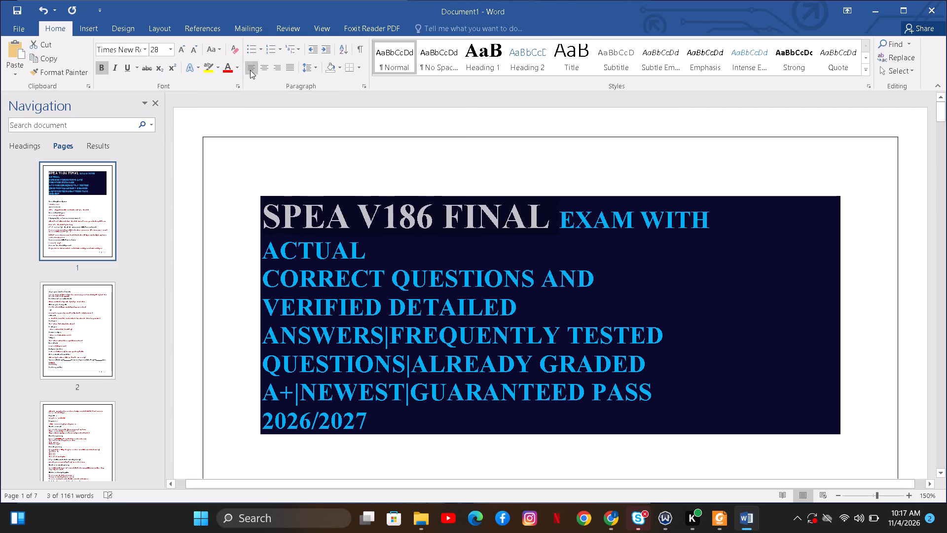
pyautogui.click(235, 66)
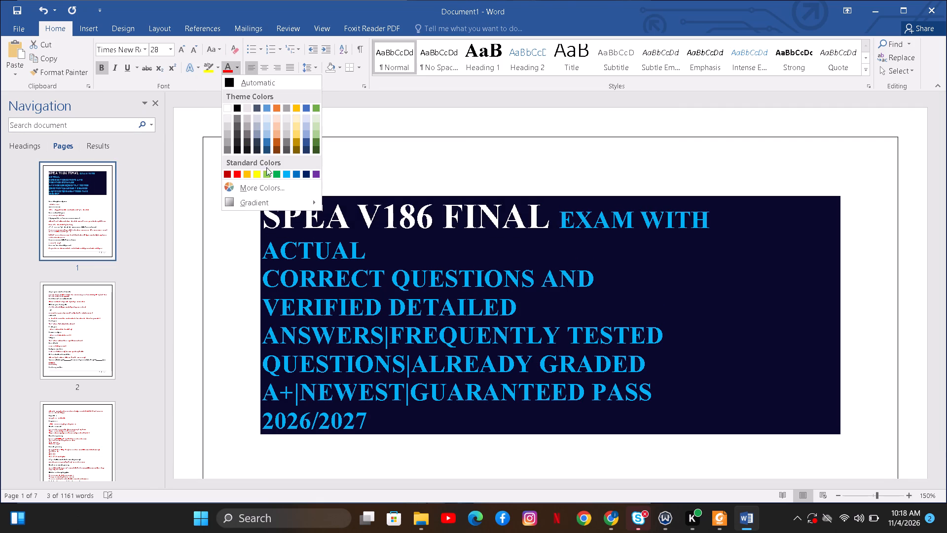
pyautogui.click(286, 174)
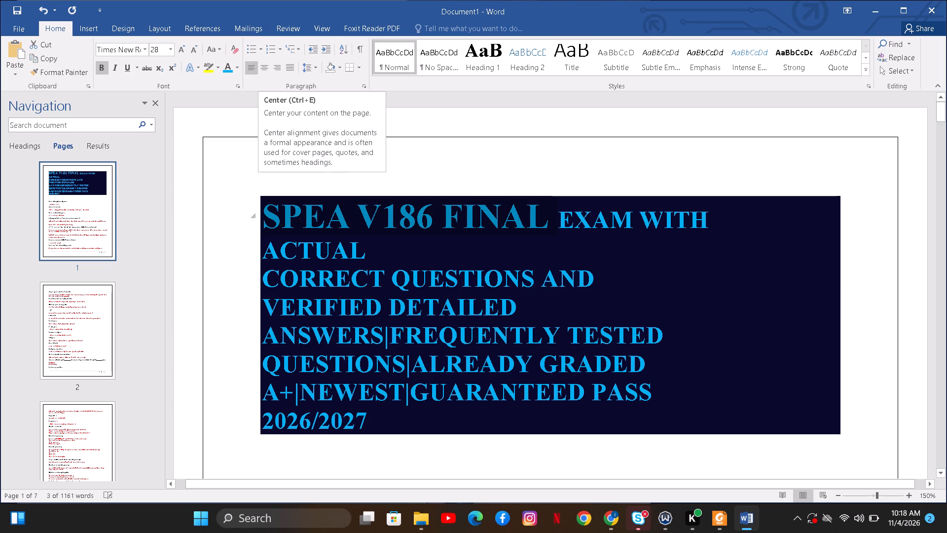
# Set the rest of the title, from "EXAM WITH" to "2026/2027", to 28 pt.
pyautogui.moveTo(561, 227); pyautogui.dragTo(608, 409)
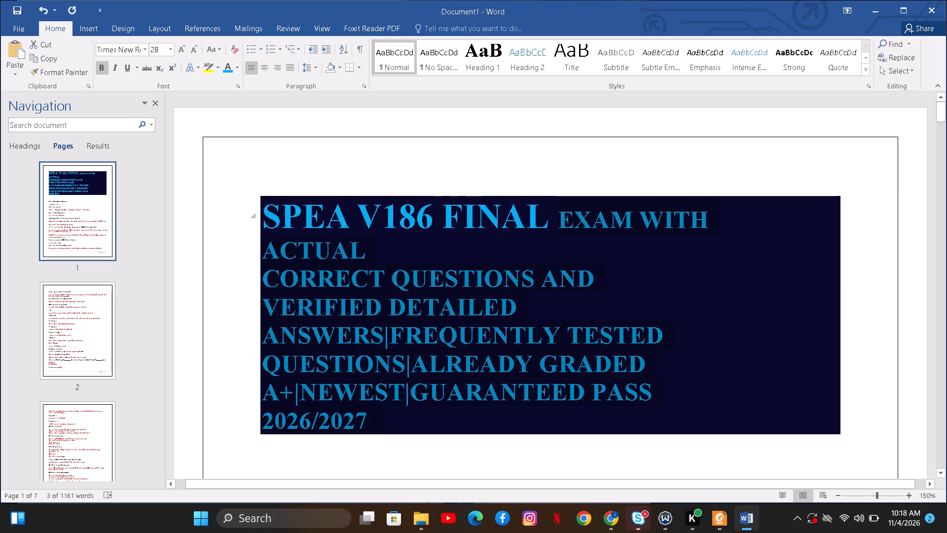
pyautogui.moveTo(608, 409); pyautogui.dragTo(636, 424)
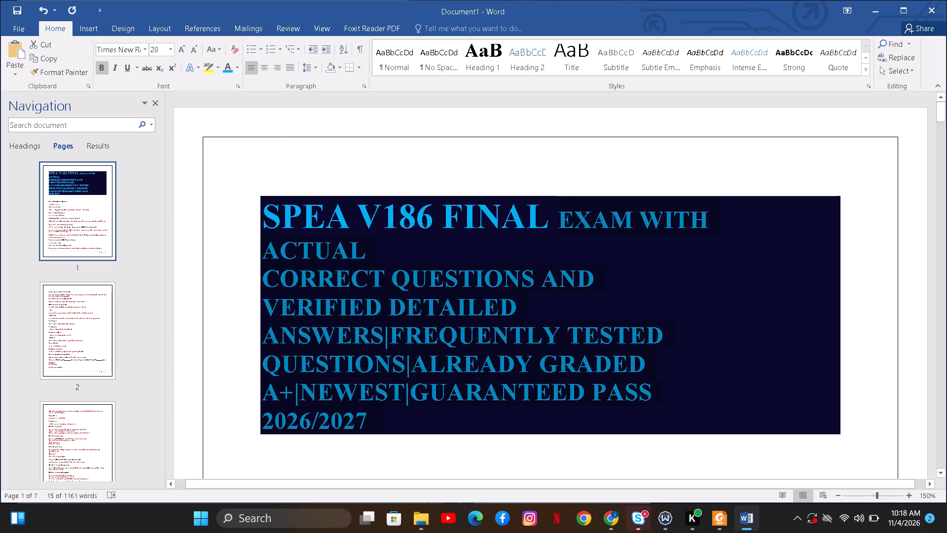
pyautogui.click(171, 47)
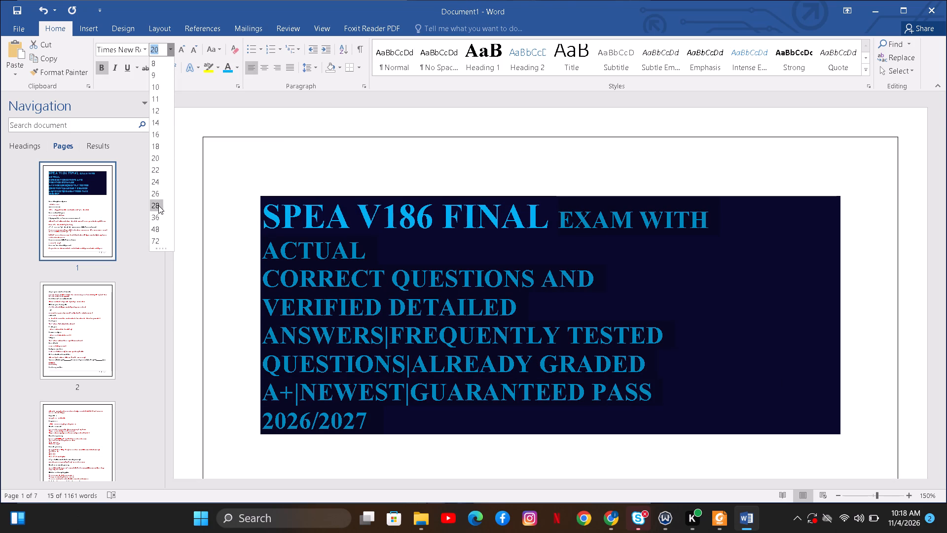
pyautogui.click(159, 205)
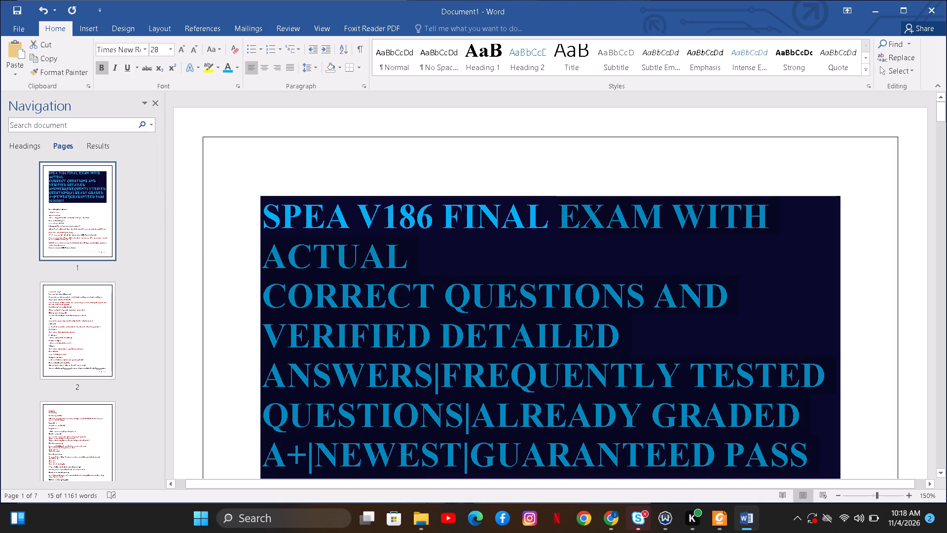
# Centre the entire title block and reduce its font size to 26 pt.
pyautogui.moveTo(267, 212); pyautogui.dragTo(439, 274)
pyautogui.scroll(1, 439, 274)
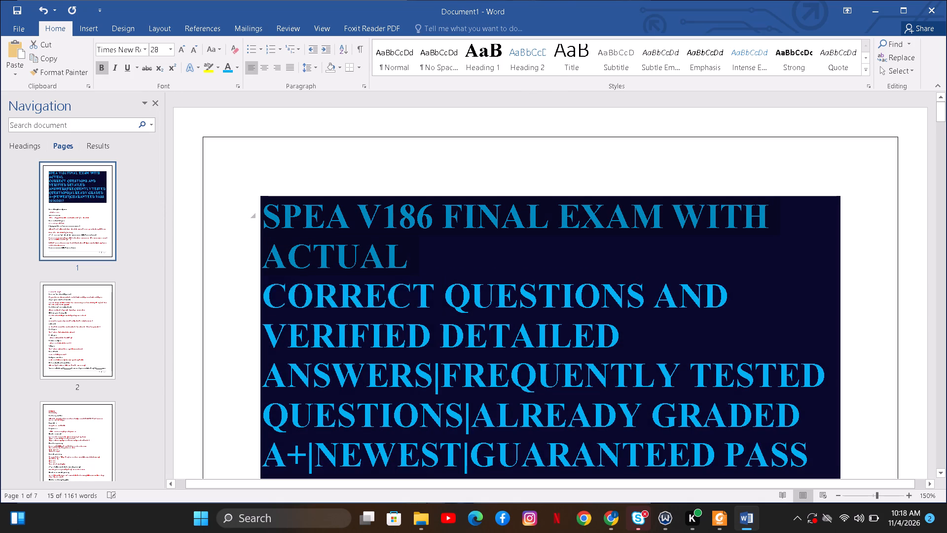
pyautogui.moveTo(439, 274); pyautogui.dragTo(449, 401)
pyautogui.scroll(-2, 439, 274)
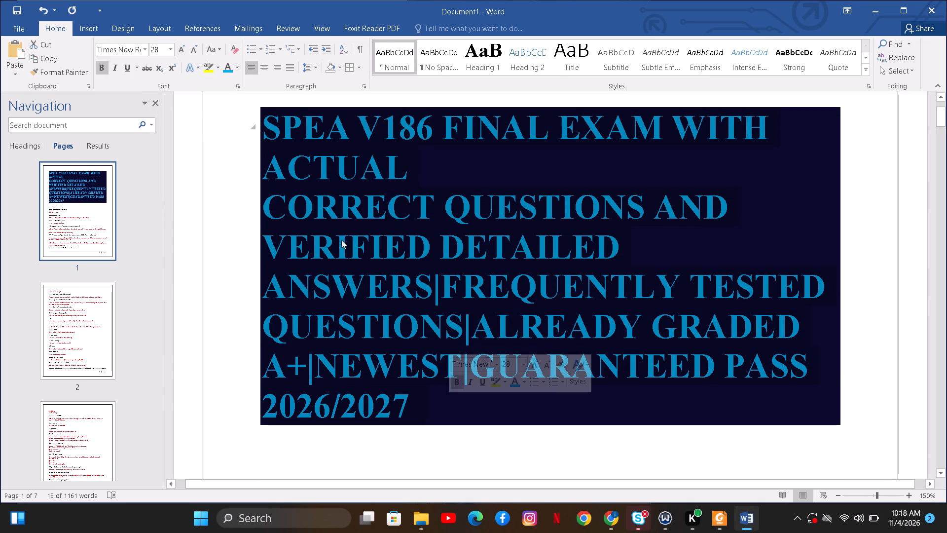
pyautogui.click(267, 67)
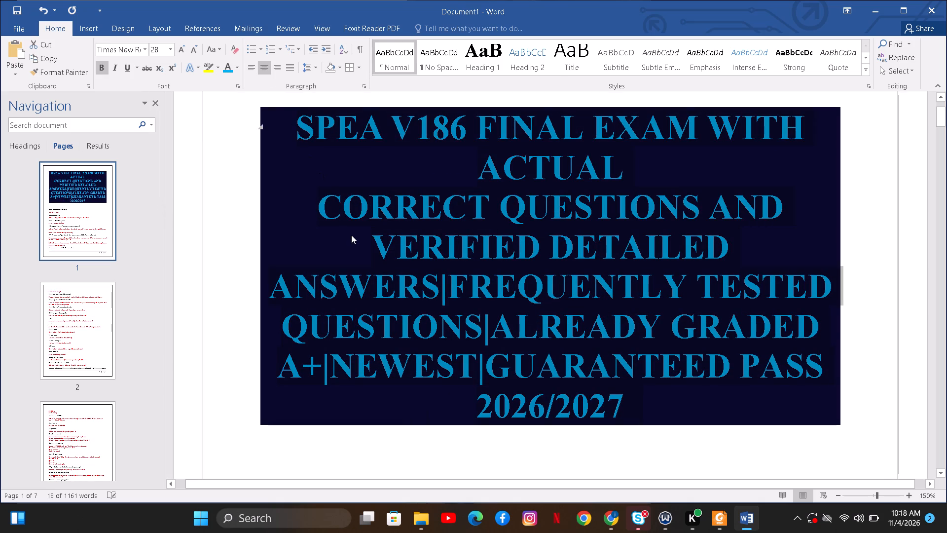
pyautogui.click(198, 45)
pyautogui.scroll(-3, 338, 298)
pyautogui.scroll(1, 336, 321)
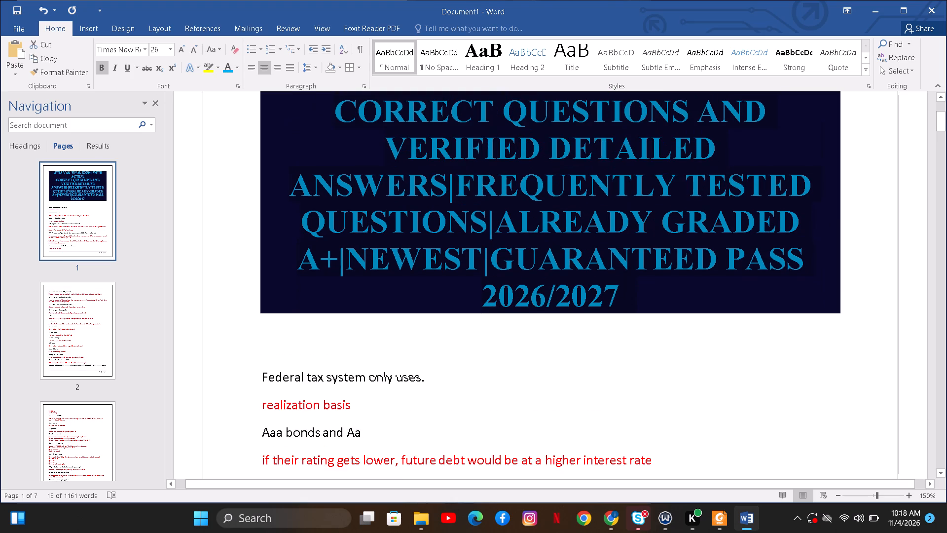
pyautogui.click(332, 325)
pyautogui.scroll(5, 335, 325)
pyautogui.scroll(-3, 341, 309)
pyautogui.scroll(3, 350, 299)
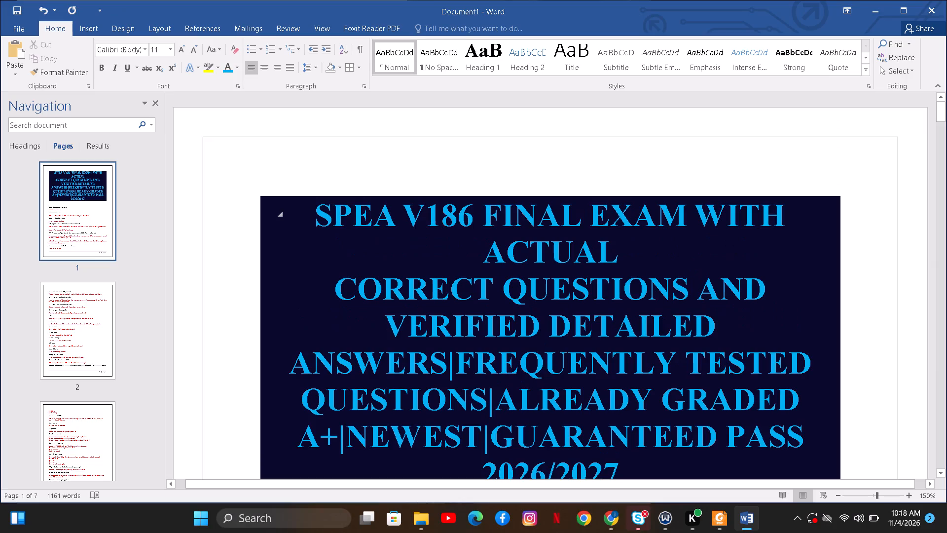
pyautogui.scroll(-3, 342, 335)
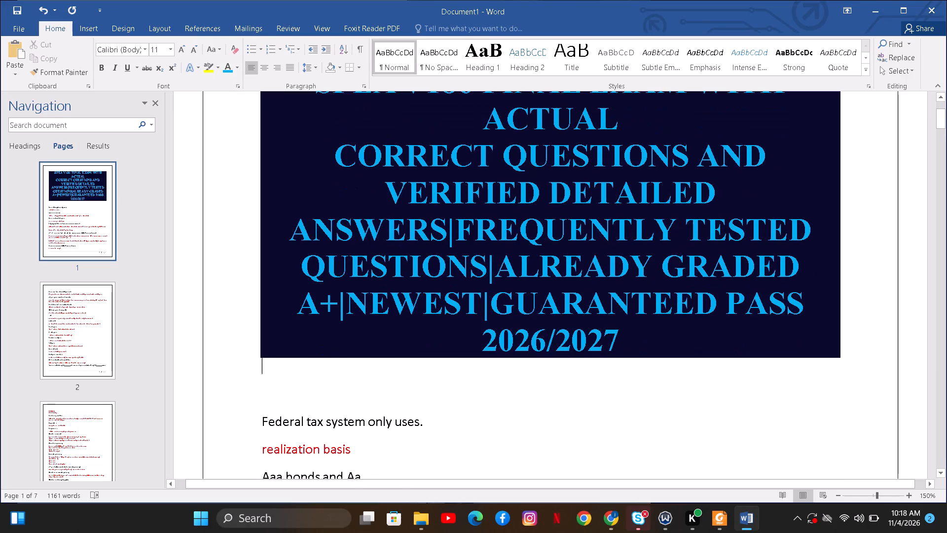
# Save the document as a PDF in the GAITOO folder on the Desktop and check the exported file.
pyautogui.hotkey('ctrl', 's')
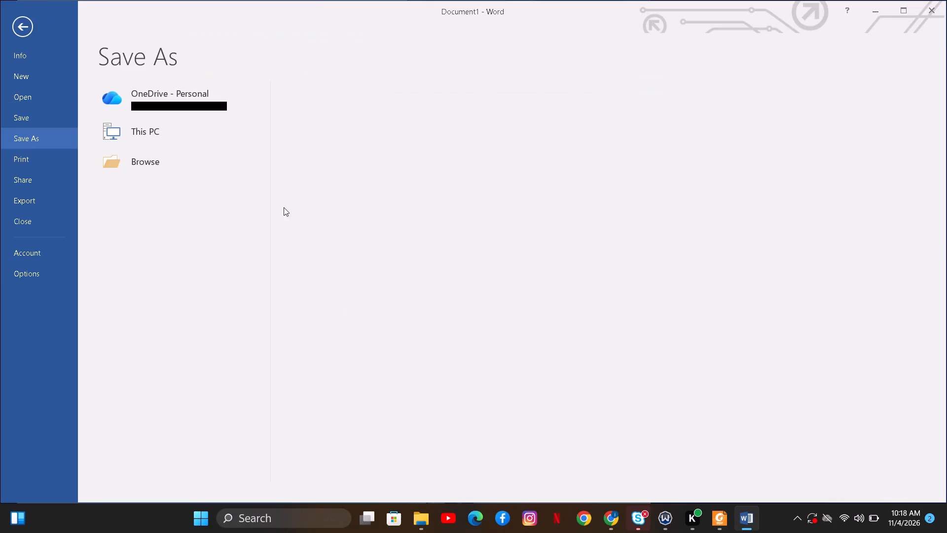
pyautogui.click(173, 132)
pyautogui.click(354, 191)
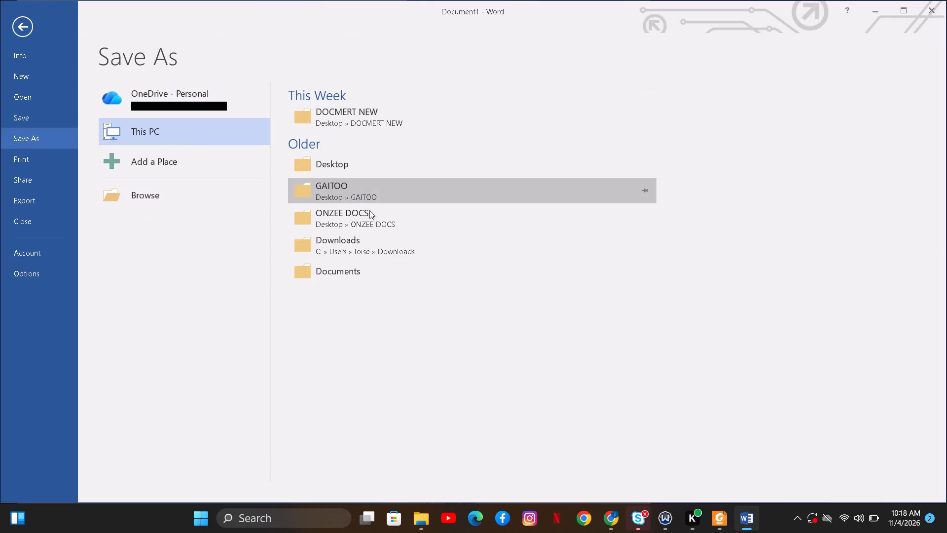
pyautogui.click(220, 223)
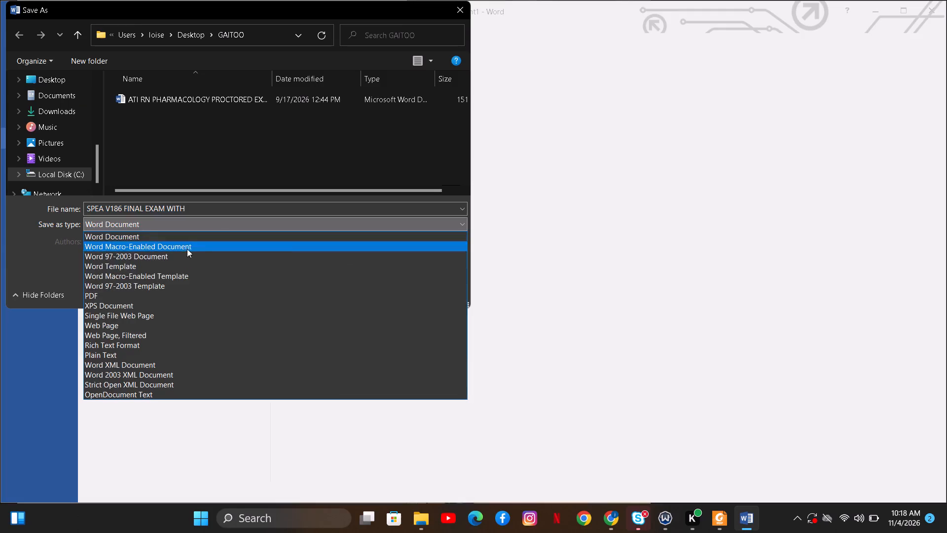
pyautogui.click(149, 294)
pyautogui.click(348, 326)
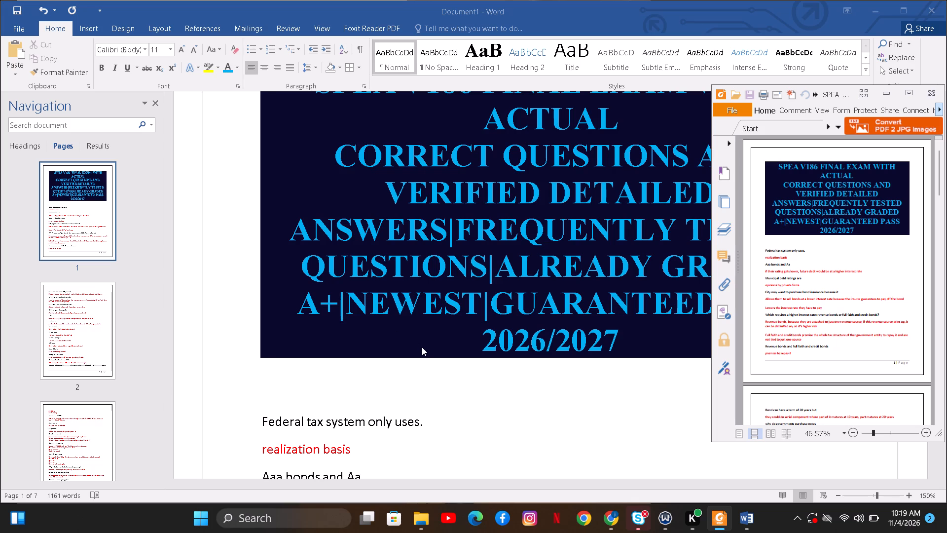
pyautogui.scroll(-2, 422, 348)
pyautogui.scroll(2, 425, 351)
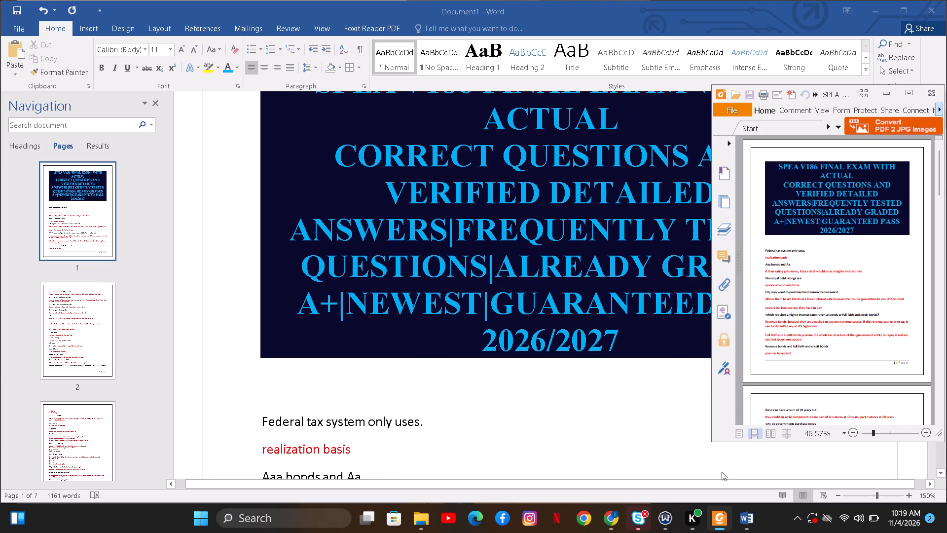
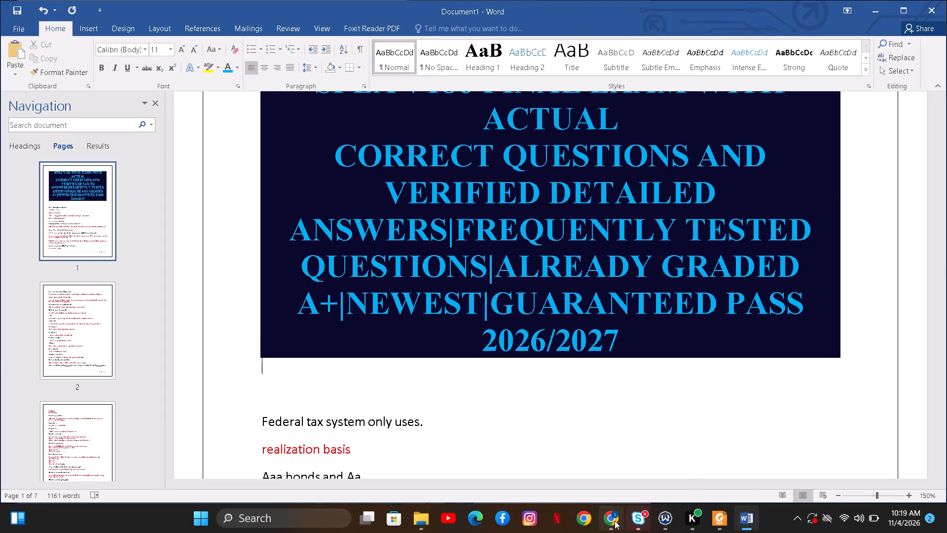
# Switch to Chrome and go back from the Spea v186 Final Exam set to the Quizlet search results.
pyautogui.click(615, 521)
pyautogui.click(29, 53)
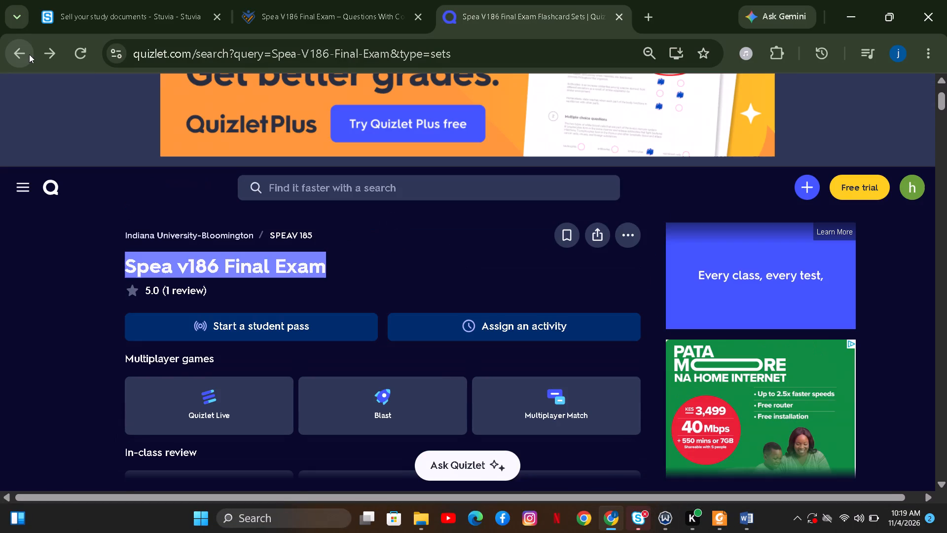